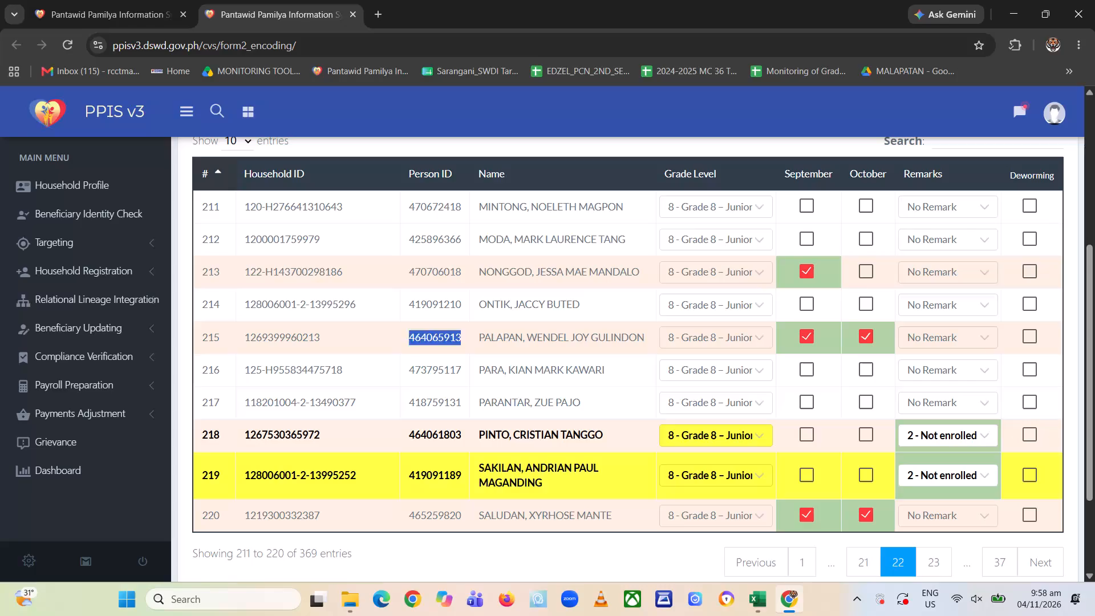
# Copy the person ID of entry 218 from the PPIS list into cell I164 of the Excel sheet P2.
pyautogui.keyDown('ctrl'); pyautogui.click(440, 433); pyautogui.keyUp('ctrl')
pyautogui.hotkey('ctrl', 'c')
pyautogui.hotkey('alt', 'Tab')
pyautogui.click(490, 146)
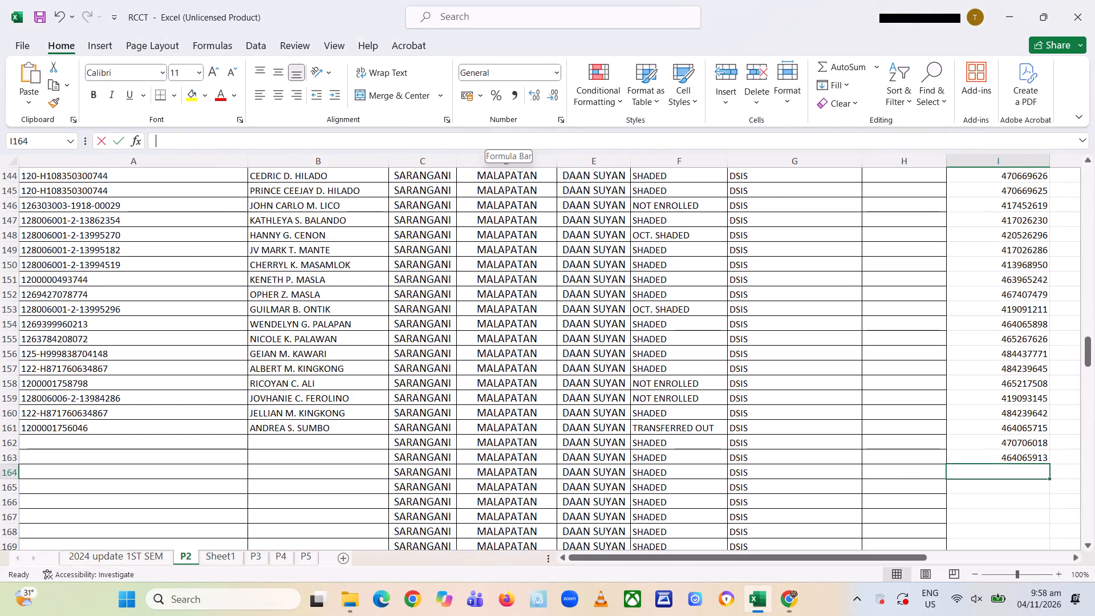
pyautogui.hotkey('ctrl', 'v')
pyautogui.press('Return')
# Copy the person ID of entry 219 from the PPIS list in Chrome into cell I165 in Excel.
pyautogui.hotkey('alt', 'Tab')
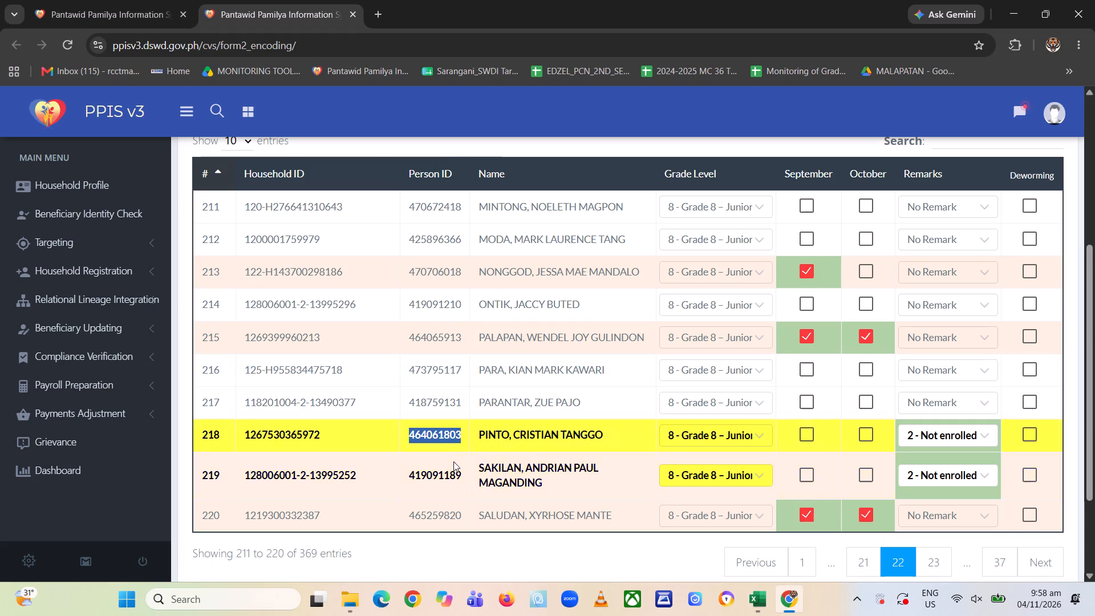
pyautogui.doubleClick(443, 474)
pyautogui.hotkey('ctrl', 'c')
pyautogui.hotkey('alt', 'Tab')
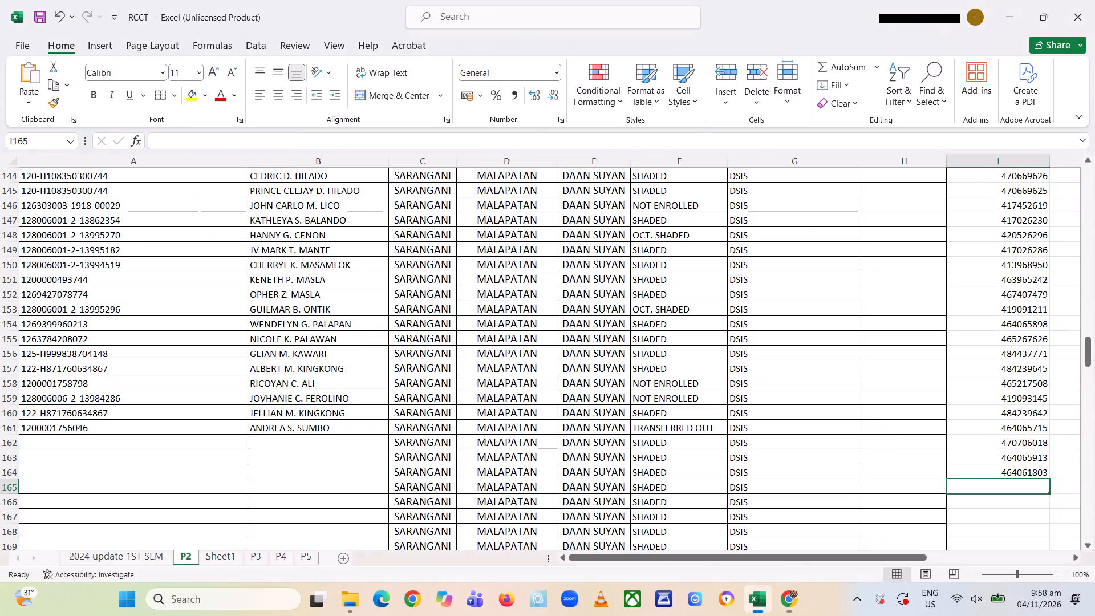
pyautogui.click(526, 140)
pyautogui.hotkey('ctrl', 'v')
pyautogui.press('Return')
# Copy the person ID of entry 220 from the PPIS list in Chrome into cell I166 in Excel.
pyautogui.hotkey('alt', 'Tab')
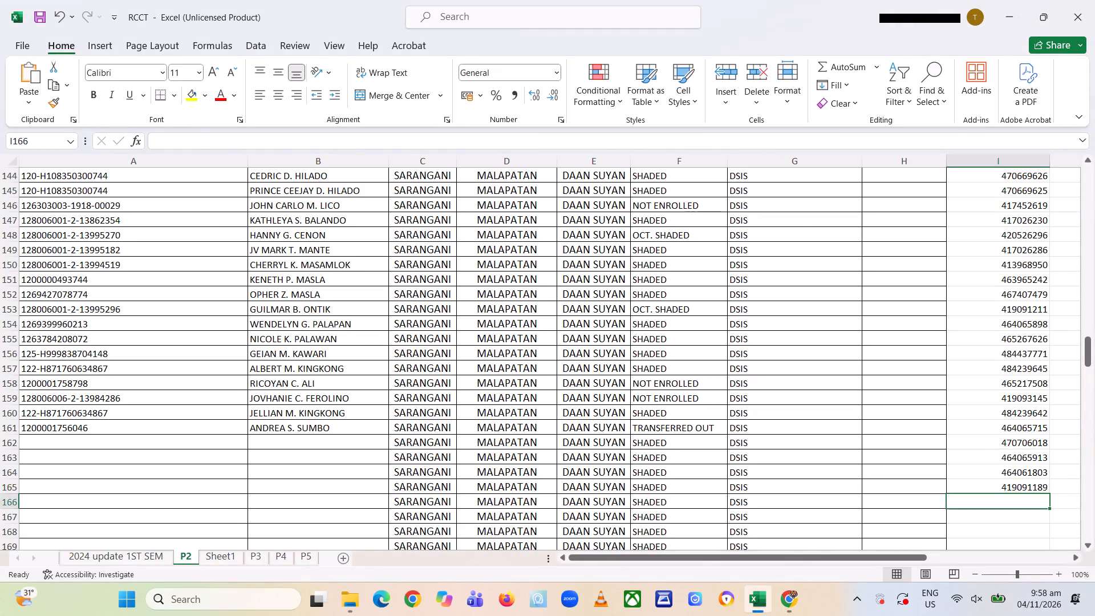
pyautogui.doubleClick(437, 514)
pyautogui.hotkey('ctrl', 'c')
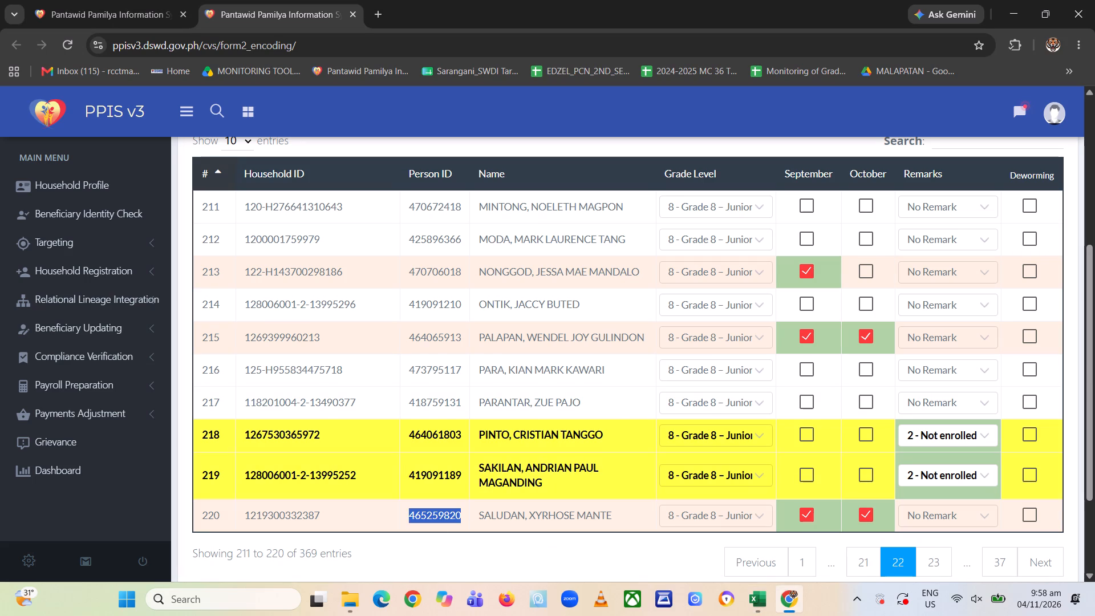
pyautogui.hotkey('alt', 'Tab')
pyautogui.click(524, 143)
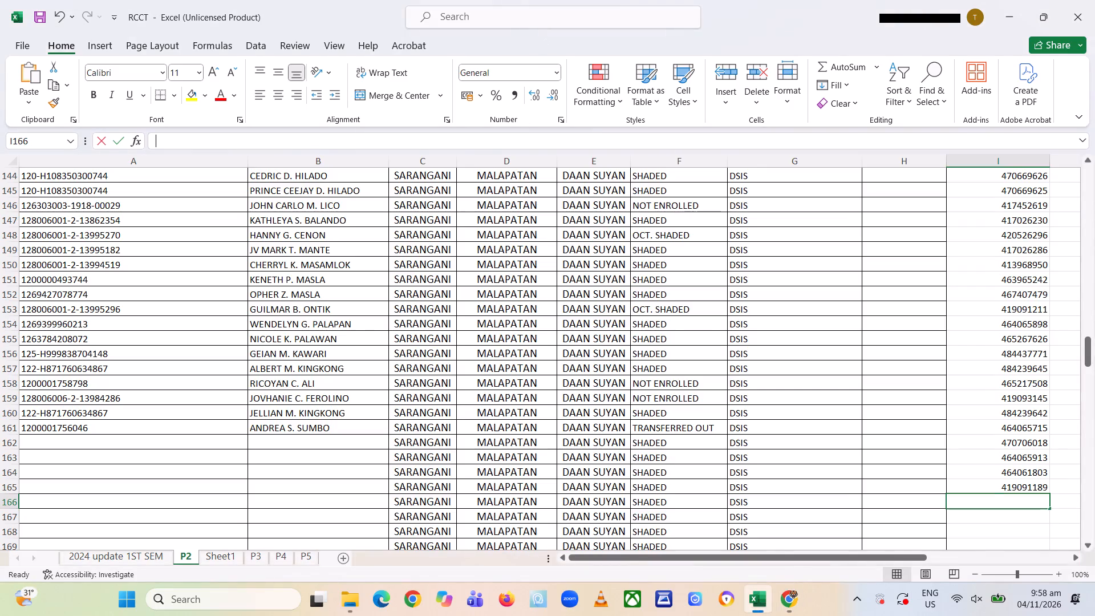
pyautogui.hotkey('ctrl', 'v')
pyautogui.press('Return')
# Check entry 213's shading in the PPIS list and set its status in cell F162 to SEPT. SHADED.
pyautogui.press('Up')
pyautogui.press('Up')
pyautogui.press('Up')
pyautogui.press('Up')
pyautogui.press('Up')
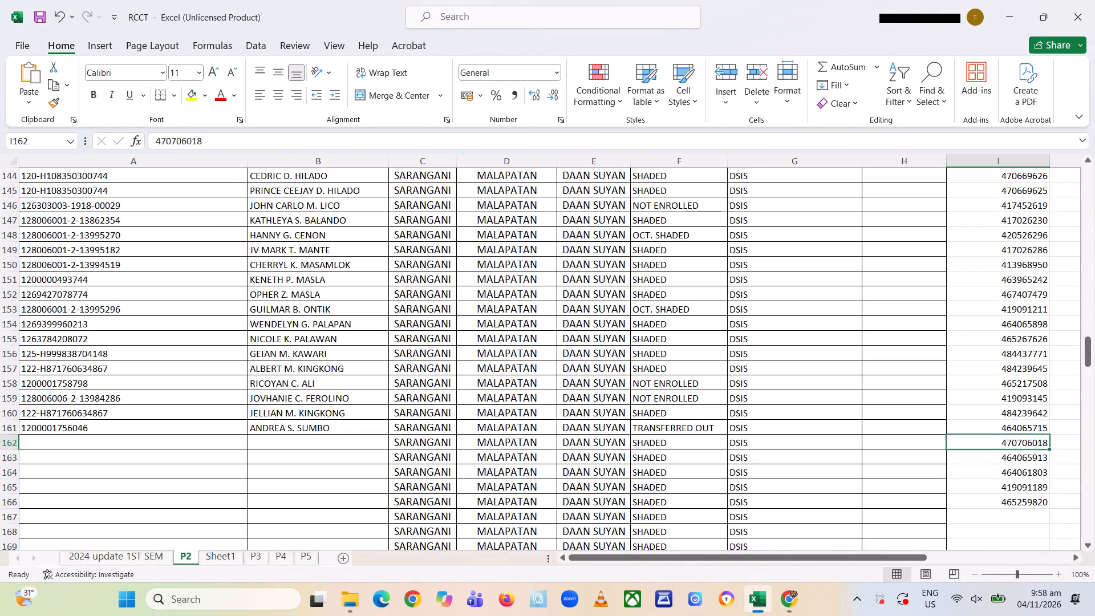
pyautogui.press('Left')
pyautogui.press('Left')
pyautogui.press('Left')
pyautogui.hotkey('alt', 'Tab')
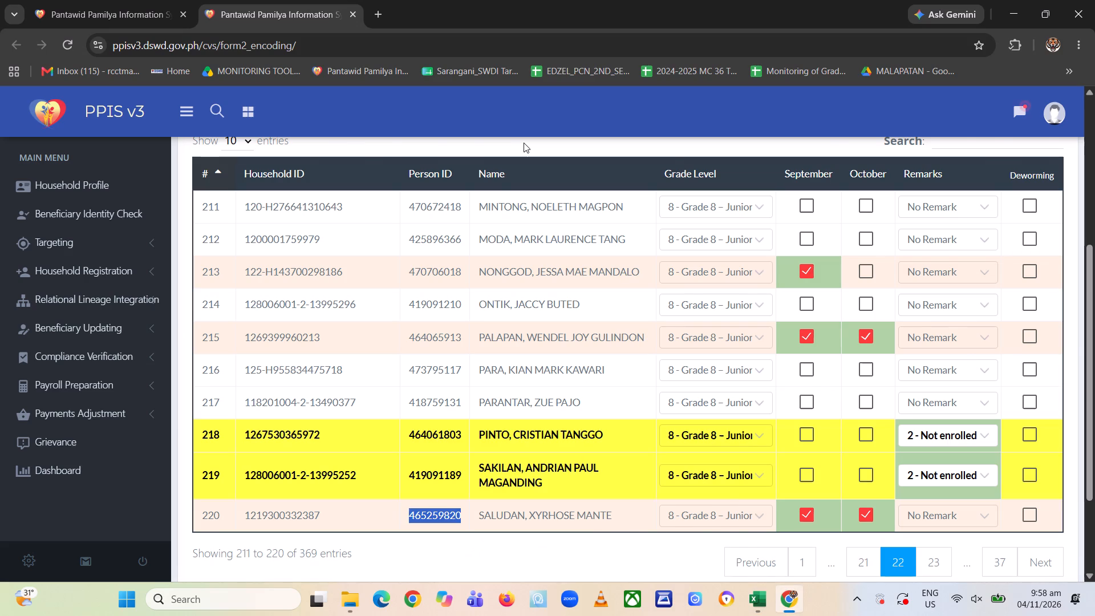
pyautogui.hotkey('alt', 'Tab')
pyautogui.write('SEP')
pyautogui.press('Return')
# Set the status of entries 218 and 219 in cells F164 and F165 to NOT ENROLLED.
pyautogui.hotkey('alt', 'Tab')
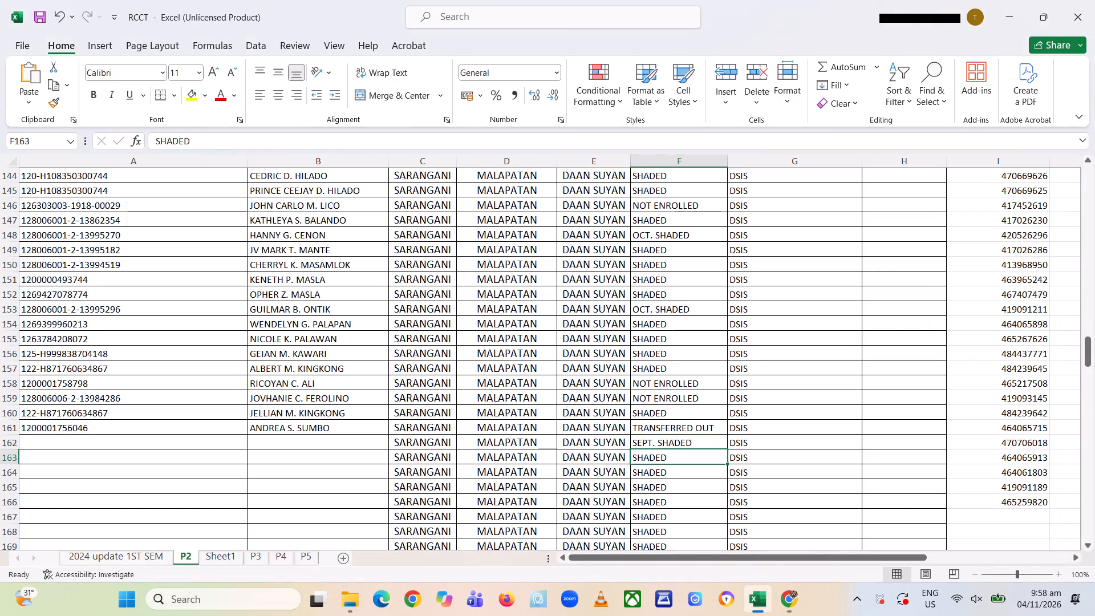
pyautogui.hotkey('alt', 'Tab')
pyautogui.press('Down')
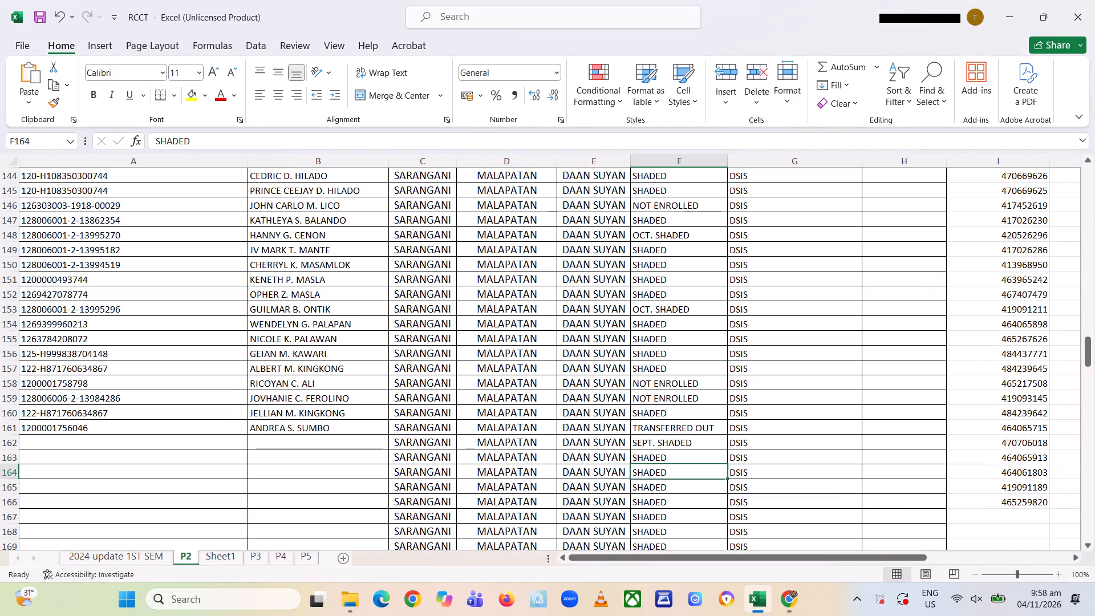
pyautogui.write('NO')
pyautogui.press('Return')
pyautogui.press('Up')
pyautogui.hotkey('shift', 'Down')
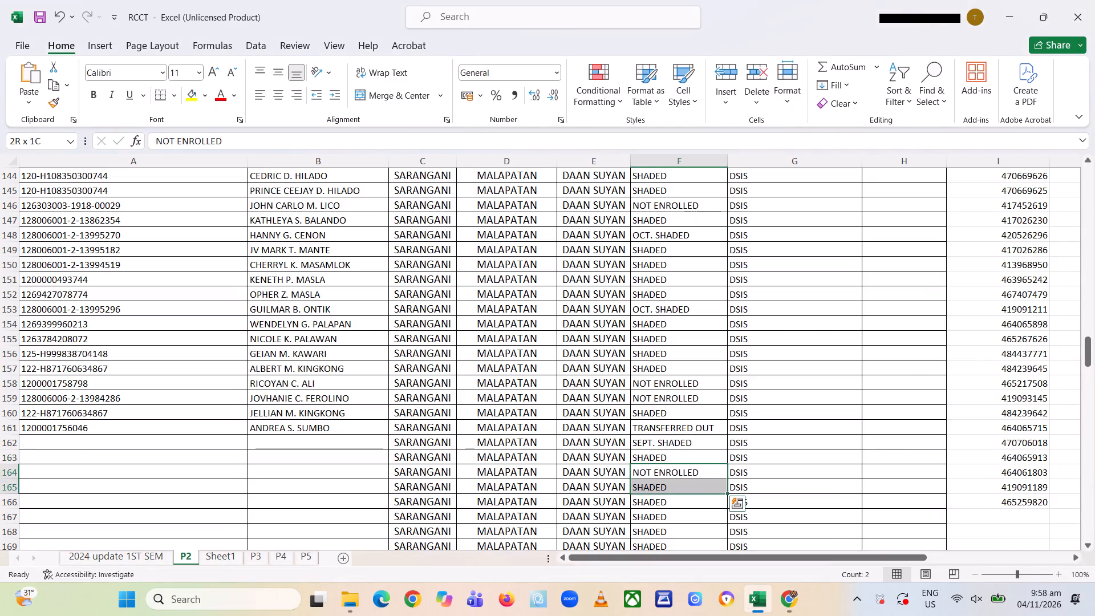
pyautogui.hotkey('ctrl', 'd')
# Enter entry 213's name from the PPIS list in cell B162 as first name, middle initial with period, and surname.
pyautogui.press('Left')
pyautogui.press('Left')
pyautogui.press('Left')
pyautogui.press('Left')
pyautogui.press('Up')
pyautogui.press('Up')
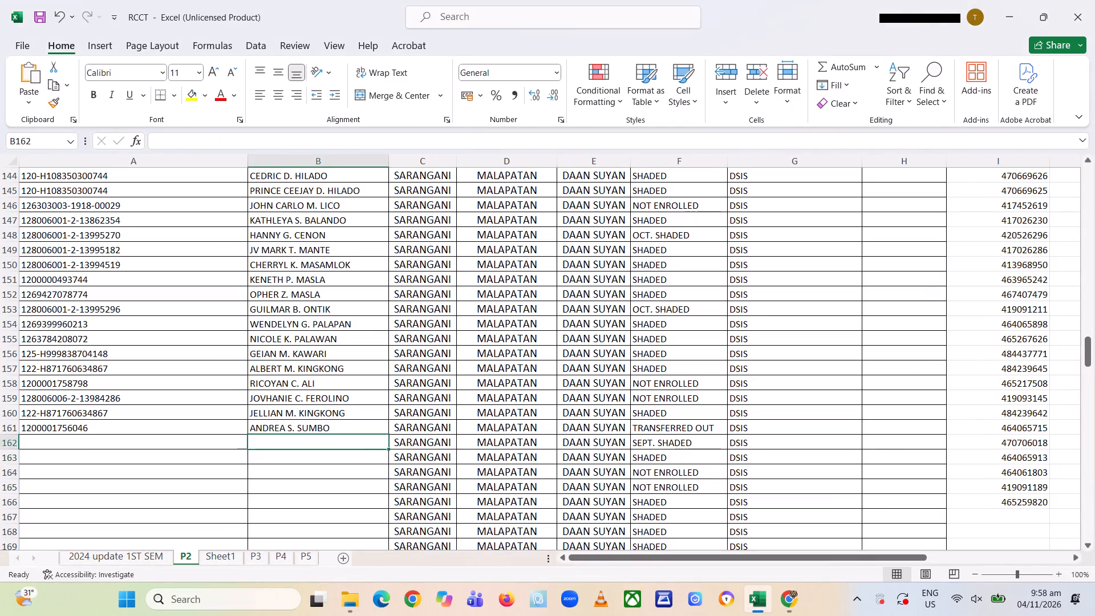
pyautogui.hotkey('alt', 'Tab')
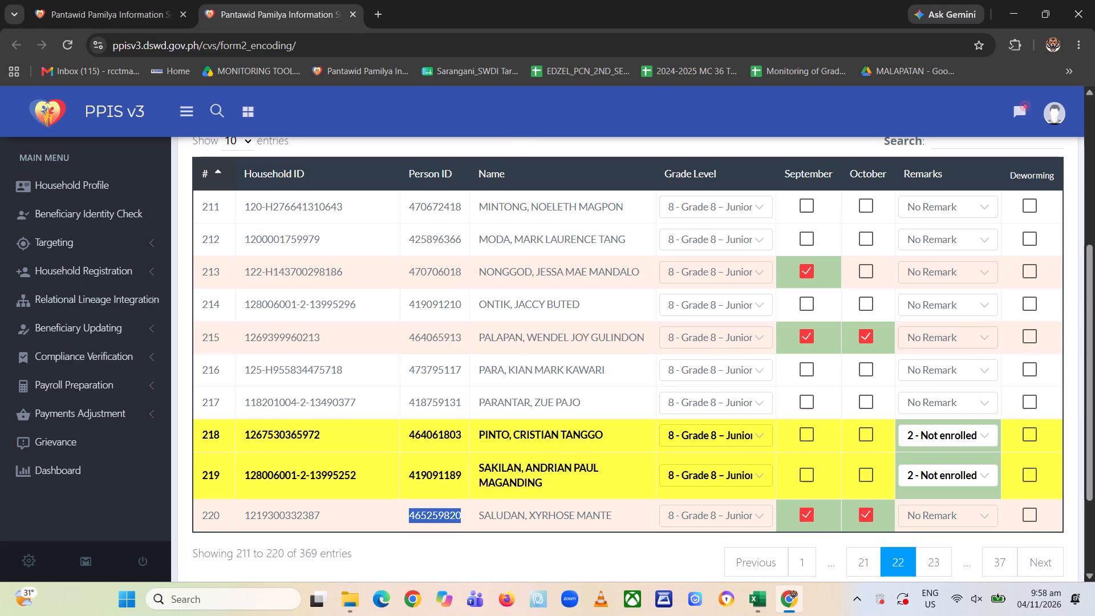
pyautogui.moveTo(537, 273); pyautogui.dragTo(597, 274)
pyautogui.hotkey('ctrl', 'c')
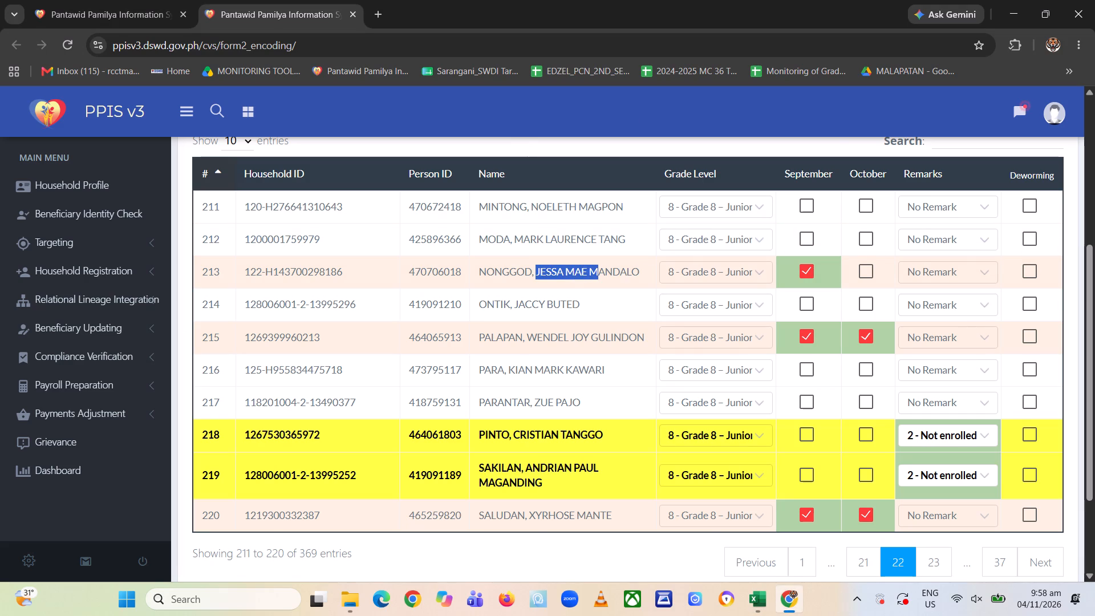
pyautogui.hotkey('alt', 'Tab')
pyautogui.click(562, 143)
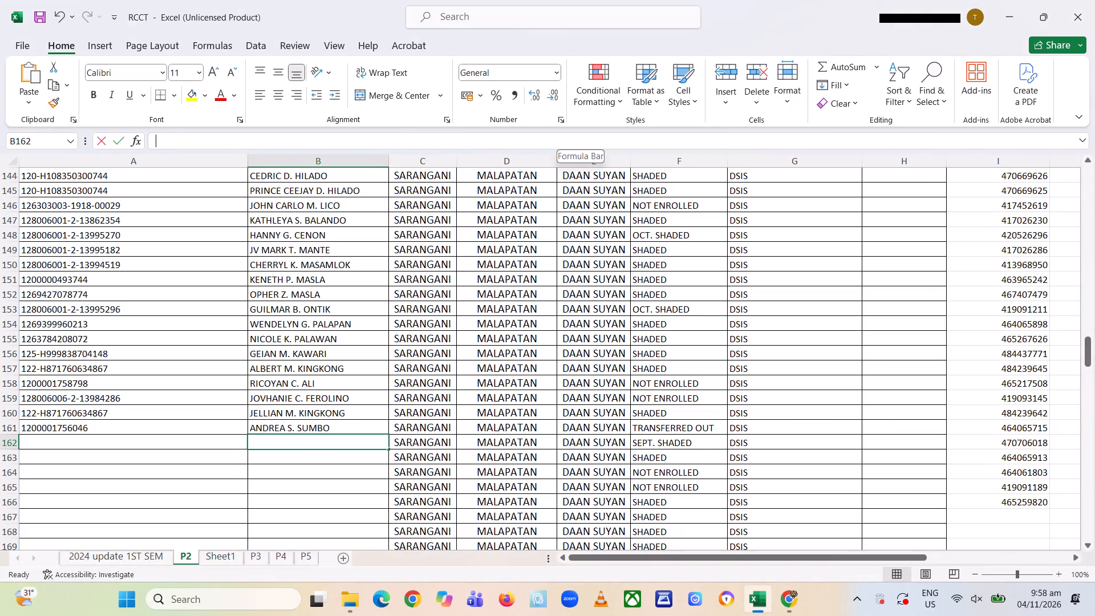
pyautogui.hotkey('ctrl', 'v')
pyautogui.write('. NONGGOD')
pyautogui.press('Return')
# Enter entry 215's name from the PPIS list in cell B163 as first name, middle initial with period, and surname.
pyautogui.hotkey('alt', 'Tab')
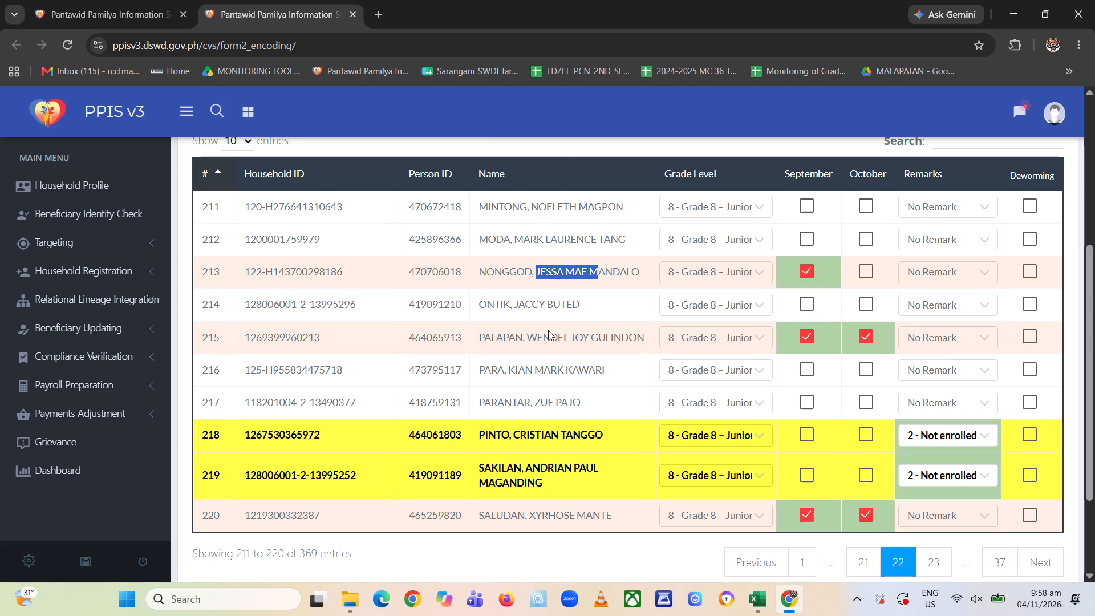
pyautogui.moveTo(531, 337); pyautogui.dragTo(590, 334)
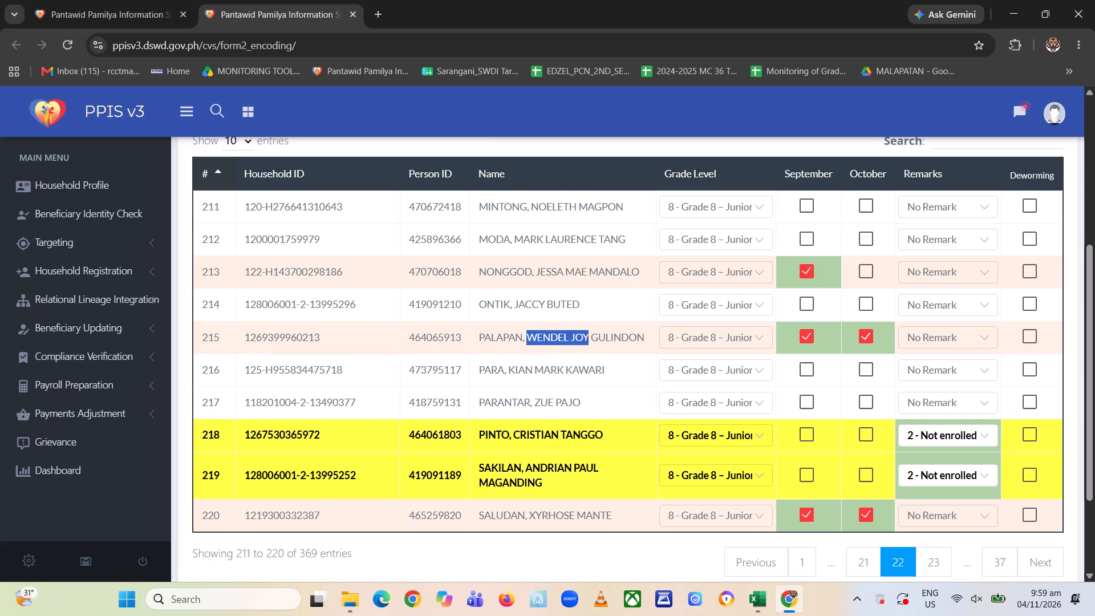
pyautogui.moveTo(590, 334); pyautogui.dragTo(600, 337)
pyautogui.hotkey('ctrl', 'c')
pyautogui.hotkey('alt', 'Tab')
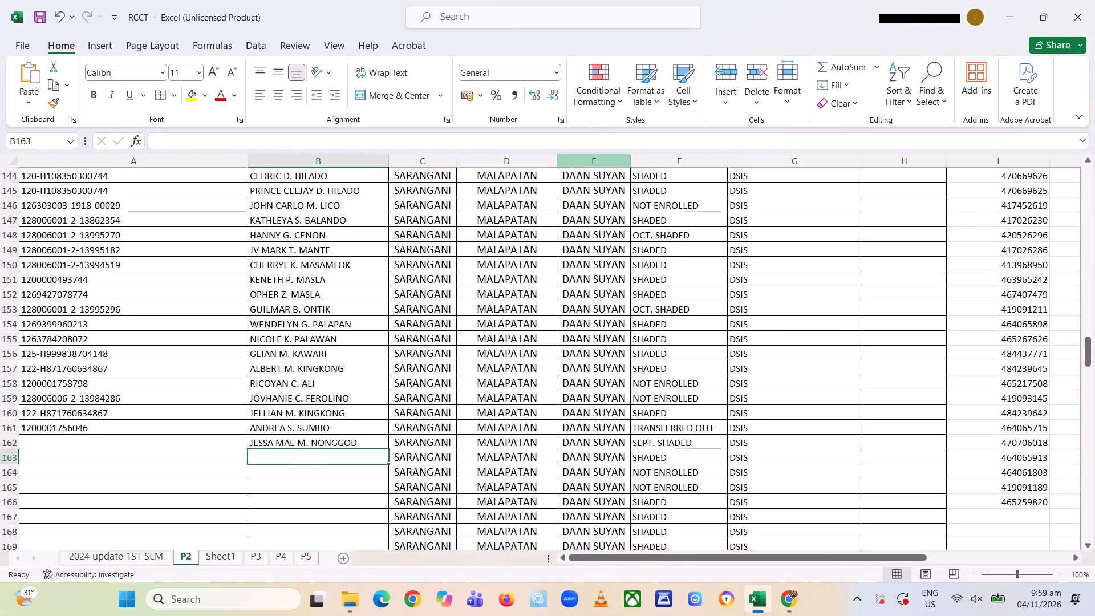
pyautogui.click(593, 137)
pyautogui.hotkey('ctrl', 'v')
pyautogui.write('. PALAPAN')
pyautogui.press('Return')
# Enter entry 218's name from the PPIS list in cell B164 as first name, middle initial with period, and surname.
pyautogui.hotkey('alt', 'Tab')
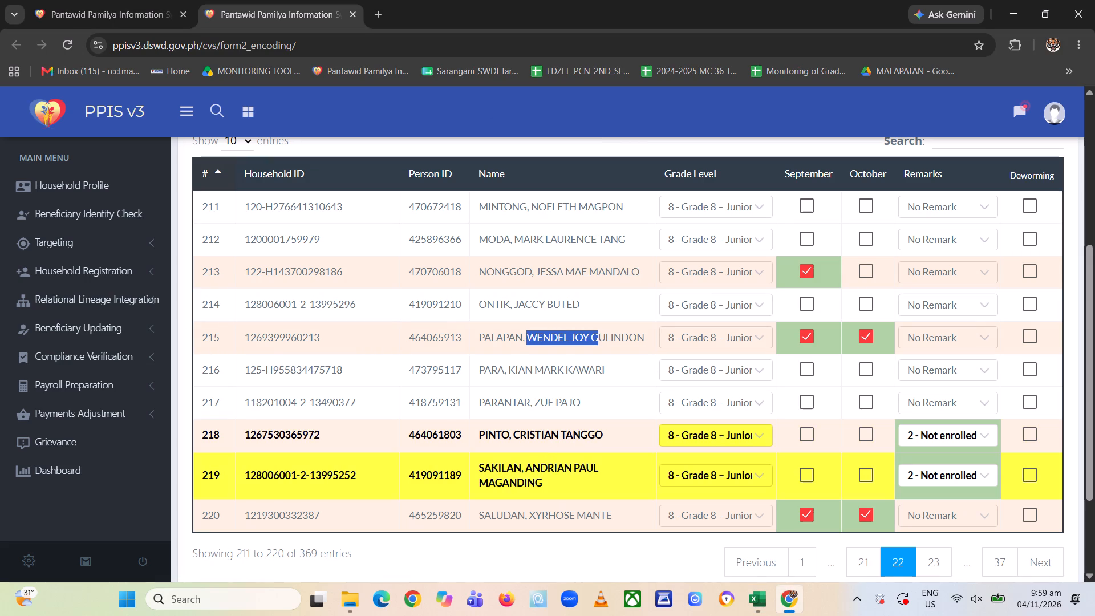
pyautogui.moveTo(512, 435); pyautogui.dragTo(565, 431)
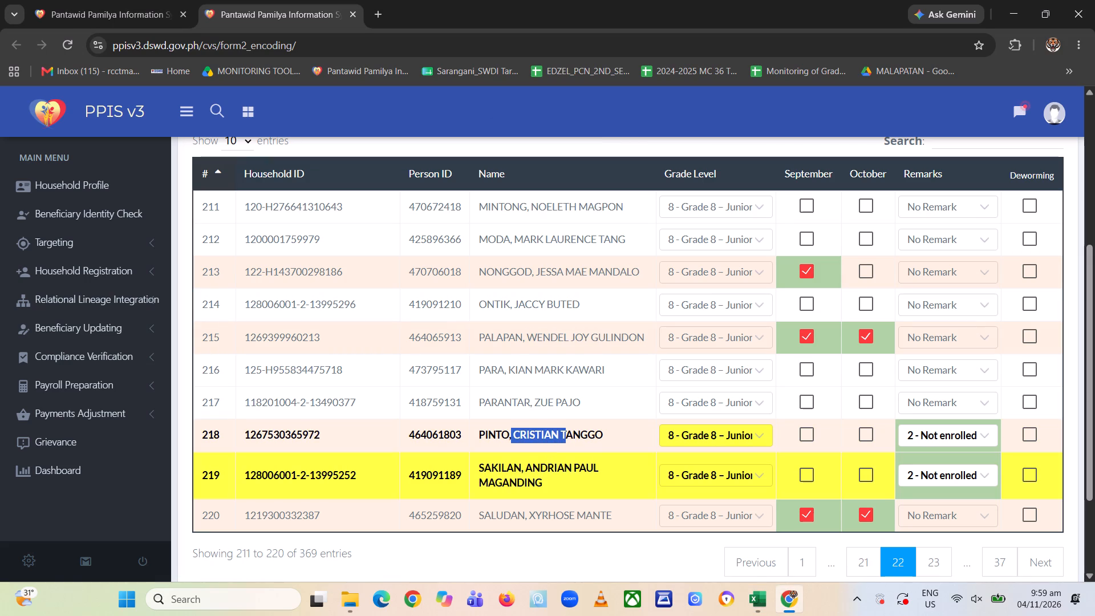
pyautogui.moveTo(516, 434); pyautogui.dragTo(555, 435)
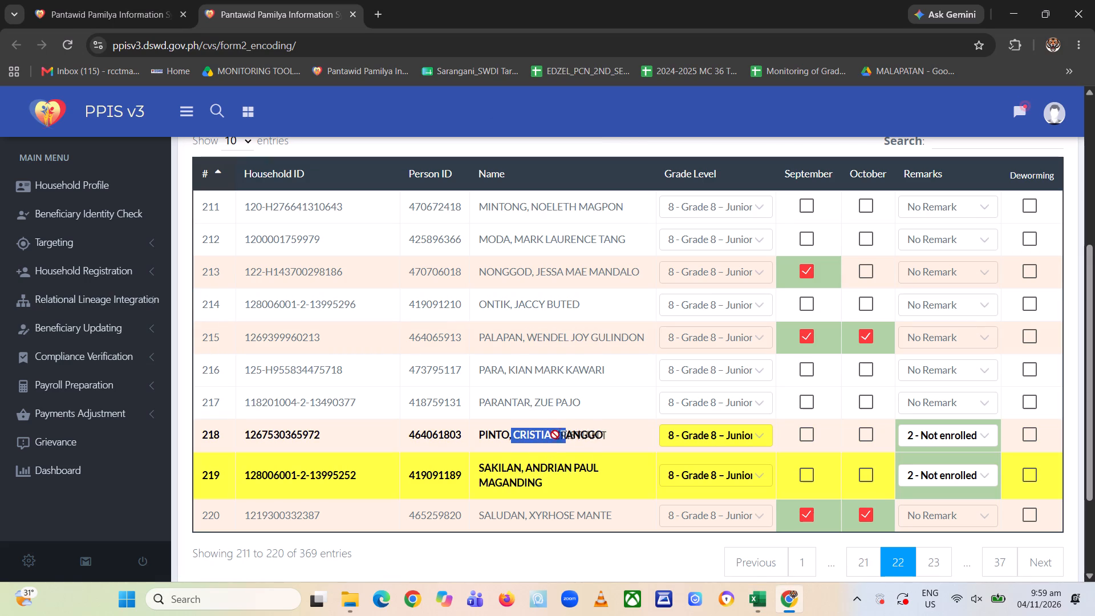
pyautogui.moveTo(555, 435); pyautogui.dragTo(549, 435)
pyautogui.click(549, 435)
pyautogui.moveTo(513, 433); pyautogui.dragTo(566, 430)
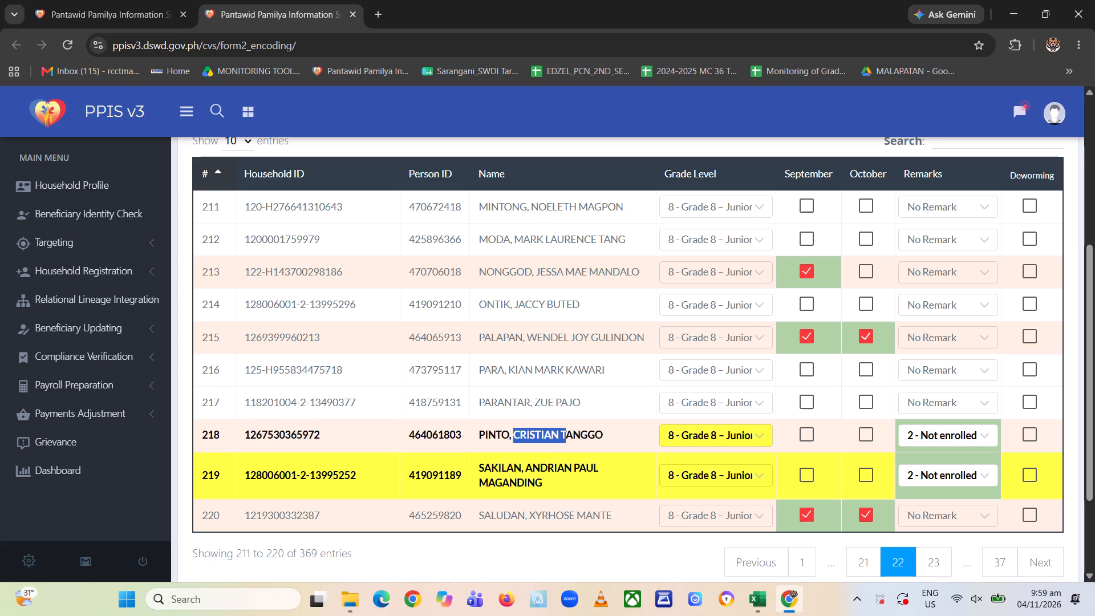
pyautogui.hotkey('ctrl', 'c')
pyautogui.hotkey('alt', 'Tab')
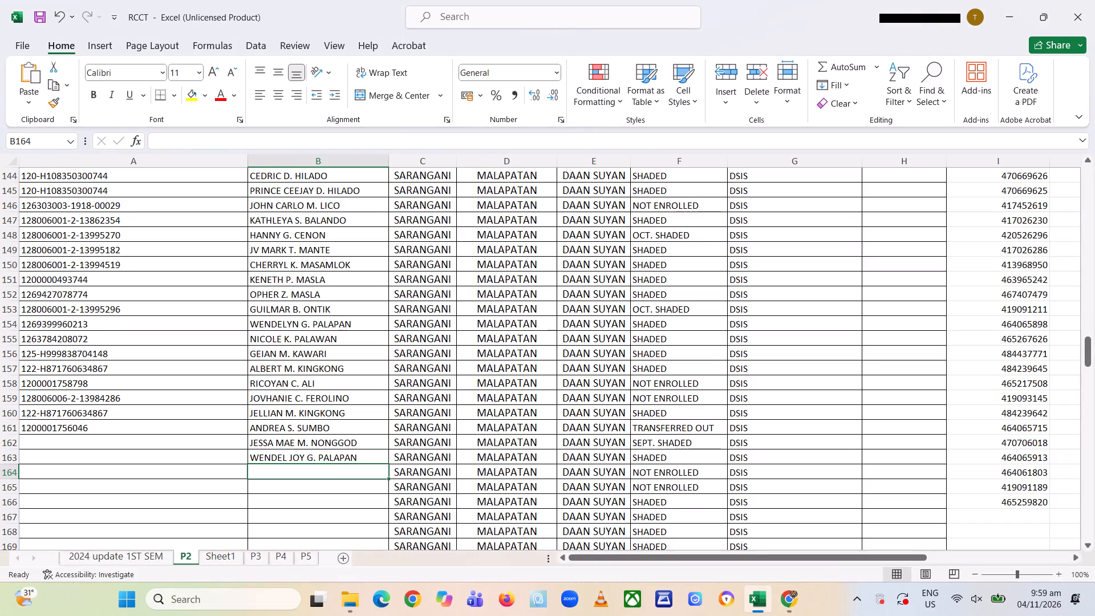
pyautogui.click(575, 141)
pyautogui.hotkey('ctrl', 'v')
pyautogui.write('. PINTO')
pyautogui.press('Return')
# Enter entry 219's name from the PPIS list in cell B165 as first name, middle initial with period, and surname.
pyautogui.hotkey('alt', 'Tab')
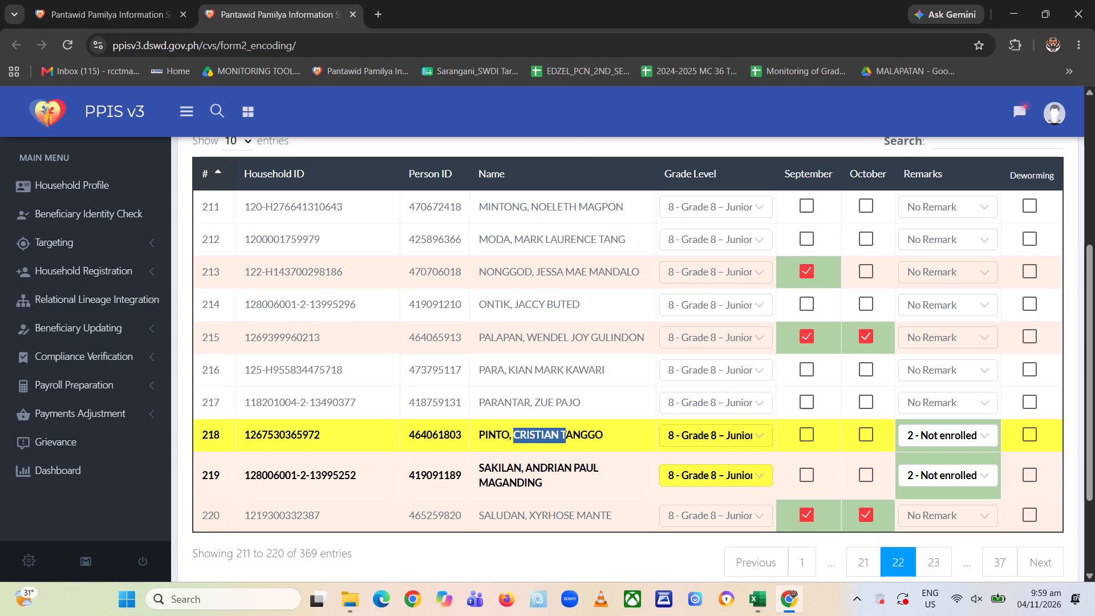
pyautogui.moveTo(528, 468); pyautogui.dragTo(494, 484)
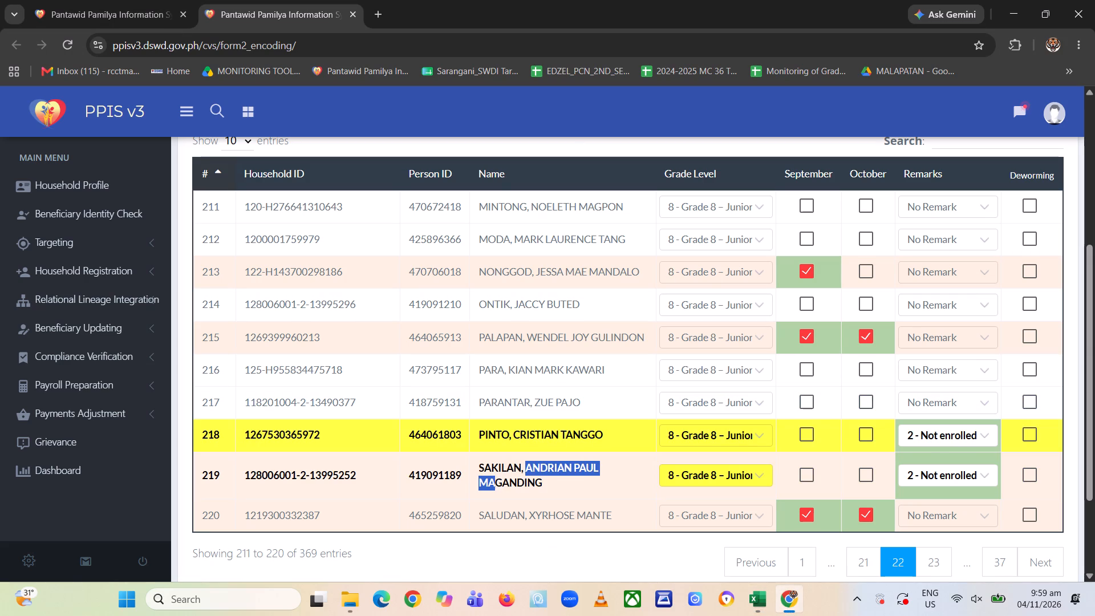
pyautogui.moveTo(494, 484); pyautogui.dragTo(490, 484)
pyautogui.hotkey('ctrl', 'c')
pyautogui.hotkey('alt', 'Tab')
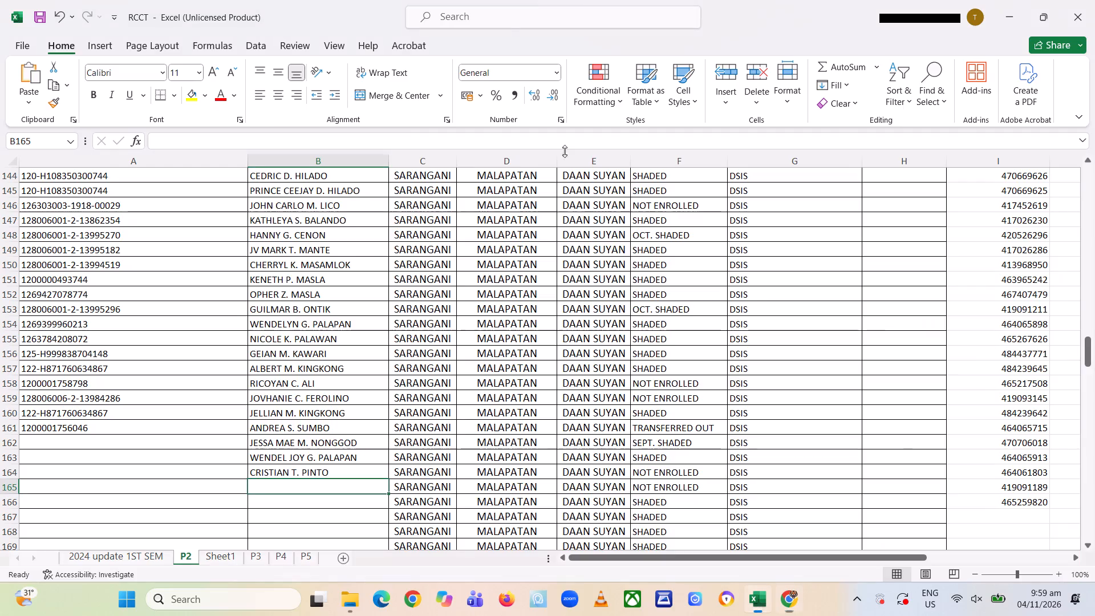
pyautogui.click(582, 141)
pyautogui.hotkey('ctrl', 'v')
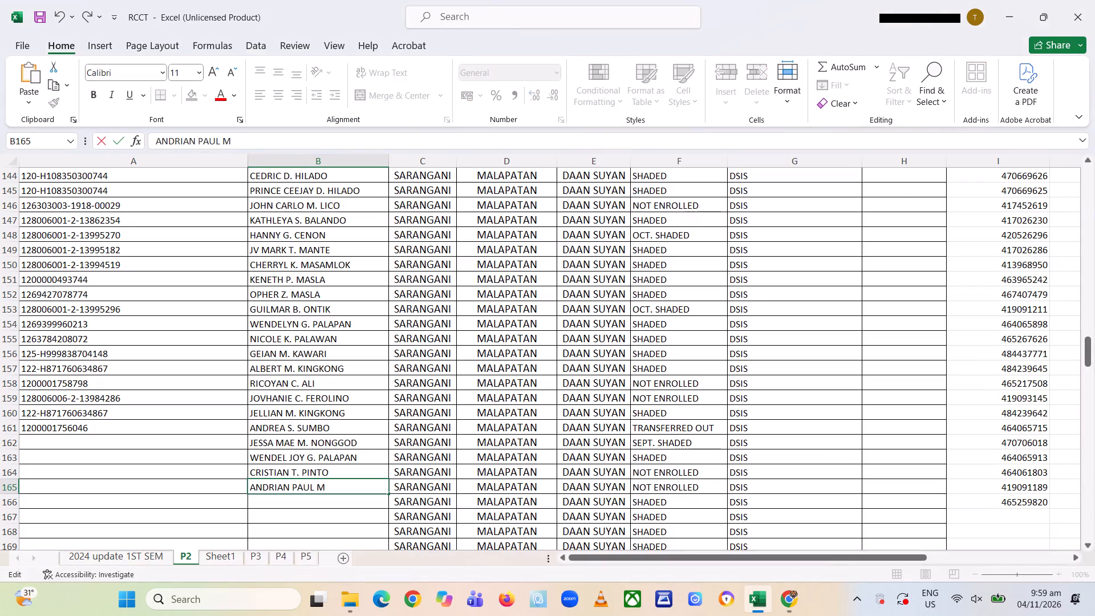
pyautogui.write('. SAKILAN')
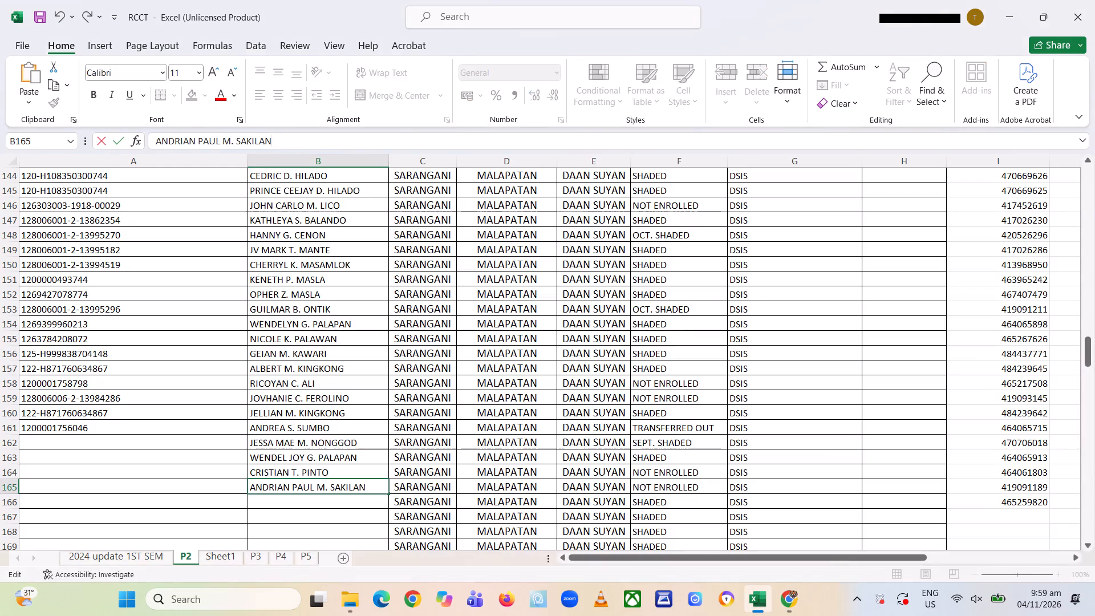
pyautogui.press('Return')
# Enter entry 220's name from the PPIS list in cell B166 as first name, middle initial with period, and surname.
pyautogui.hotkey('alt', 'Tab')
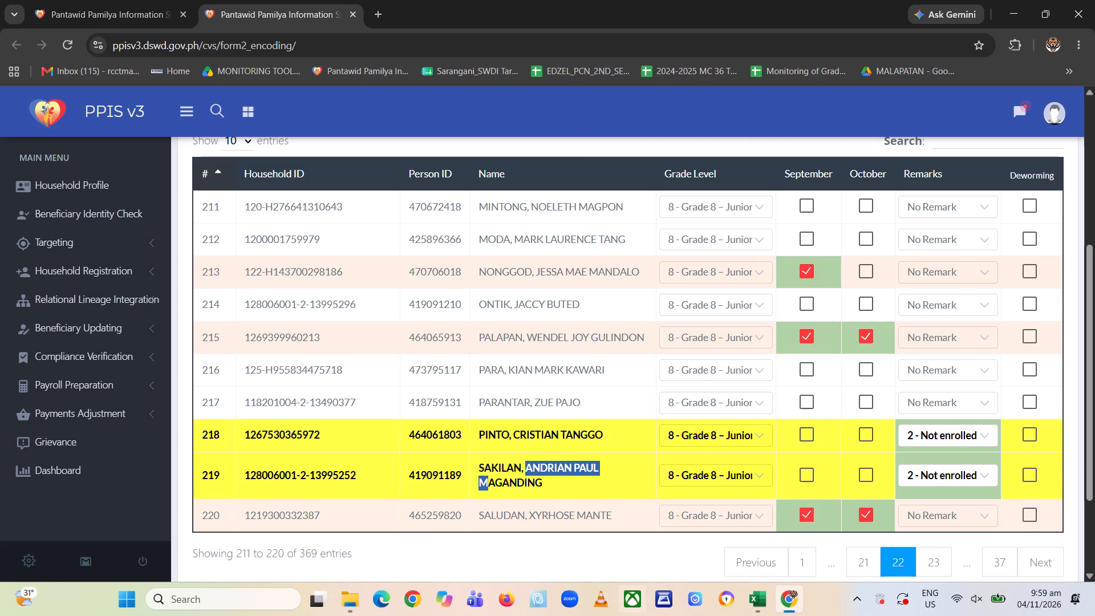
pyautogui.moveTo(532, 515); pyautogui.dragTo(584, 516)
pyautogui.hotkey('ctrl', 'c')
pyautogui.hotkey('alt', 'Tab')
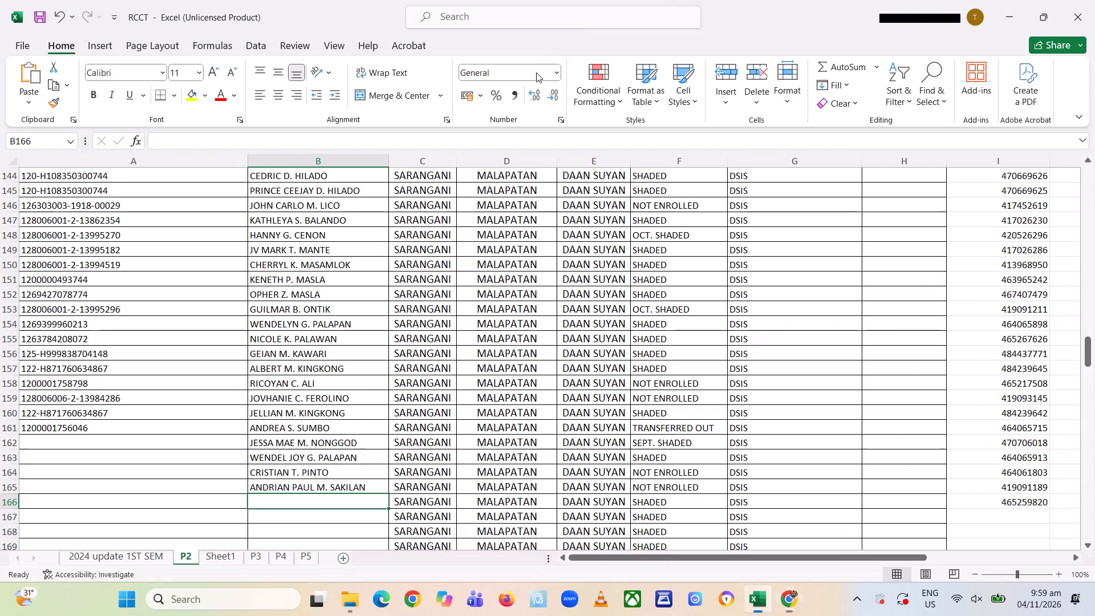
pyautogui.click(547, 139)
pyautogui.hotkey('ctrl', 'v')
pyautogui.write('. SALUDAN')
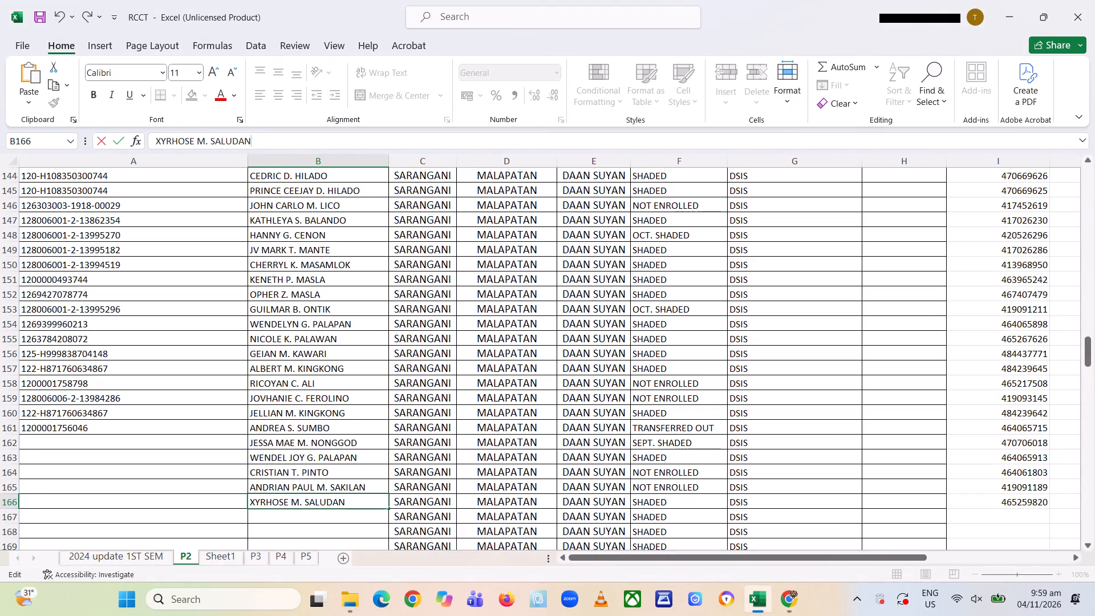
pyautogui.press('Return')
# Copy entry 213's household ID from the PPIS list into cell A162 of sheet P2.
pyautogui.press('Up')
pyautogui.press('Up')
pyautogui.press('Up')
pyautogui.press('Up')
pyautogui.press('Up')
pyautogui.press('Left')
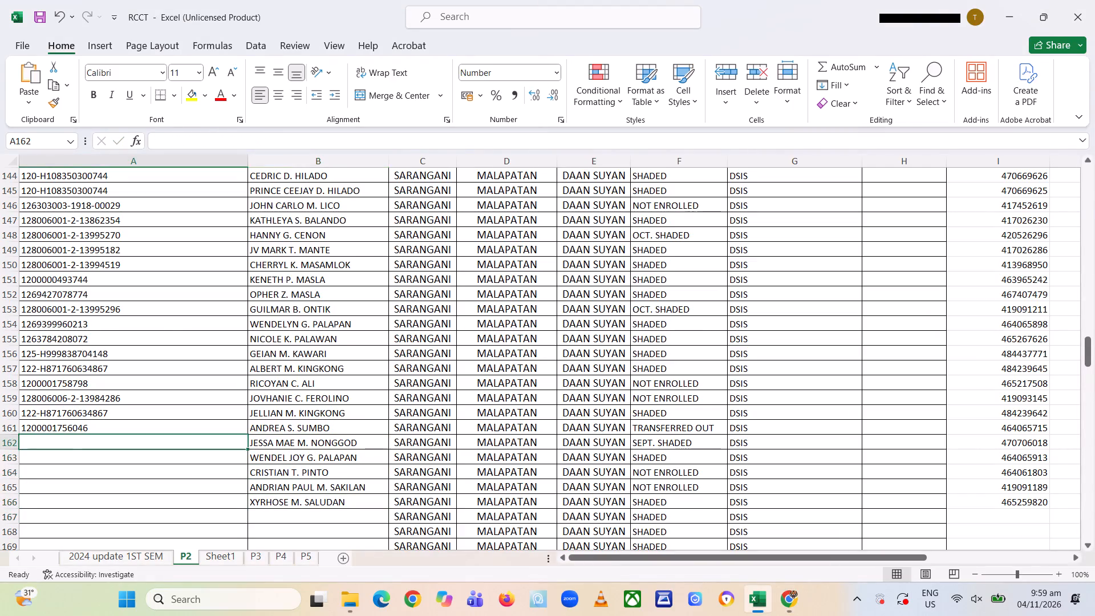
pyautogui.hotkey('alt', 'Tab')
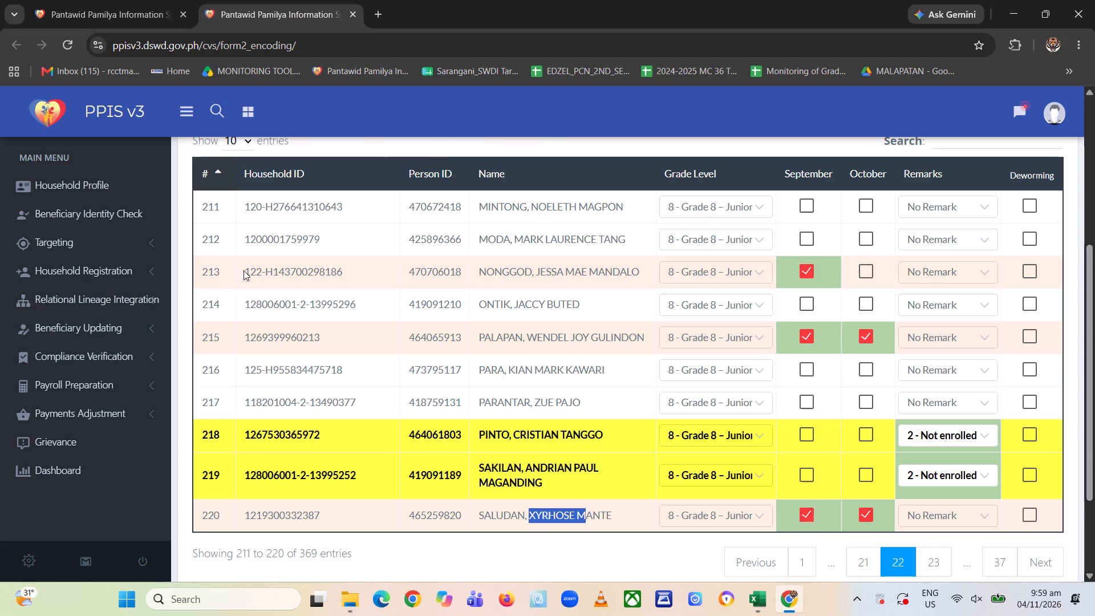
pyautogui.moveTo(244, 270); pyautogui.dragTo(370, 264)
pyautogui.hotkey('ctrl', 'c')
pyautogui.hotkey('alt', 'Tab')
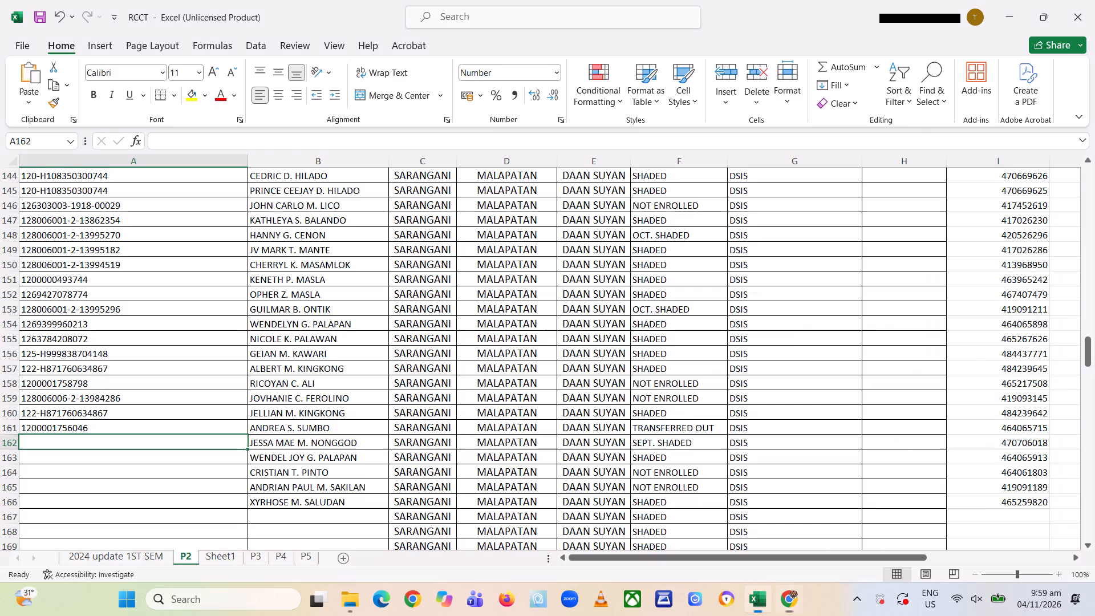
pyautogui.click(403, 139)
pyautogui.hotkey('ctrl', 'v')
pyautogui.press('Return')
# Copy entry 215's household ID from the PPIS list into cell A163 of sheet P2.
pyautogui.hotkey('alt', 'Tab')
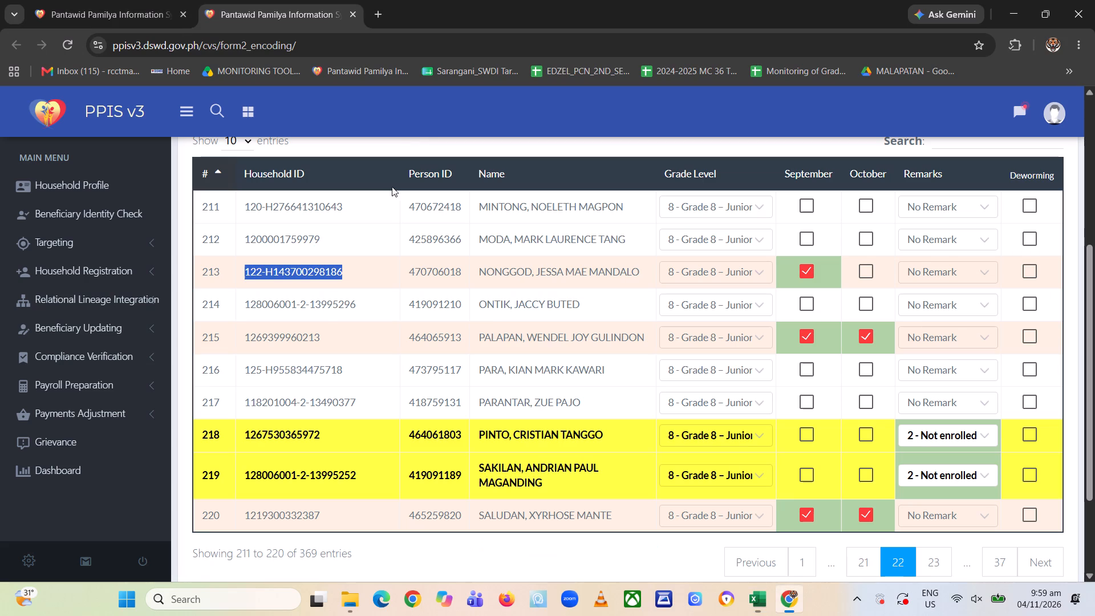
pyautogui.doubleClick(271, 334)
pyautogui.hotkey('ctrl', 'c')
pyautogui.hotkey('alt', 'Tab')
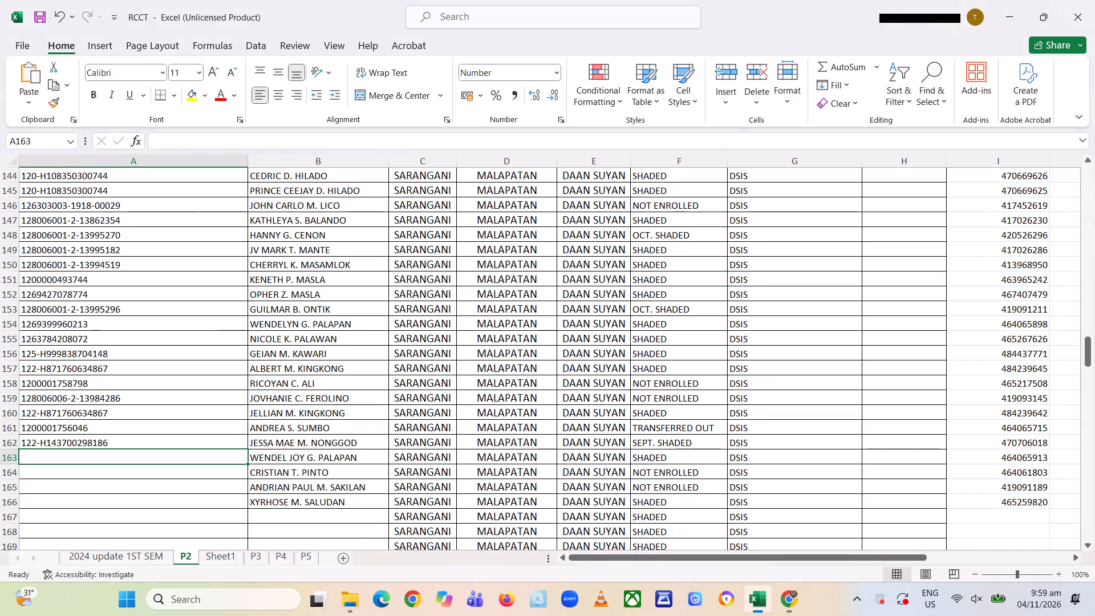
pyautogui.click(351, 146)
pyautogui.hotkey('ctrl', 'v')
pyautogui.press('Return')
# Copy entry 218's household ID from the PPIS list into cell A164 of sheet P2.
pyautogui.hotkey('alt', 'Tab')
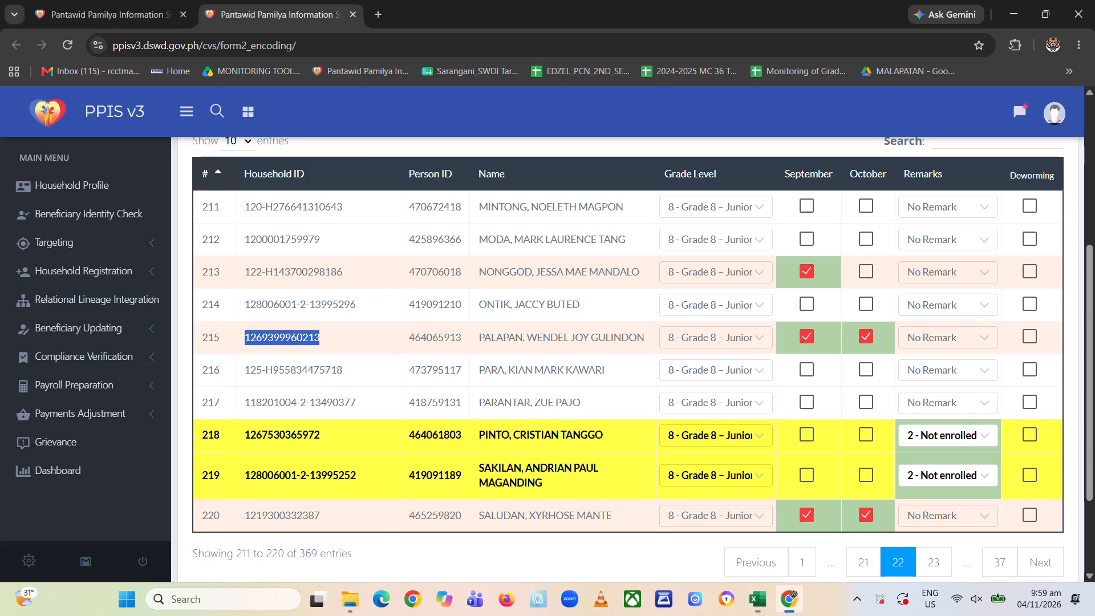
pyautogui.doubleClick(303, 436)
pyautogui.hotkey('ctrl', 'c')
pyautogui.hotkey('alt', 'Tab')
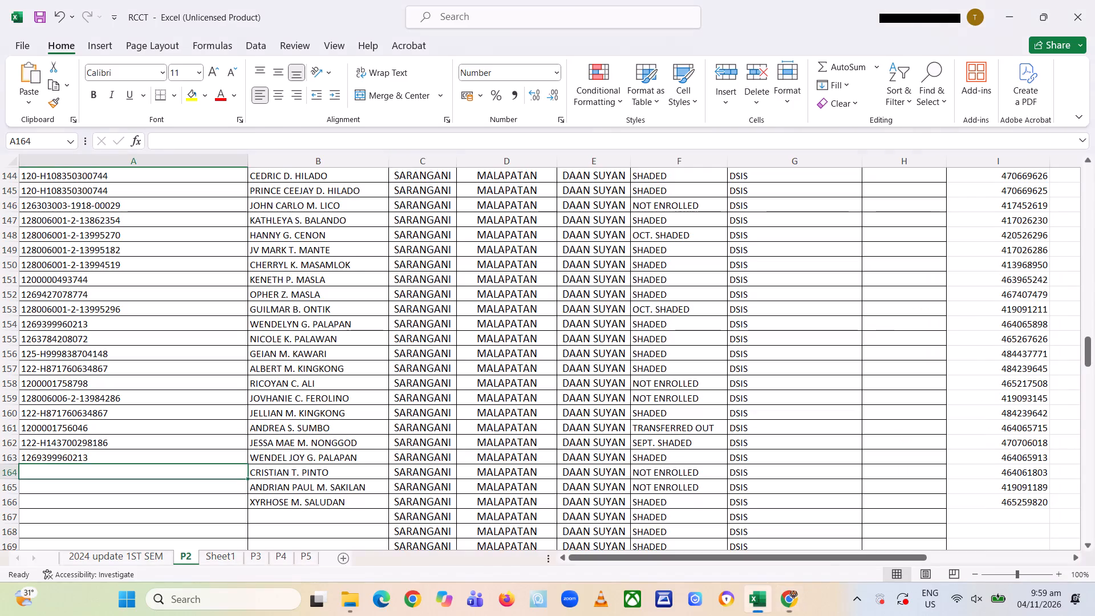
pyautogui.click(419, 139)
pyautogui.hotkey('ctrl', 'v')
pyautogui.press('Return')
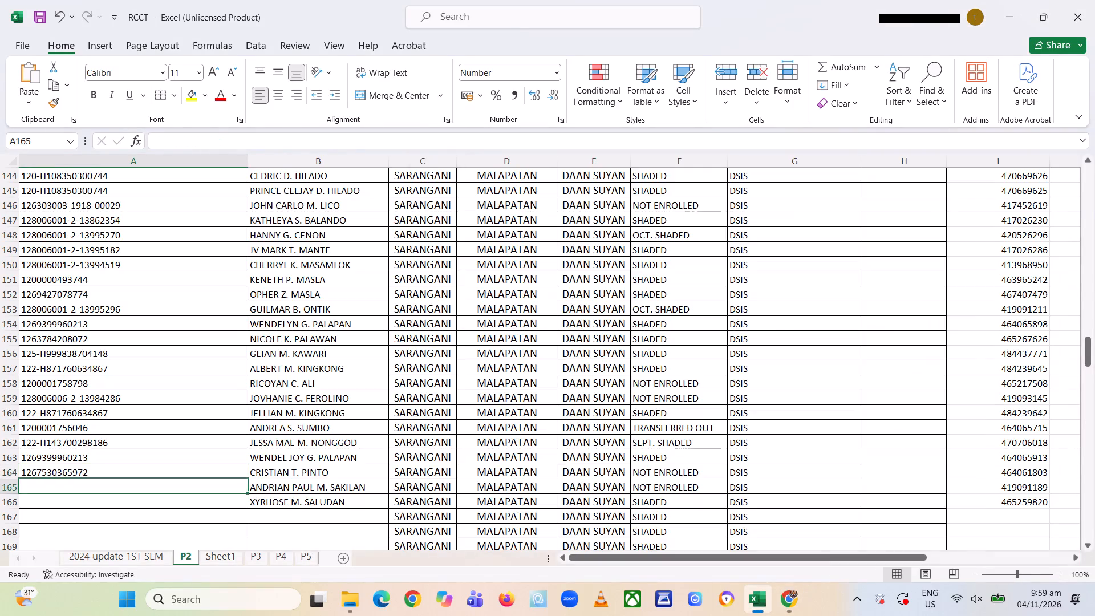
# Copy entry 219's household ID from the PPIS list into cell A165 of sheet P2.
pyautogui.hotkey('alt', 'Tab')
pyautogui.moveTo(242, 477); pyautogui.dragTo(375, 477)
pyautogui.hotkey('ctrl', 'c')
pyautogui.hotkey('alt', 'Tab')
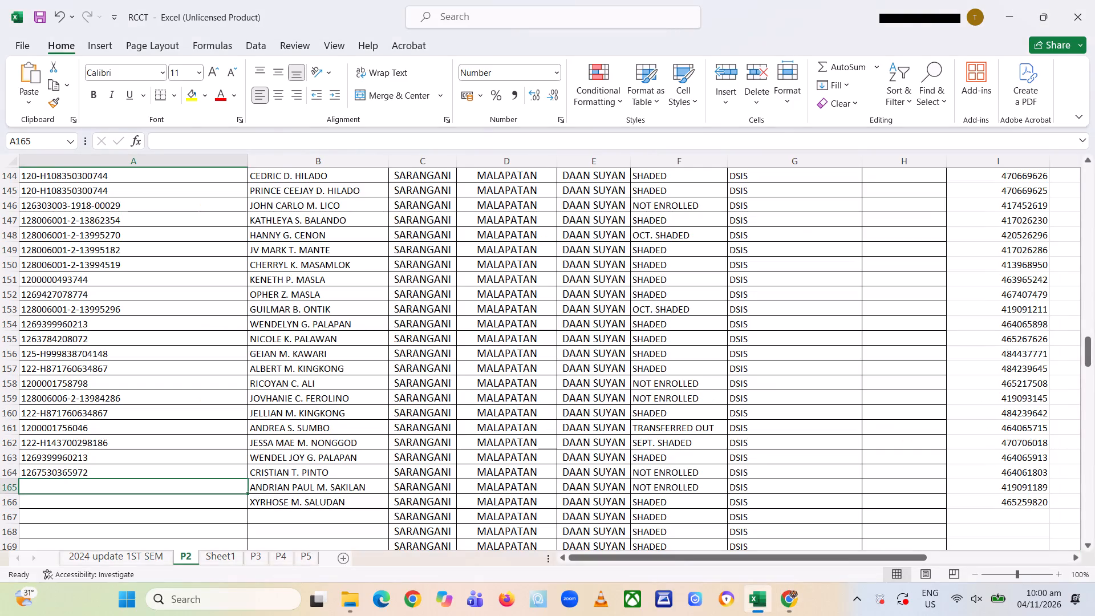
pyautogui.click(447, 140)
pyautogui.hotkey('ctrl', 'v')
pyautogui.press('Return')
# Copy entry 220's household ID from the PPIS list into cell A166 of sheet P2.
pyautogui.hotkey('alt', 'Tab')
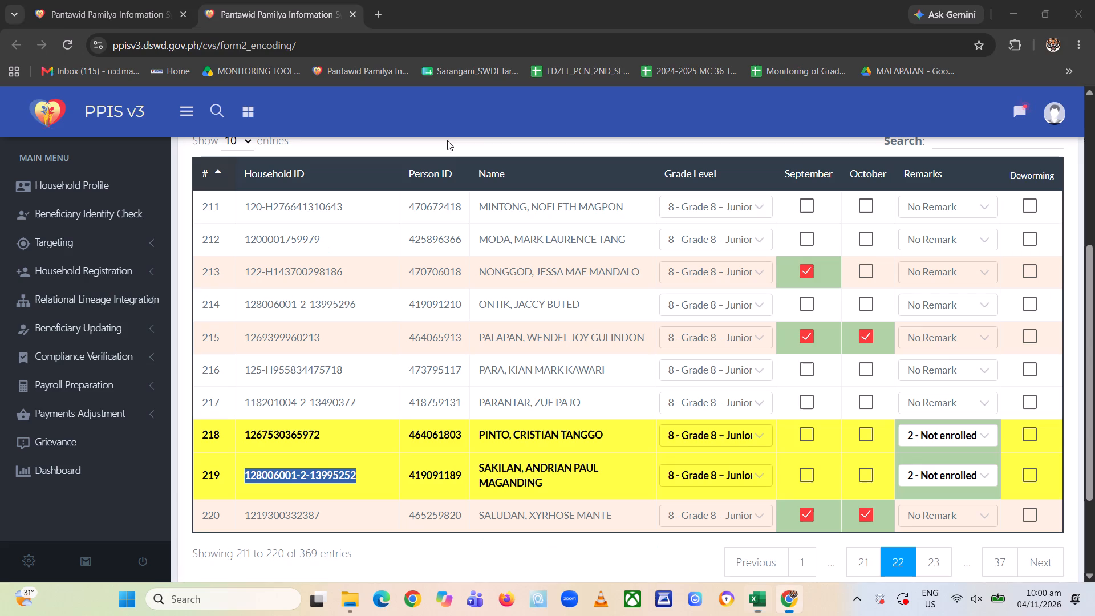
pyautogui.doubleClick(304, 513)
pyautogui.hotkey('ctrl', 'c')
pyautogui.hotkey('alt', 'Tab')
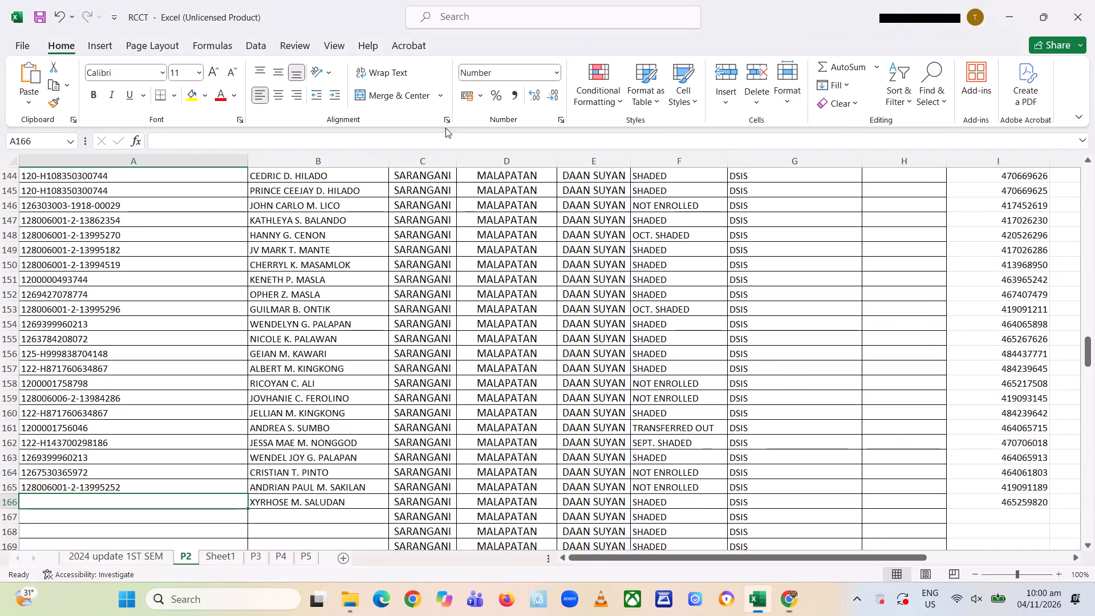
pyautogui.keyDown('ctrl'); pyautogui.click(440, 136); pyautogui.keyUp('ctrl')
pyautogui.hotkey('ctrl', 'v')
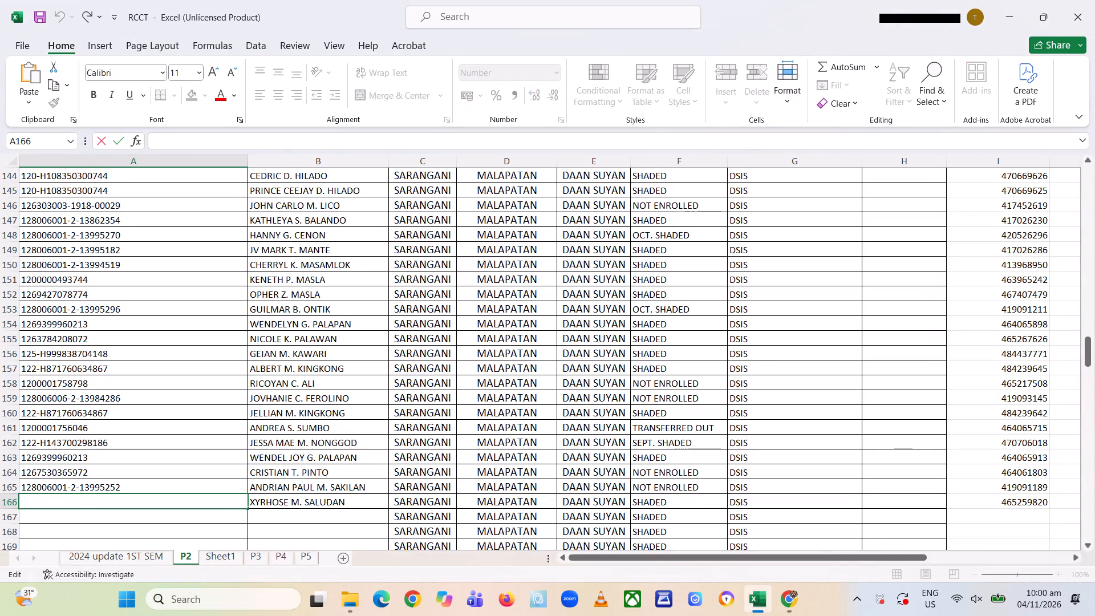
pyautogui.hotkey('ctrl', 'v')
pyautogui.press('Return')
# Go to page 23 of the PPIS list and copy entry 226's household ID into cell A167 of sheet P2.
pyautogui.hotkey('alt', 'Tab')
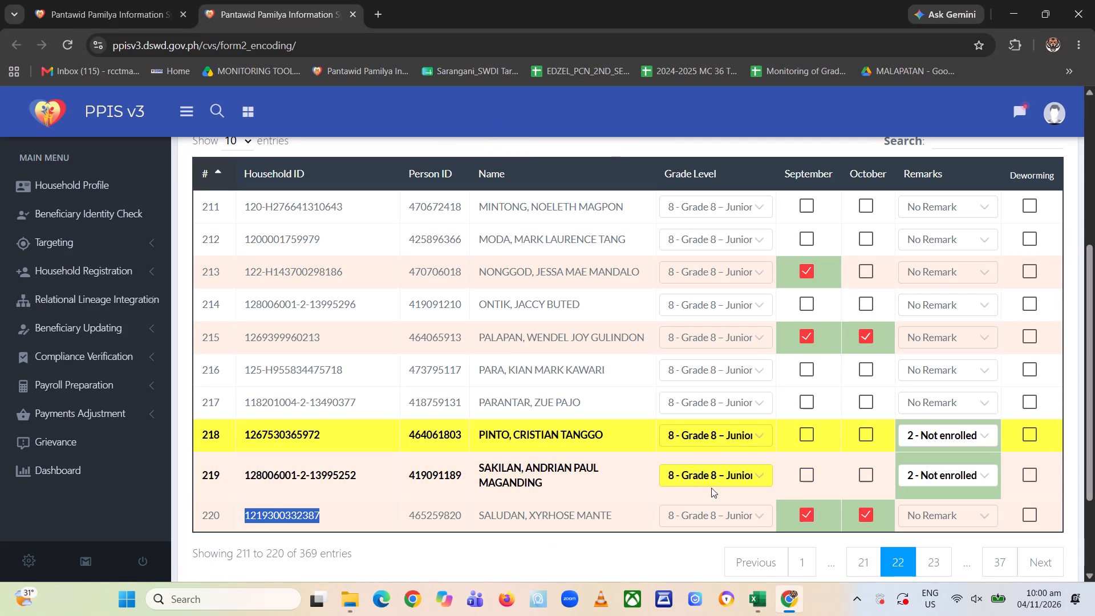
pyautogui.click(933, 554)
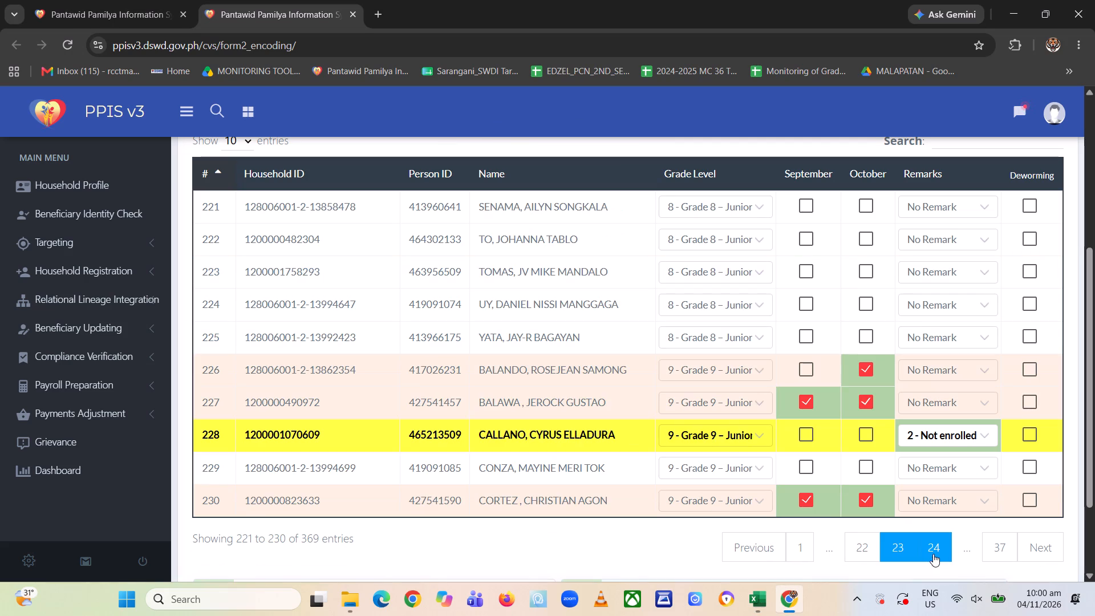
pyautogui.rightClick(246, 368)
pyautogui.click(365, 392)
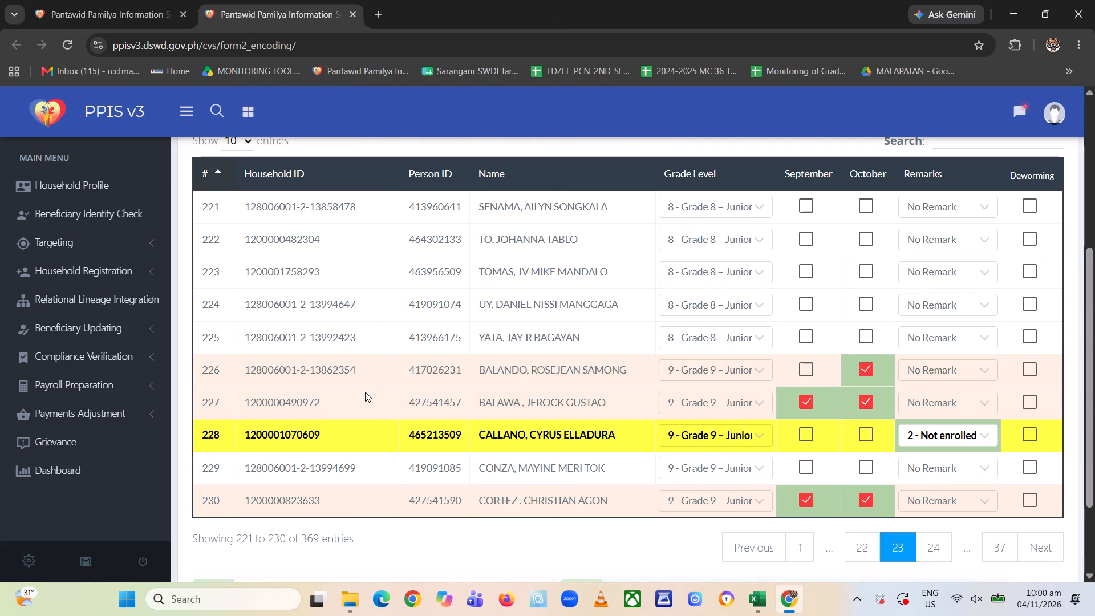
pyautogui.moveTo(242, 368); pyautogui.dragTo(379, 370)
pyautogui.hotkey('ctrl', 'v')
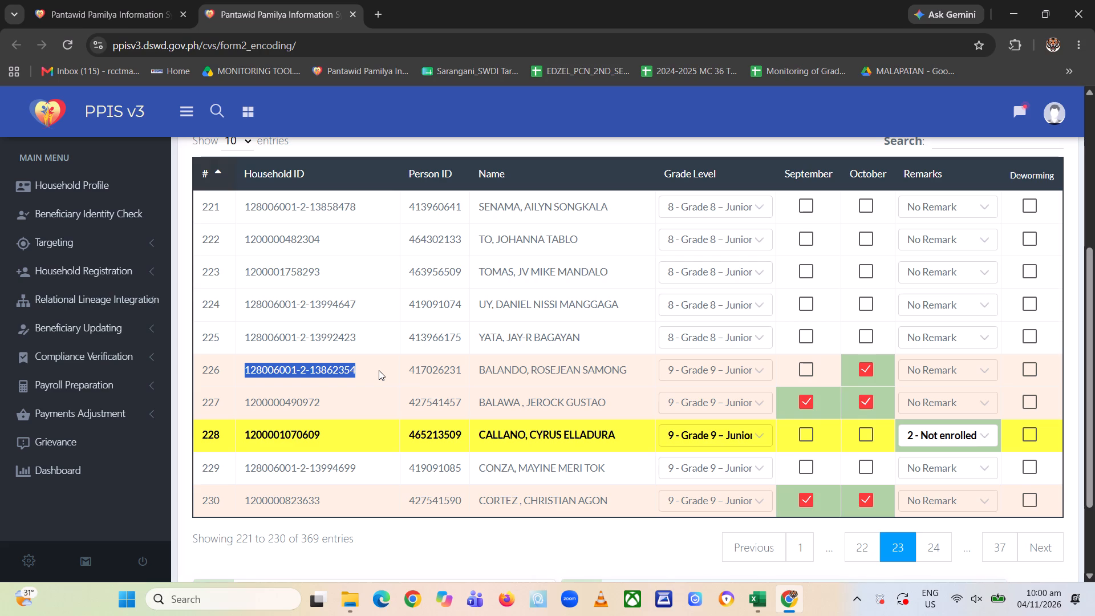
pyautogui.press('space')
pyautogui.hotkey('alt', 'Tab')
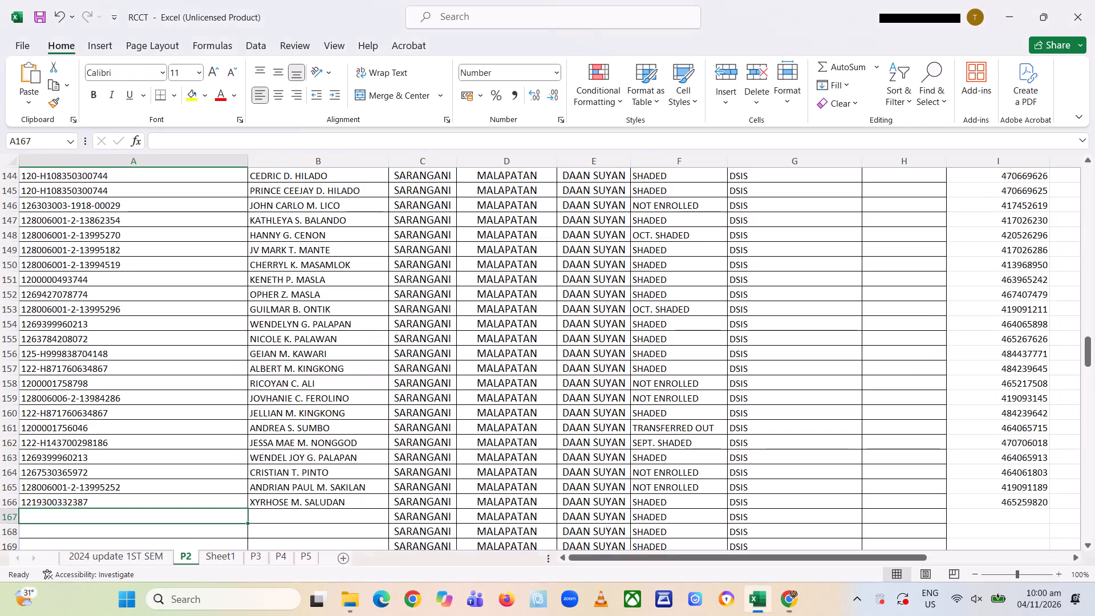
pyautogui.hotkey('alt', 'Tab')
pyautogui.hotkey('ctrl', 'c')
pyautogui.hotkey('alt', 'Tab')
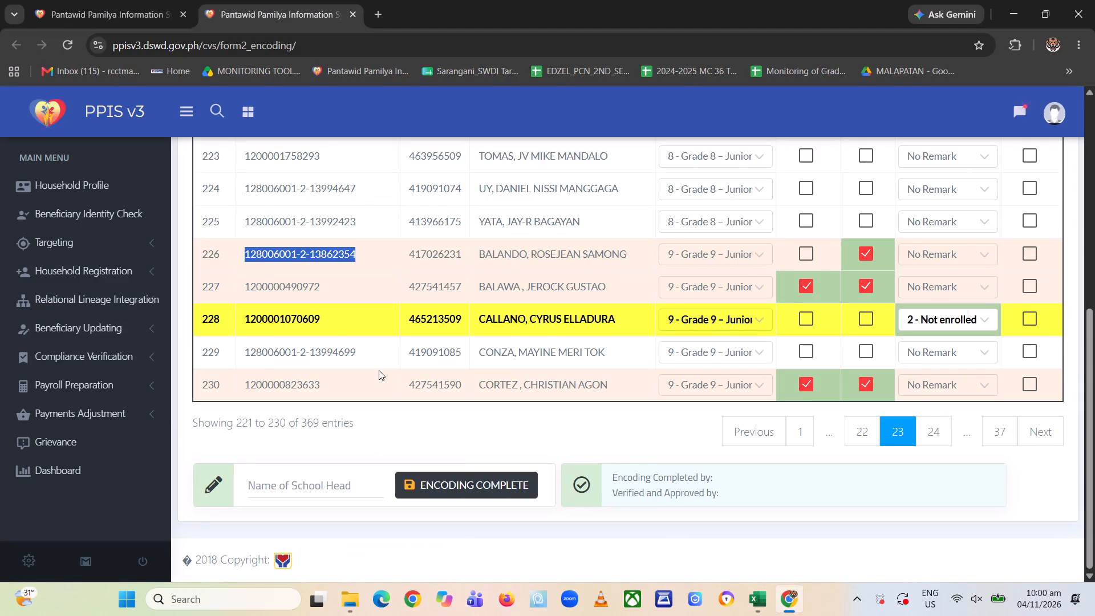
pyautogui.click(419, 145)
pyautogui.hotkey('ctrl', 'v')
pyautogui.press('Return')
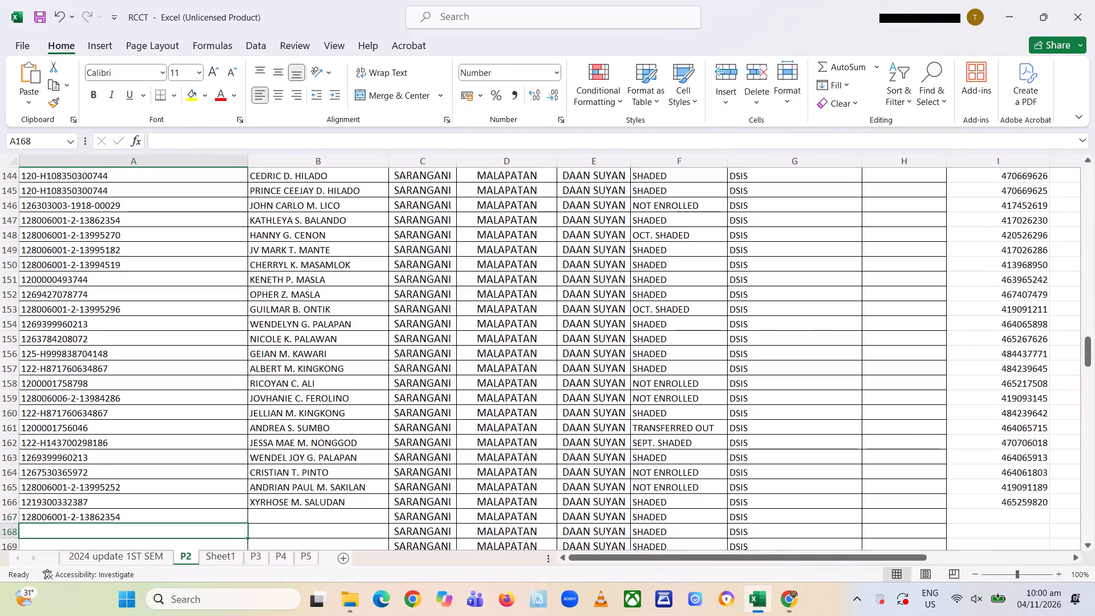
# Copy entry 227's household ID from the PPIS list into cell A168 of sheet P2.
pyautogui.hotkey('alt', 'Tab')
pyautogui.doubleClick(287, 282)
pyautogui.hotkey('ctrl', 'c')
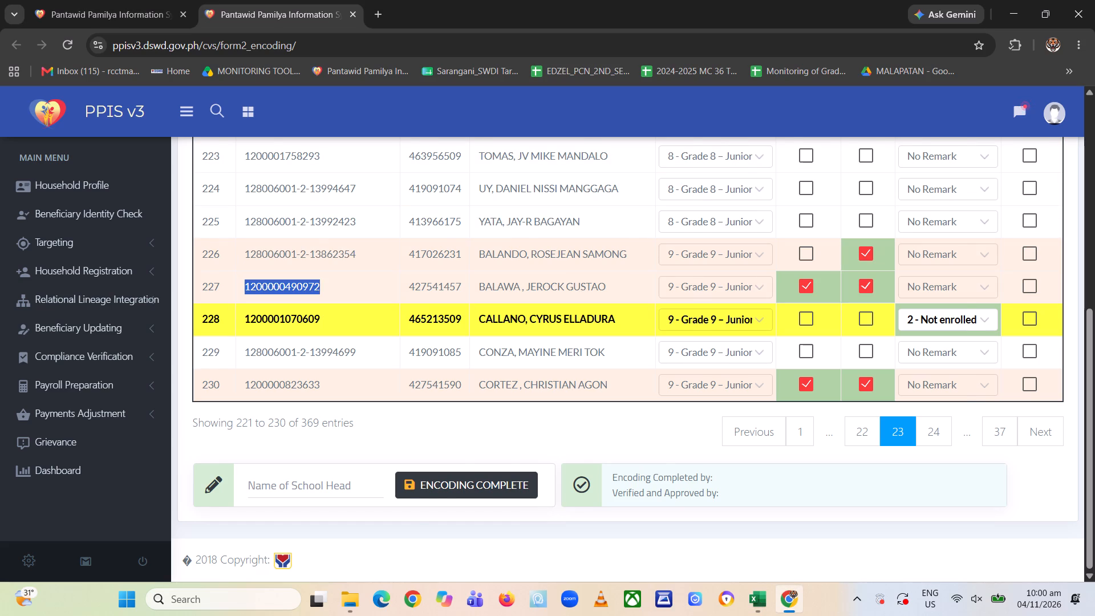
pyautogui.hotkey('alt', 'Tab')
pyautogui.click(367, 135)
pyautogui.hotkey('ctrl', 'v')
pyautogui.press('Return')
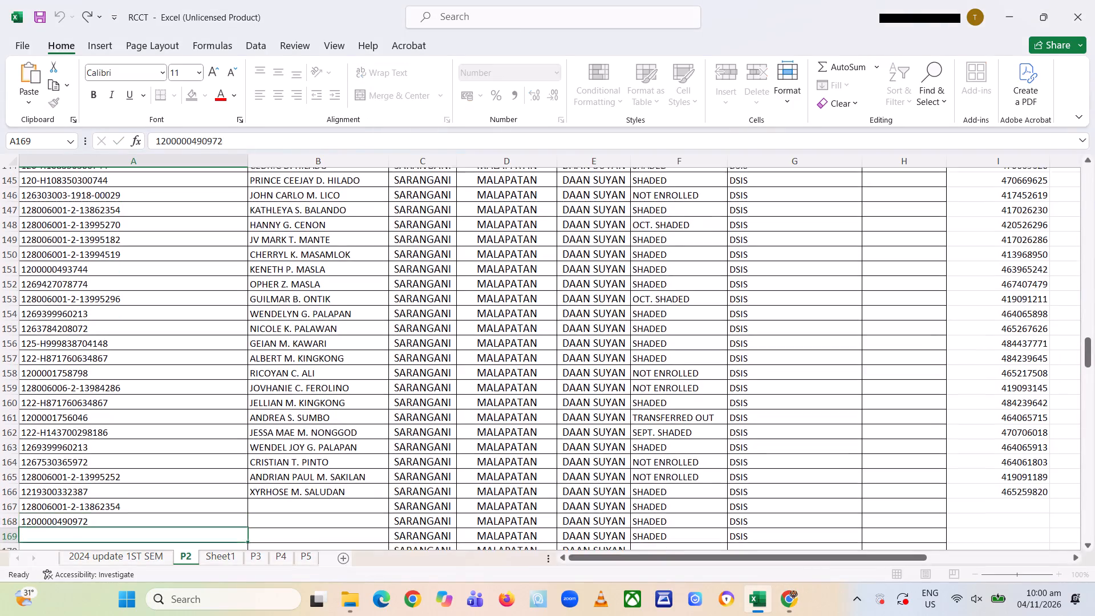
# Copy entry 228's household ID from the PPIS list into cell A169 of sheet P2.
pyautogui.hotkey('alt', 'Tab')
pyautogui.doubleClick(300, 322)
pyautogui.hotkey('ctrl', 'c')
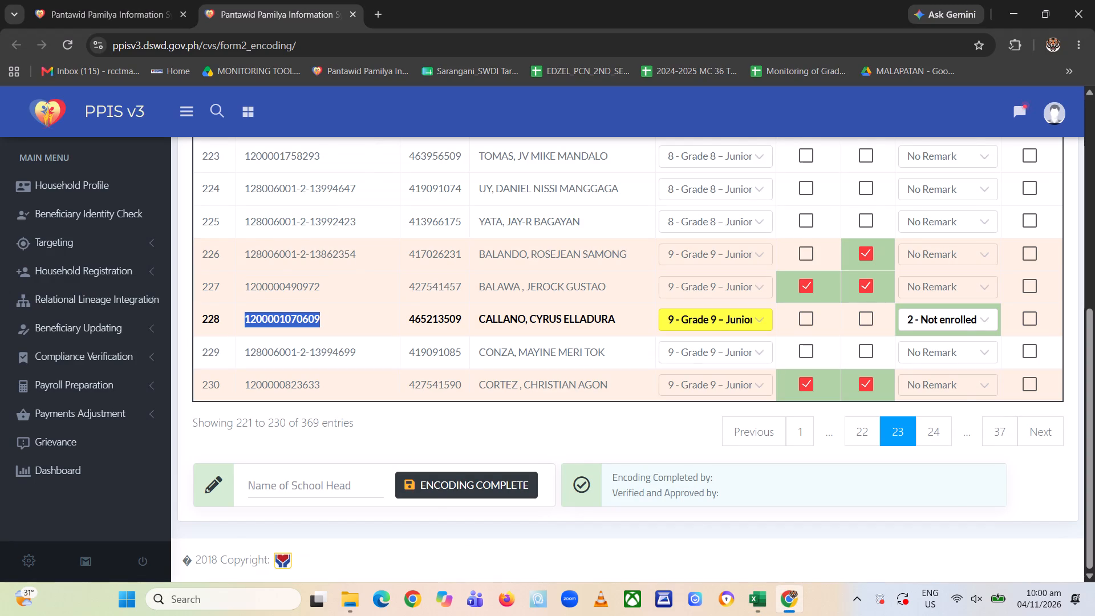
pyautogui.hotkey('alt', 'Tab')
pyautogui.click(369, 146)
pyautogui.hotkey('ctrl', 'v')
pyautogui.press('Return')
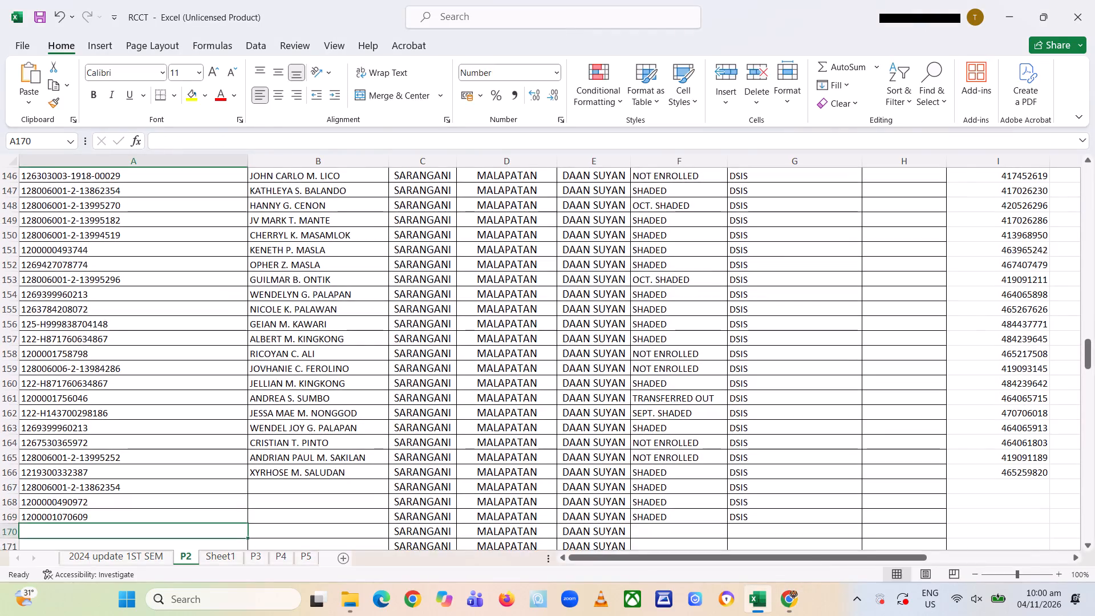
# Copy entry 230's household ID from the PPIS list into cell A170 of sheet P2.
pyautogui.hotkey('alt', 'Tab')
pyautogui.doubleClick(306, 383)
pyautogui.hotkey('ctrl', 'c')
pyautogui.hotkey('alt', 'Tab')
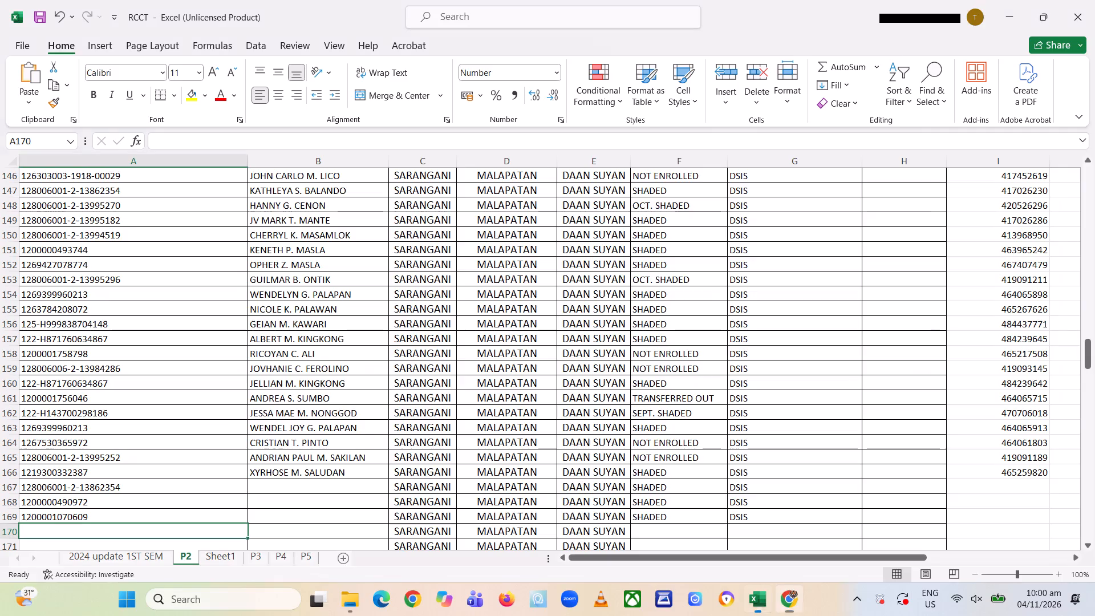
pyautogui.click(412, 147)
pyautogui.hotkey('ctrl', 'v')
pyautogui.press('Return')
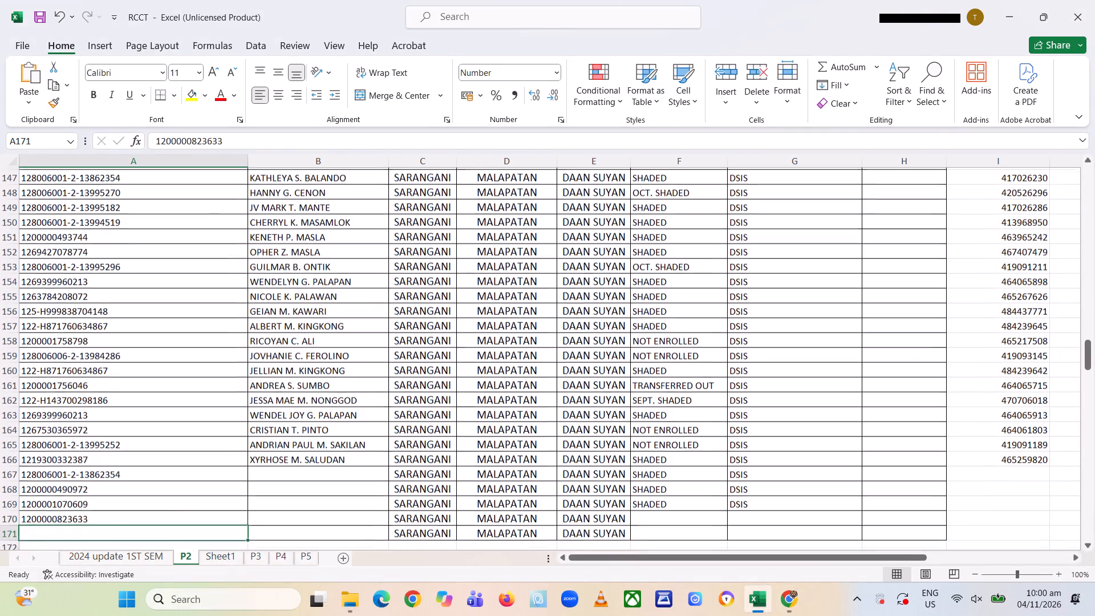
# Enter entry 226's name from the PPIS list in cell B167 as first name, middle initial with period, and surname.
pyautogui.press('Up')
pyautogui.press('Up')
pyautogui.press('Up')
pyautogui.press('Up')
pyautogui.press('Right')
pyautogui.hotkey('alt', 'Tab')
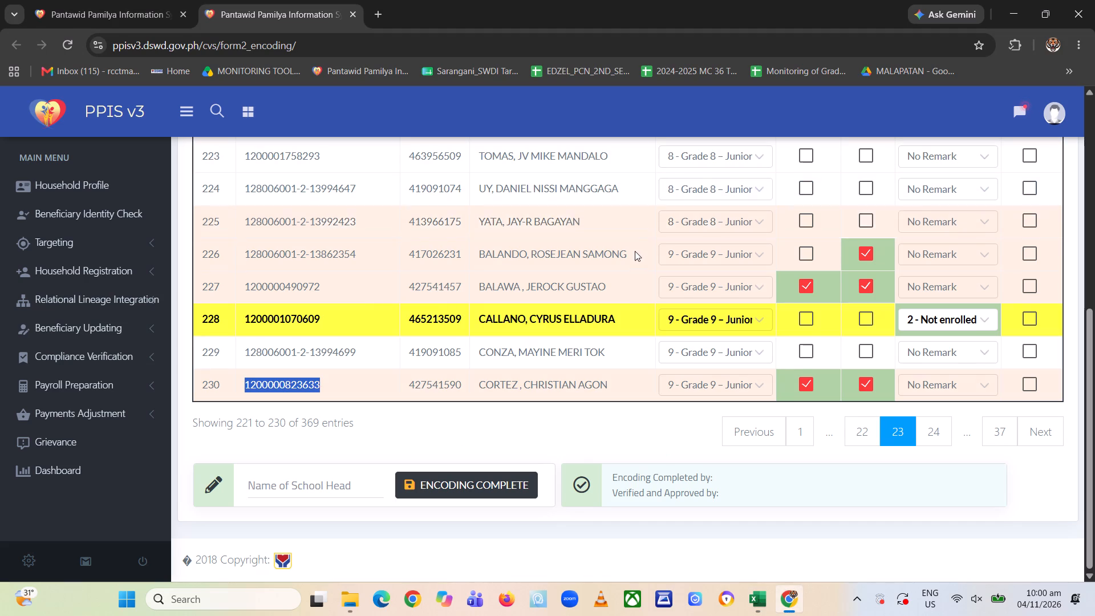
pyautogui.press('Up')
pyautogui.press('Up')
pyautogui.press('Up')
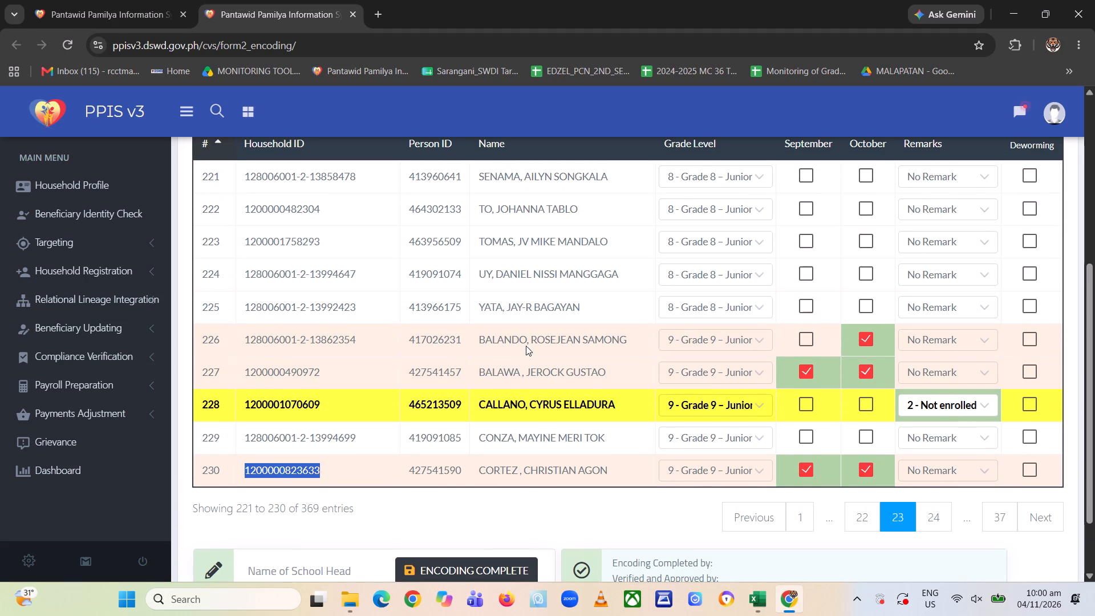
pyautogui.moveTo(531, 342); pyautogui.dragTo(589, 339)
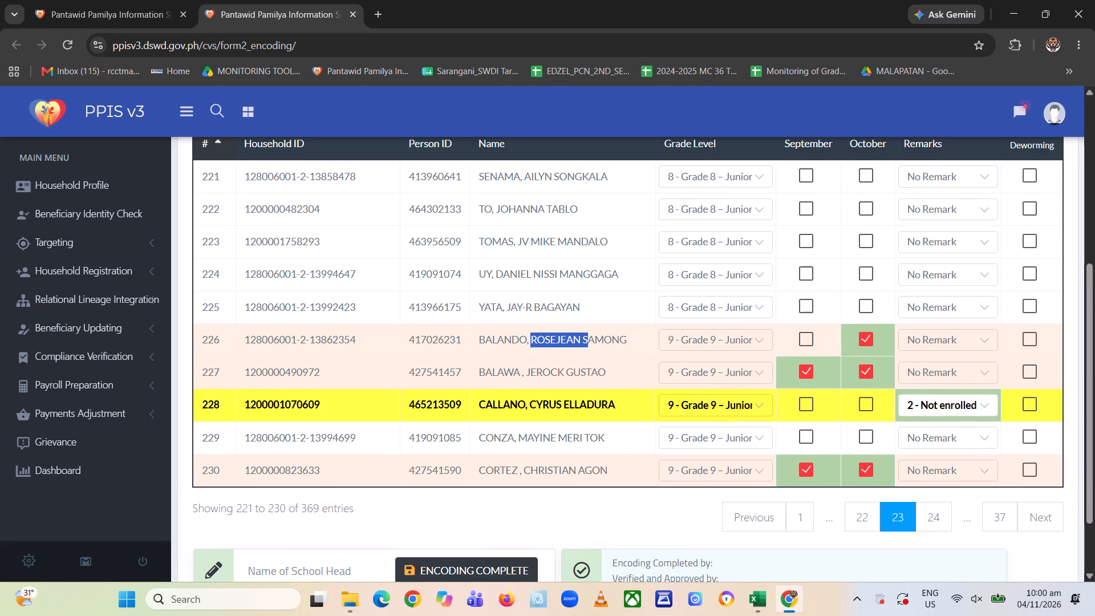
pyautogui.moveTo(589, 339); pyautogui.dragTo(590, 339)
pyautogui.hotkey('ctrl', 'c')
pyautogui.hotkey('alt', 'Tab')
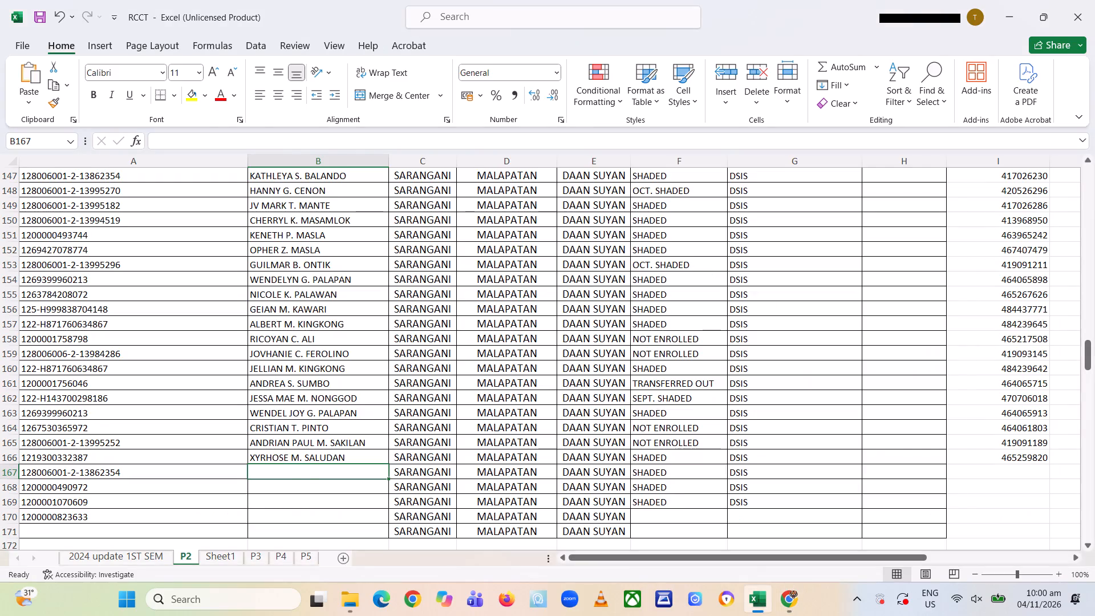
pyautogui.click(547, 140)
pyautogui.hotkey('ctrl', 'v')
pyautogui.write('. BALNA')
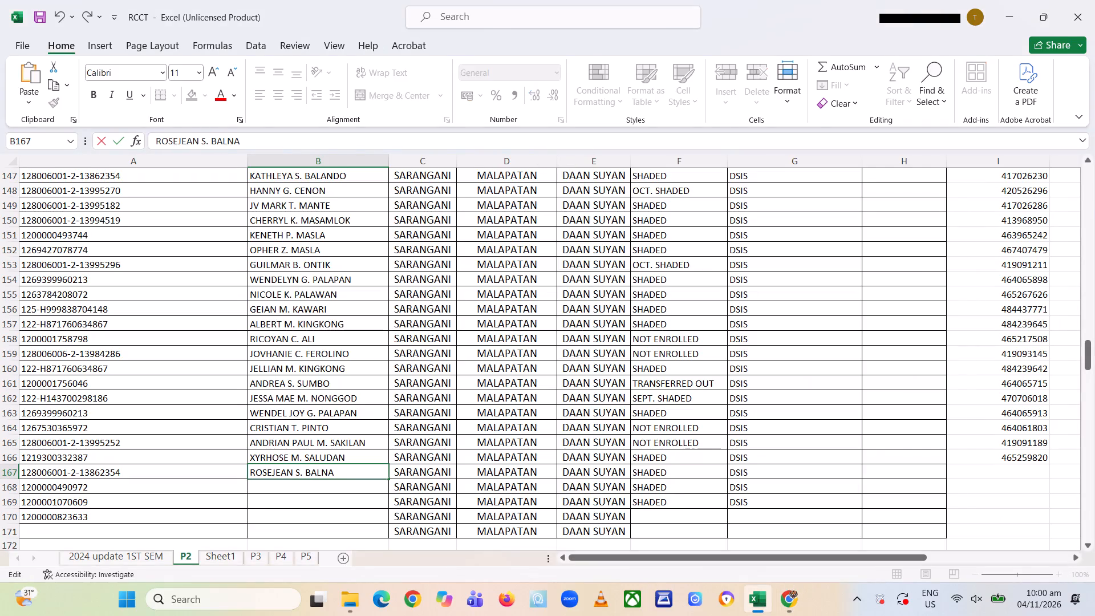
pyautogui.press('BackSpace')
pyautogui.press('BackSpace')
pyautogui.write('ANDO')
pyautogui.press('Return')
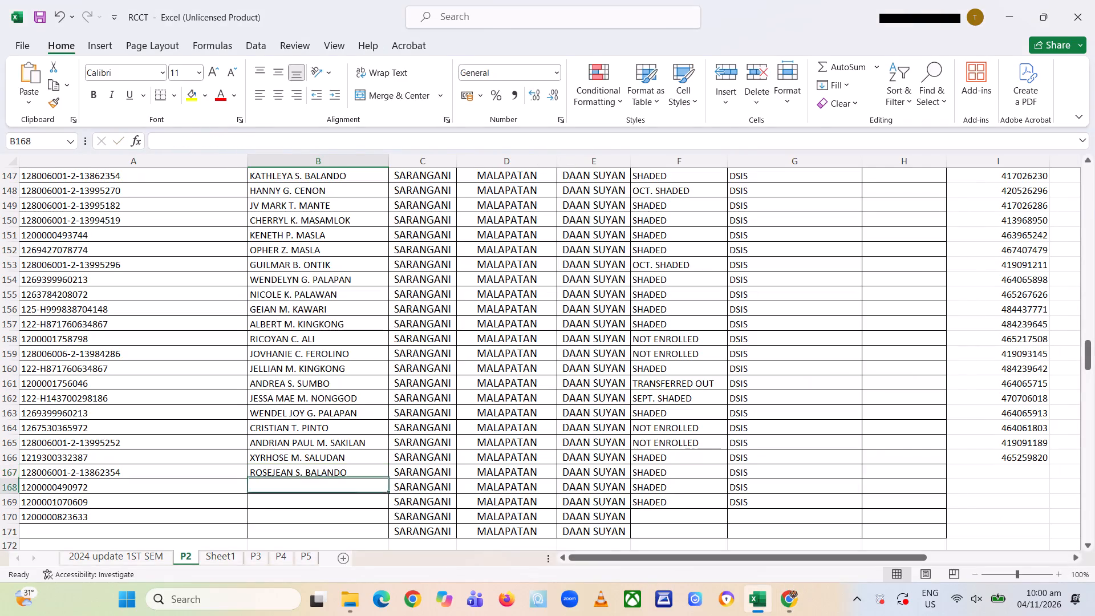
# Enter entry 227's name from the PPIS list in cell B168 as first name, middle initial with period, and surname.
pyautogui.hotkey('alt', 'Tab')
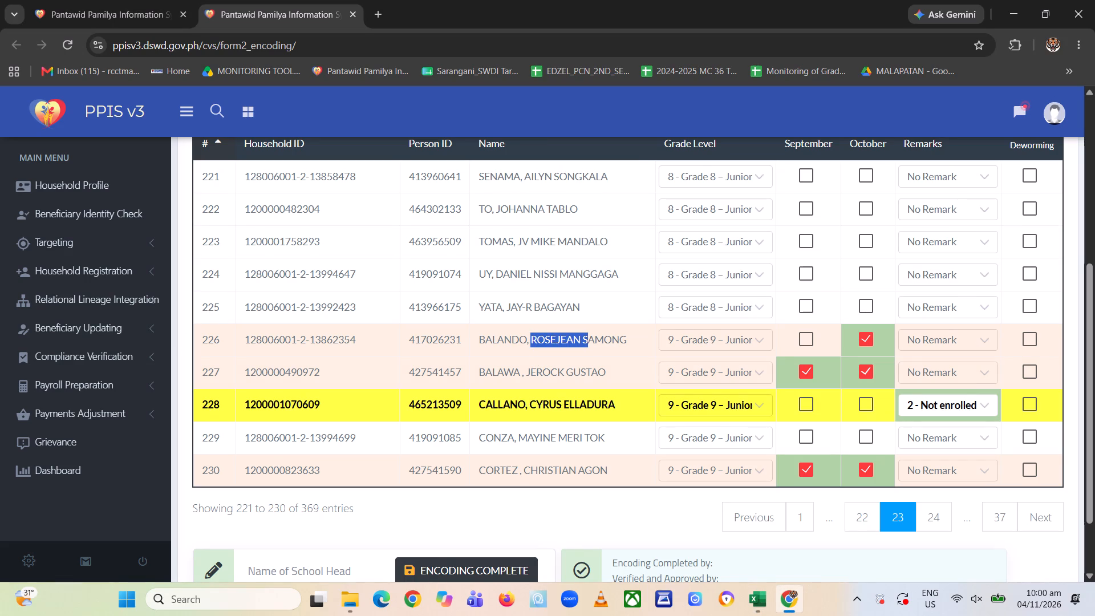
pyautogui.moveTo(529, 374); pyautogui.dragTo(535, 373)
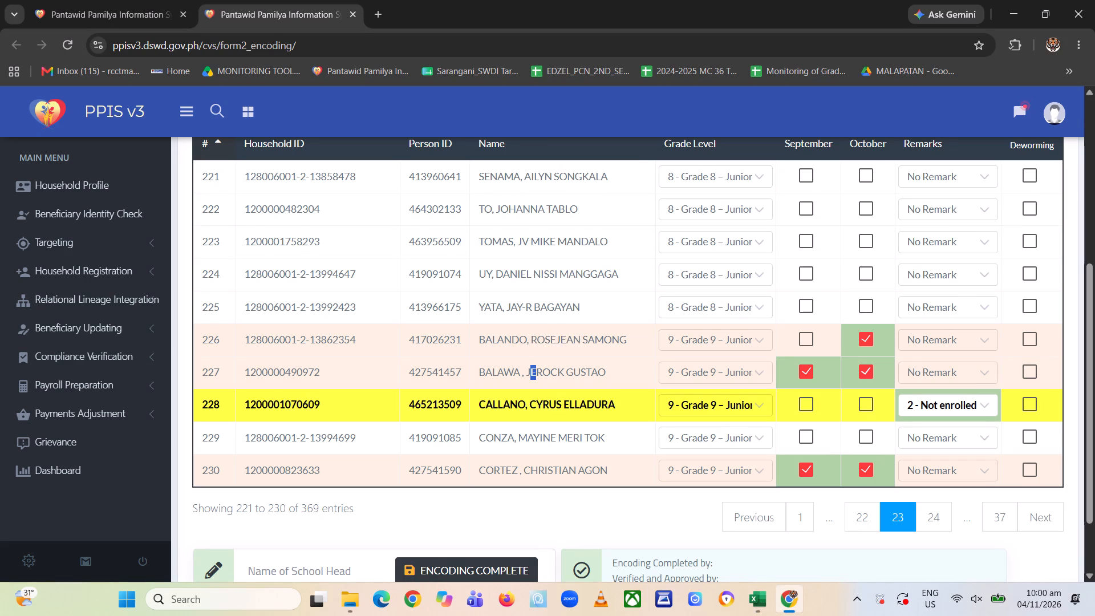
pyautogui.click(526, 370)
pyautogui.moveTo(526, 370); pyautogui.dragTo(577, 370)
pyautogui.click(577, 370)
pyautogui.moveTo(527, 371); pyautogui.dragTo(571, 373)
pyautogui.hotkey('ctrl', 'c')
pyautogui.hotkey('alt', 'Tab')
pyautogui.click(573, 141)
pyautogui.hotkey('ctrl', 'v')
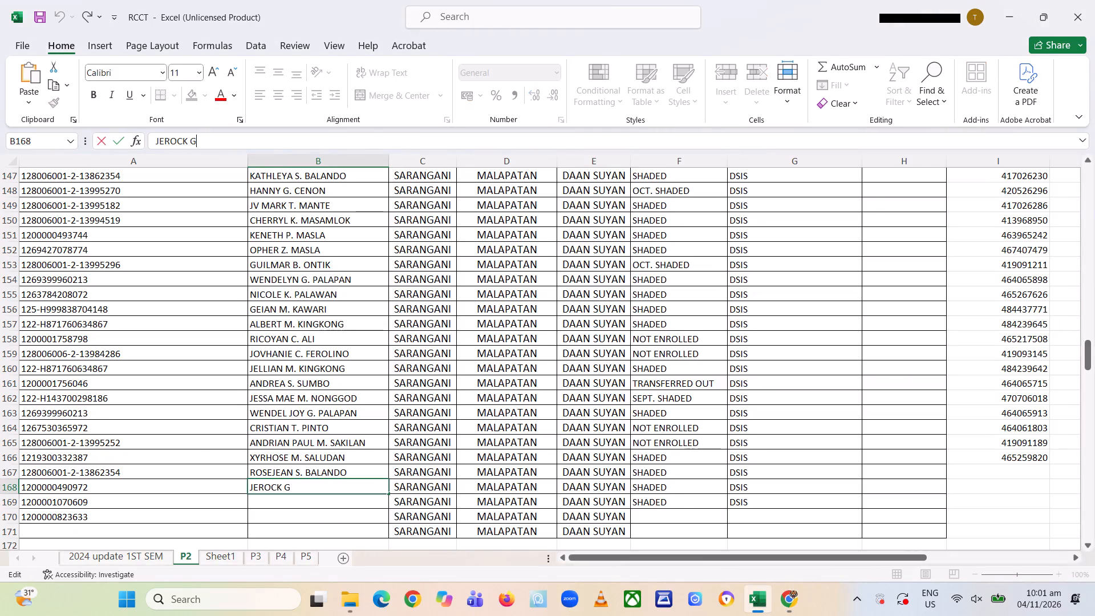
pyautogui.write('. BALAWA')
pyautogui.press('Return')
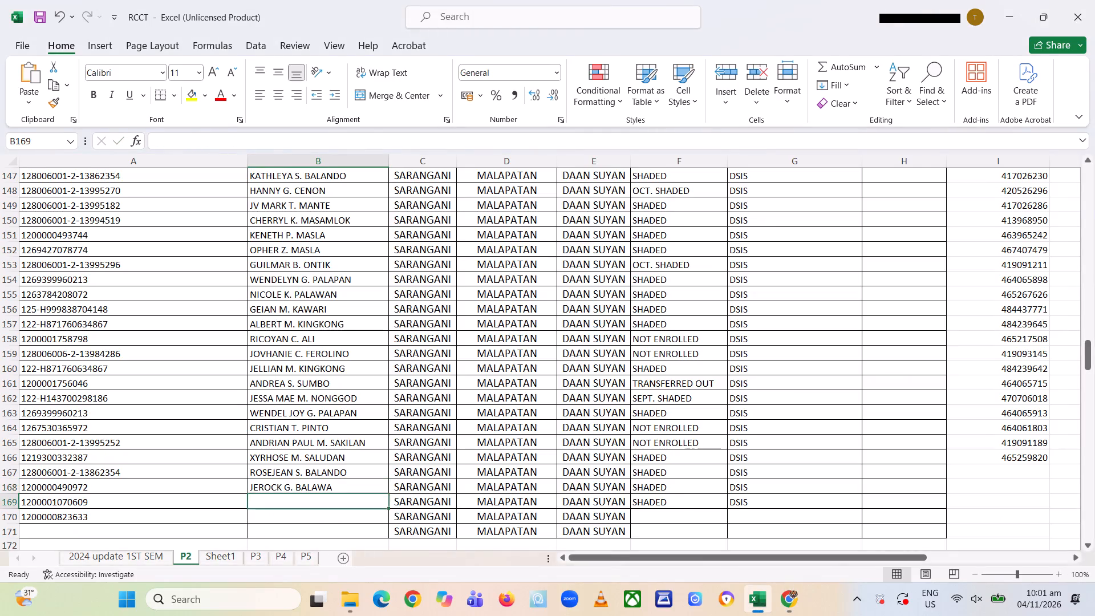
# Enter entry 228's name from the PPIS list in cell B169 as first name, middle initial with period, and surname.
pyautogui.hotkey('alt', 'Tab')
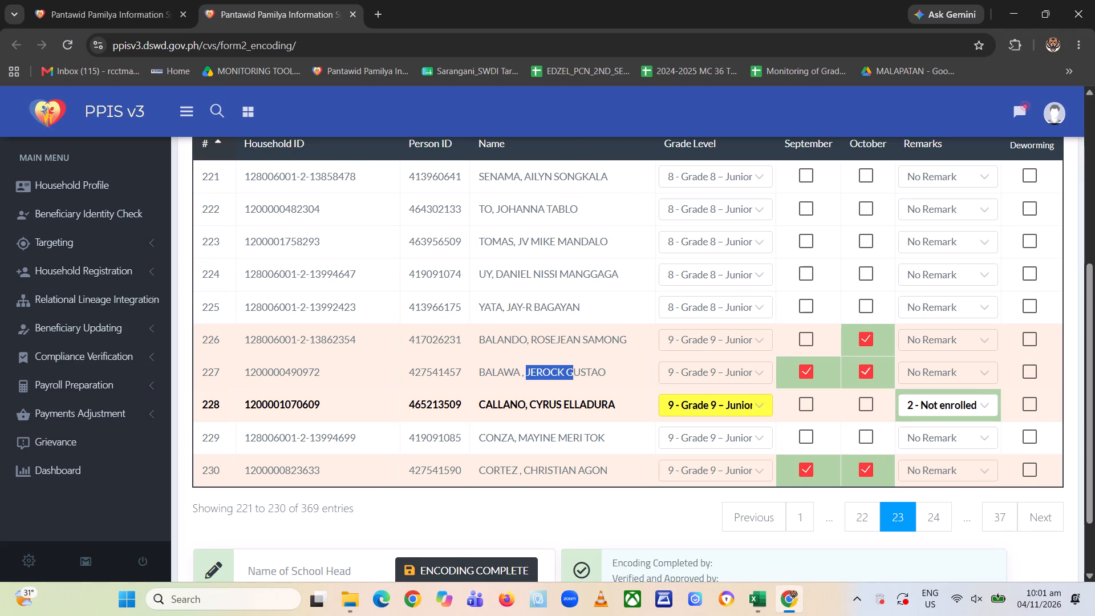
pyautogui.moveTo(533, 407); pyautogui.dragTo(586, 411)
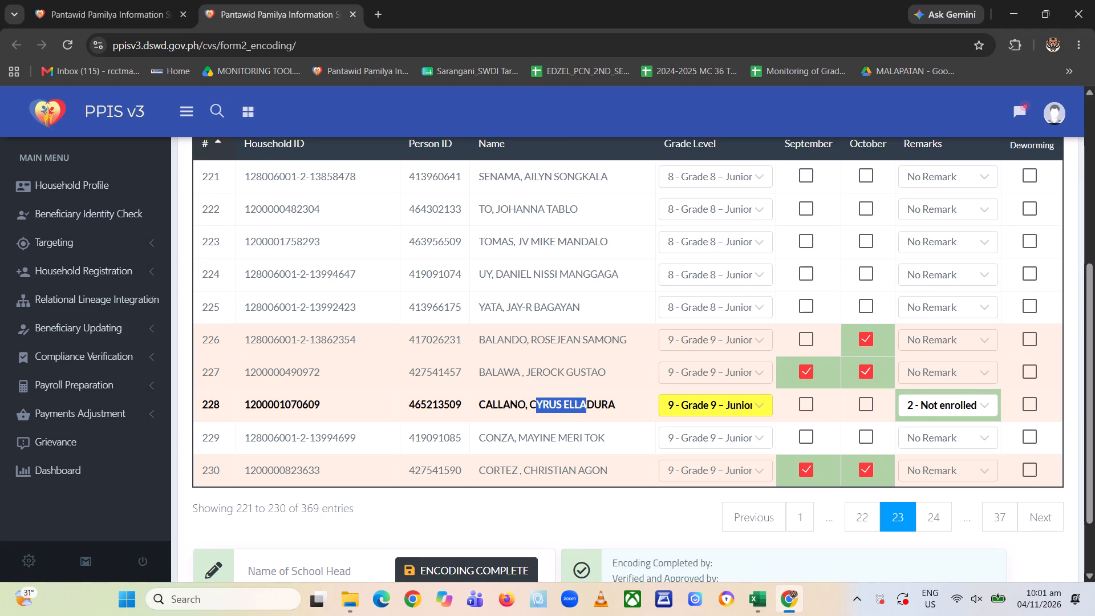
pyautogui.click(532, 405)
pyautogui.moveTo(532, 405); pyautogui.dragTo(548, 408)
pyautogui.moveTo(548, 408); pyautogui.dragTo(570, 409)
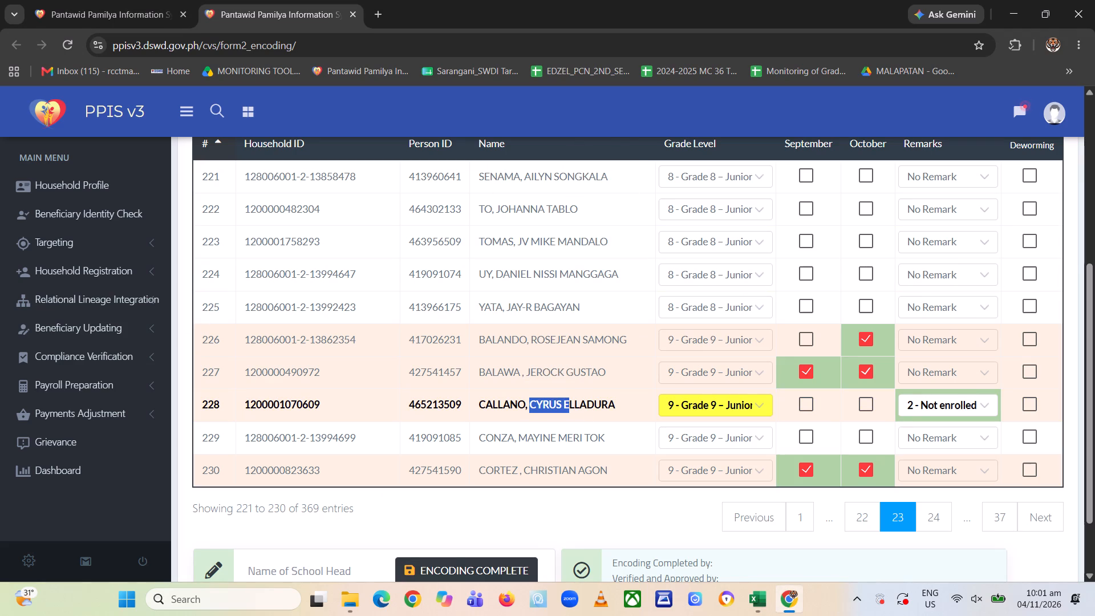
pyautogui.moveTo(570, 409); pyautogui.dragTo(570, 409)
pyautogui.hotkey('ctrl', 'c')
pyautogui.hotkey('alt', 'Tab')
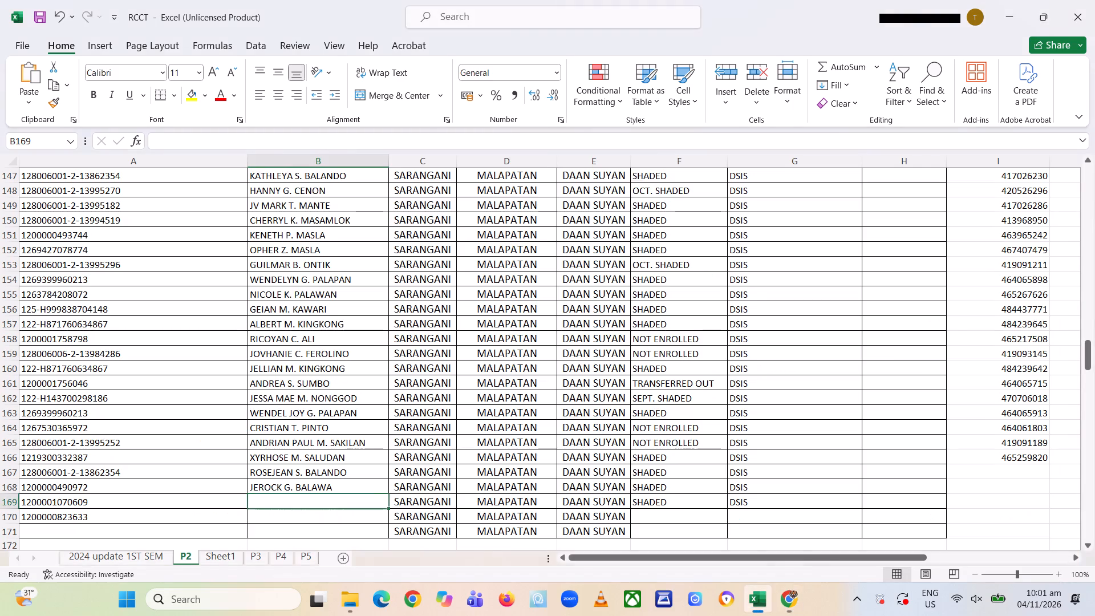
pyautogui.click(504, 135)
pyautogui.hotkey('ctrl', 'c')
pyautogui.hotkey('ctrl', 'v')
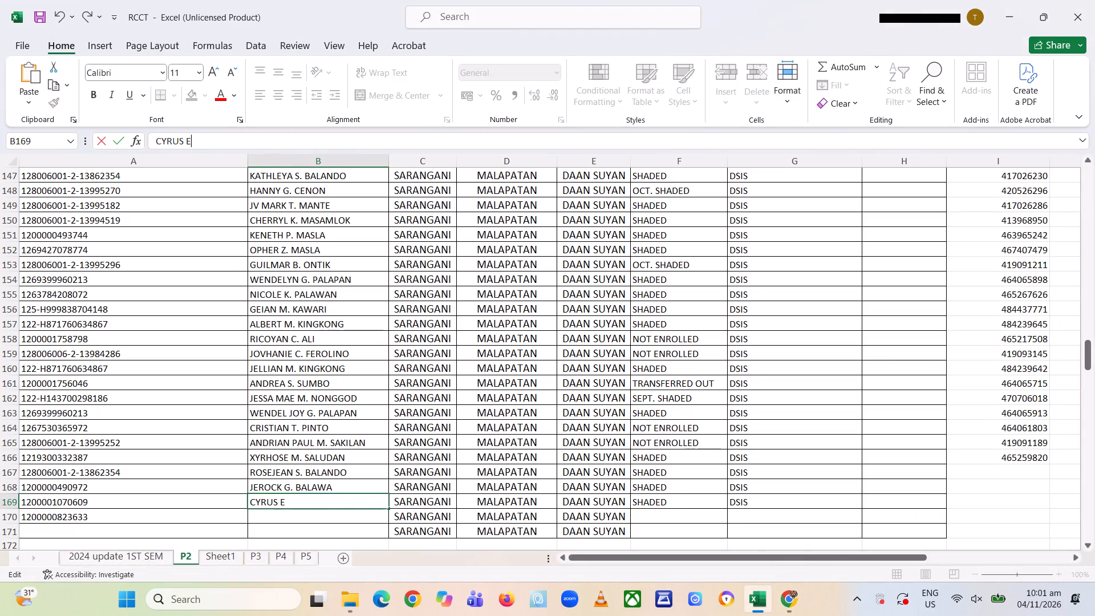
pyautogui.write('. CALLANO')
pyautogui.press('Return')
# Enter entry 230's name from the PPIS list in cell B170 as first name, middle initial with period, and surname.
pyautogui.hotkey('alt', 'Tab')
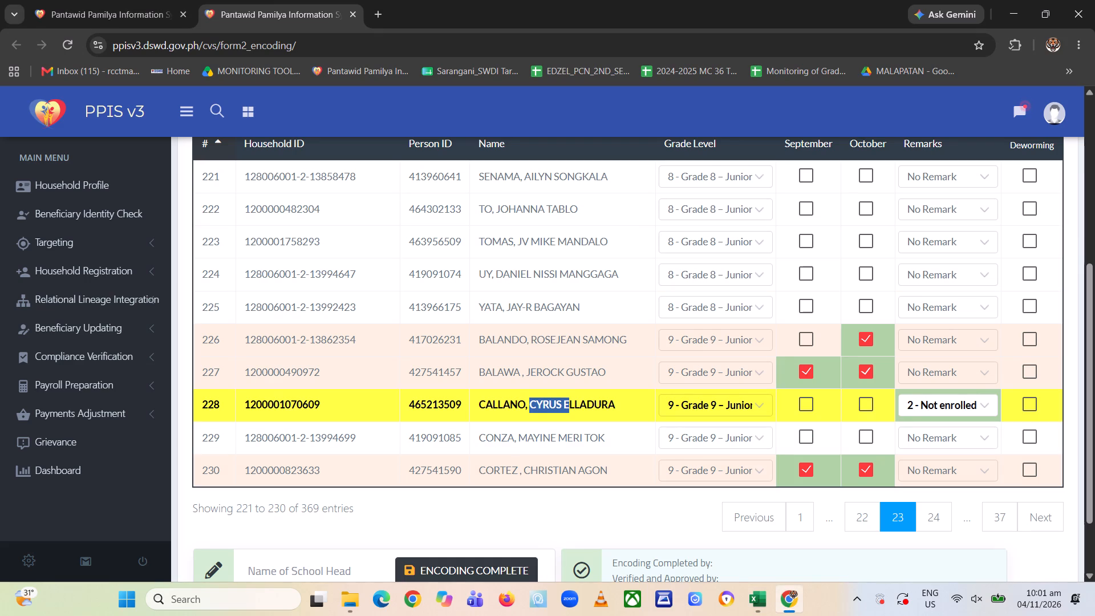
pyautogui.moveTo(526, 469); pyautogui.dragTo(583, 473)
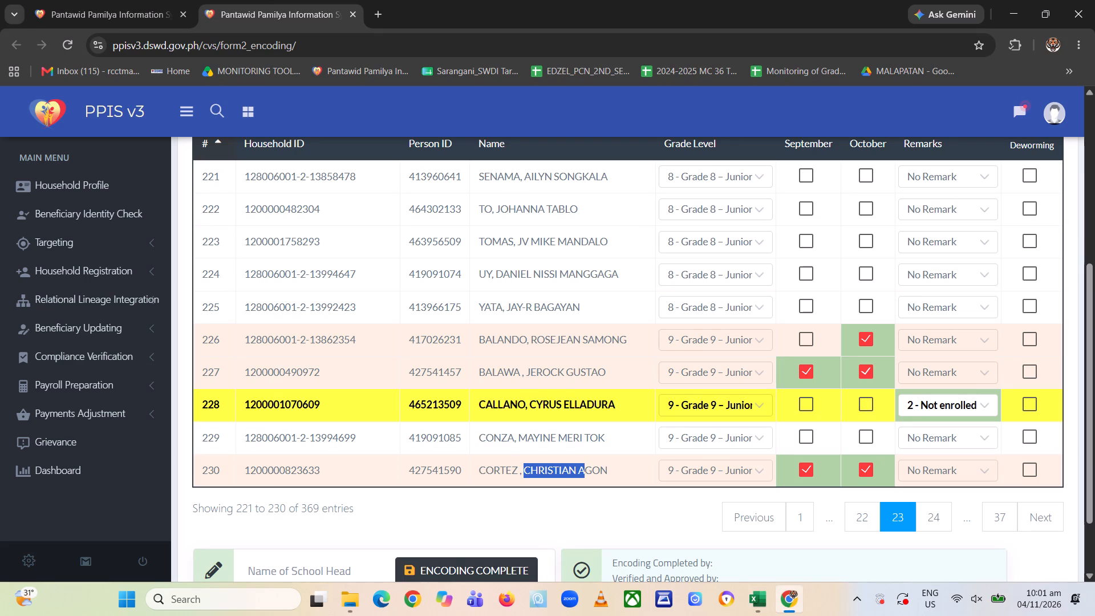
pyautogui.moveTo(583, 473); pyautogui.dragTo(585, 473)
pyautogui.hotkey('ctrl', 'c')
pyautogui.hotkey('alt', 'Tab')
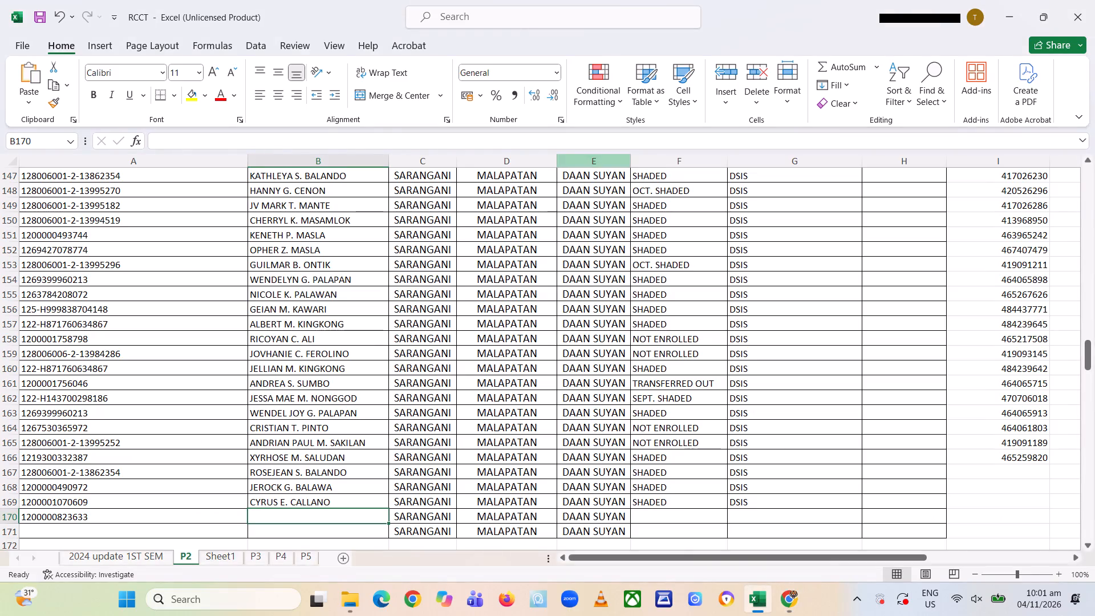
pyautogui.click(595, 140)
pyautogui.hotkey('ctrl', 'v')
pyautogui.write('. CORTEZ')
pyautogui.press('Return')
# Fill the SHADED and DSIS entries in columns F and G from row 169 down through row 171.
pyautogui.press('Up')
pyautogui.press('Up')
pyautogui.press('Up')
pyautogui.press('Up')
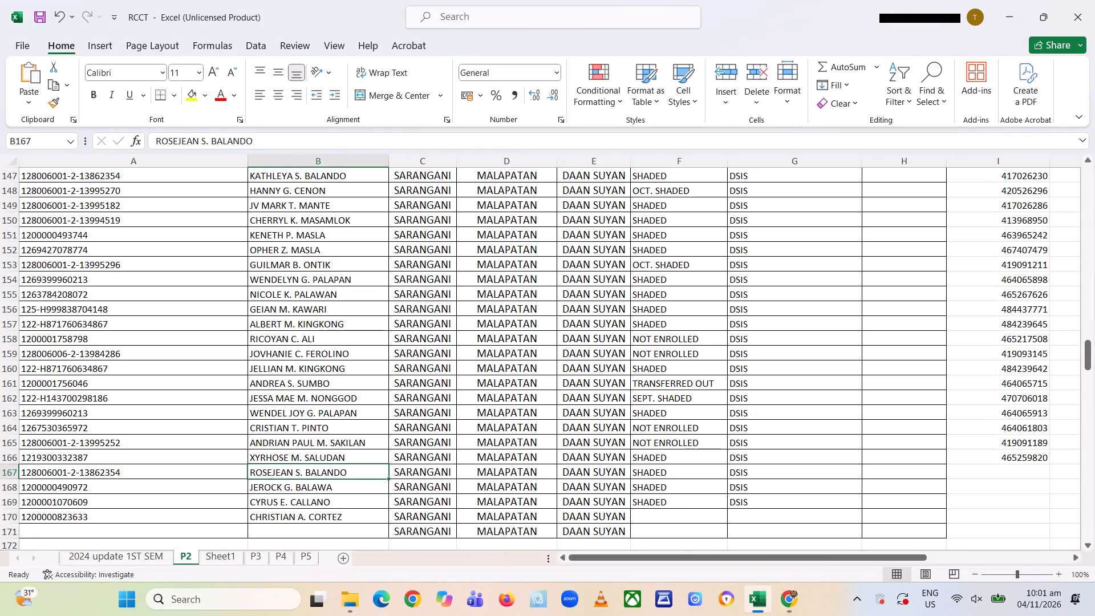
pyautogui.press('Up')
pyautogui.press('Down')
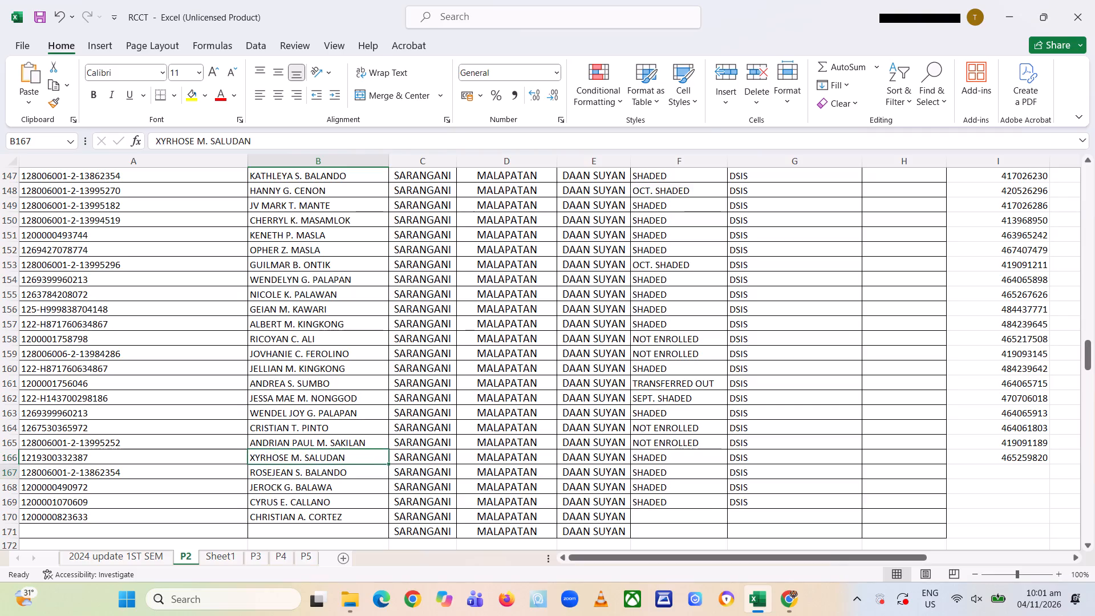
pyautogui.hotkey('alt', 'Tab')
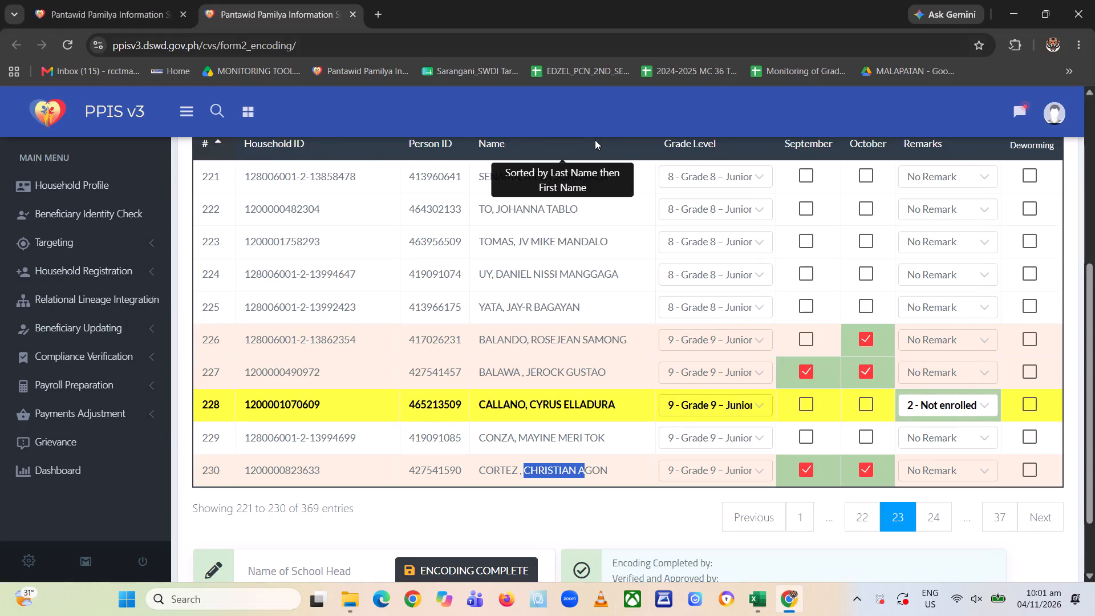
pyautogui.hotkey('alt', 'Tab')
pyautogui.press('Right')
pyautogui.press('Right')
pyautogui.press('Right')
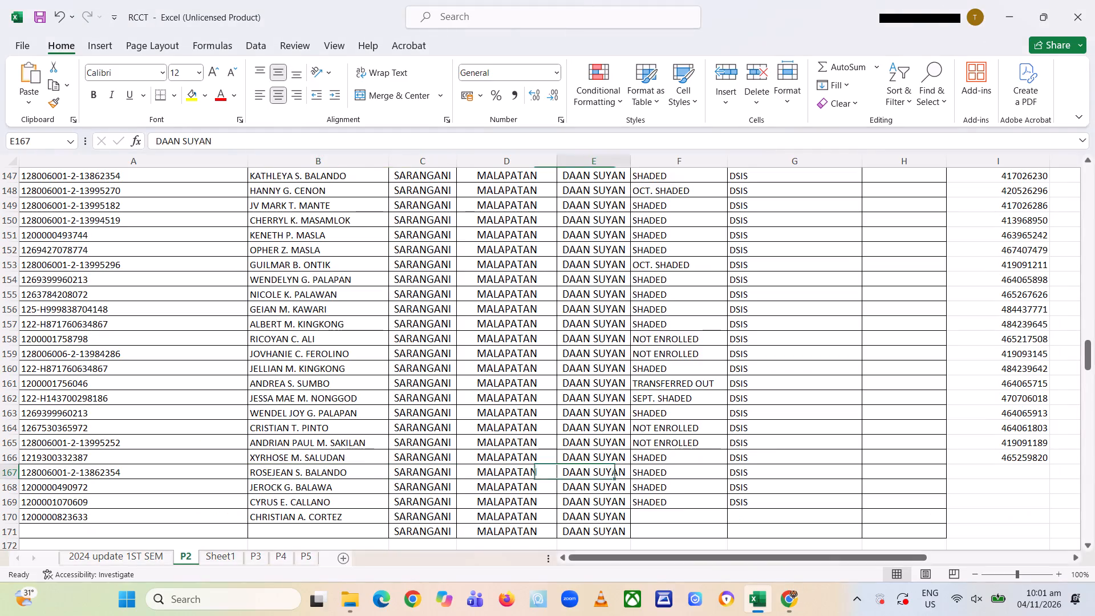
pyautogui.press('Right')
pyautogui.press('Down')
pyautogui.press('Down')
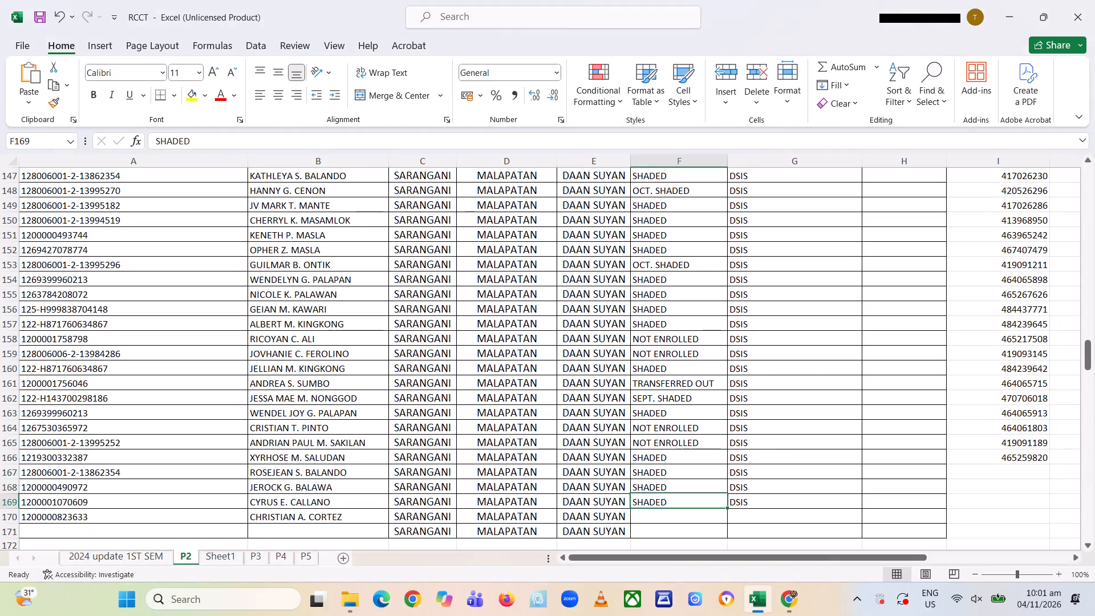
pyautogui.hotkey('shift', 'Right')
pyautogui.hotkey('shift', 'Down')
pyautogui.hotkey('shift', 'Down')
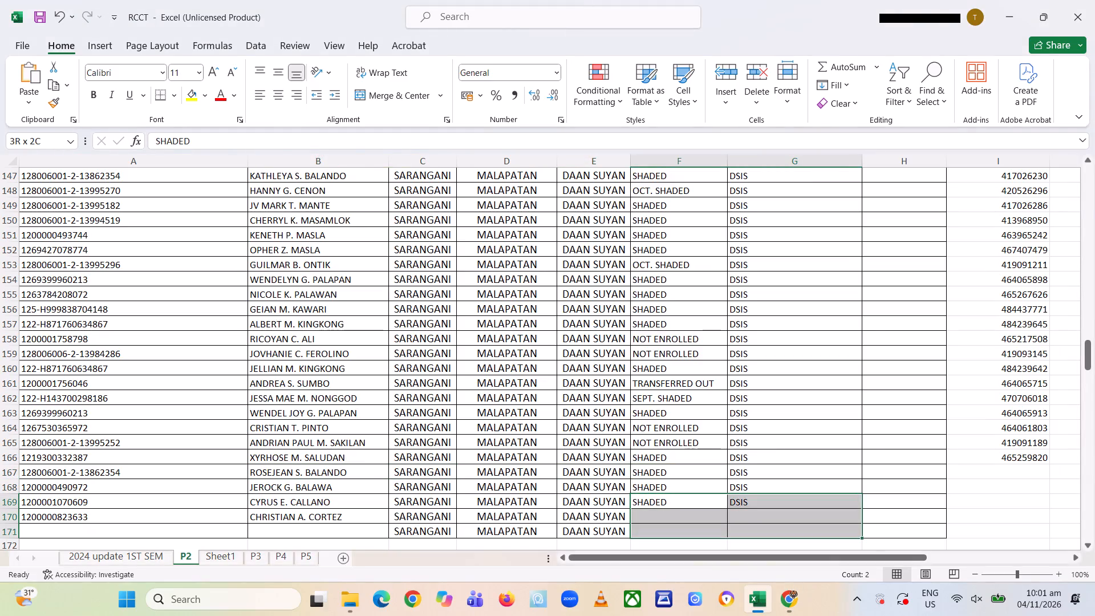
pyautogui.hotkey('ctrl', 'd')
# Clear the SHADED and DSIS entries from cells F171 and G171.
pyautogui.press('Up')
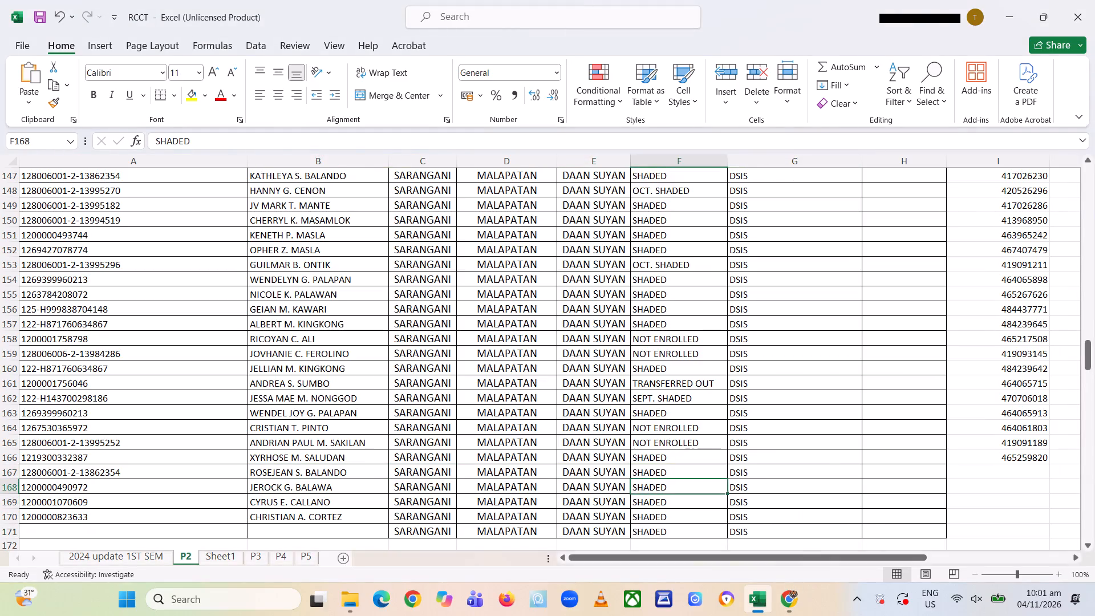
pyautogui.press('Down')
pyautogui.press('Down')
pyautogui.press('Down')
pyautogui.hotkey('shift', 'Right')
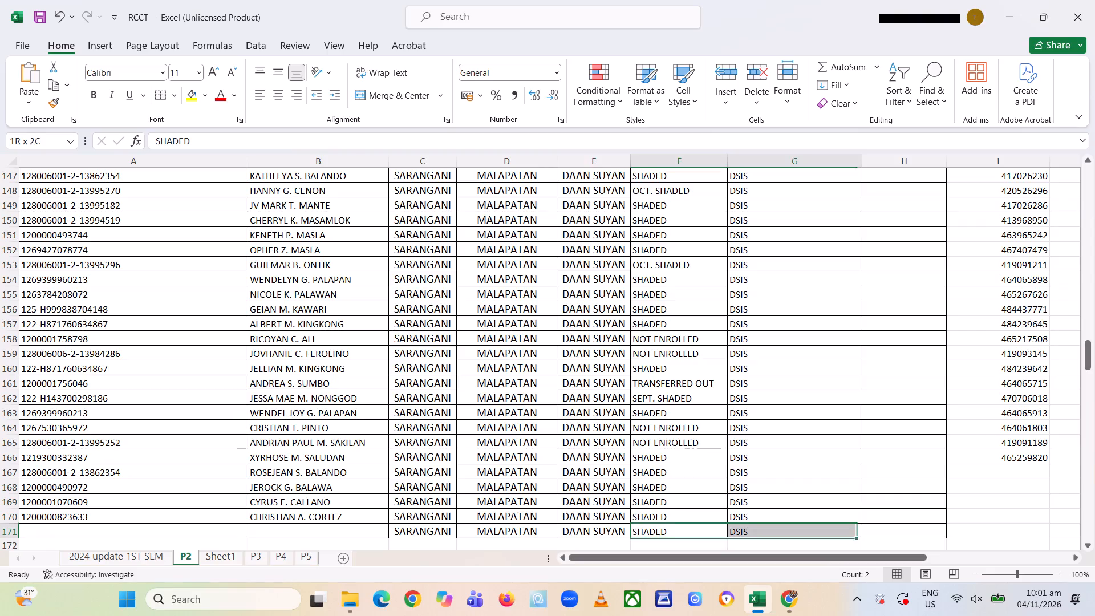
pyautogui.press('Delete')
# Set entry 226's status in cell F167 to OCT. SHADED, based on its marks in the PPIS list.
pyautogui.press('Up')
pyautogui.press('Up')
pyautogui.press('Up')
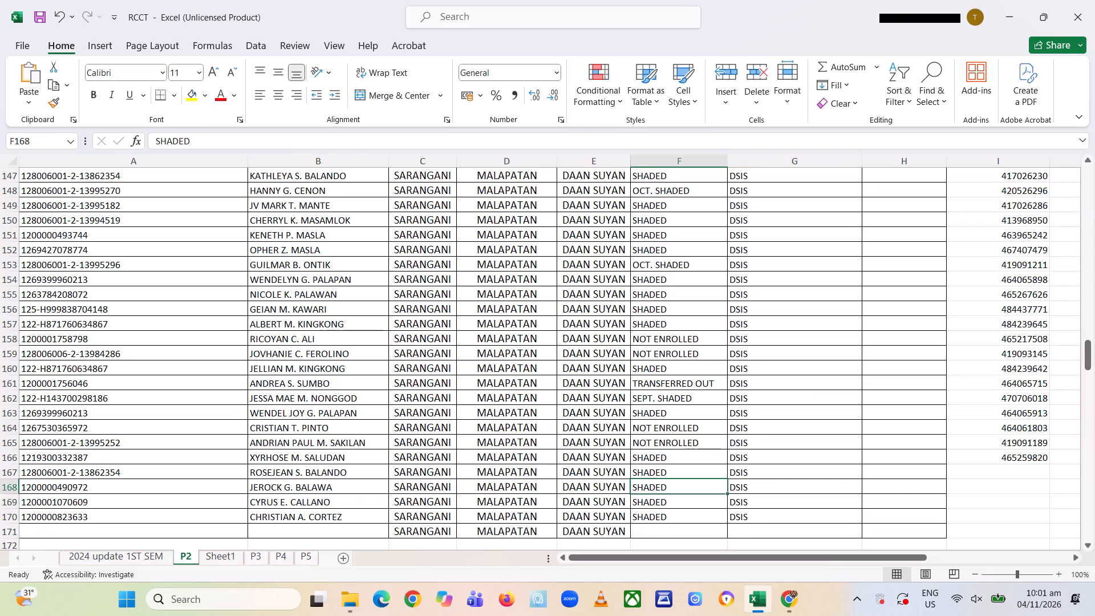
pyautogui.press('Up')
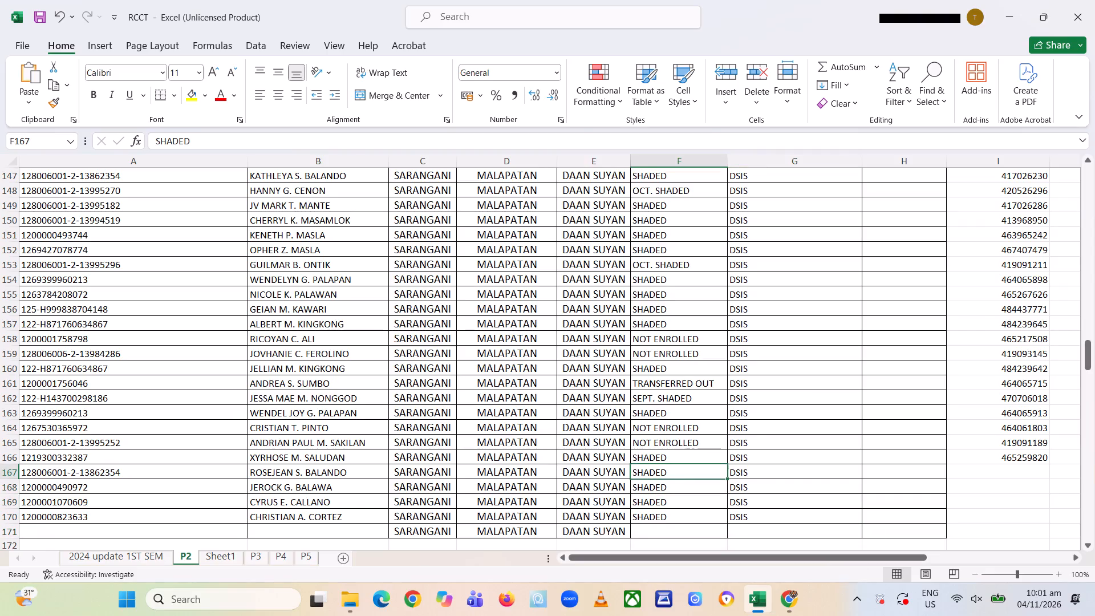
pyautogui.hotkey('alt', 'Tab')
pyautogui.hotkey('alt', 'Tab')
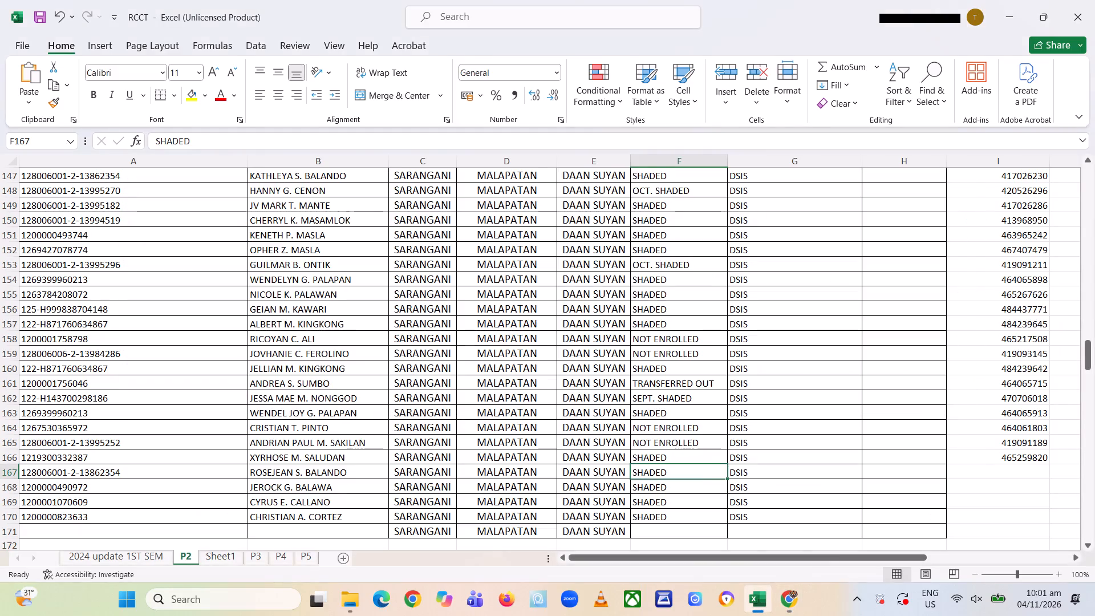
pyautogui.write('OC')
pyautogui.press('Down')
# Set entry 228's status in cell F169 to NOT ENROLLED, based on its remark in the PPIS list.
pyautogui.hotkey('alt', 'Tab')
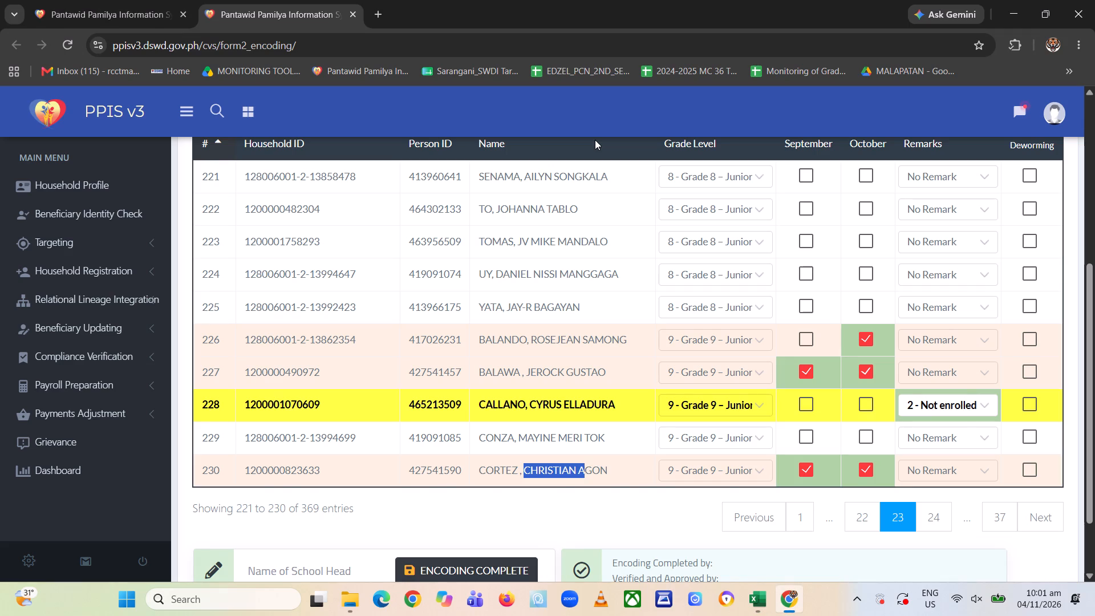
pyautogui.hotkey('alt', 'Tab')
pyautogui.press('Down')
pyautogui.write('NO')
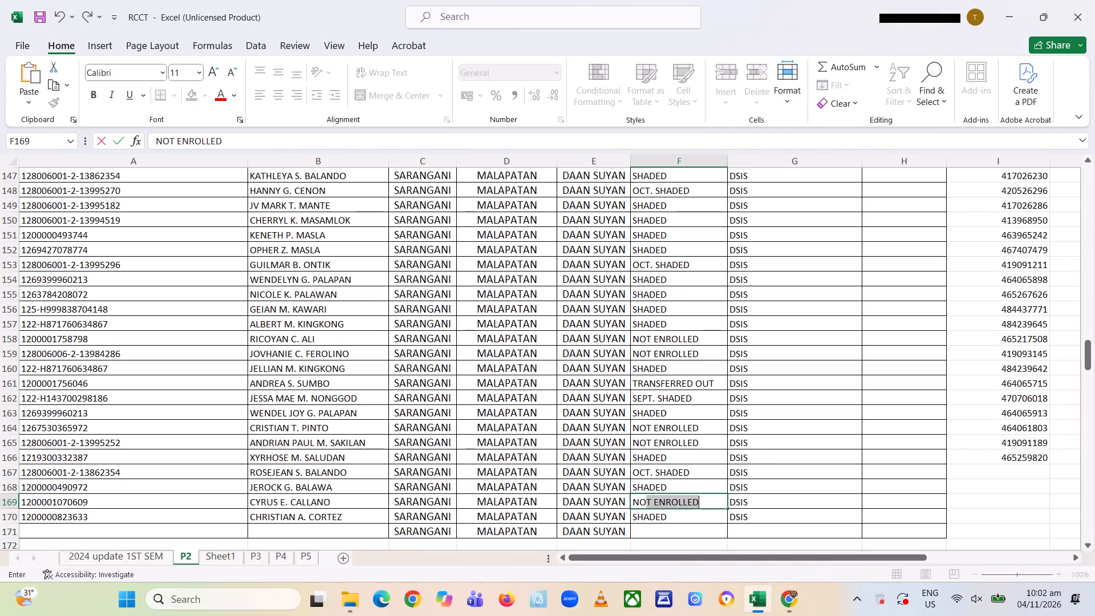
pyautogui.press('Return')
# Copy entry 226's person ID from the PPIS list into cell I167 of sheet P2.
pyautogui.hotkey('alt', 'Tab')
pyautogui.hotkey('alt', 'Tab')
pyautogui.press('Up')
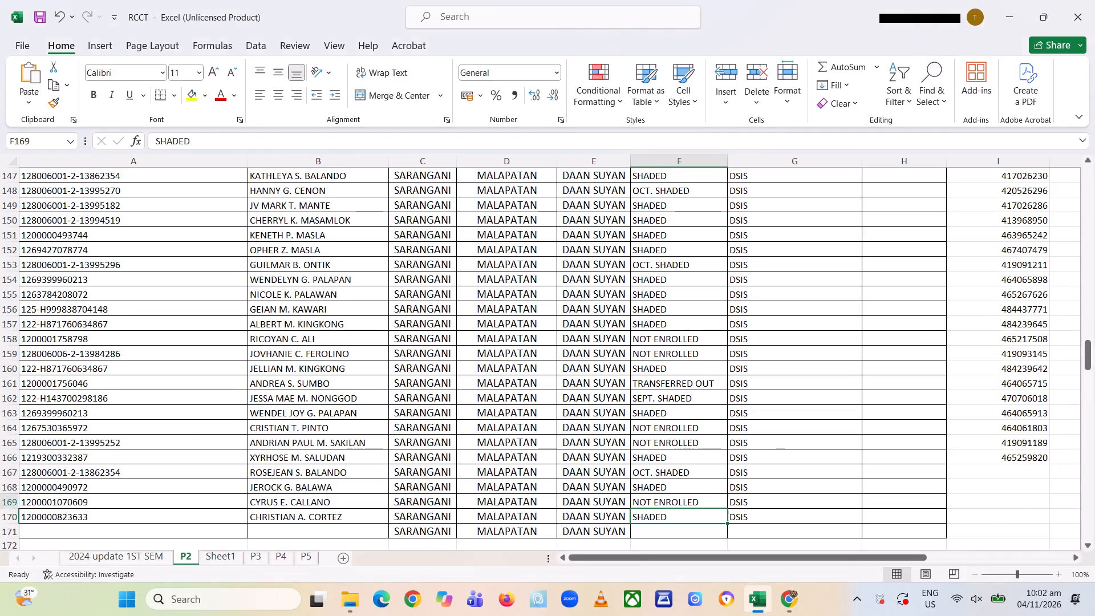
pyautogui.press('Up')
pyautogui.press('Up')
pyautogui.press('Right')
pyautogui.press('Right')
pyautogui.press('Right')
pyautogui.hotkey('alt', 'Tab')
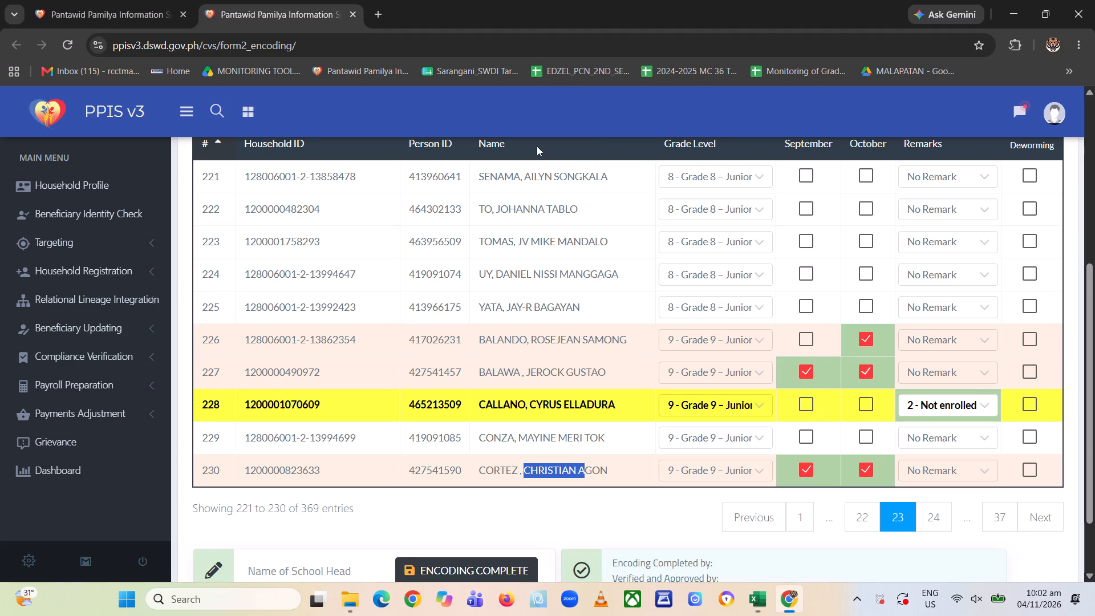
pyautogui.doubleClick(425, 342)
pyautogui.hotkey('ctrl', 'c')
pyautogui.hotkey('alt', 'Tab')
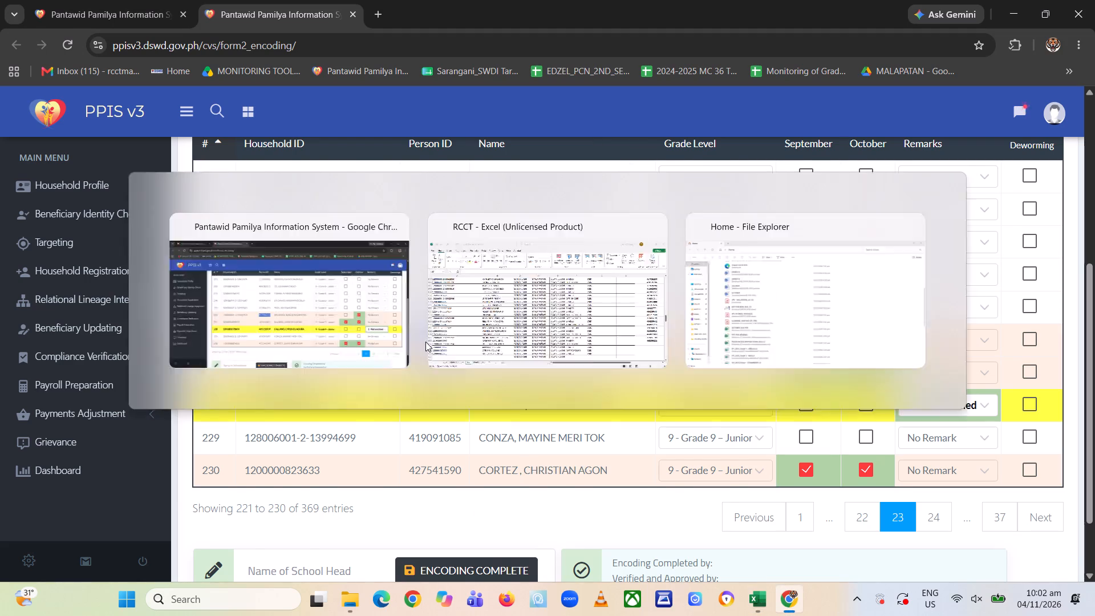
pyautogui.click(486, 136)
pyautogui.hotkey('ctrl', 'v')
pyautogui.press('Return')
# Copy entry 227's person ID from the PPIS list into cell I168 of sheet P2.
pyautogui.hotkey('alt', 'Tab')
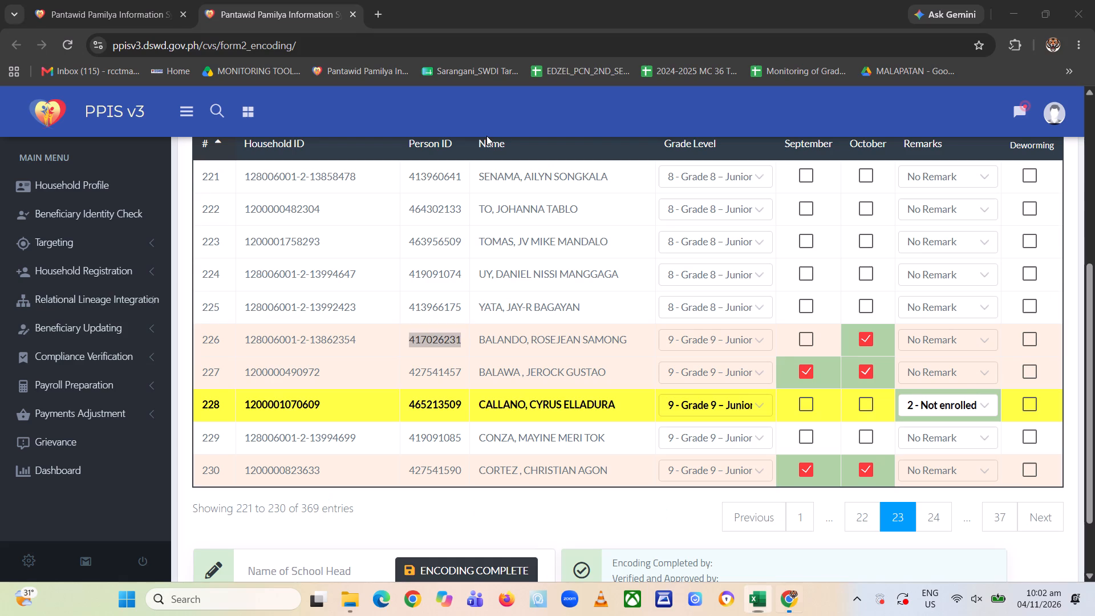
pyautogui.doubleClick(450, 372)
pyautogui.hotkey('ctrl', 'c')
pyautogui.hotkey('alt', 'Tab')
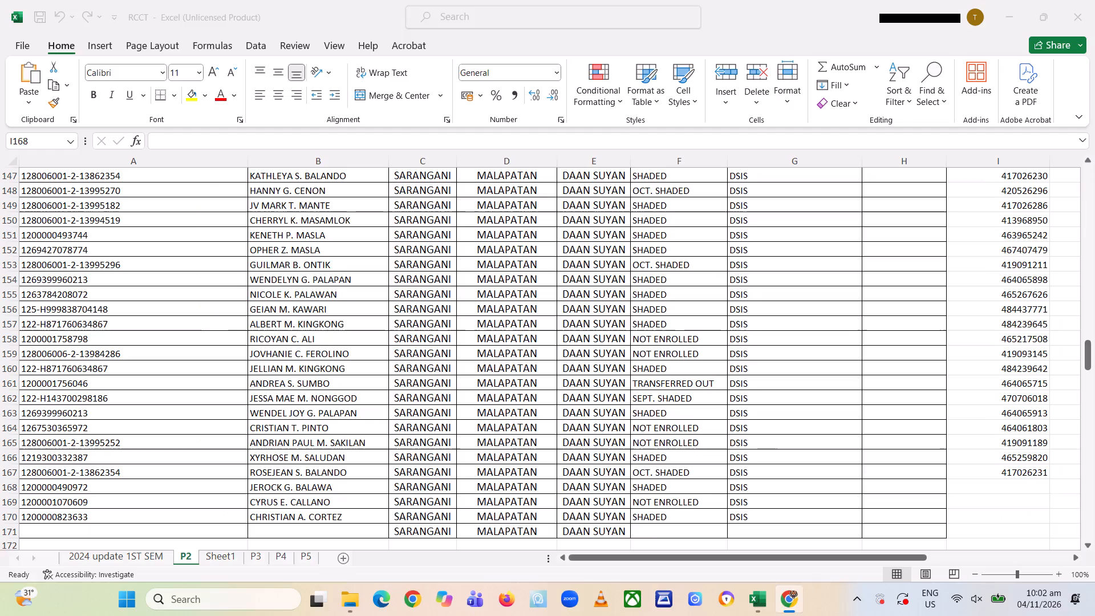
pyautogui.keyDown('ctrl'); pyautogui.click(488, 140); pyautogui.keyUp('ctrl')
pyautogui.hotkey('ctrl', 'v')
pyautogui.press('Return')
# Copy entry 228's person ID from the PPIS list into cell I169 of sheet P2.
pyautogui.hotkey('alt', 'Tab')
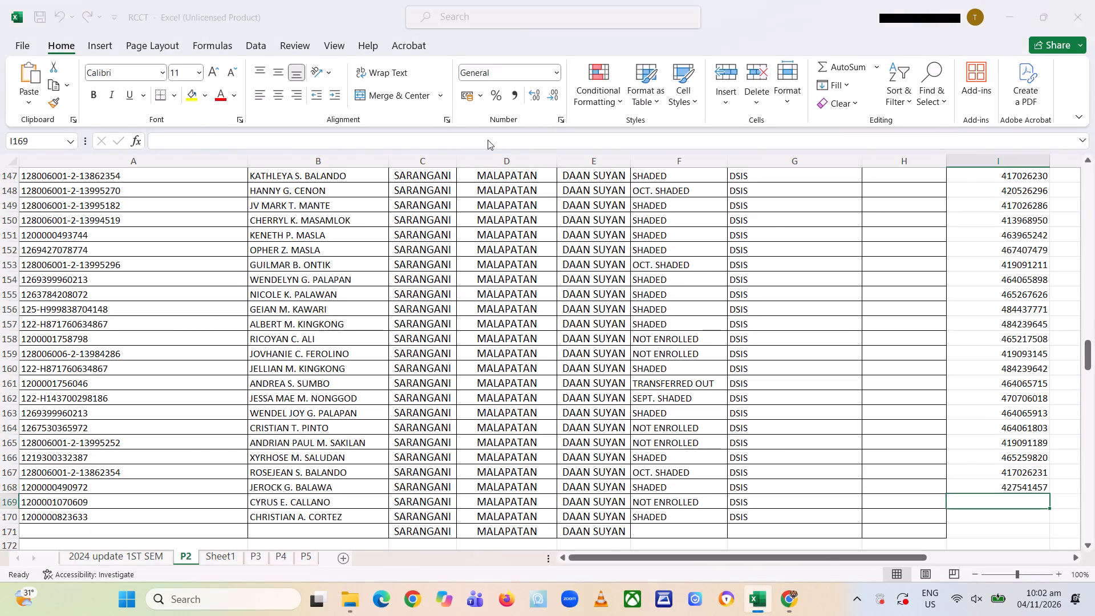
pyautogui.doubleClick(439, 404)
pyautogui.hotkey('ctrl', 'c')
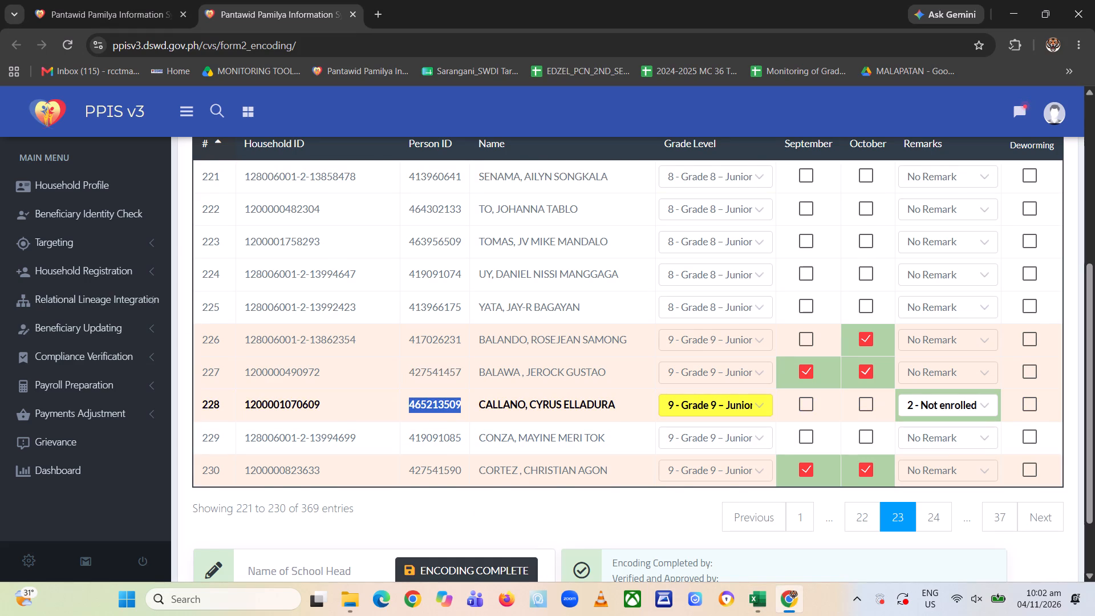
pyautogui.hotkey('alt', 'Tab')
pyautogui.click(518, 144)
pyautogui.hotkey('ctrl', 'v')
pyautogui.press('Return')
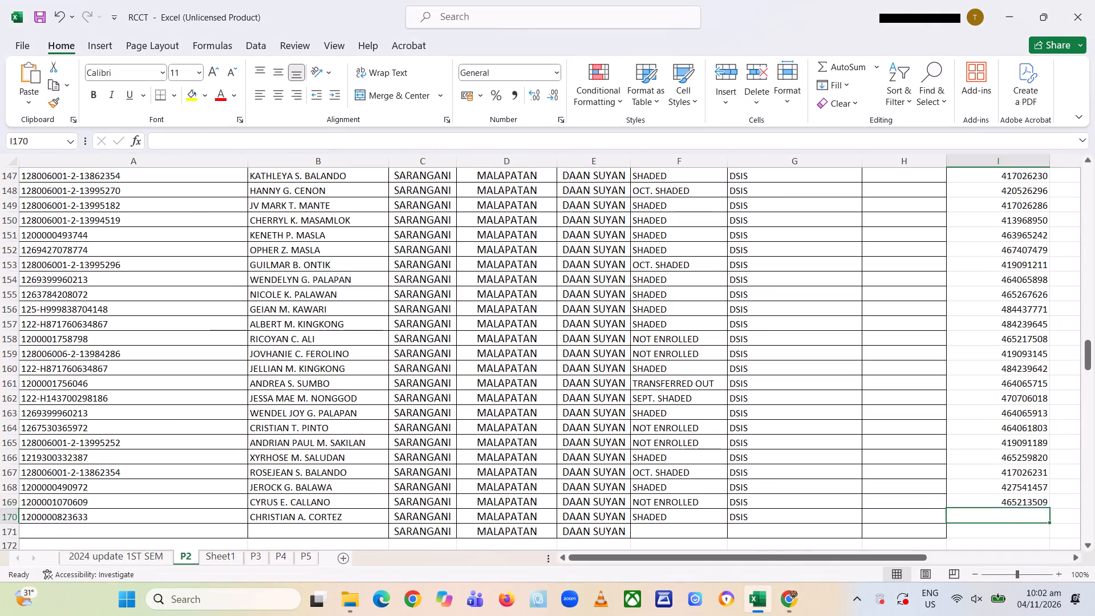
# Copy entry 230's person ID from the PPIS list into cell I170 of sheet P2.
pyautogui.hotkey('alt', 'Tab')
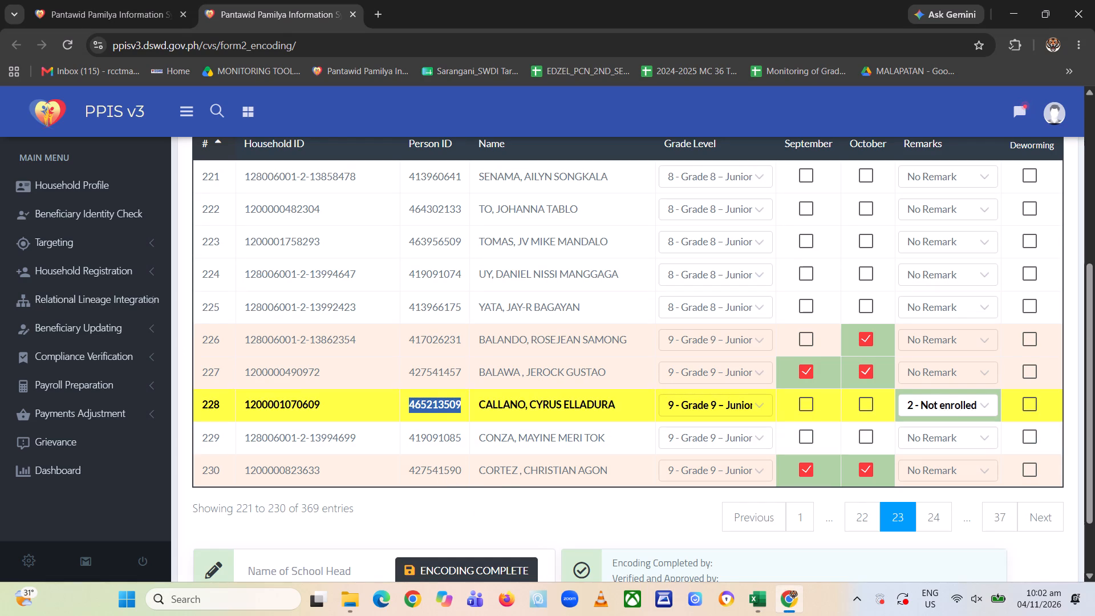
pyautogui.doubleClick(438, 473)
pyautogui.hotkey('ctrl', 'c')
pyautogui.hotkey('alt', 'Tab')
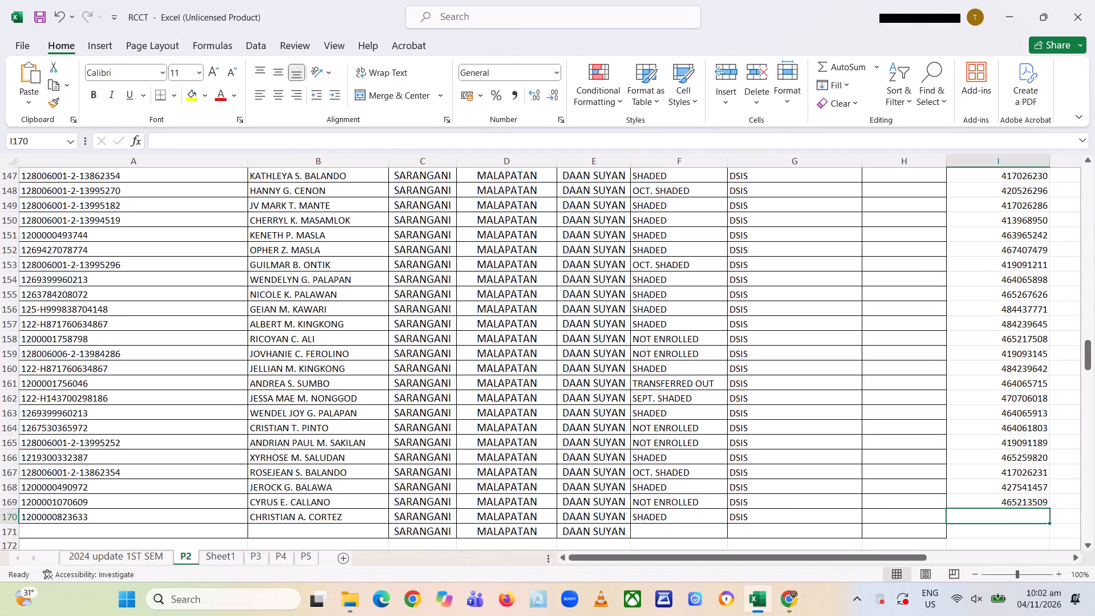
pyautogui.click(488, 139)
pyautogui.hotkey('ctrl', 'v')
pyautogui.press('Return')
# Duplicate blank template row 171 by inserting copied rows until four prefilled rows, 171 to 174, are available for entries.
pyautogui.press('Down')
pyautogui.press('Down')
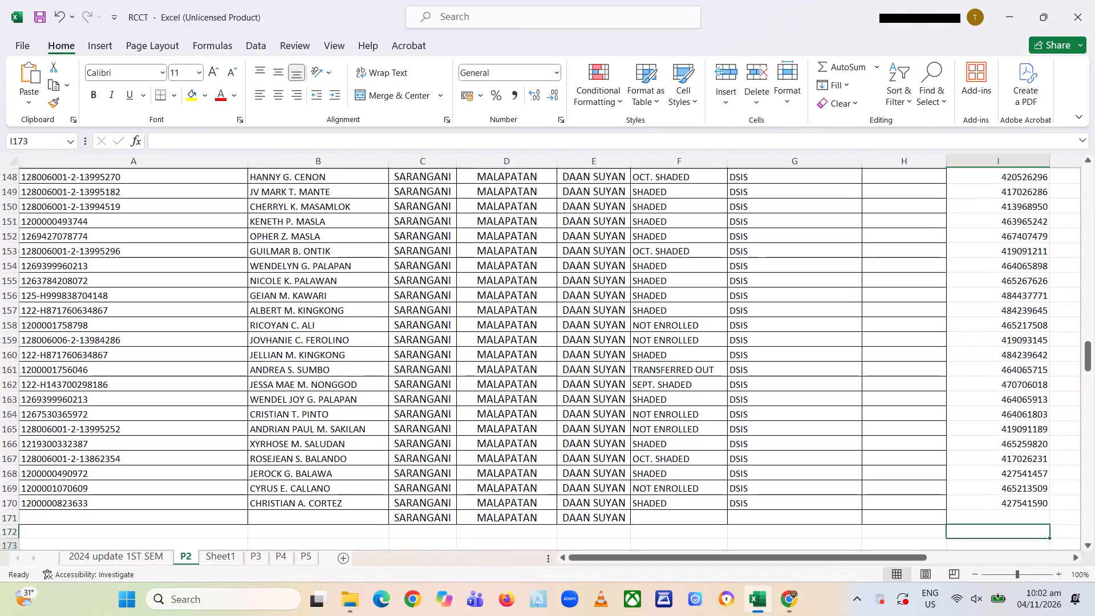
pyautogui.press('Down')
pyautogui.press('Down')
pyautogui.press('Down')
pyautogui.press('Down')
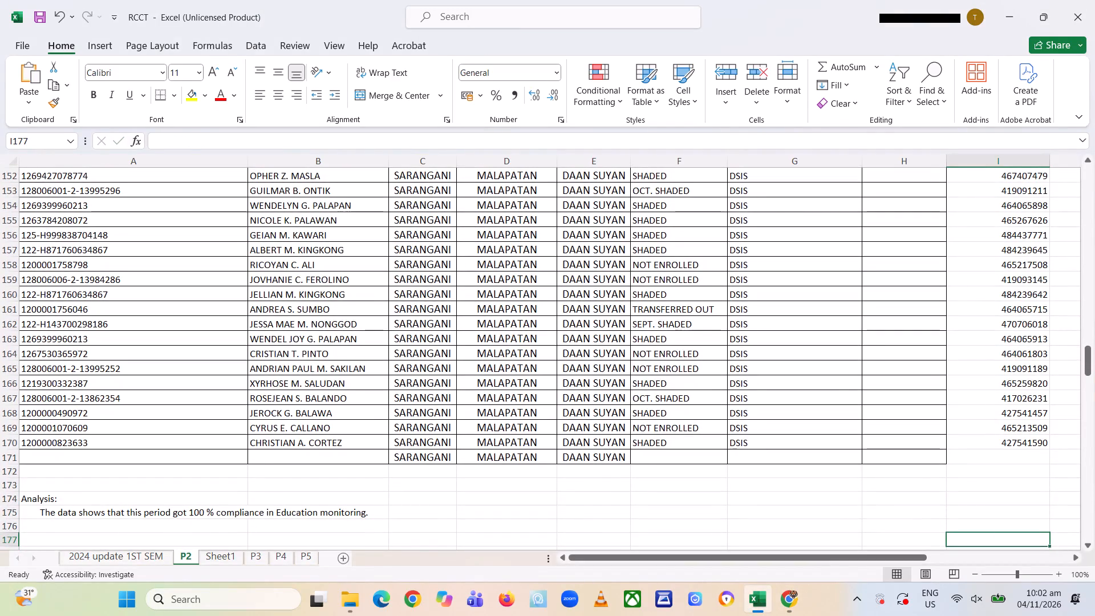
pyautogui.click(5, 457)
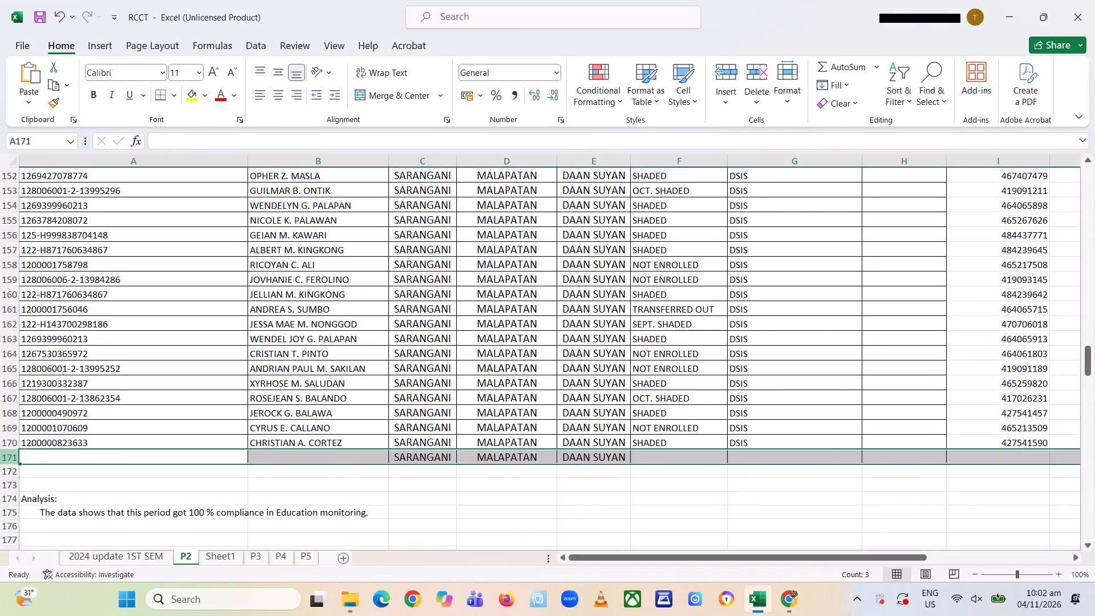
pyautogui.hotkey('ctrl', 'c')
pyautogui.rightClick(5, 457)
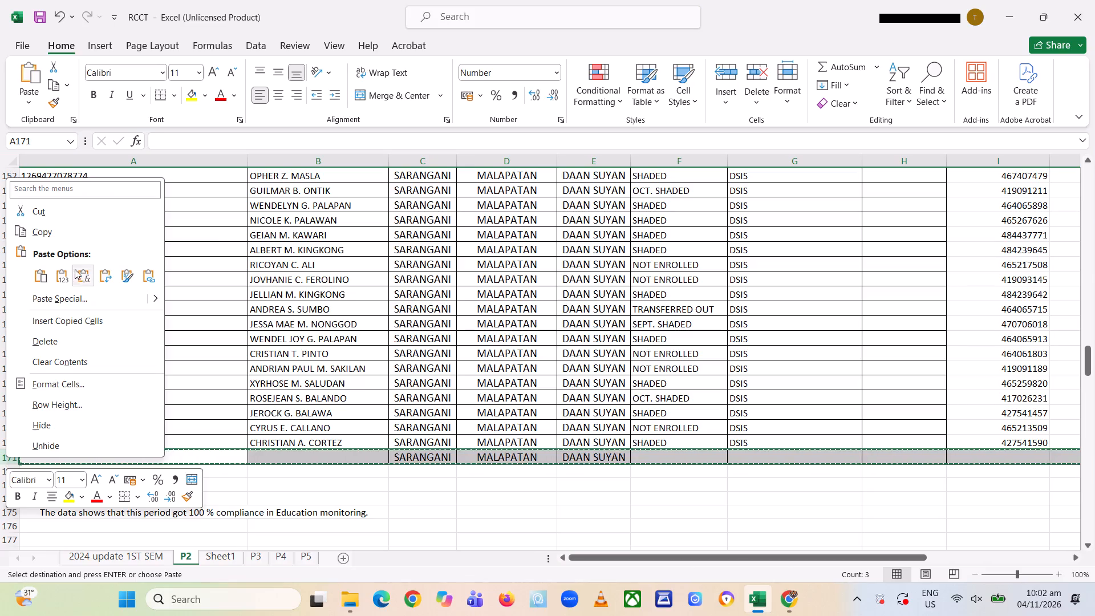
pyautogui.click(78, 323)
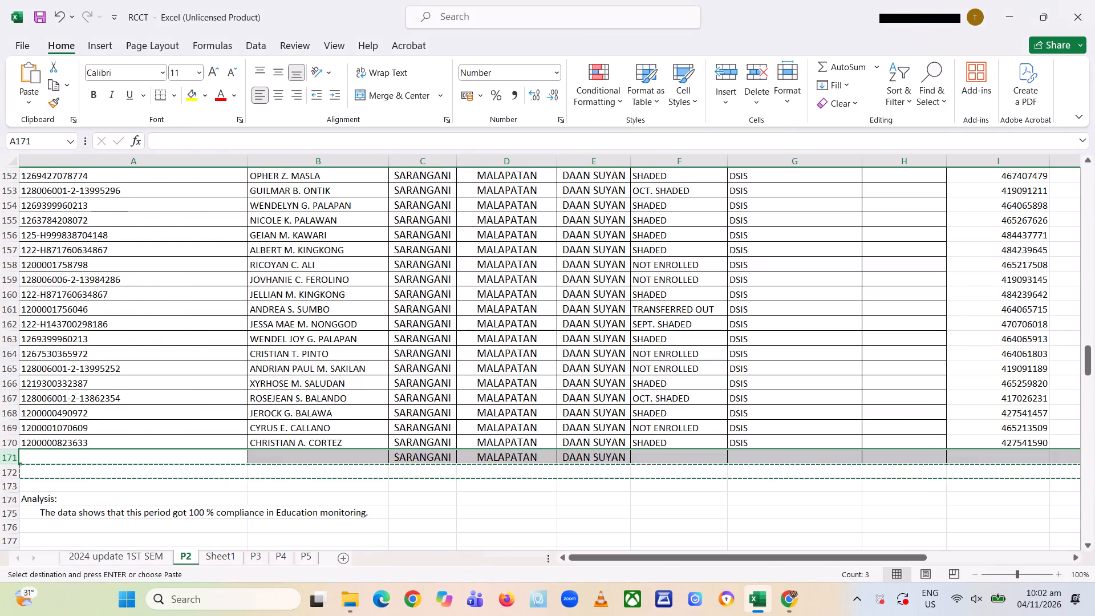
pyautogui.hotkey('shift', 'Down')
pyautogui.hotkey('ctrl', 'c')
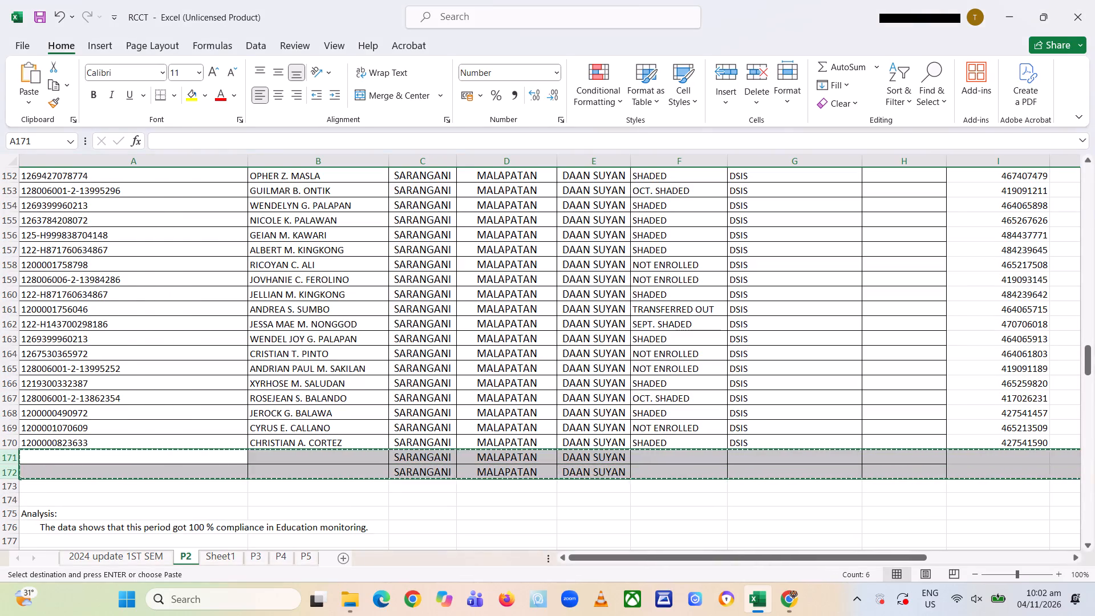
pyautogui.rightClick(7, 456)
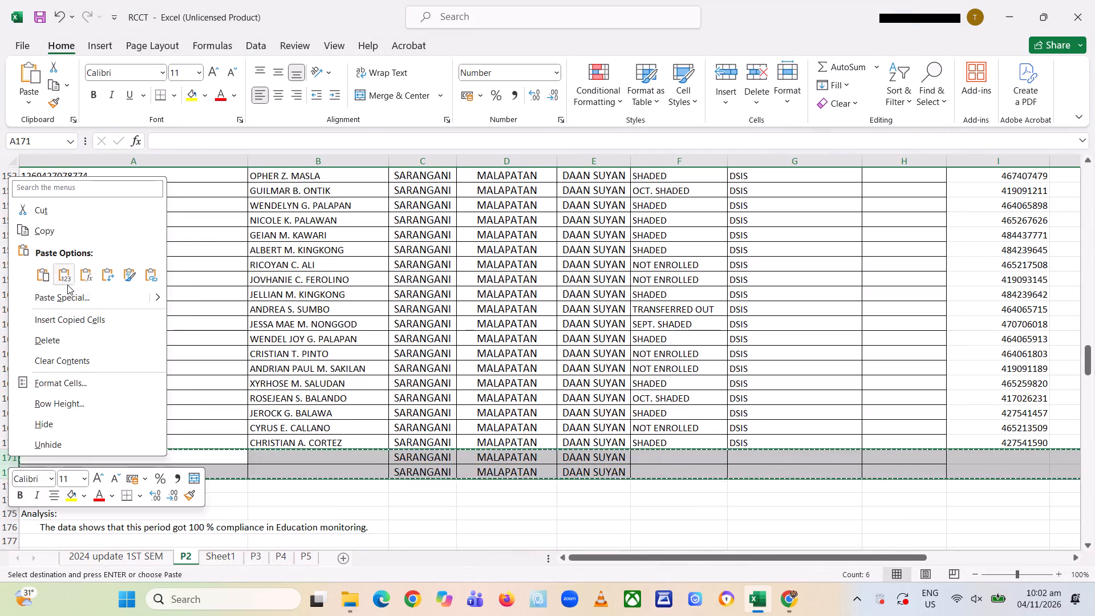
pyautogui.click(72, 326)
# Extend the blank template rows to 16, rows 171 to 186, by copying and inserting the whole block twice.
pyautogui.hotkey('shift', 'Down')
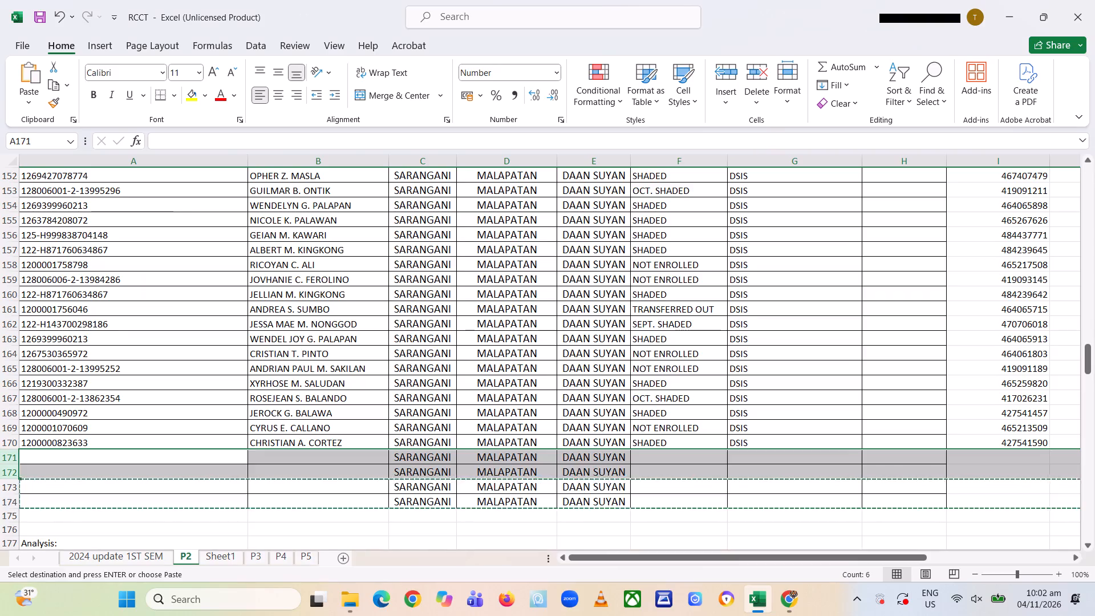
pyautogui.hotkey('shift', 'Down')
pyautogui.hotkey('ctrl', 'c')
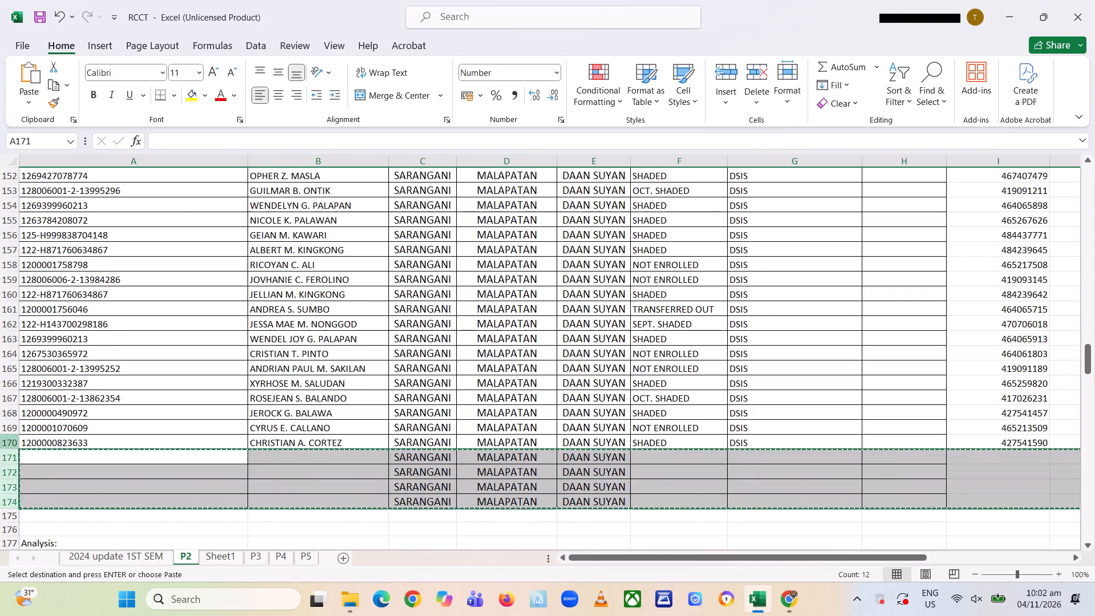
pyautogui.rightClick(7, 456)
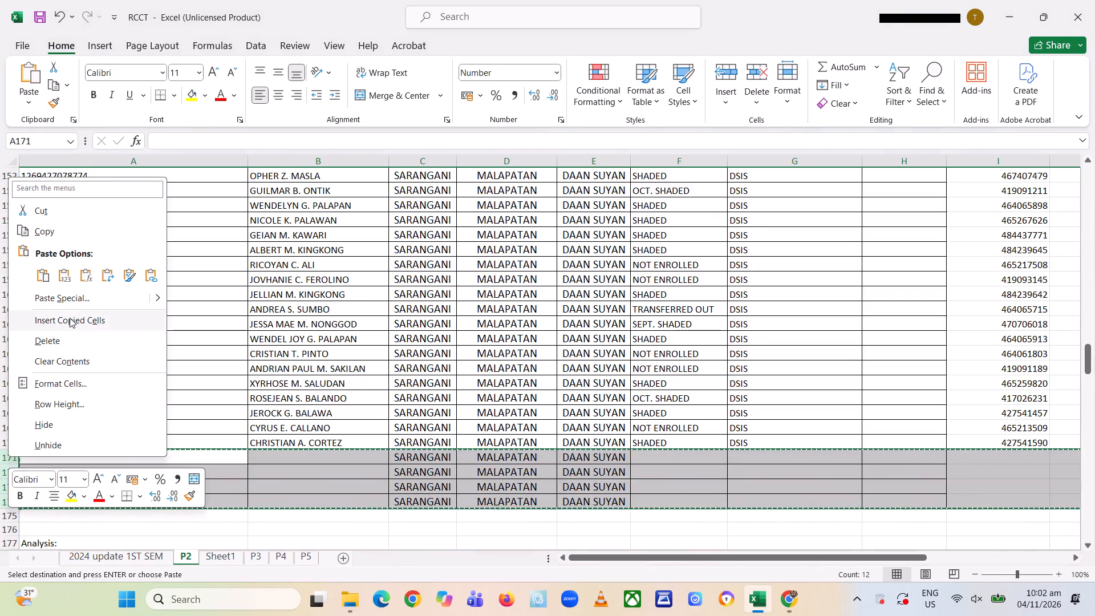
pyautogui.click(70, 315)
pyautogui.hotkey('shift', 'Down')
pyautogui.hotkey('shift', 'Down')
pyautogui.hotkey('shift', 'Down')
pyautogui.hotkey('shift', 'Down')
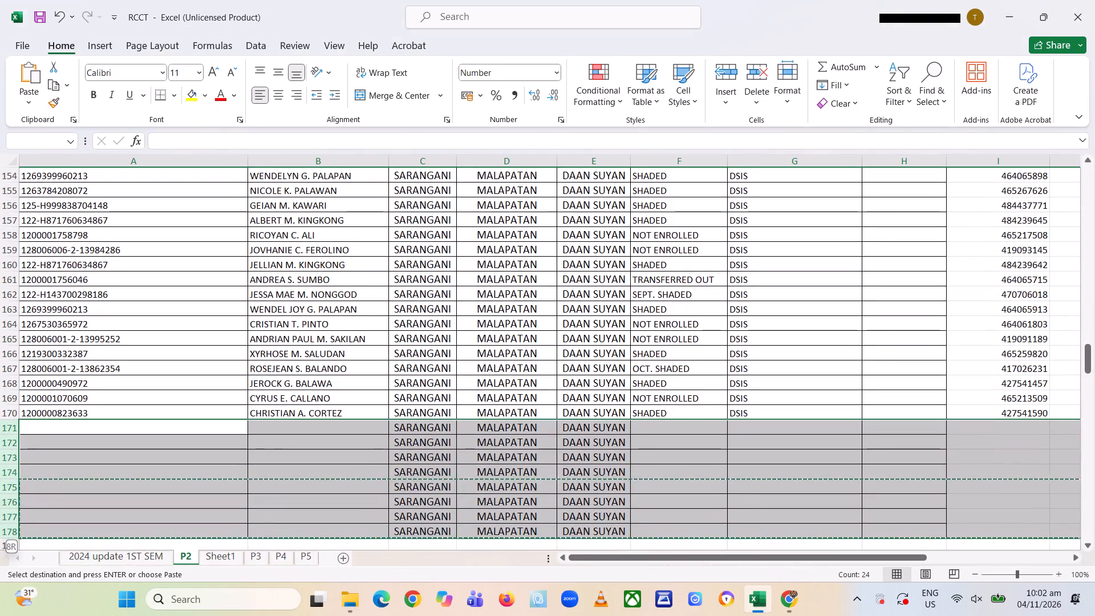
pyautogui.hotkey('ctrl', 'c')
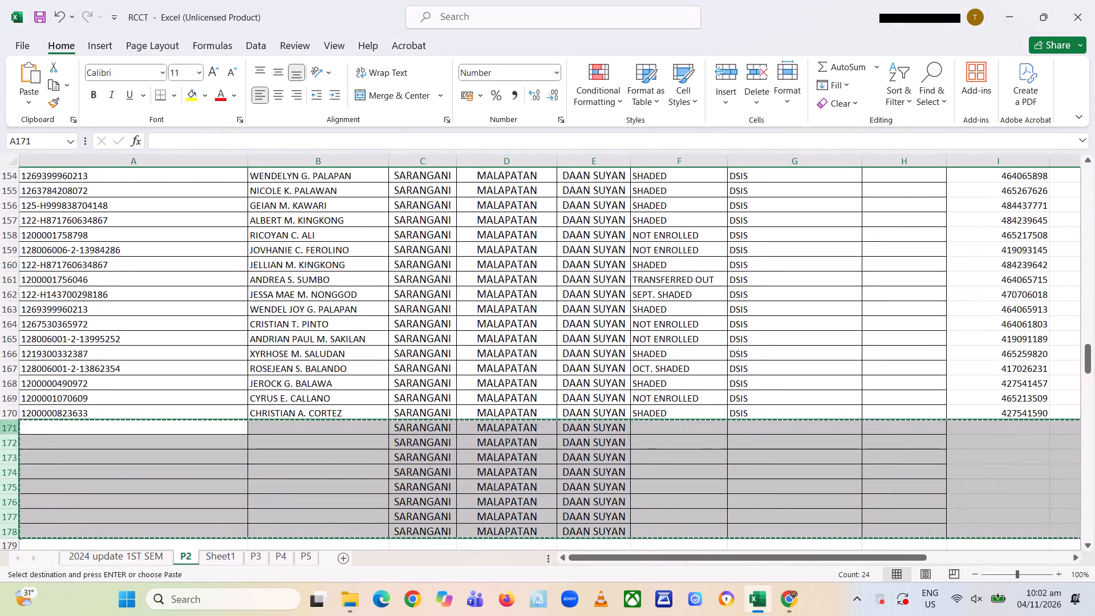
pyautogui.rightClick(10, 424)
pyautogui.click(52, 285)
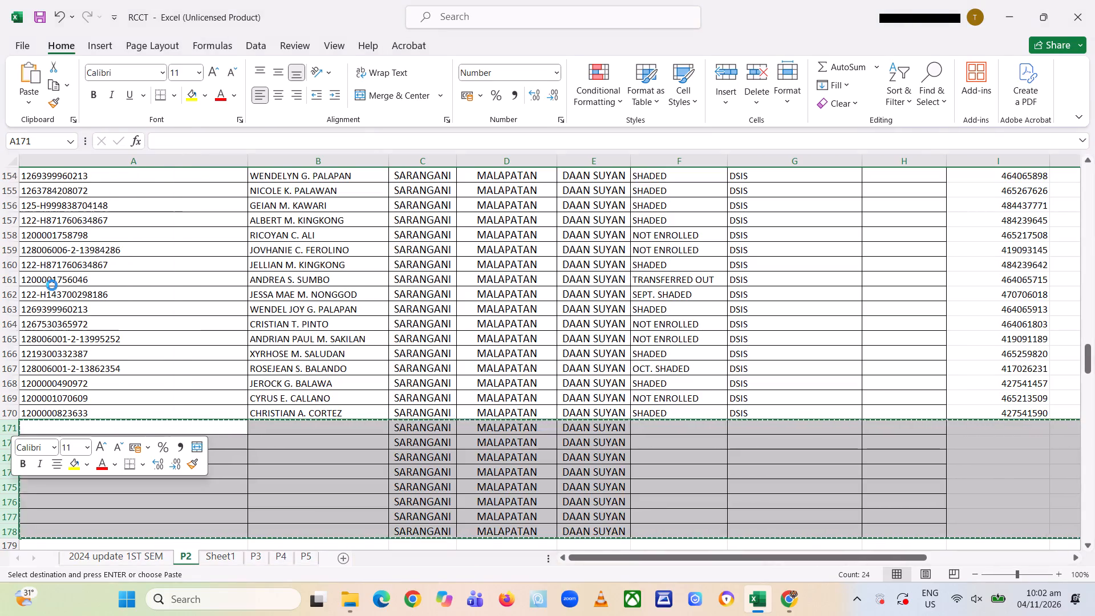
# Insert two more copies of the eight-row blank block 171 to 178, extending the template rows through row 202.
pyautogui.hotkey('ctrl', 'c')
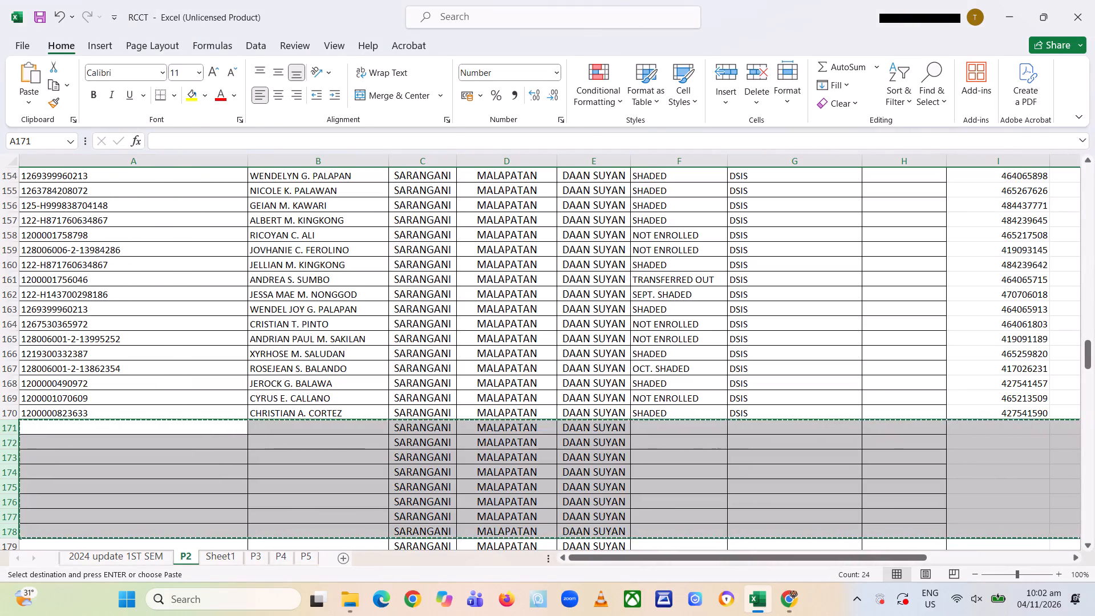
pyautogui.rightClick(15, 427)
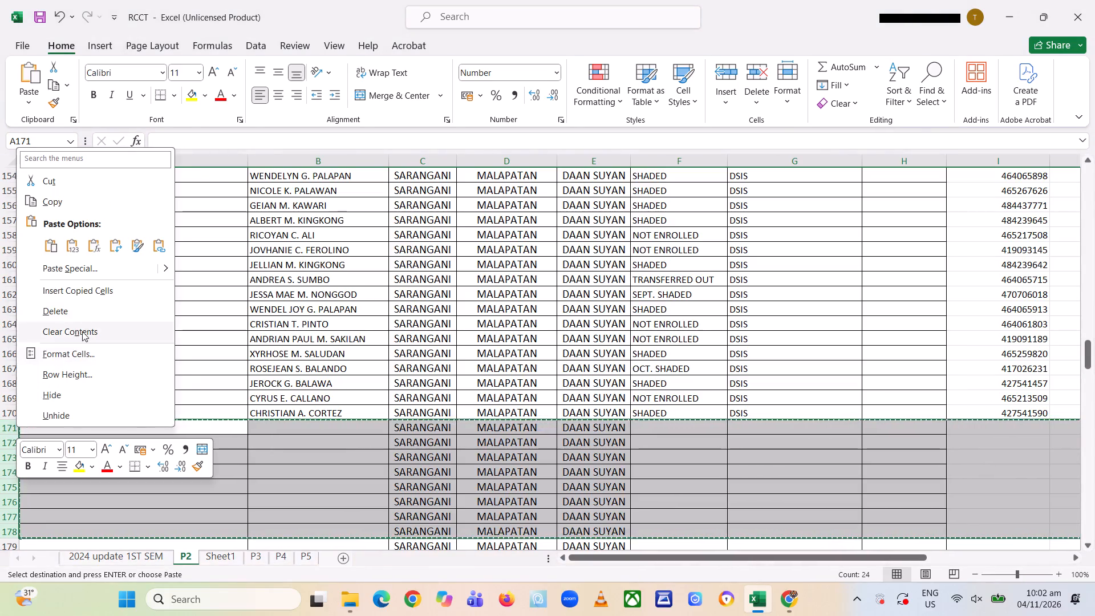
pyautogui.click(86, 286)
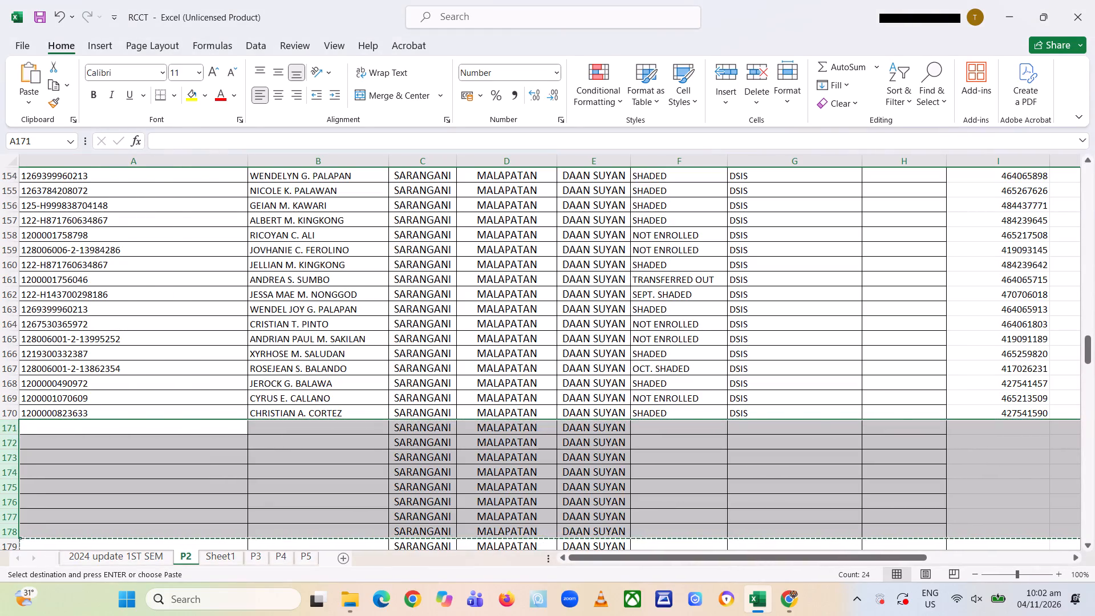
pyautogui.hotkey('ctrl', 'c')
pyautogui.rightClick(11, 429)
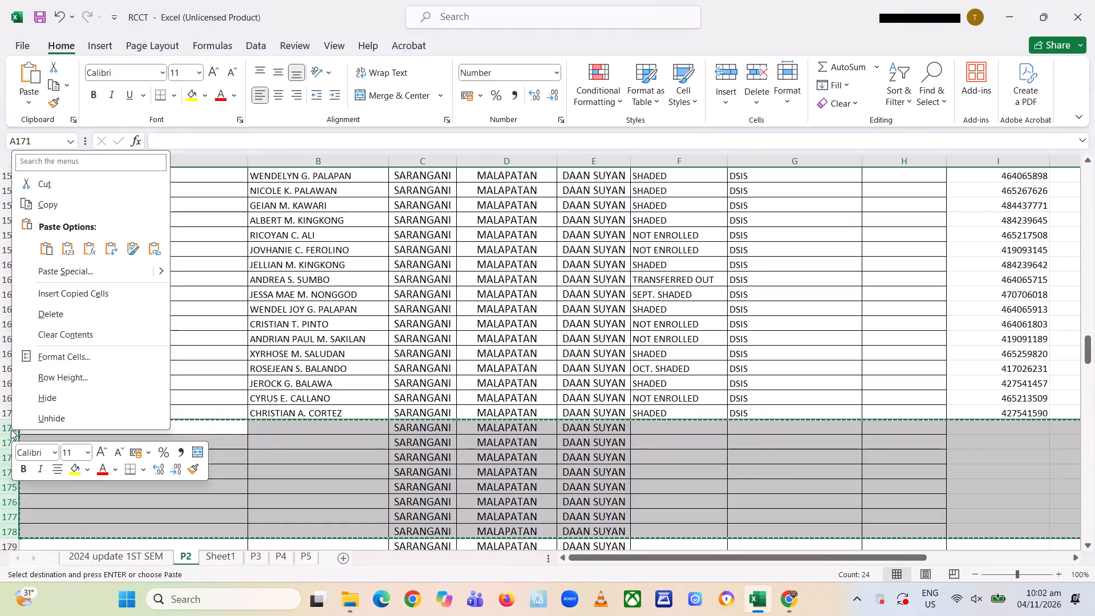
pyautogui.click(86, 296)
# Copy blank template rows 171 to 202 and insert the copies at row 171 to double the space for entries.
pyautogui.hotkey('shift', 'pagedown')
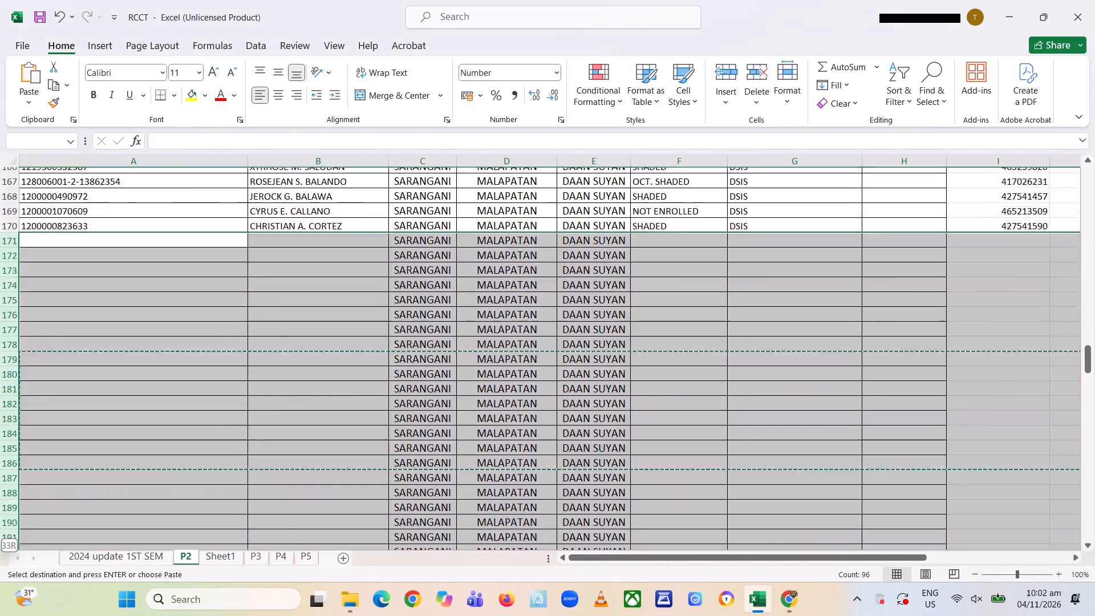
pyautogui.hotkey('shift', 'Up')
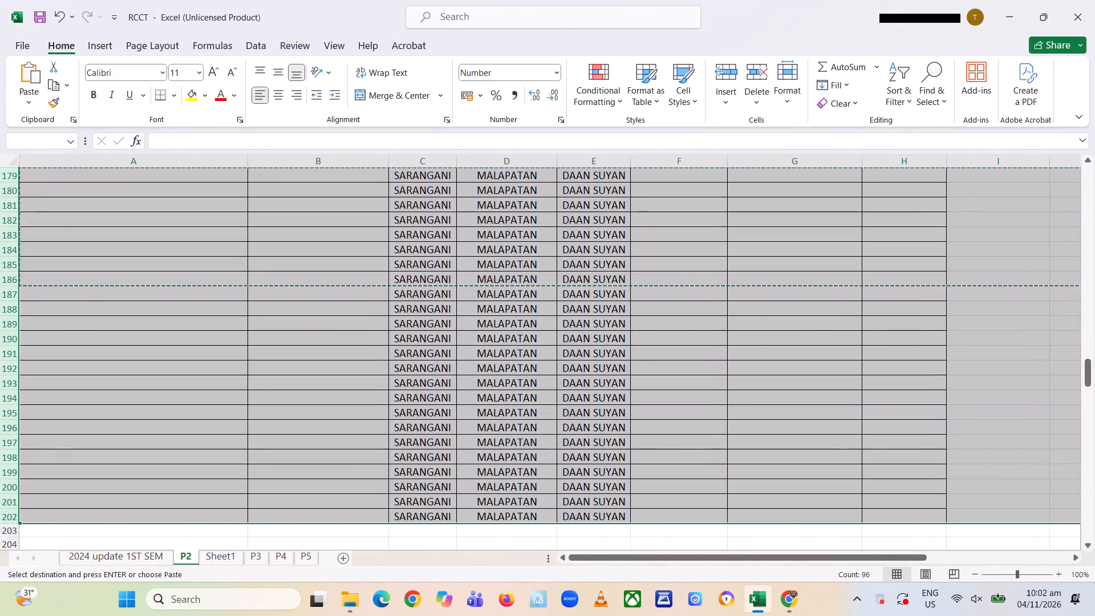
pyautogui.hotkey('ctrl', 'c')
pyautogui.press('Up')
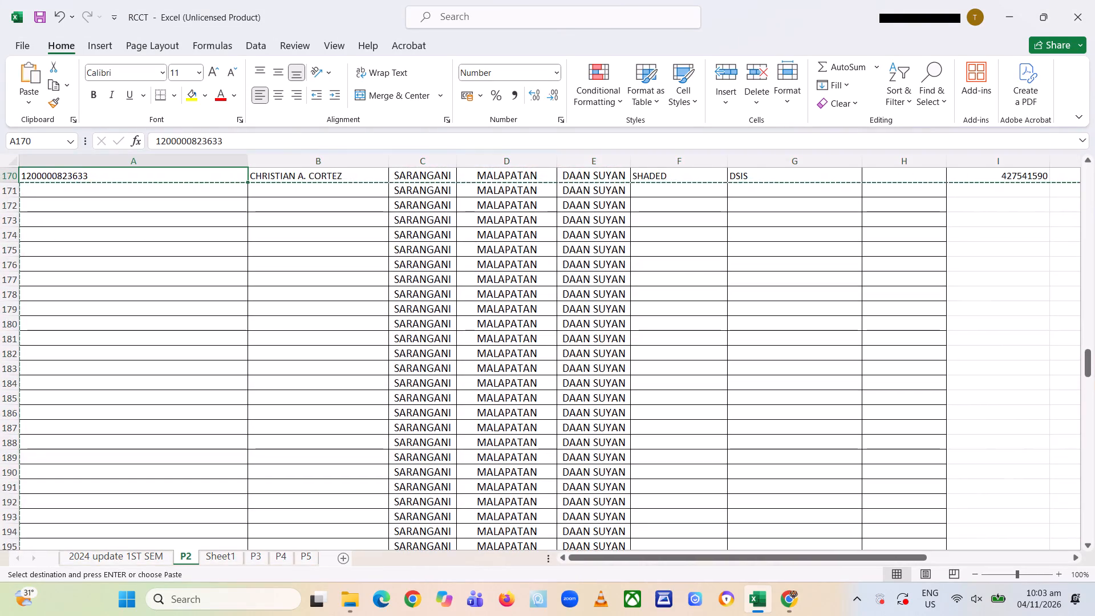
pyautogui.rightClick(11, 187)
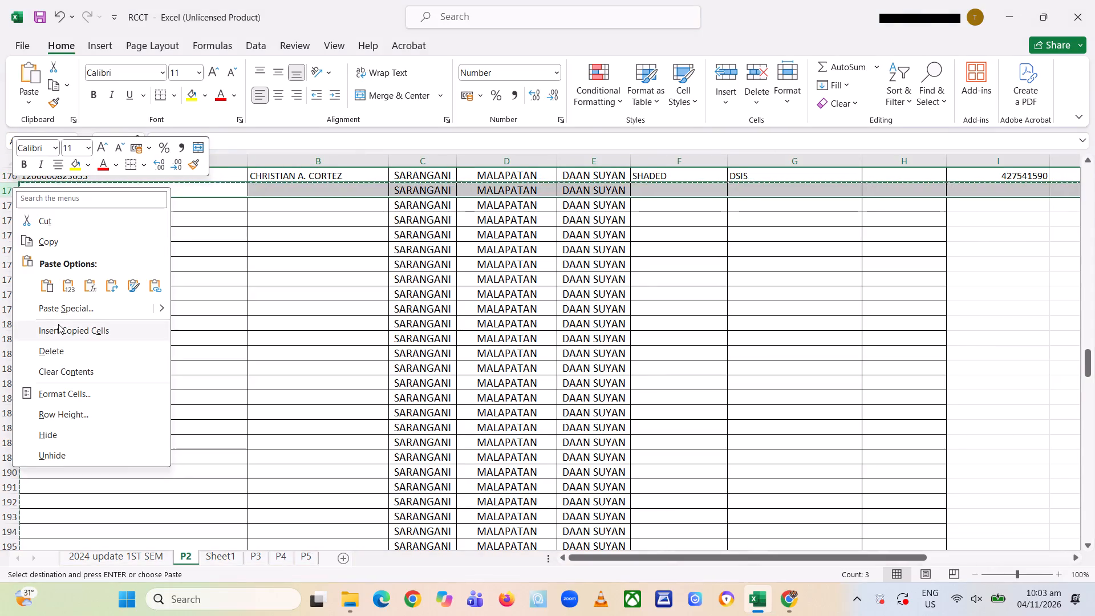
pyautogui.click(60, 325)
pyautogui.click(280, 293)
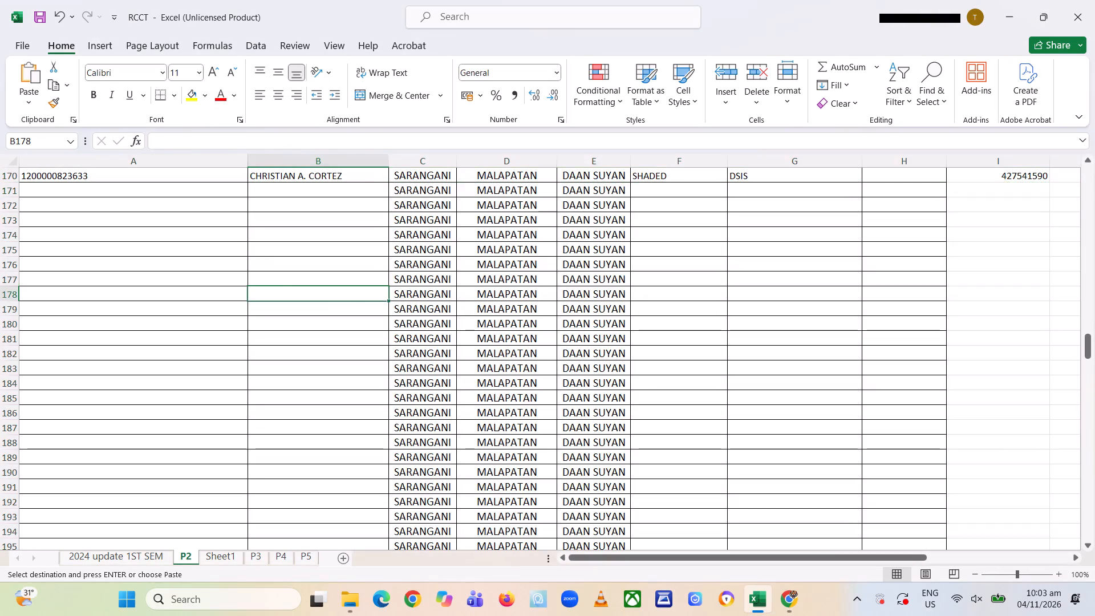
# Save the workbook and select cell B171, the first blank name cell.
pyautogui.hotkey('ctrl', 's')
pyautogui.click(267, 187)
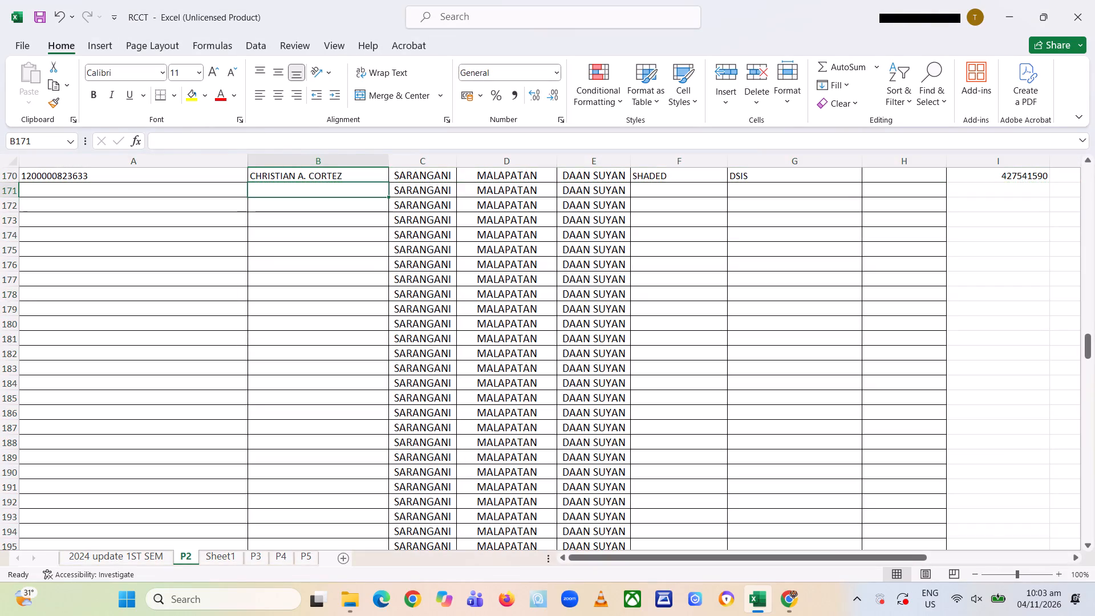
# Switch to the PPIS compliance list and open page 24.
pyautogui.hotkey('alt', 'Tab')
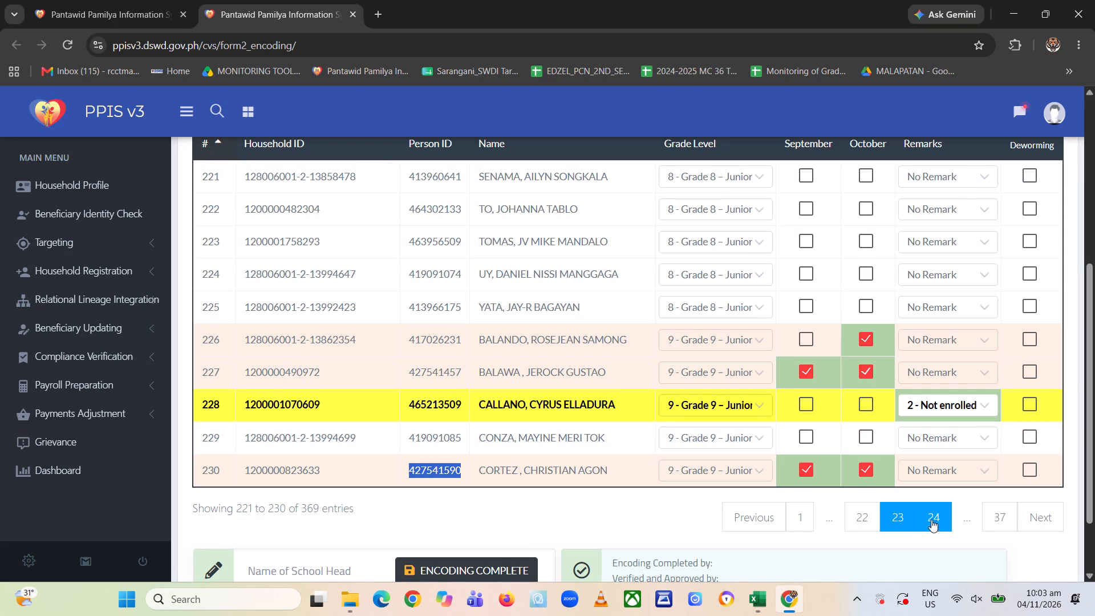
pyautogui.click(931, 516)
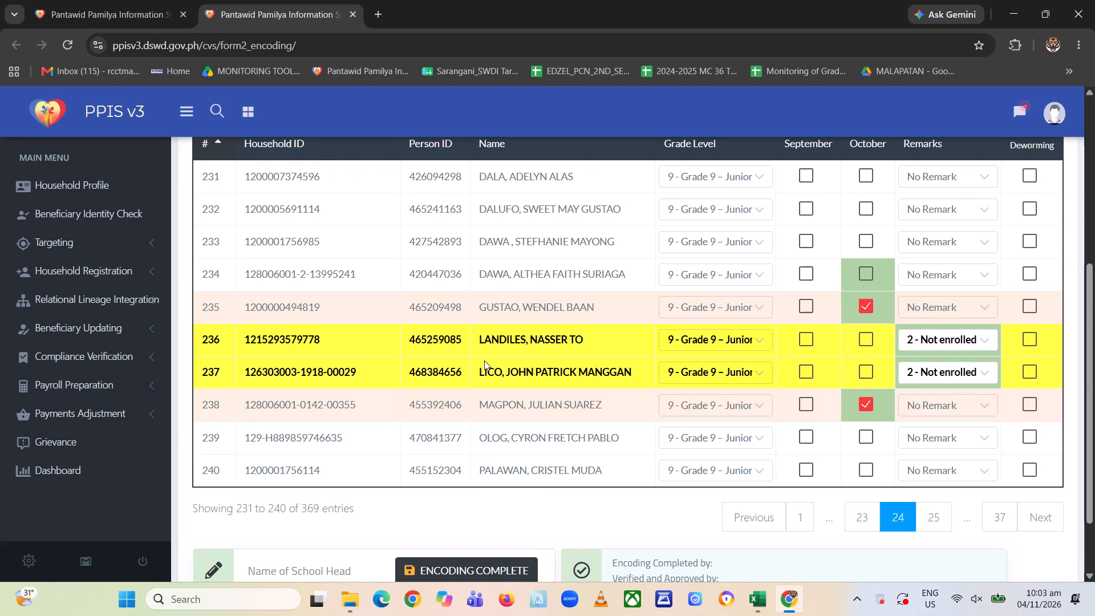
# Enter the school head's name from the suggested entry and mark the Form 2 encoding as complete.
pyautogui.click(326, 565)
pyautogui.write('RE')
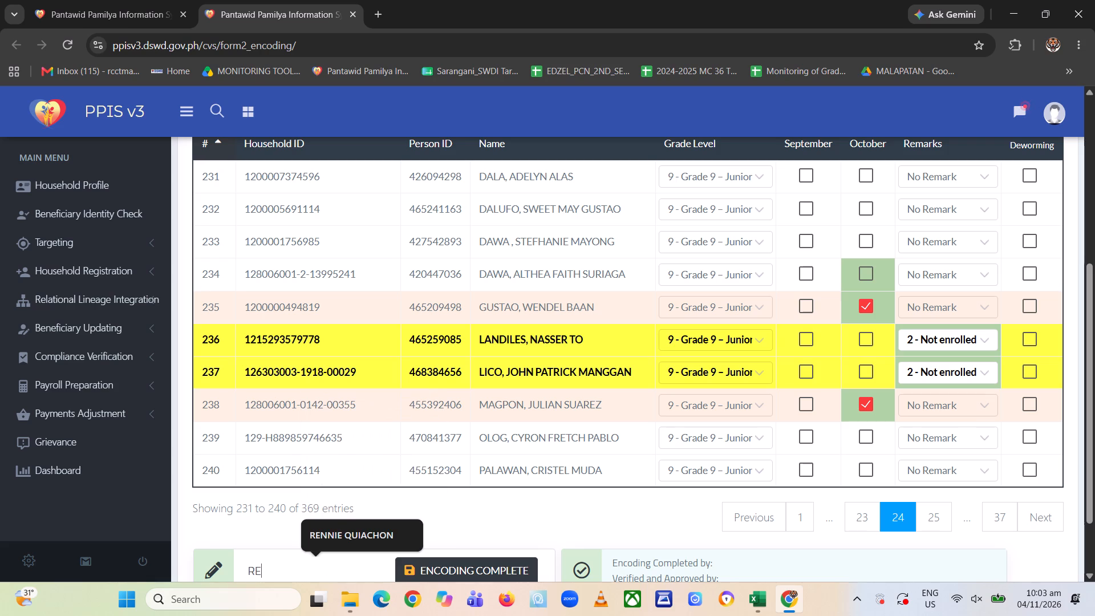
pyautogui.press('Down')
pyautogui.press('Return')
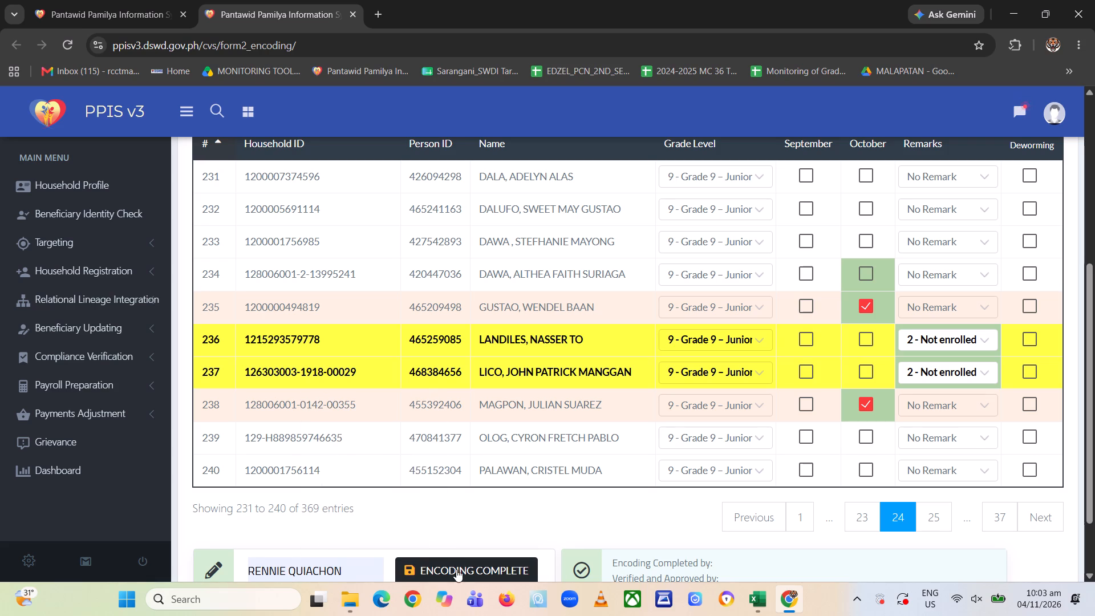
pyautogui.click(461, 561)
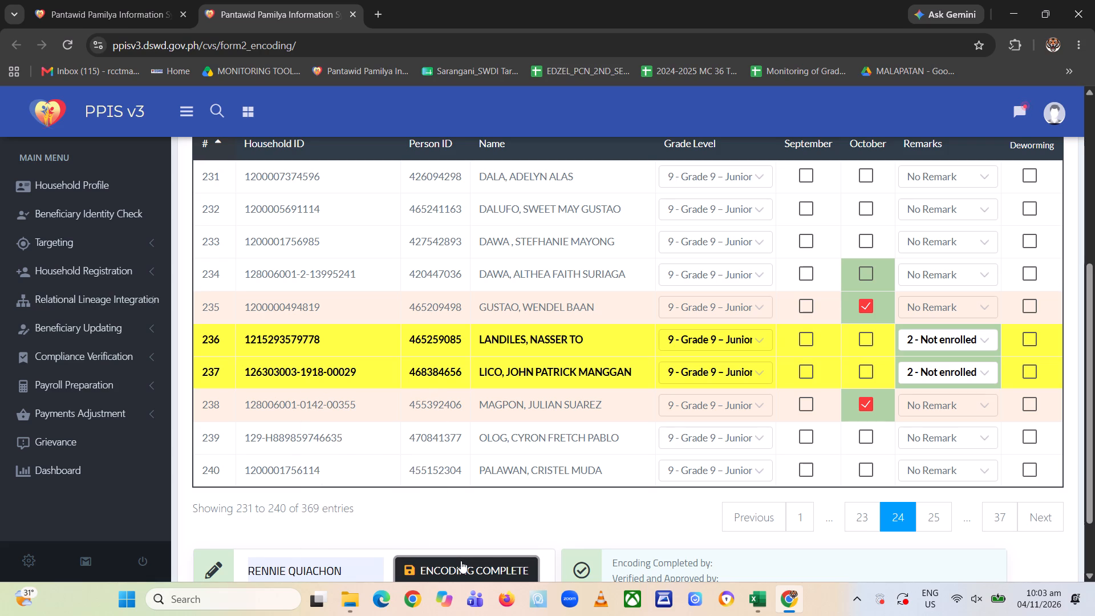
pyautogui.click(484, 564)
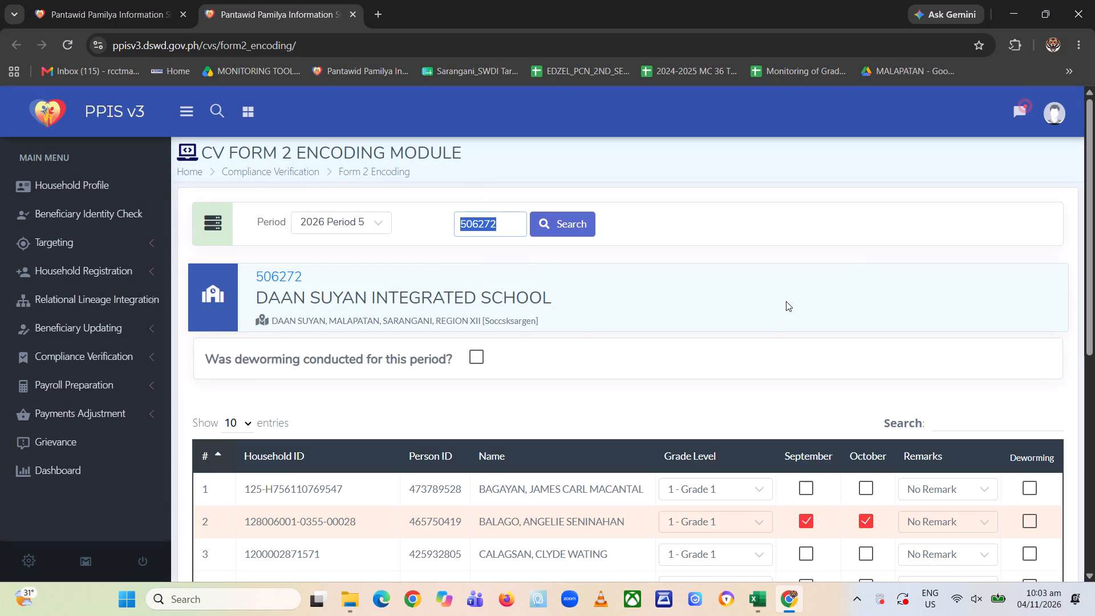
# Return to page 24 of the Daan Suyan Integrated School compliance list.
pyautogui.press('pagedown')
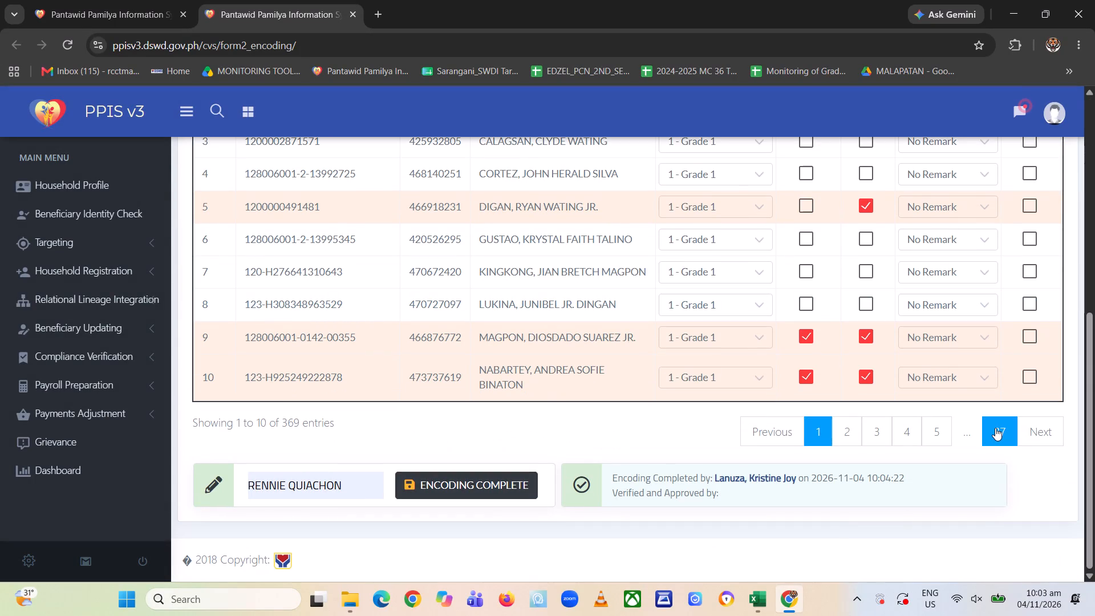
pyautogui.click(995, 428)
pyautogui.click(854, 434)
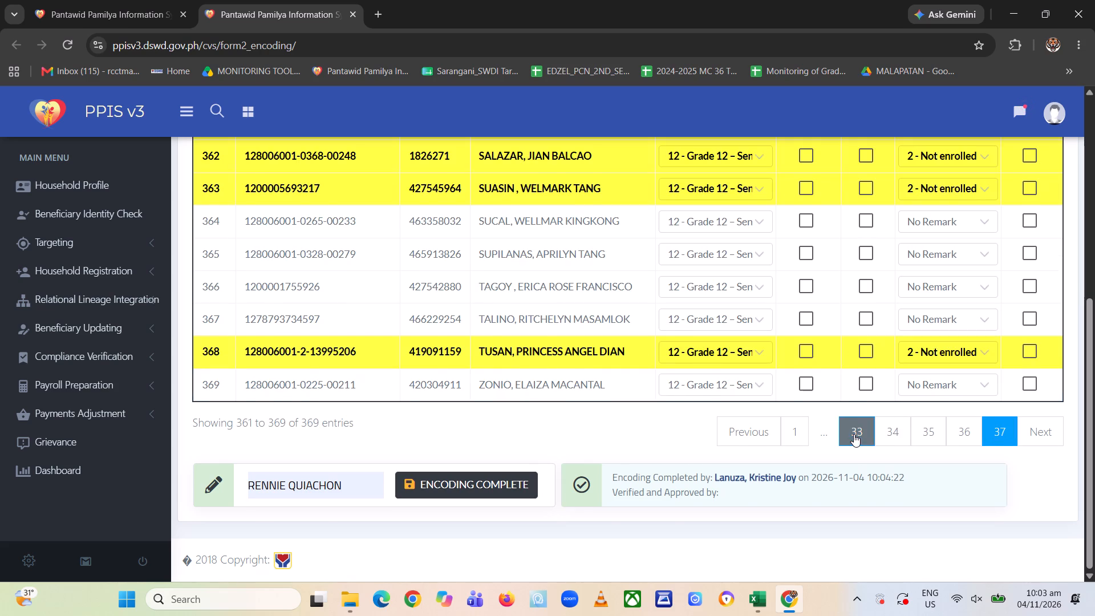
pyautogui.click(858, 460)
pyautogui.click(858, 460)
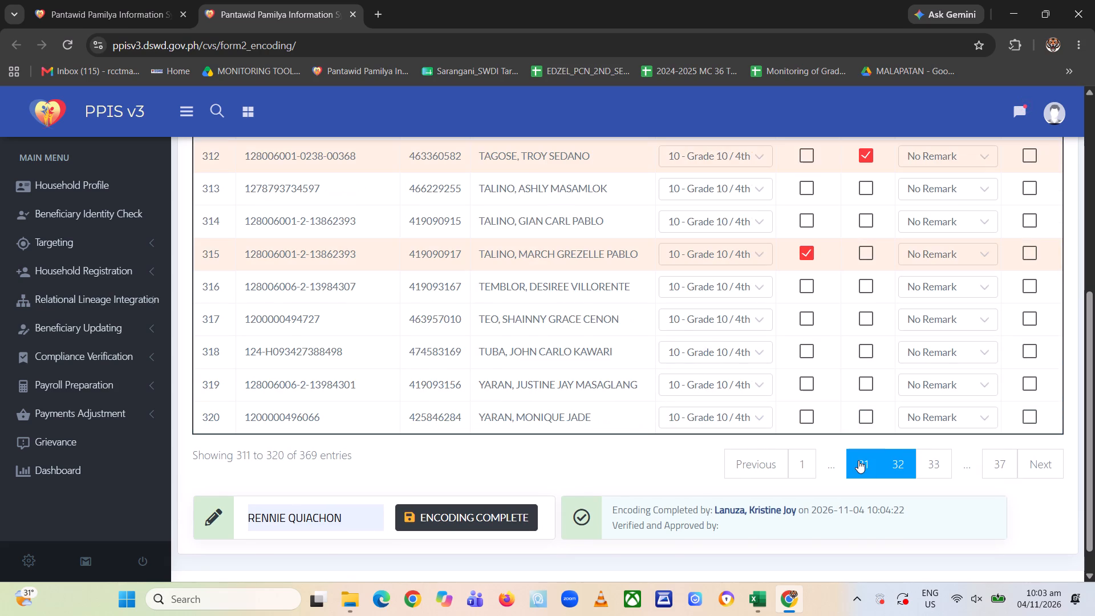
pyautogui.click(858, 460)
pyautogui.click(858, 460)
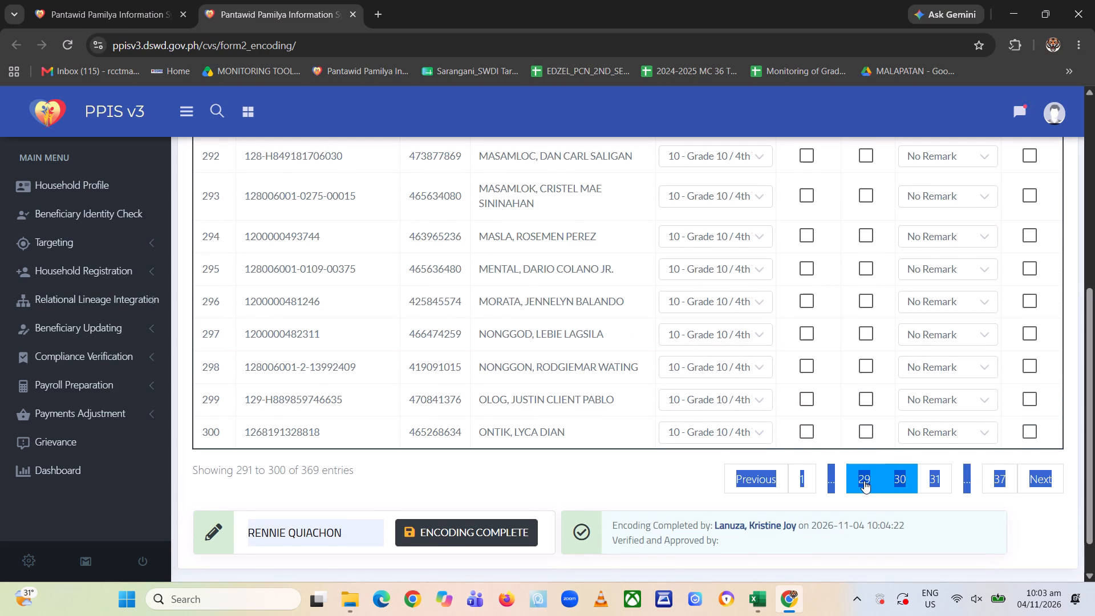
pyautogui.click(864, 481)
pyautogui.click(865, 493)
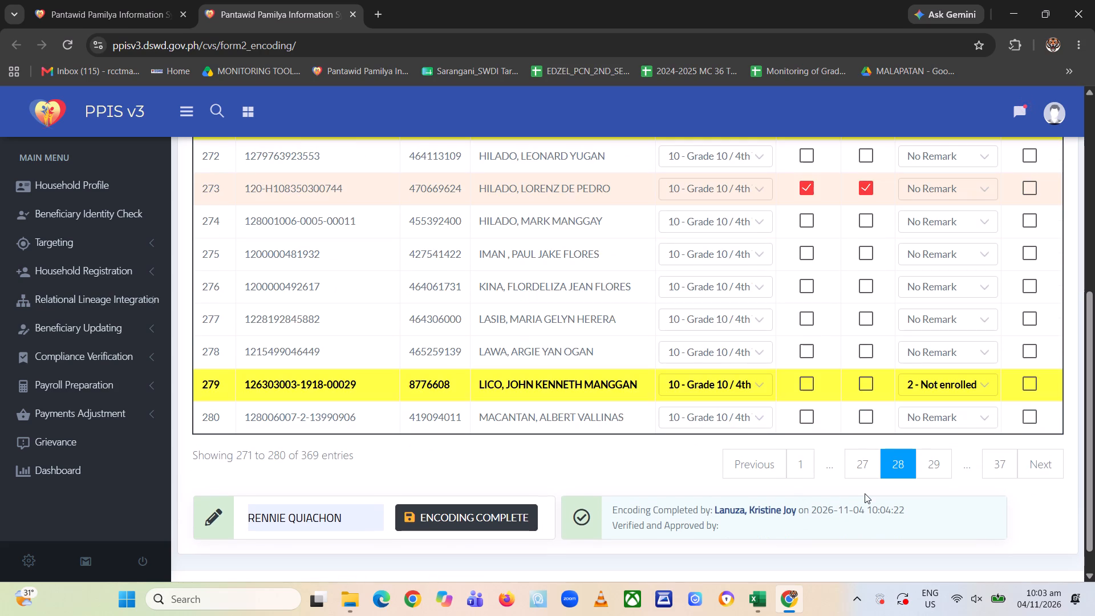
pyautogui.click(865, 493)
pyautogui.click(866, 471)
pyautogui.click(866, 471)
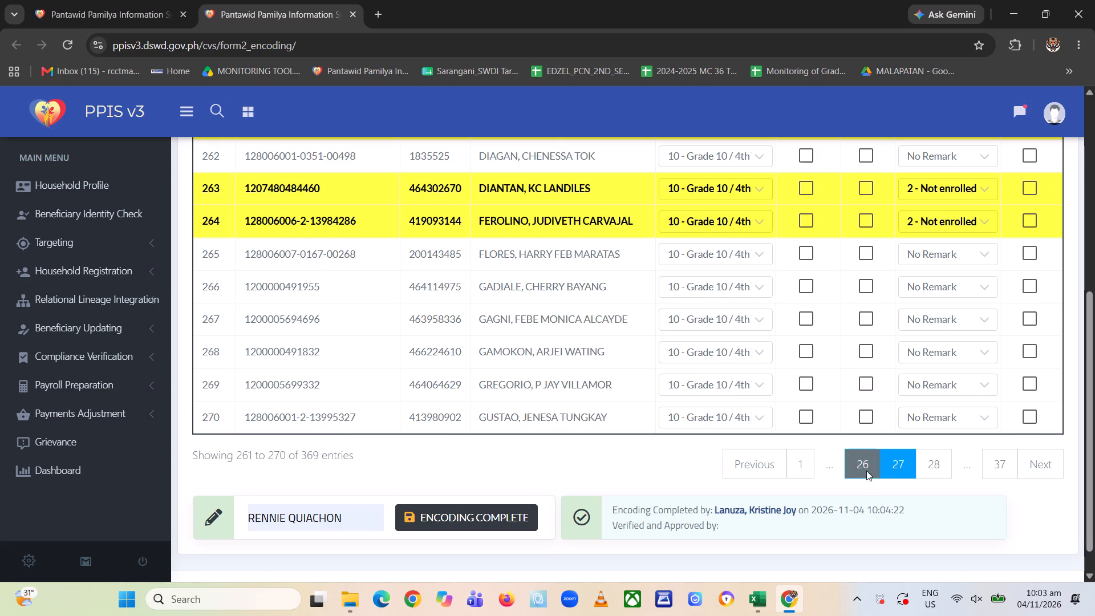
pyautogui.click(871, 497)
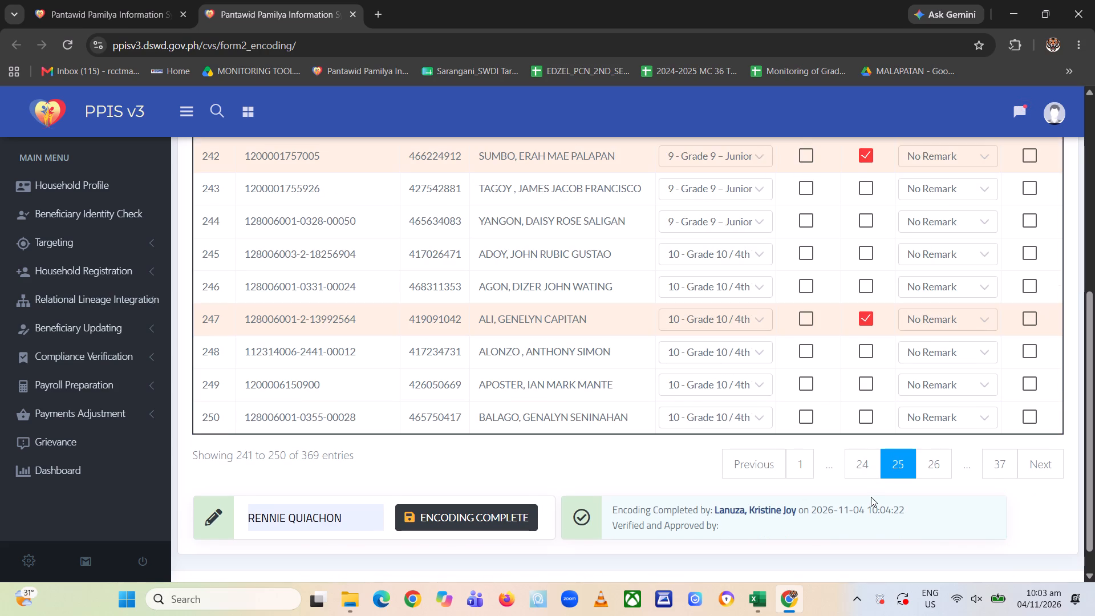
pyautogui.click(864, 453)
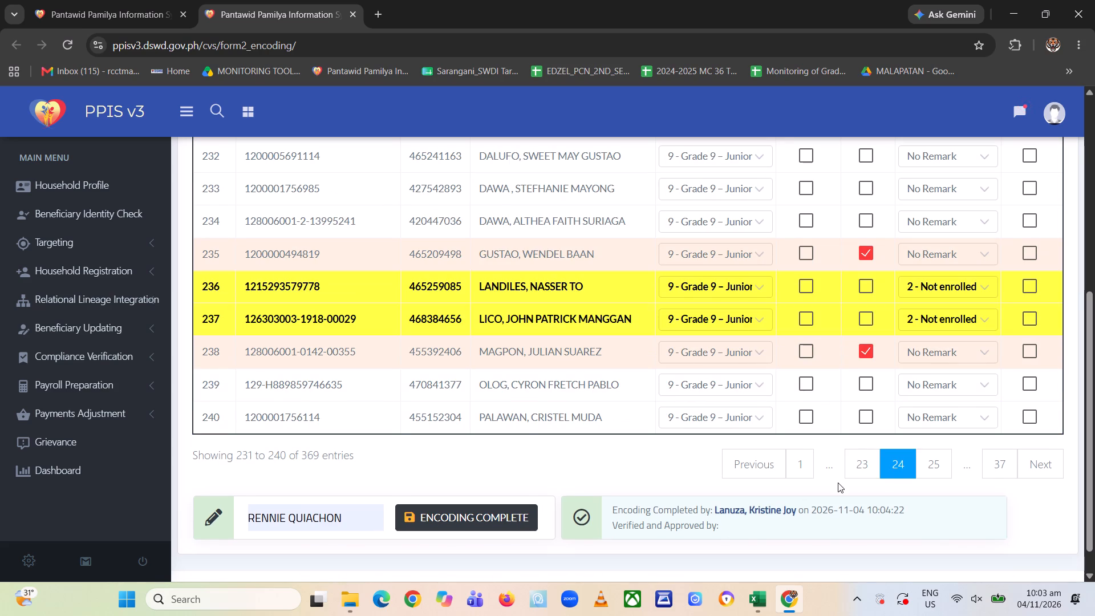
pyautogui.click(861, 472)
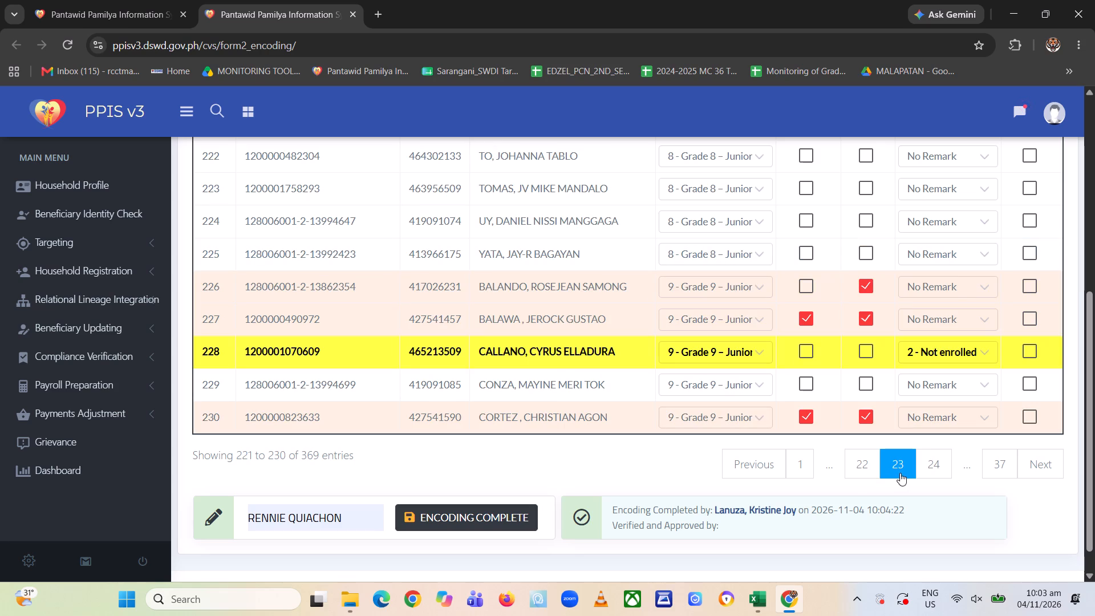
pyautogui.click(945, 469)
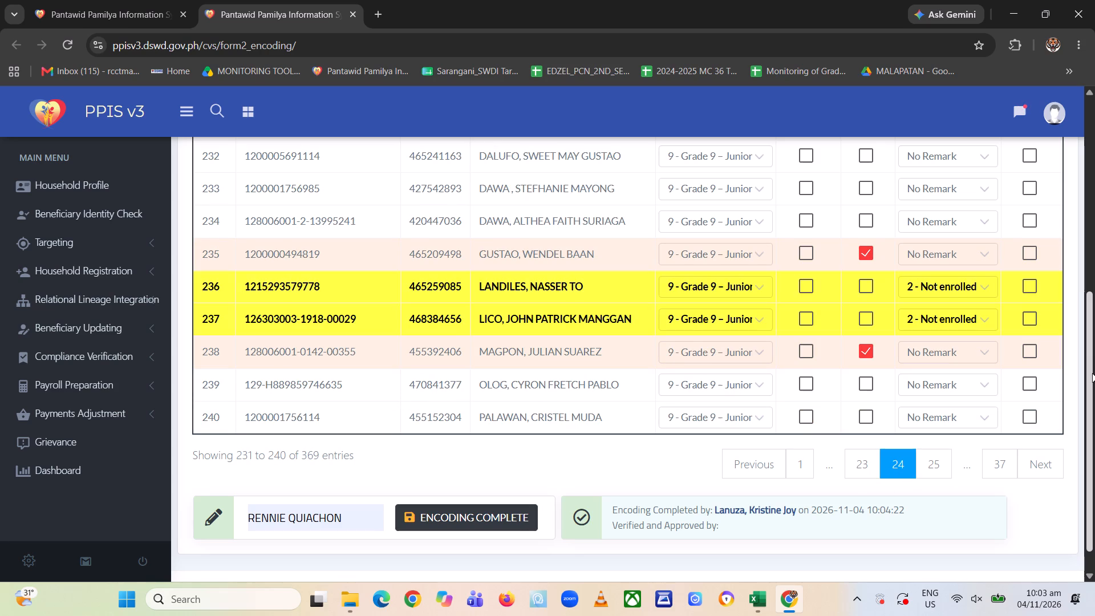
# Copy the household ID of flagged entry 235 from the compliance list into cell A171 of sheet P2.
pyautogui.moveTo(1092, 373); pyautogui.dragTo(1094, 332)
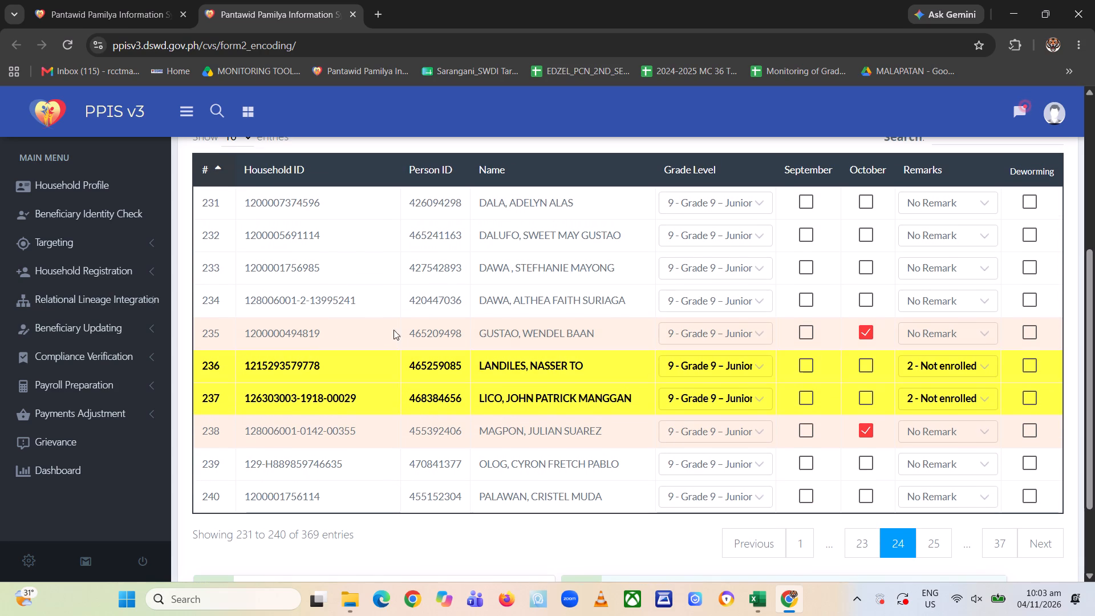
pyautogui.doubleClick(297, 330)
pyautogui.hotkey('ctrl', 'c')
pyautogui.hotkey('alt', 'Tab')
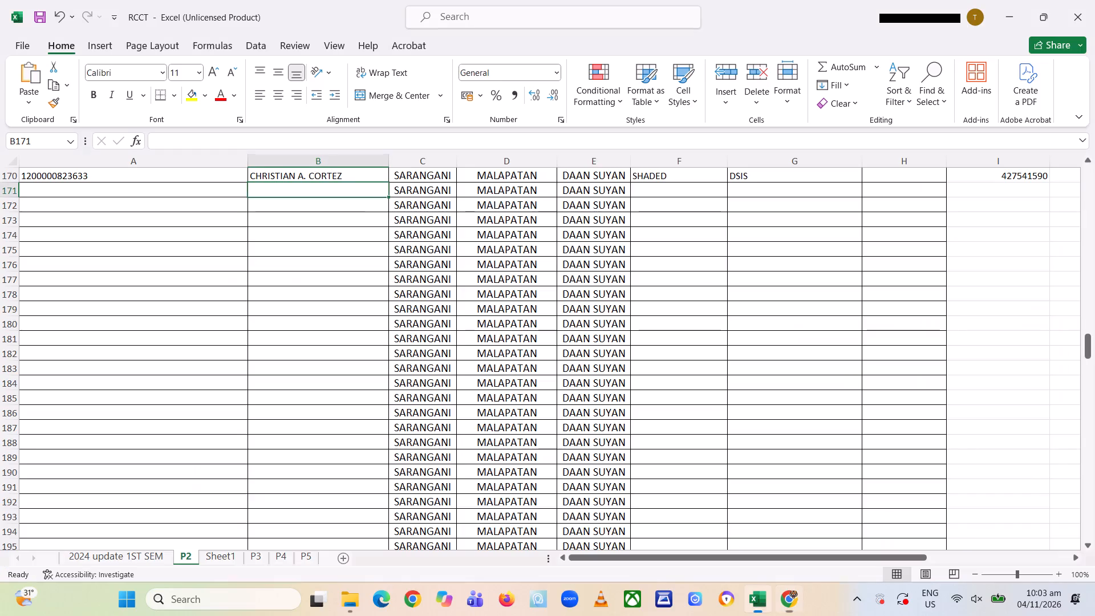
pyautogui.click(172, 191)
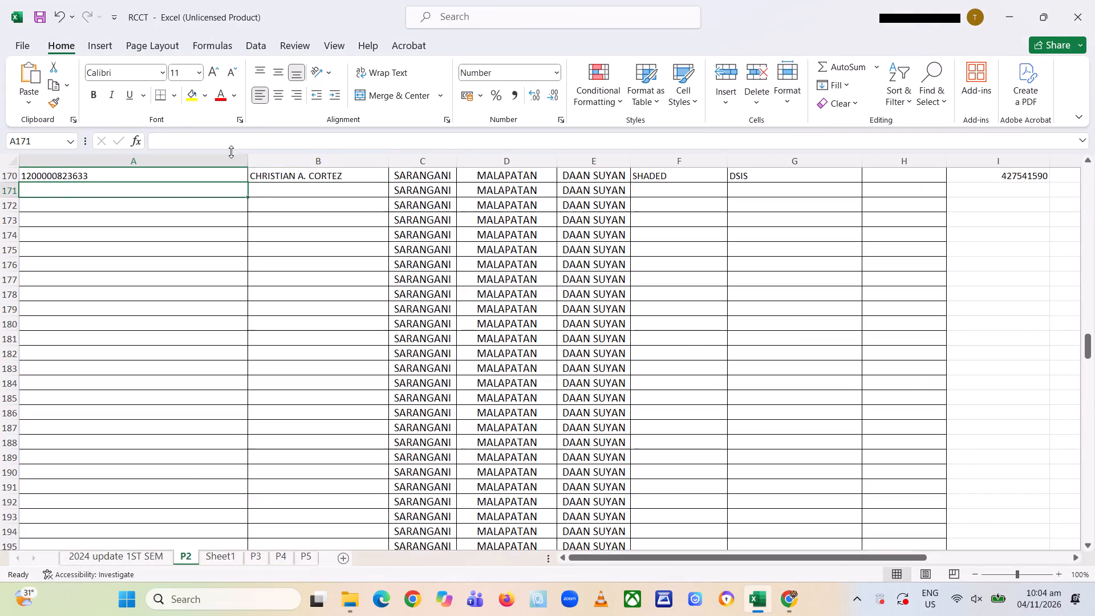
pyautogui.click(243, 143)
pyautogui.hotkey('ctrl', 'v')
pyautogui.press('Return')
# Copy the household ID of entry 236 from the compliance list into cell A172 of sheet P2.
pyautogui.hotkey('alt', 'Tab')
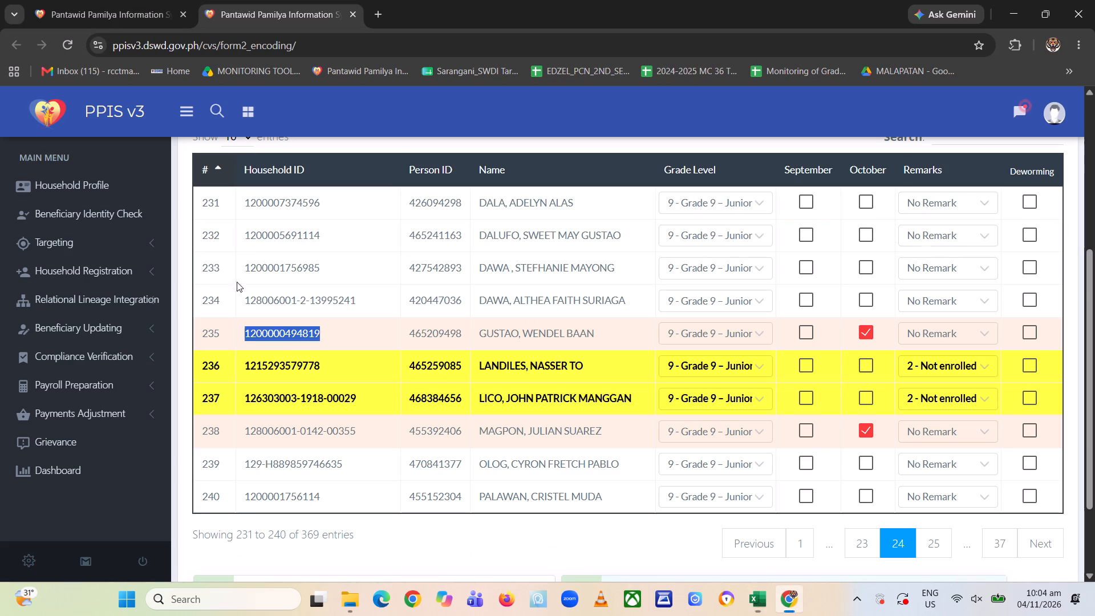
pyautogui.doubleClick(266, 364)
pyautogui.hotkey('ctrl', 'c')
pyautogui.hotkey('alt', 'Tab')
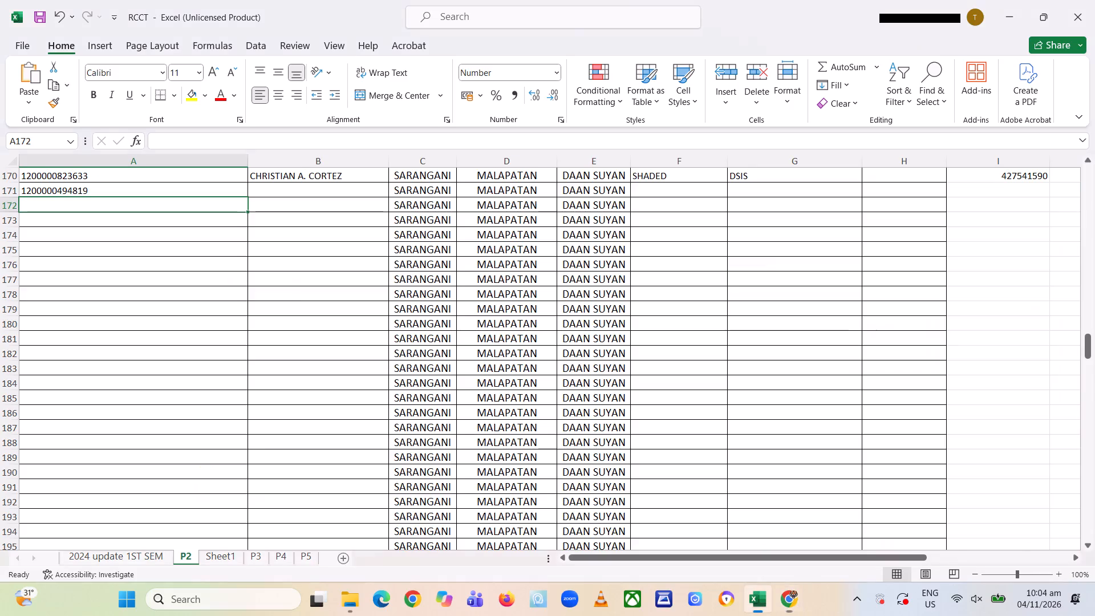
pyautogui.click(357, 139)
pyautogui.hotkey('ctrl', 'v')
pyautogui.press('Return')
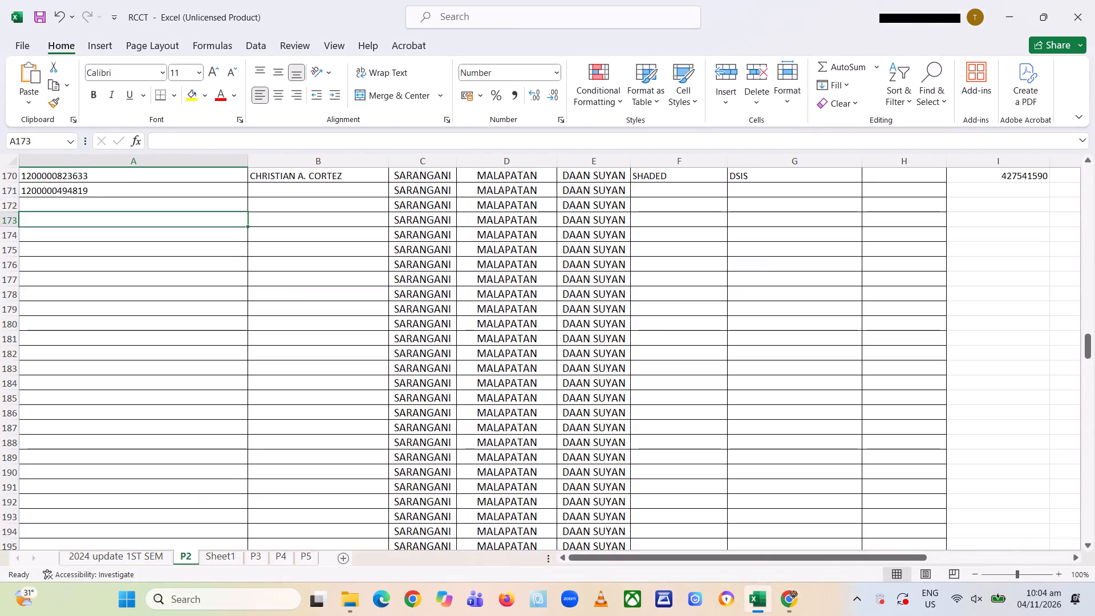
pyautogui.click(357, 139)
pyautogui.press('Up')
pyautogui.press('Return')
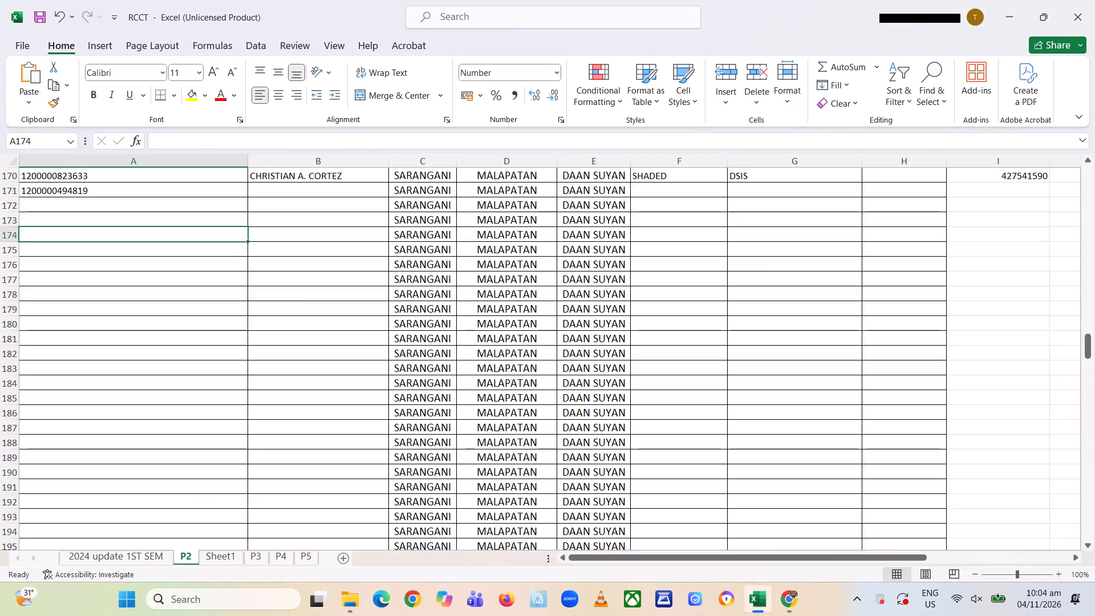
pyautogui.press('Up')
pyautogui.press('Up')
pyautogui.click(357, 139)
pyautogui.hotkey('ctrl', 'v')
pyautogui.press('Return')
# Copy the household ID of entry 237 from the compliance list into cell A173 of sheet P2.
pyautogui.hotkey('alt', 'Tab')
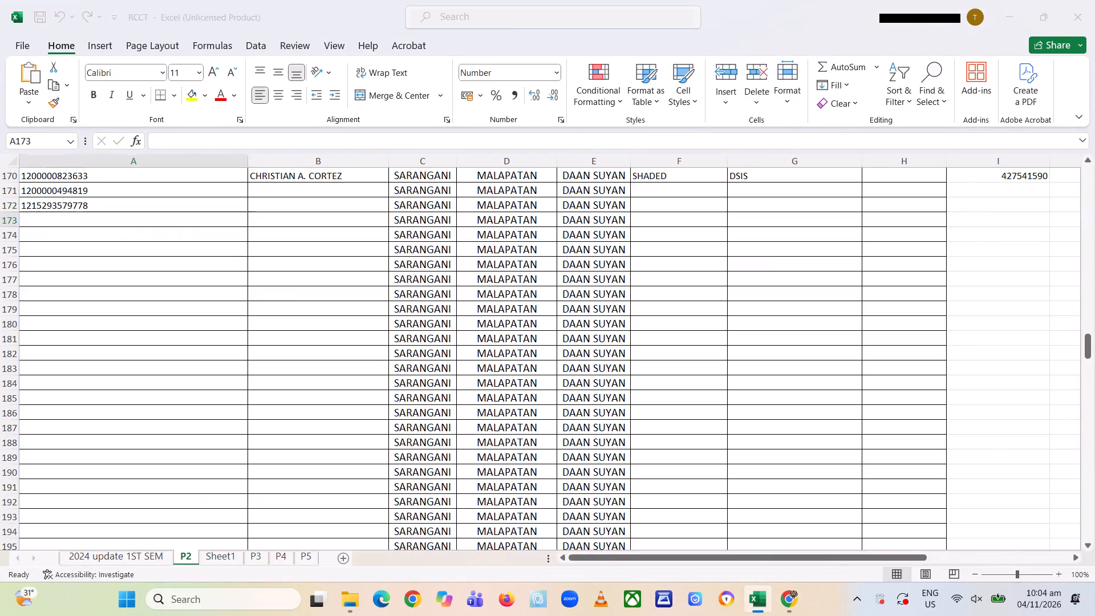
pyautogui.moveTo(245, 400); pyautogui.dragTo(383, 419)
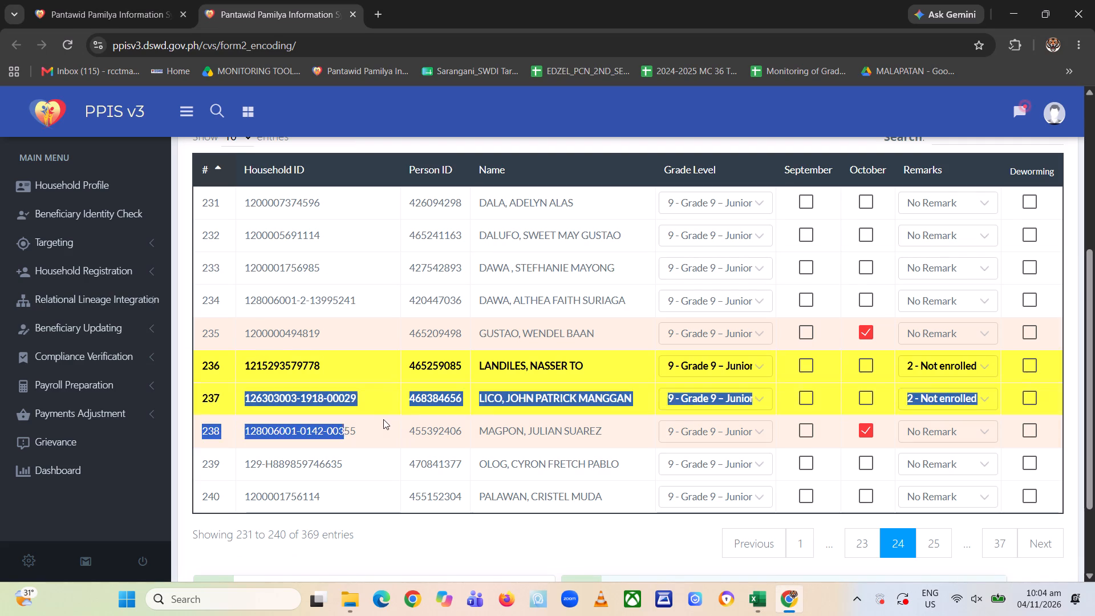
pyautogui.moveTo(383, 419); pyautogui.dragTo(364, 399)
pyautogui.hotkey('ctrl', 'c')
pyautogui.hotkey('alt', 'Tab')
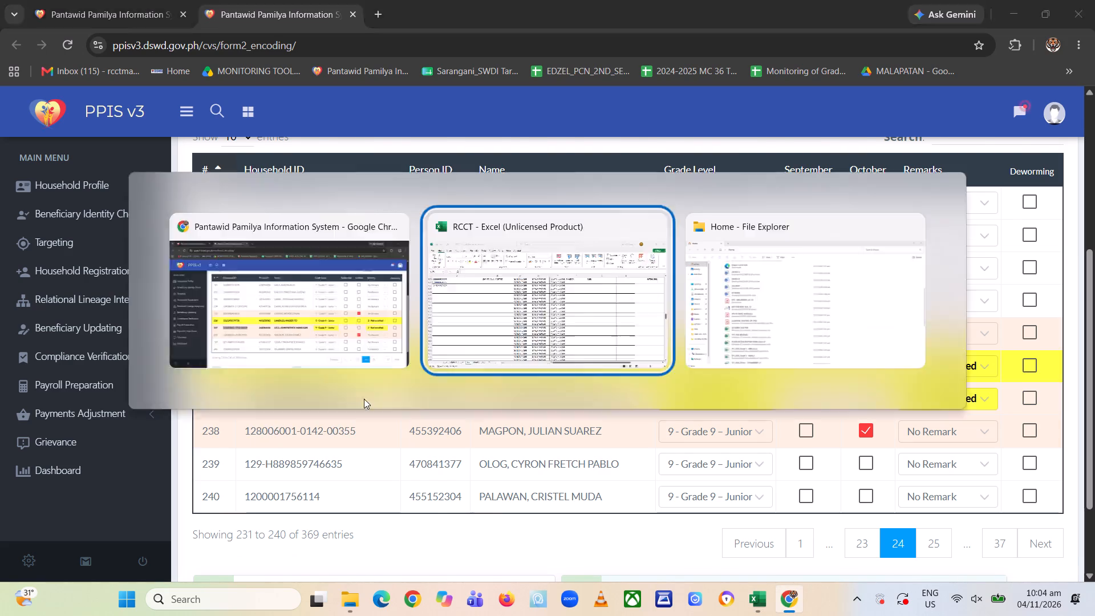
pyautogui.click(453, 144)
pyautogui.hotkey('ctrl', 'v')
pyautogui.press('Return')
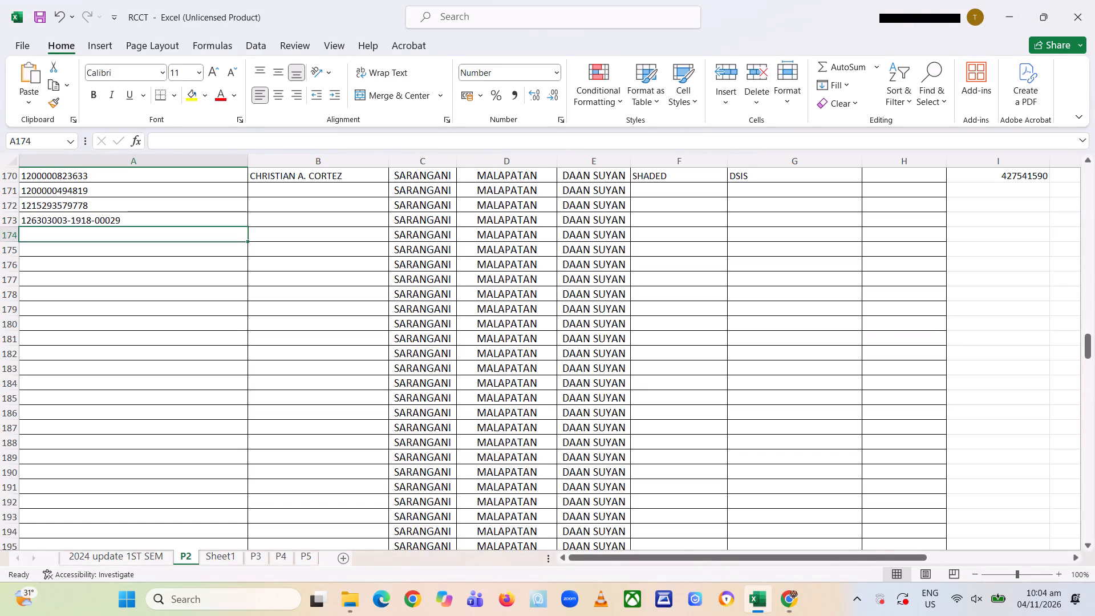
# Copy the complete household ID of entry 238, including its leading 1, into cell A174 of sheet P2.
pyautogui.hotkey('alt', 'Tab')
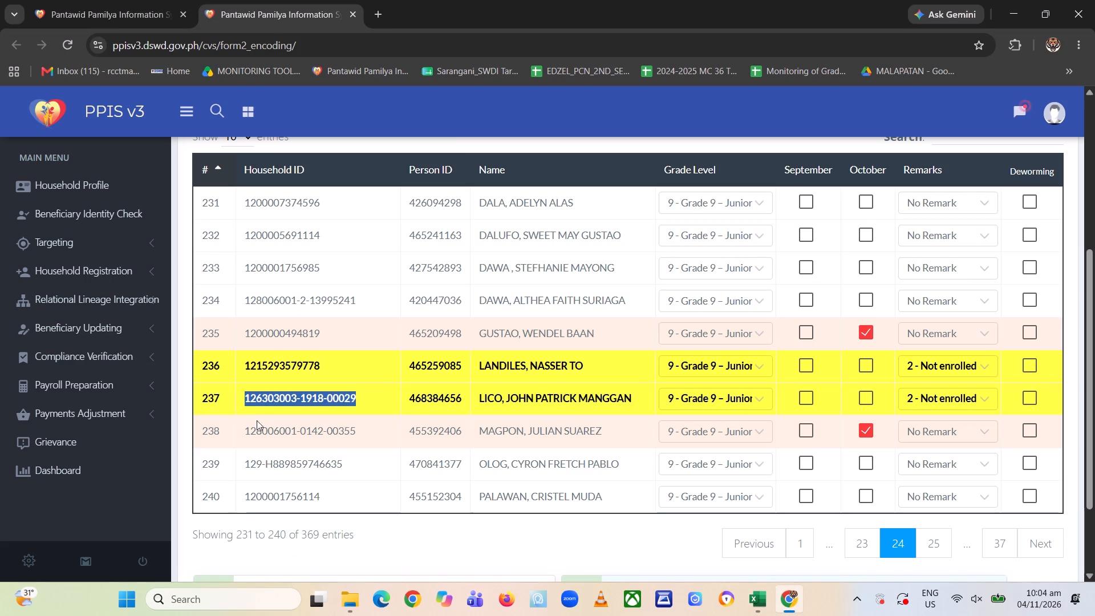
pyautogui.moveTo(248, 428); pyautogui.dragTo(368, 428)
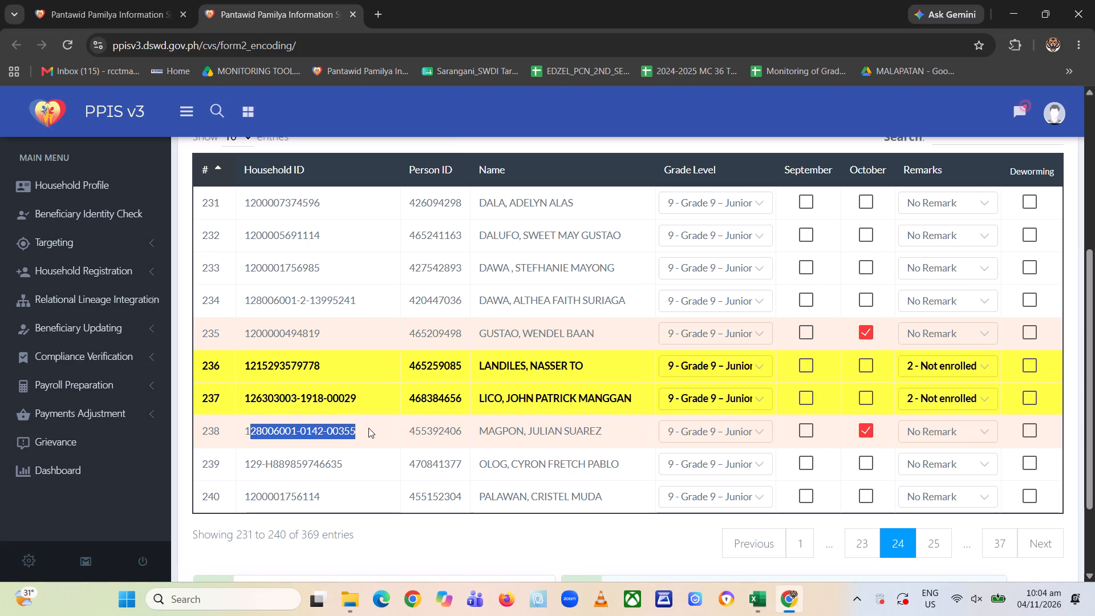
pyautogui.moveTo(368, 428); pyautogui.dragTo(396, 428)
pyautogui.hotkey('ctrl', 'c')
pyautogui.hotkey('alt', 'Tab')
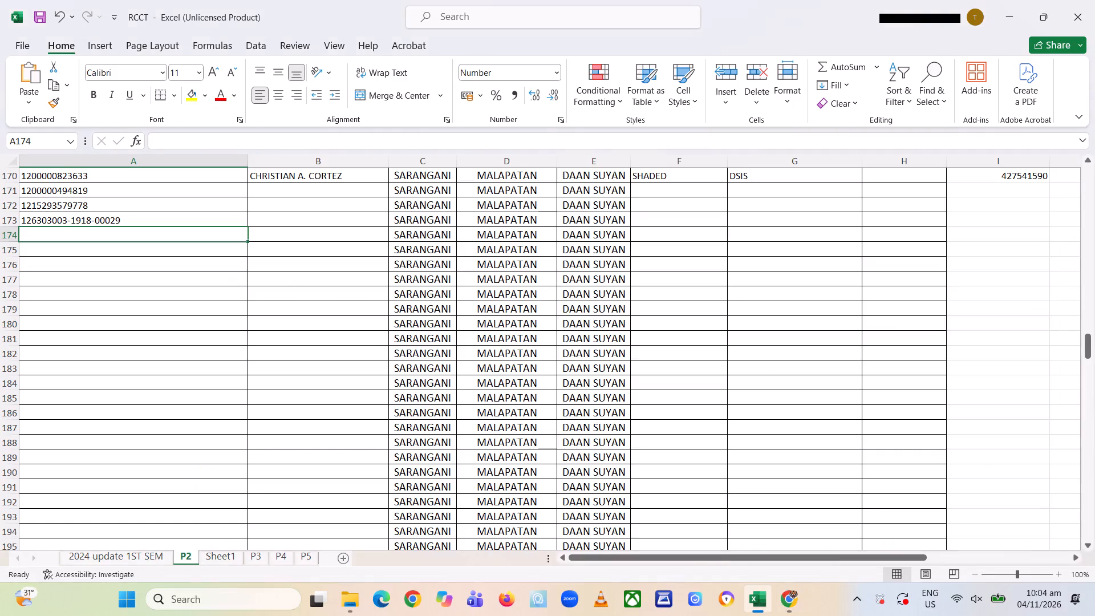
pyautogui.click(382, 139)
pyautogui.press('1')
pyautogui.hotkey('ctrl', 'v')
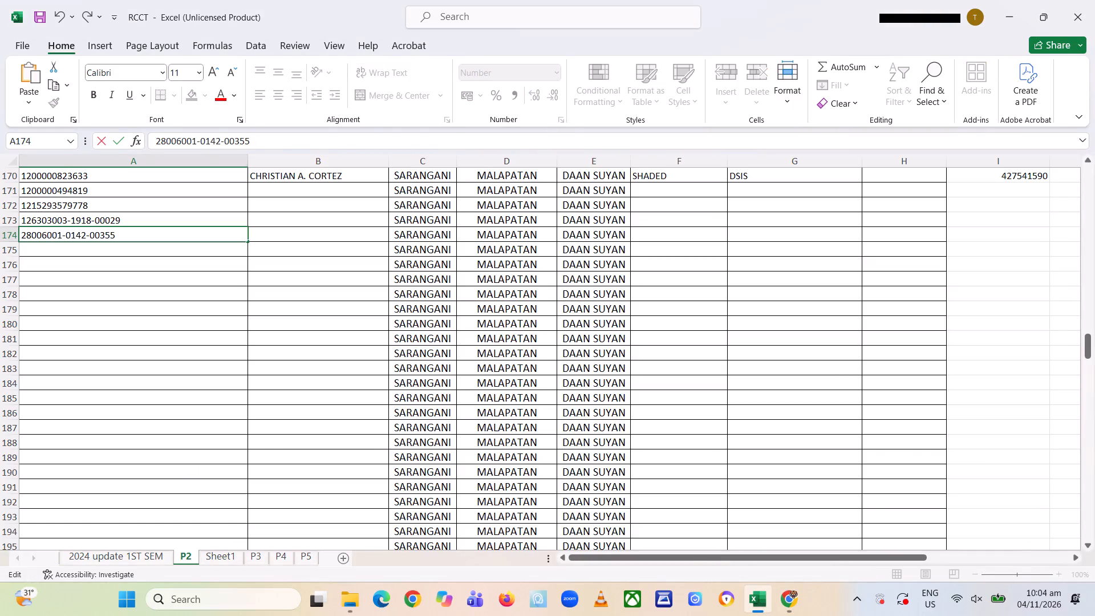
pyautogui.click(156, 144)
pyautogui.press('1')
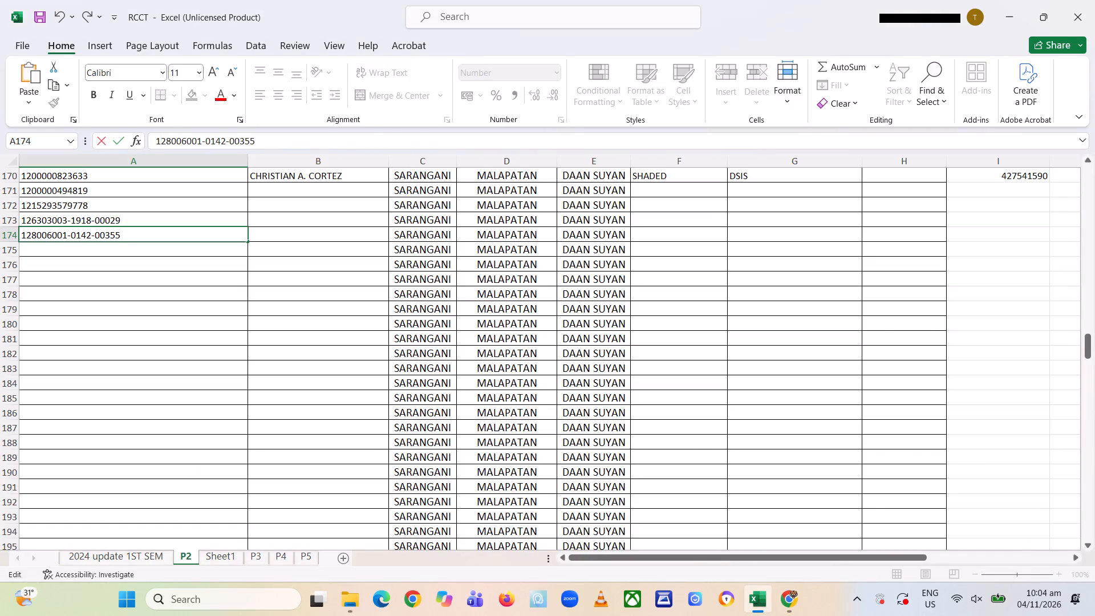
pyautogui.press('Return')
# Enter entry 235's beneficiary name in cell B171 as first name, middle initial with a period, and surname.
pyautogui.press('Up')
pyautogui.press('Up')
pyautogui.press('Up')
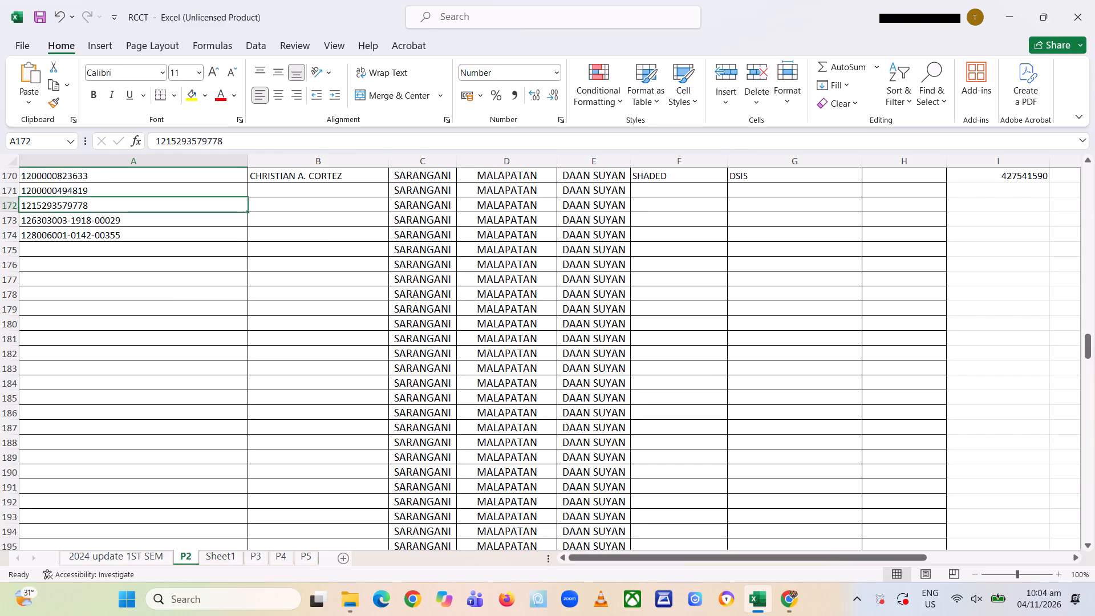
pyautogui.press('Up')
pyautogui.press('Right')
pyautogui.hotkey('alt', 'Tab')
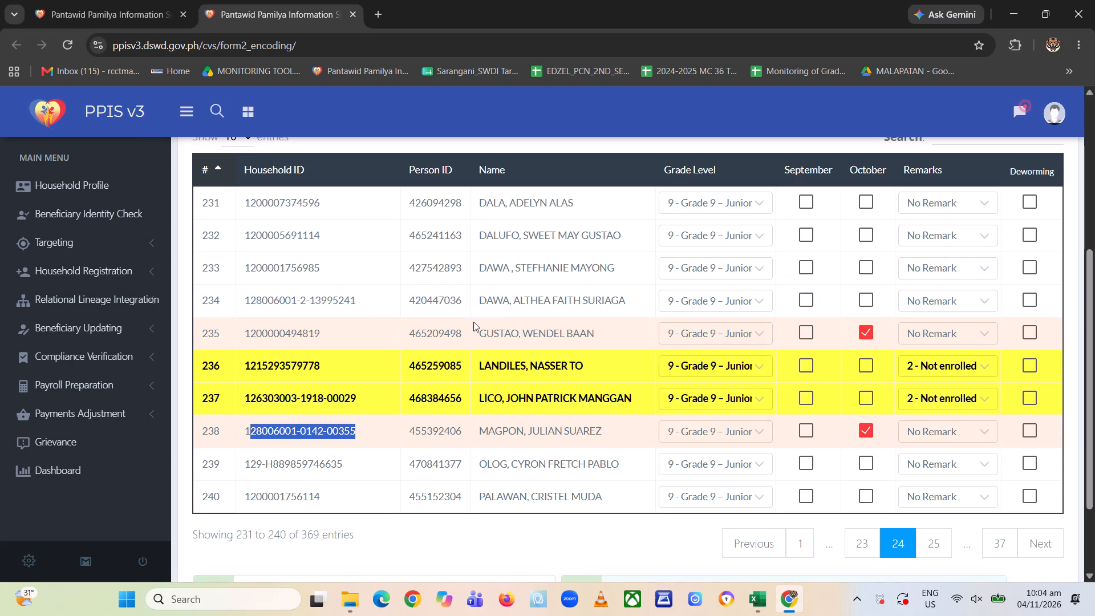
pyautogui.moveTo(525, 331); pyautogui.dragTo(567, 330)
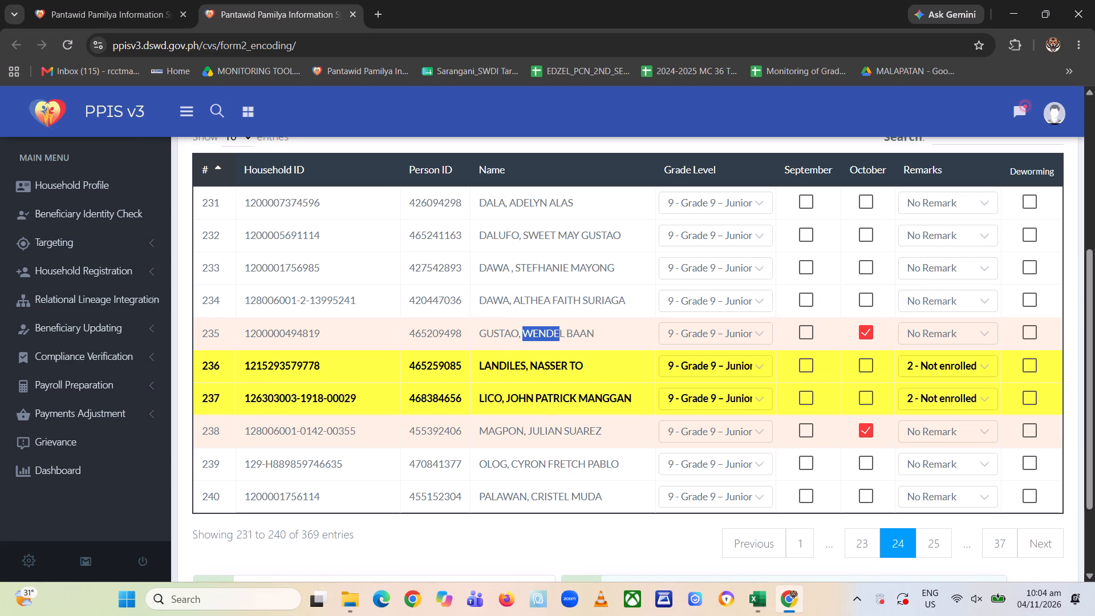
pyautogui.moveTo(567, 330); pyautogui.dragTo(576, 330)
pyautogui.hotkey('ctrl', 'c')
pyautogui.hotkey('alt', 'Tab')
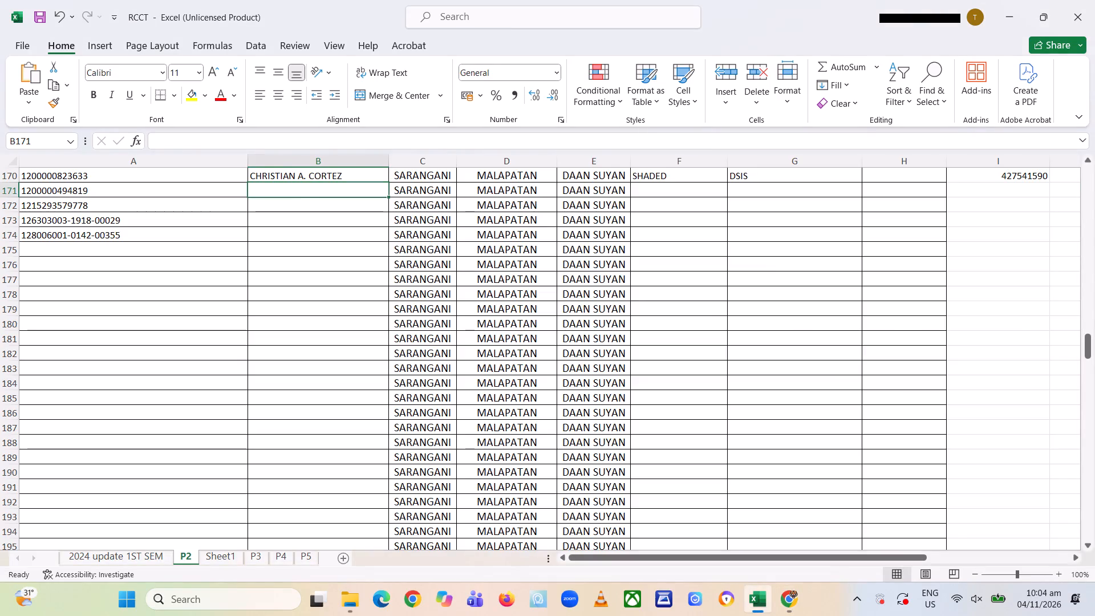
pyautogui.click(432, 143)
pyautogui.hotkey('ctrl', 'v')
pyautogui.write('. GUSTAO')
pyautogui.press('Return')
# Enter entry 236's beneficiary name in cell B172 as first name, middle initial with a period, and surname.
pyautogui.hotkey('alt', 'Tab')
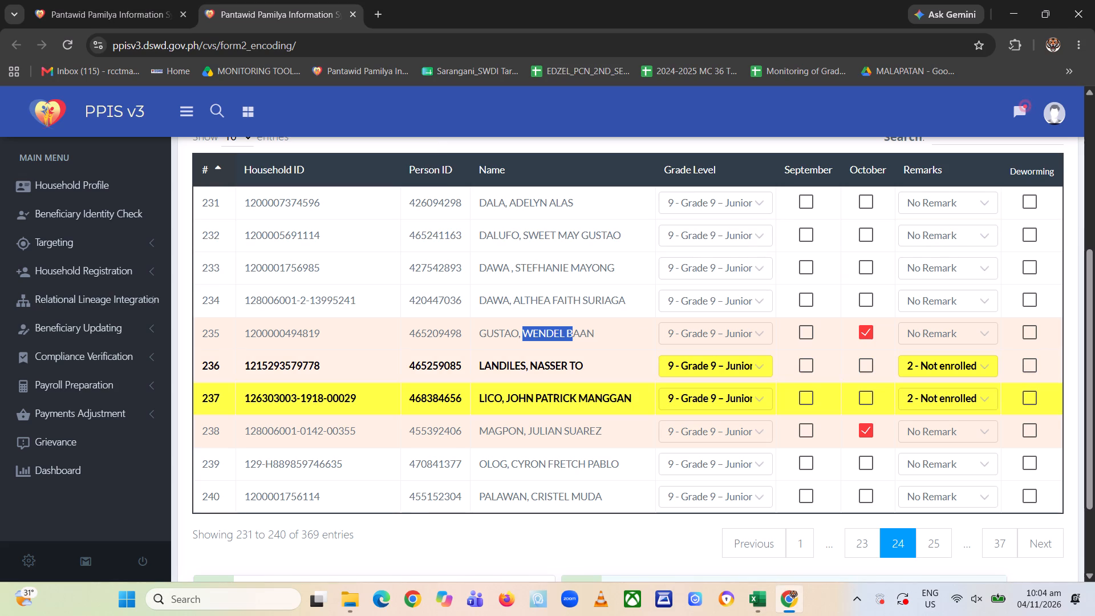
pyautogui.moveTo(529, 364); pyautogui.dragTo(565, 366)
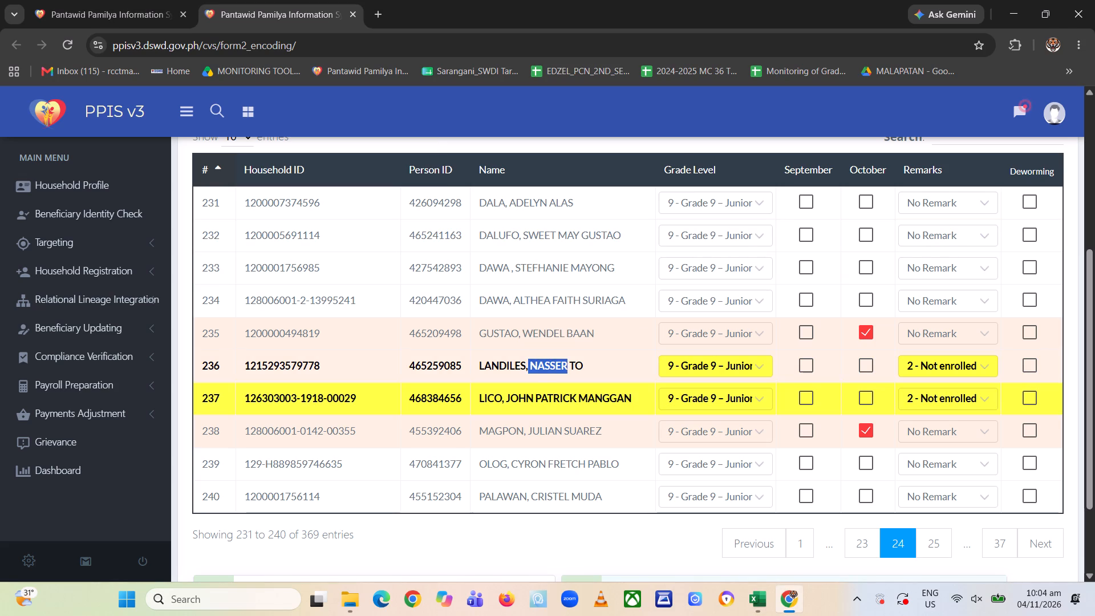
pyautogui.click(565, 366)
pyautogui.moveTo(532, 365); pyautogui.dragTo(580, 367)
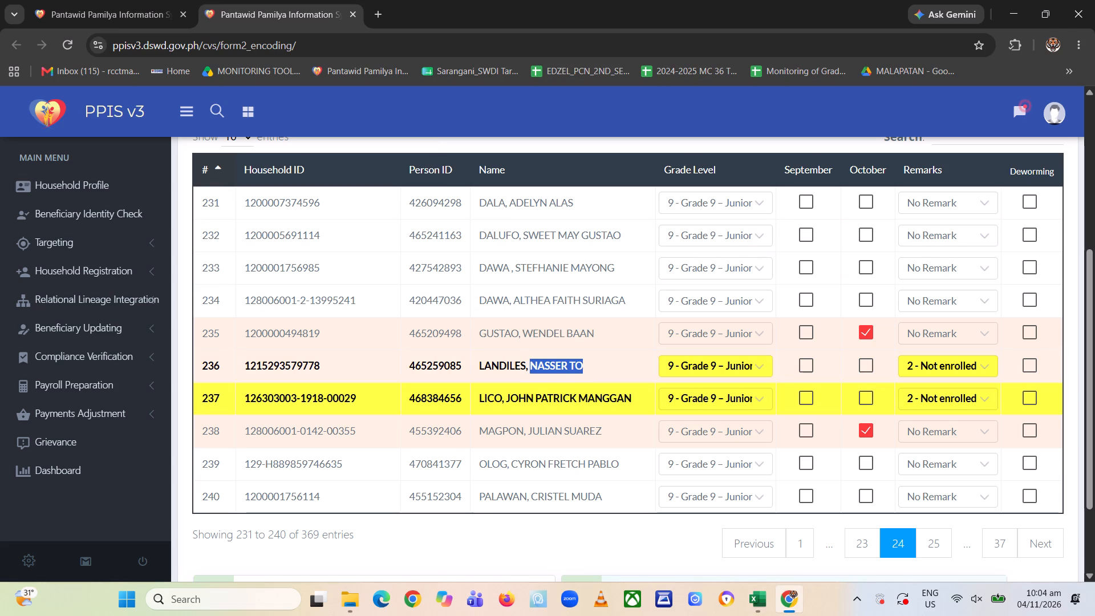
pyautogui.moveTo(580, 367); pyautogui.dragTo(577, 367)
pyautogui.hotkey('ctrl', 'c')
pyautogui.hotkey('alt', 'Tab')
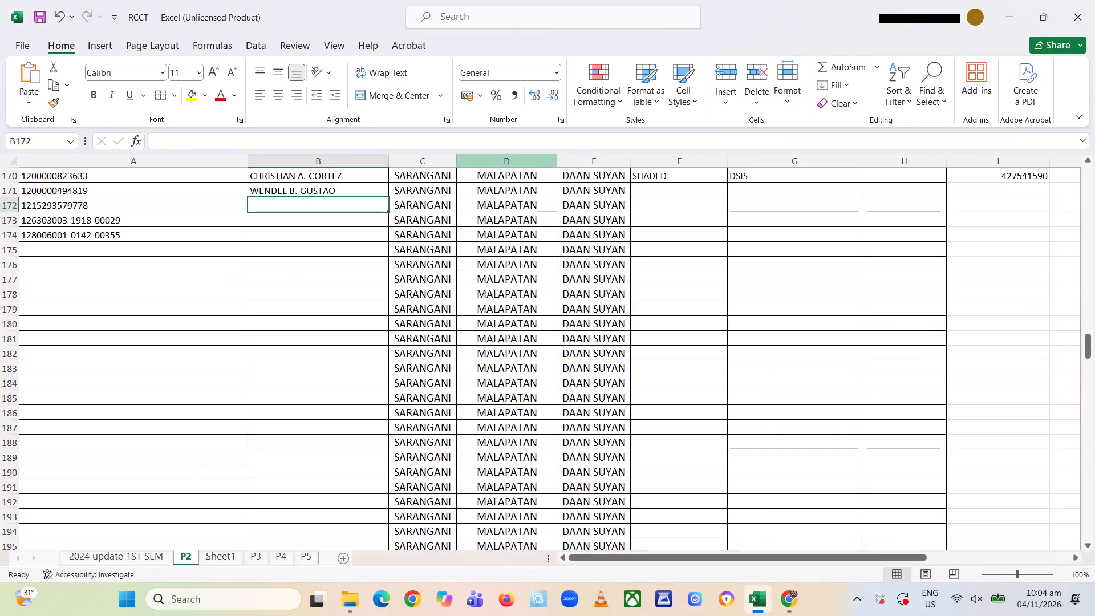
pyautogui.click(534, 140)
pyautogui.hotkey('ctrl', 'v')
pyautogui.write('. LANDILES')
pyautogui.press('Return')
# Enter entry 237's beneficiary name in cell B173 as first names, middle initial with a period, and surname.
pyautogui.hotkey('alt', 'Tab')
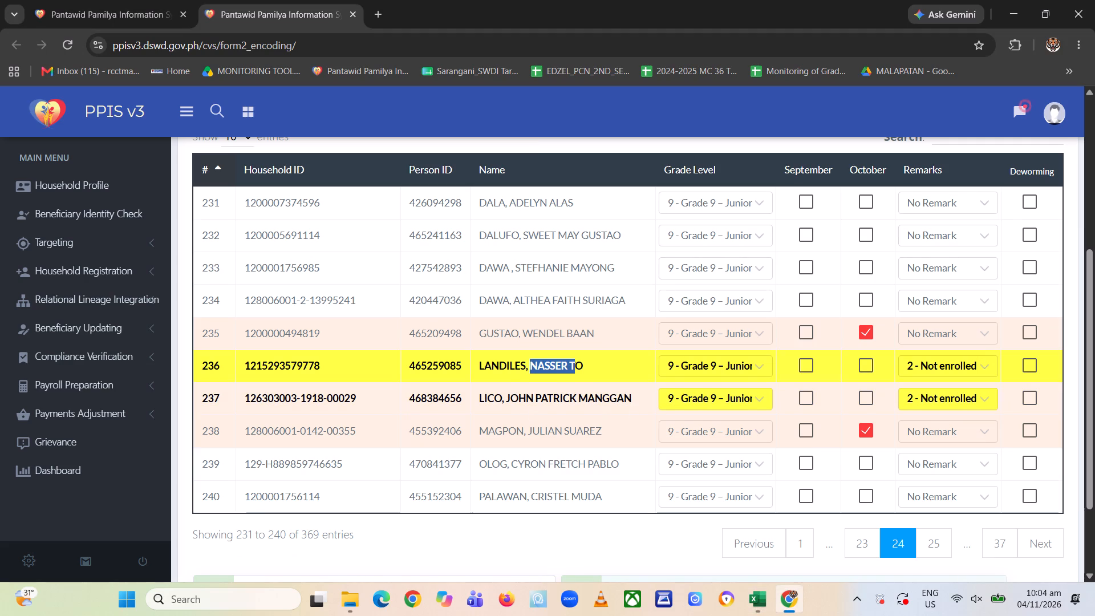
pyautogui.moveTo(506, 399); pyautogui.dragTo(591, 401)
pyautogui.hotkey('ctrl', 'c')
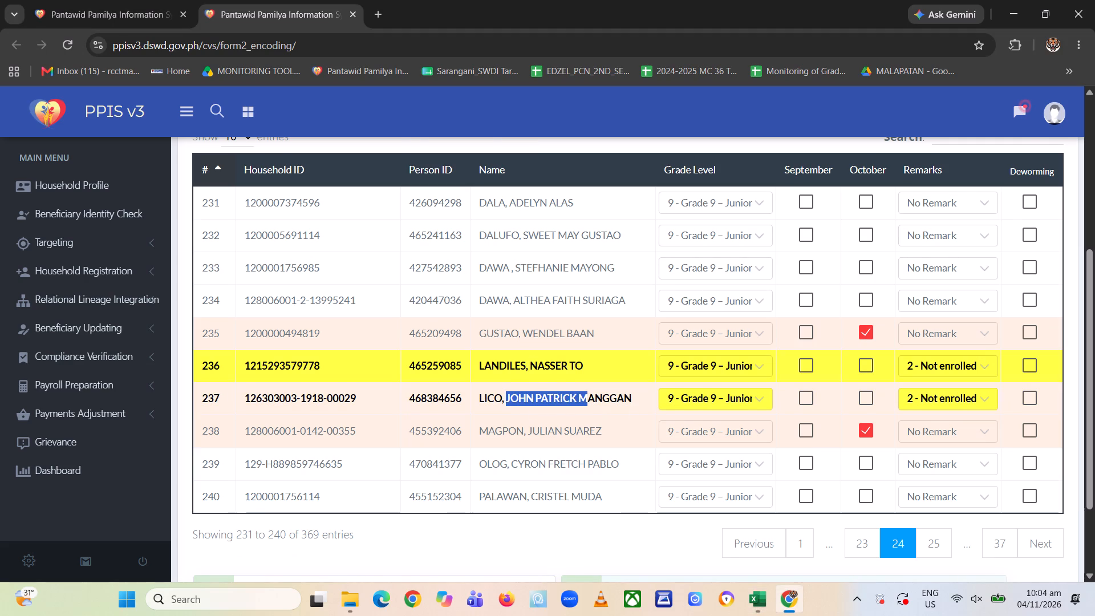
pyautogui.hotkey('alt', 'Tab')
pyautogui.click(577, 142)
pyautogui.hotkey('ctrl', 'v')
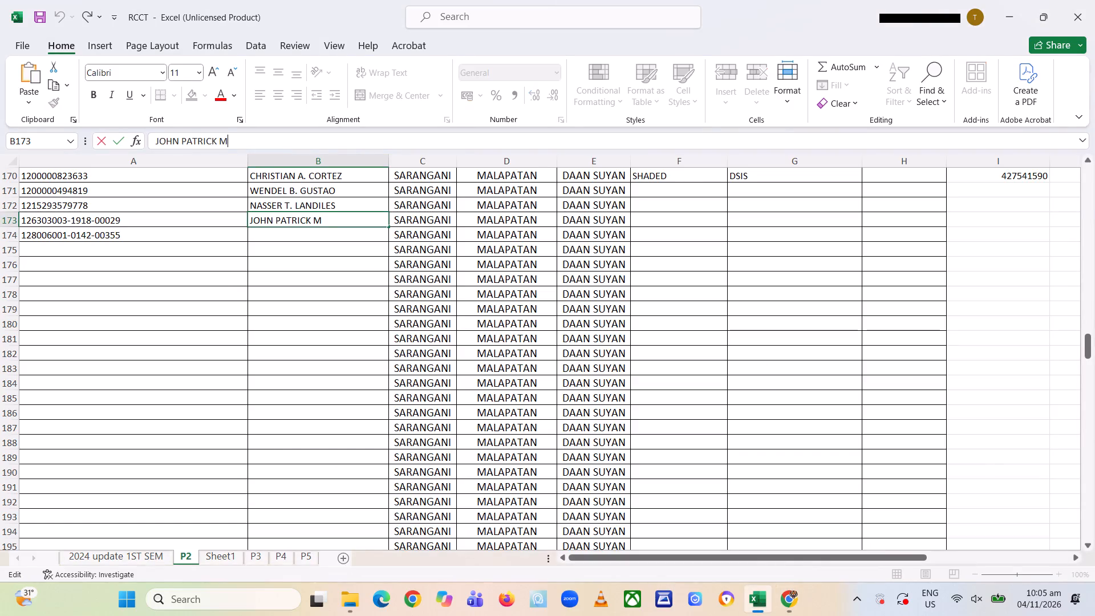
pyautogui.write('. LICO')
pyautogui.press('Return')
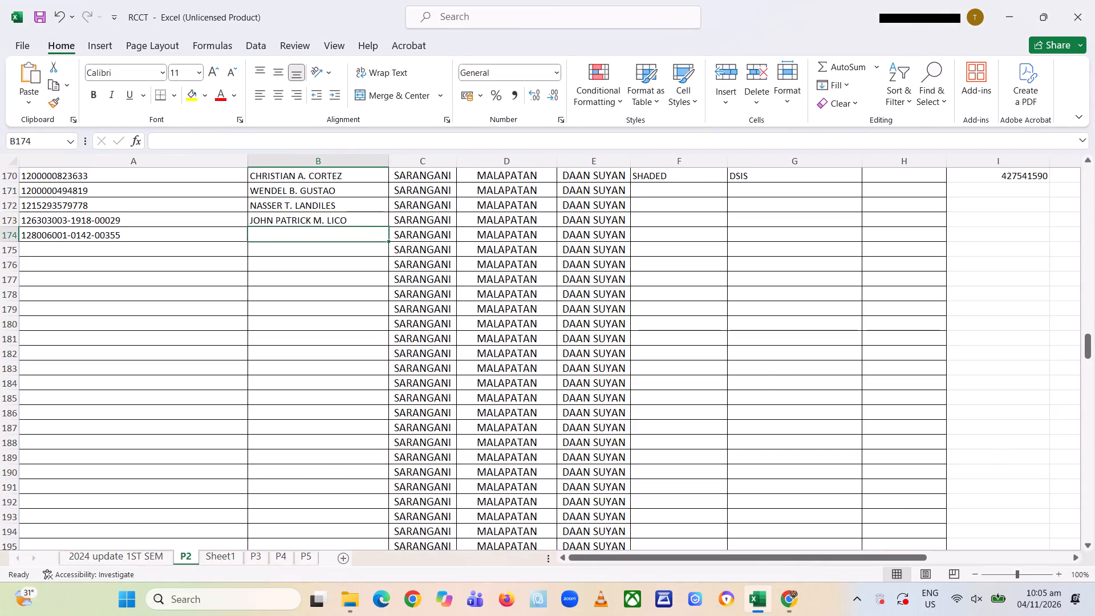
# Enter entry 238's beneficiary name in cell B174 as first name, middle initial with a period, and surname.
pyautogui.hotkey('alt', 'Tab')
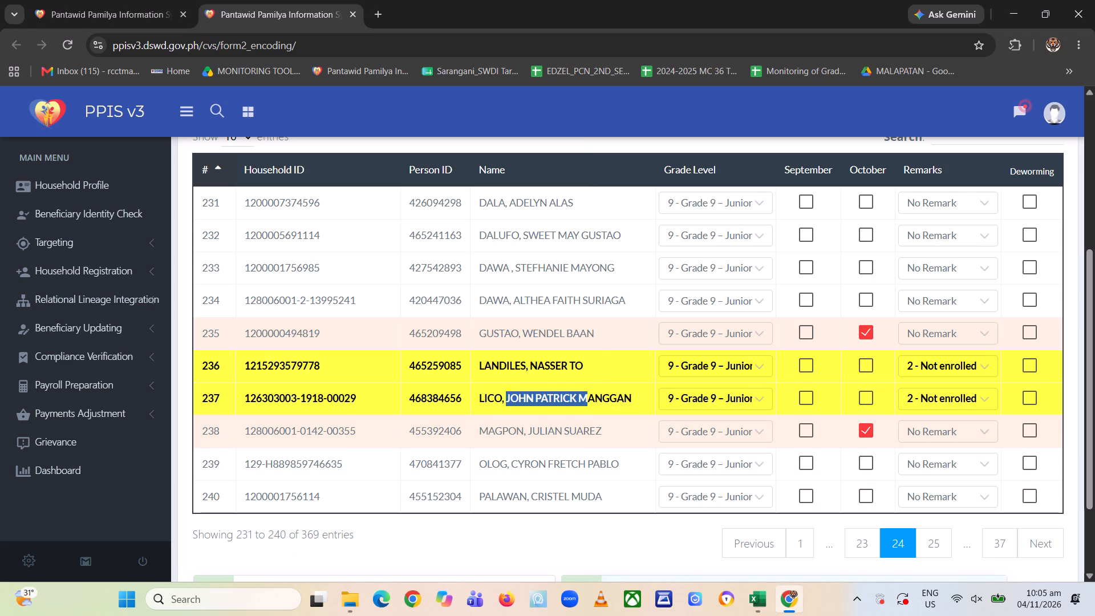
pyautogui.moveTo(528, 428); pyautogui.dragTo(570, 431)
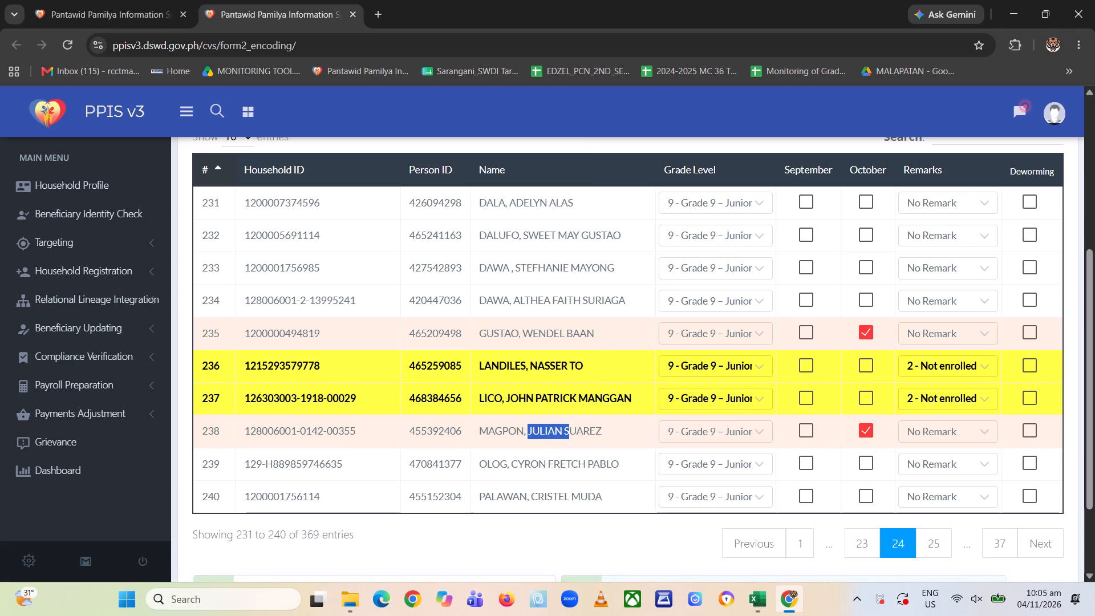
pyautogui.hotkey('ctrl', 'c')
pyautogui.hotkey('alt', 'Tab')
pyautogui.click(545, 136)
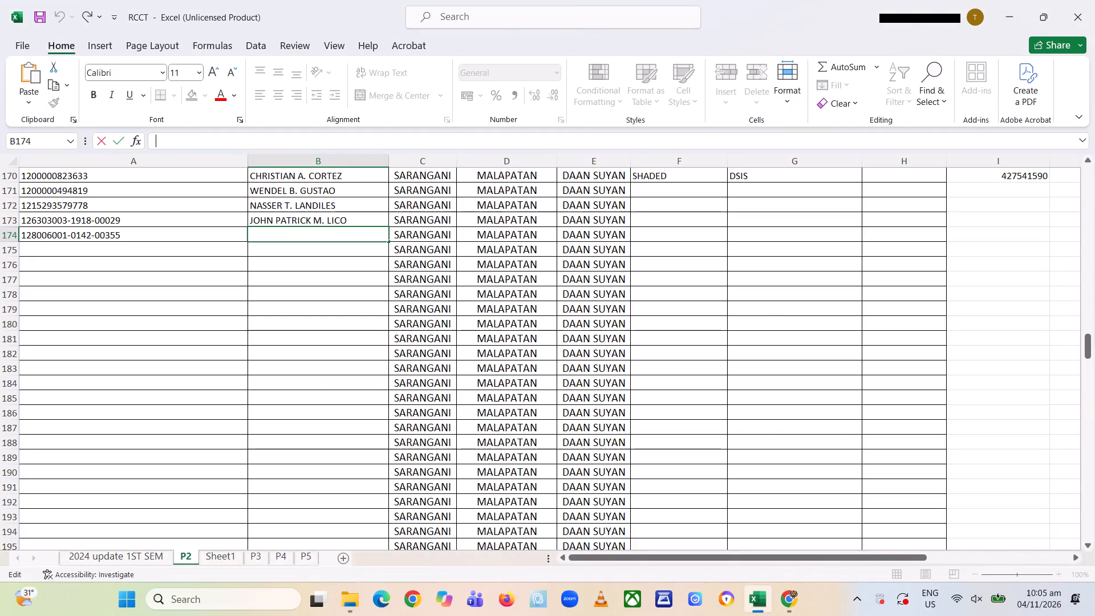
pyautogui.hotkey('ctrl', 'v')
pyautogui.press('Return')
pyautogui.press('Up')
pyautogui.click(545, 136)
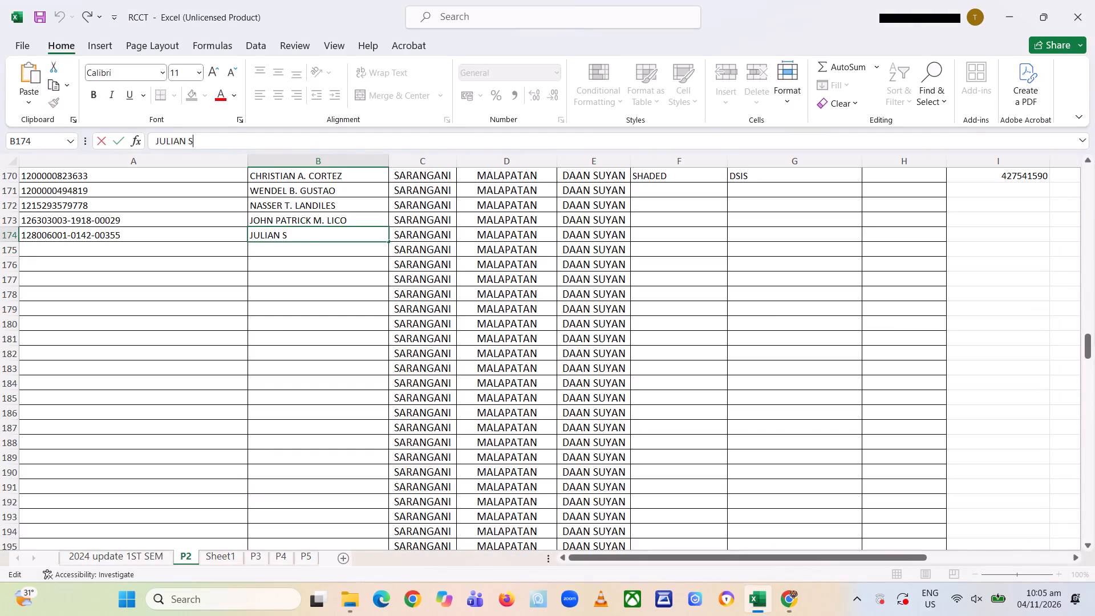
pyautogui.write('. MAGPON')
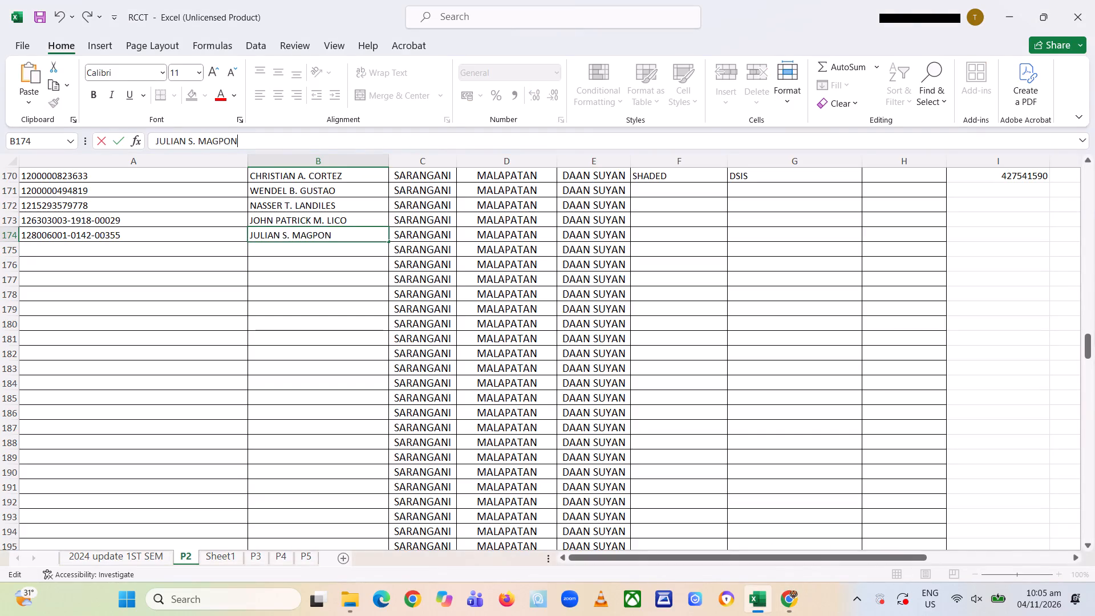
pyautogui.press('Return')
# Fill the SHADED and DSIS values from F170:G170 down through row 184.
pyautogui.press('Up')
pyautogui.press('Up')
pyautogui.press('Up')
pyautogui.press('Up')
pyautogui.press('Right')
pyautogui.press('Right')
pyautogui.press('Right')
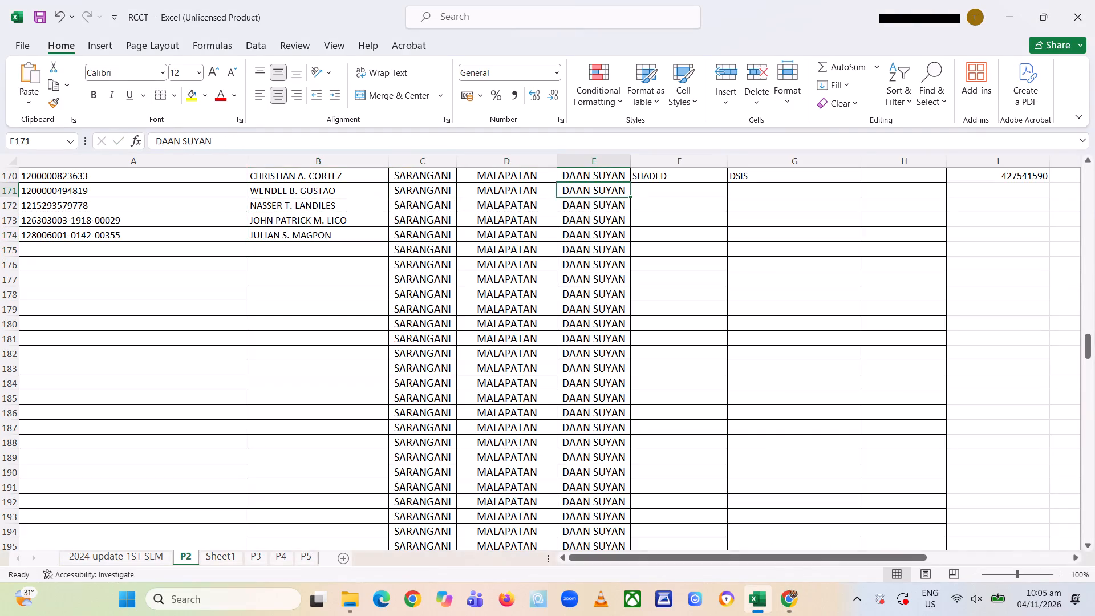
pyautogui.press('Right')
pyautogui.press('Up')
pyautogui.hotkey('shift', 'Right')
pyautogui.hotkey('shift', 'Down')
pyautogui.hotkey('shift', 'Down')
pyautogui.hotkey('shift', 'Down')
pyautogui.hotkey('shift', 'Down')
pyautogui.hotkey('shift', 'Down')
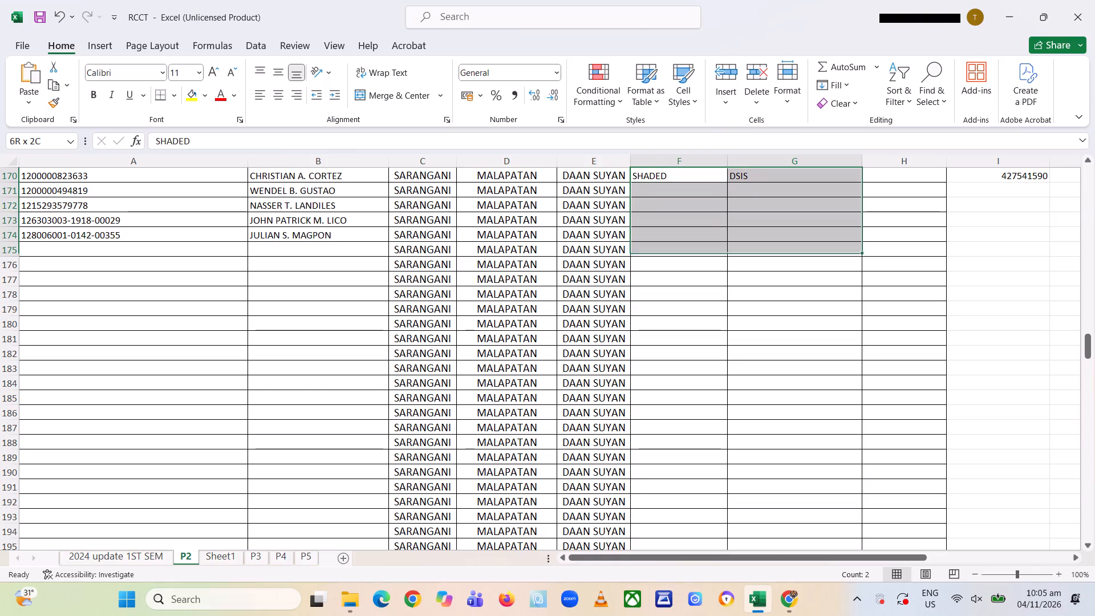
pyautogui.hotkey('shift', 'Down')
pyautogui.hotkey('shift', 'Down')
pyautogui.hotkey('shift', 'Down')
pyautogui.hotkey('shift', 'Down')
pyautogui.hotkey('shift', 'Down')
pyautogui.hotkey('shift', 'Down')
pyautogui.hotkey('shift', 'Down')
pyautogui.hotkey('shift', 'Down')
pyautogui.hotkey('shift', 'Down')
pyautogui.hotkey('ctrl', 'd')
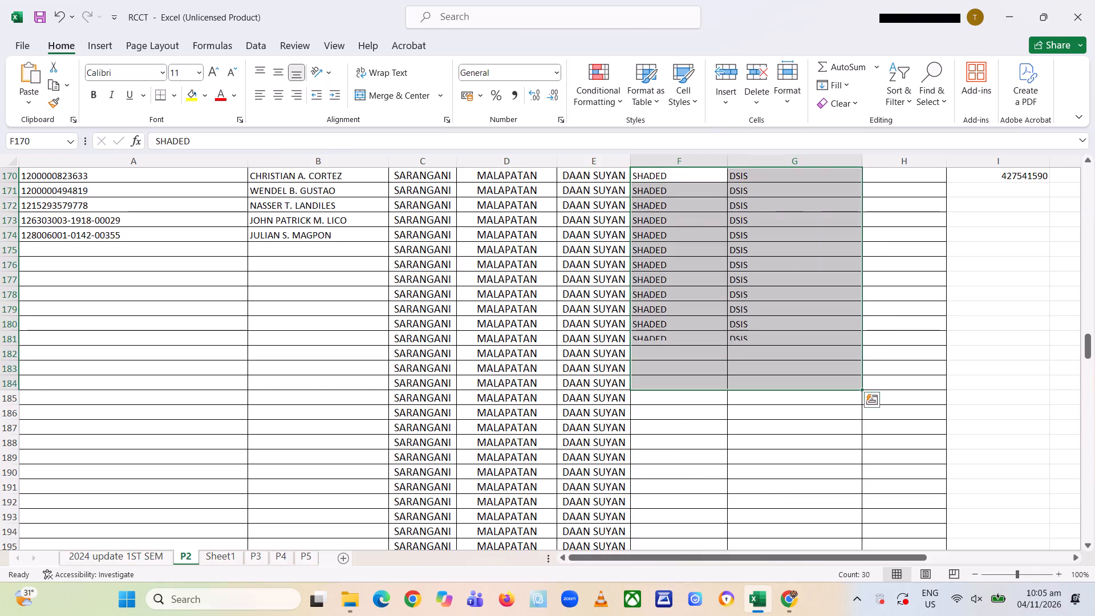
# Set the statuses in F171 and F174 to OCT. SHADED and those in F172 and F173 to NOT ENROLLED, following the compliance list.
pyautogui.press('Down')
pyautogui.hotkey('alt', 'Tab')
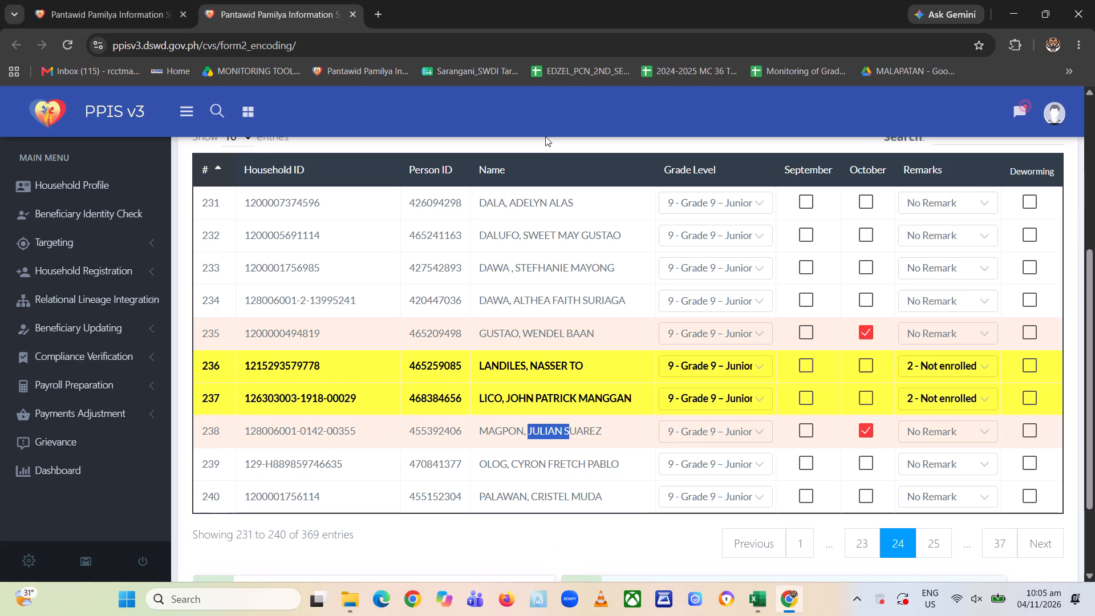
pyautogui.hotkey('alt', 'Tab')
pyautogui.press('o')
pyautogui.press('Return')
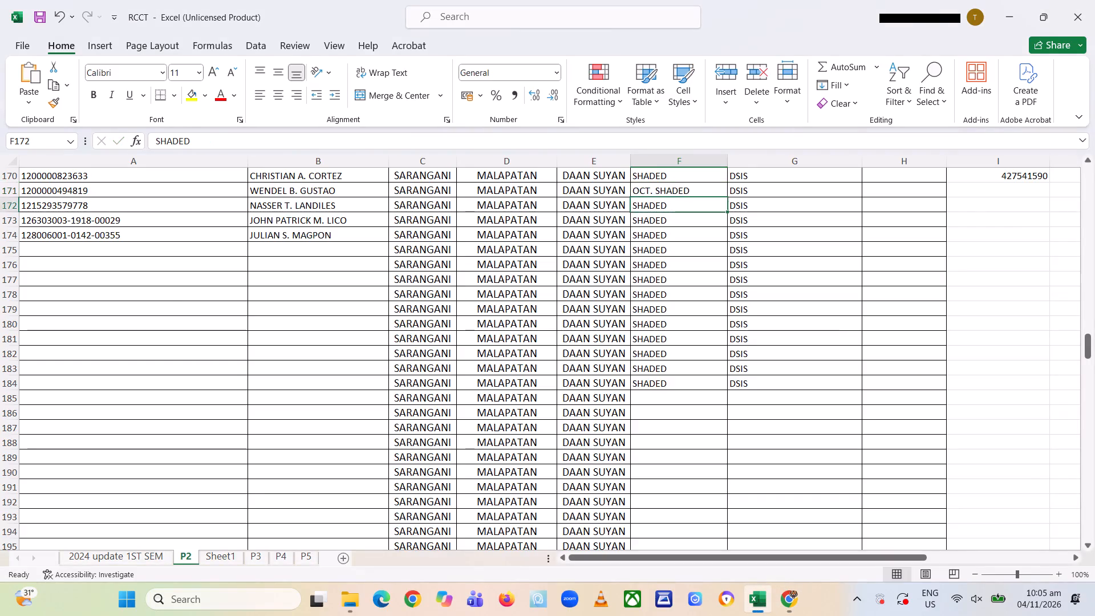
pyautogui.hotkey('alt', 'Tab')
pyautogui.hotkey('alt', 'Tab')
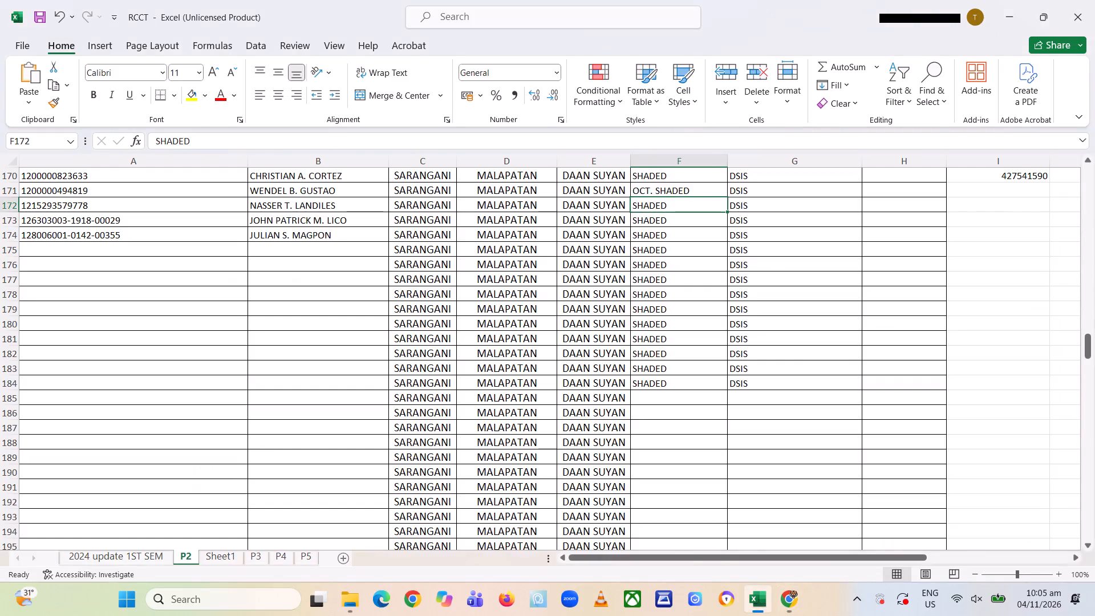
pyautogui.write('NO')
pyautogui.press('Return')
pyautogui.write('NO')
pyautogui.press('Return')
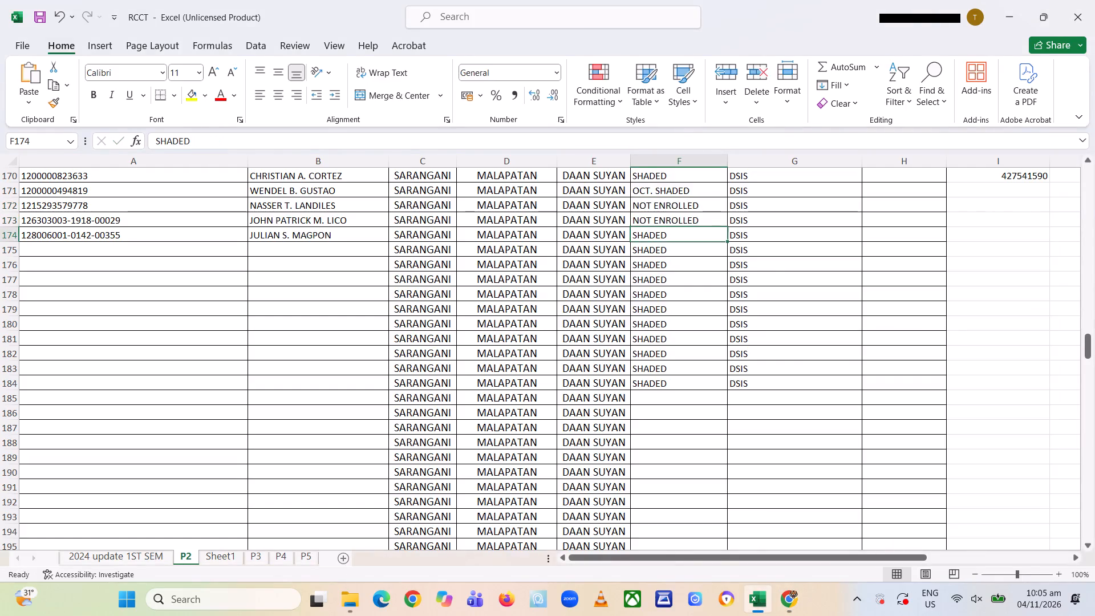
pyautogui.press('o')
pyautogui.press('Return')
# Copy the person ID of entry 235 from the compliance list into cell I171 of sheet P2.
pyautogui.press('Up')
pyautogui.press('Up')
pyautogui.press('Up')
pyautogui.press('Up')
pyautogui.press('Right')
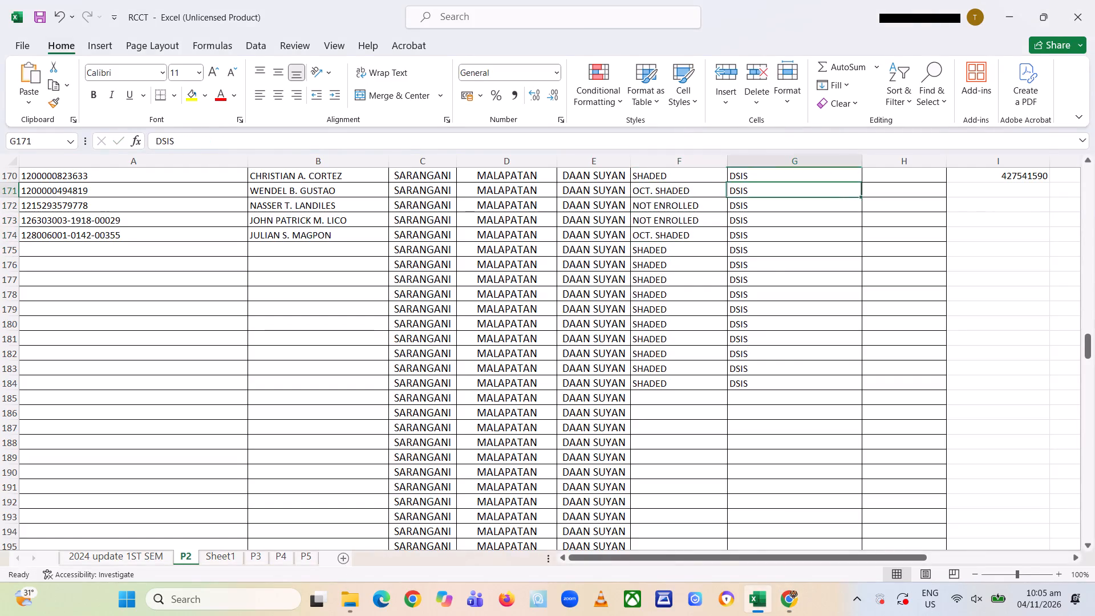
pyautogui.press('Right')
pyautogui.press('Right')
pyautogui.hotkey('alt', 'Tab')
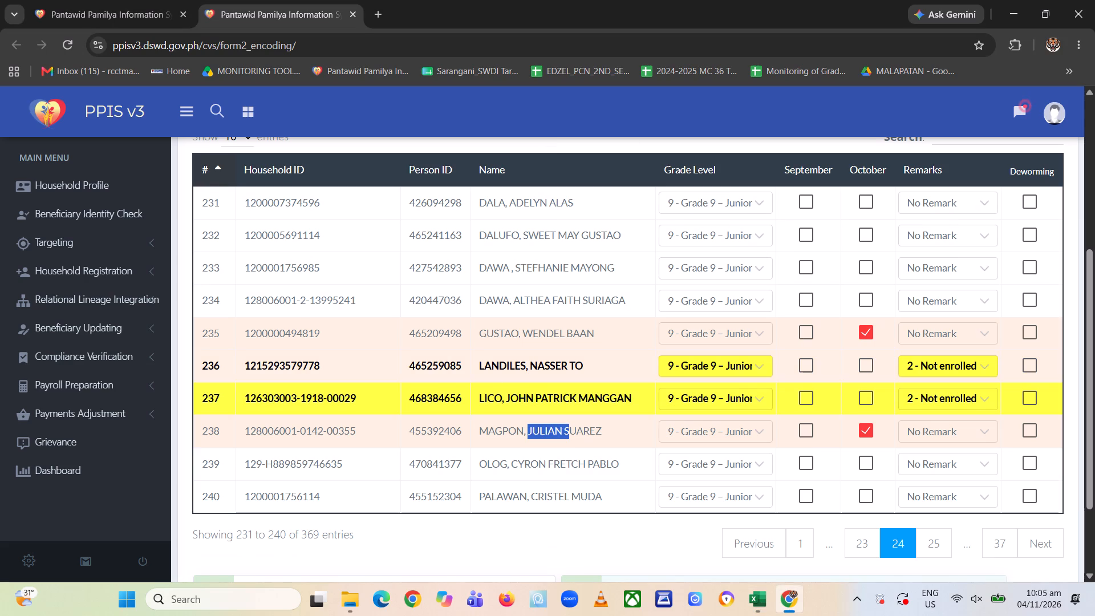
pyautogui.doubleClick(424, 335)
pyautogui.hotkey('ctrl', 'c')
pyautogui.hotkey('alt', 'Tab')
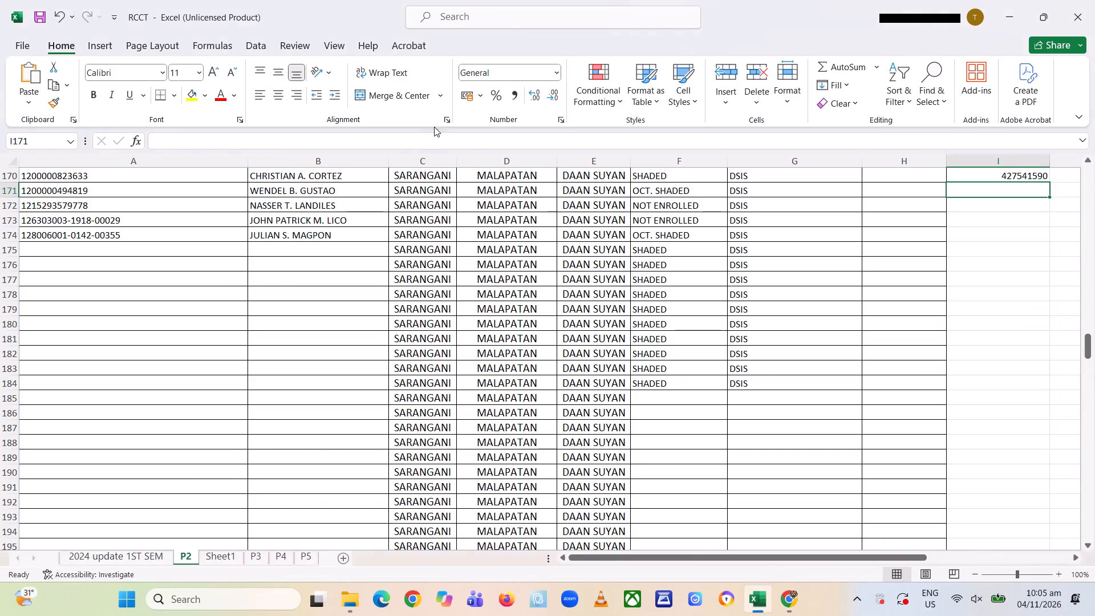
pyautogui.click(435, 141)
pyautogui.hotkey('ctrl', 'v')
pyautogui.press('Return')
# Copy the person ID of entry 236 from the compliance list into cell I172 of sheet P2.
pyautogui.hotkey('alt', 'Tab')
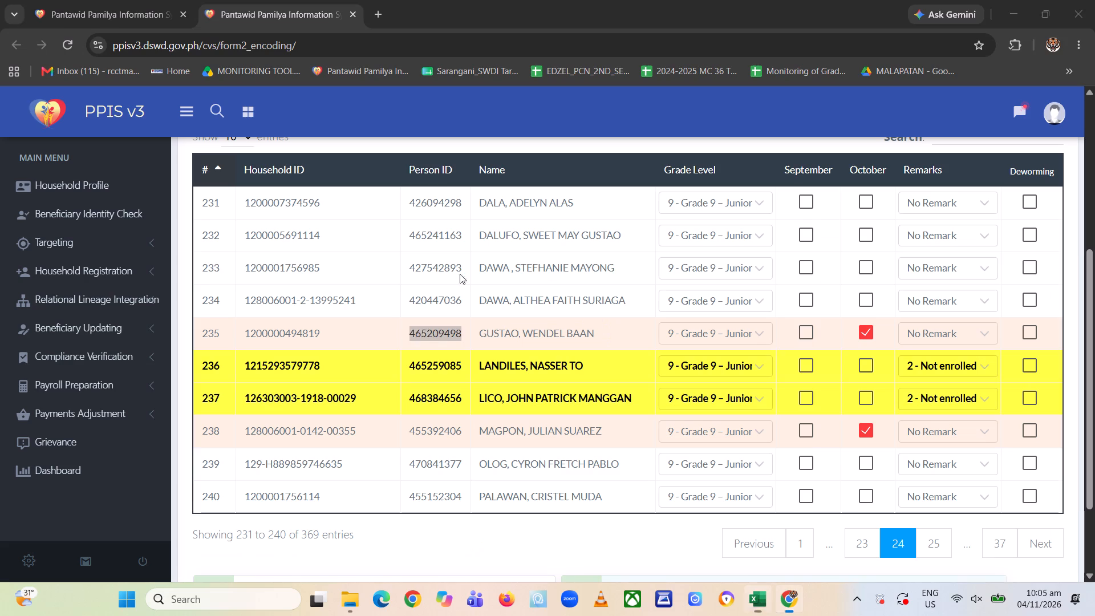
pyautogui.doubleClick(443, 365)
pyautogui.hotkey('ctrl', 'c')
pyautogui.hotkey('alt', 'Tab')
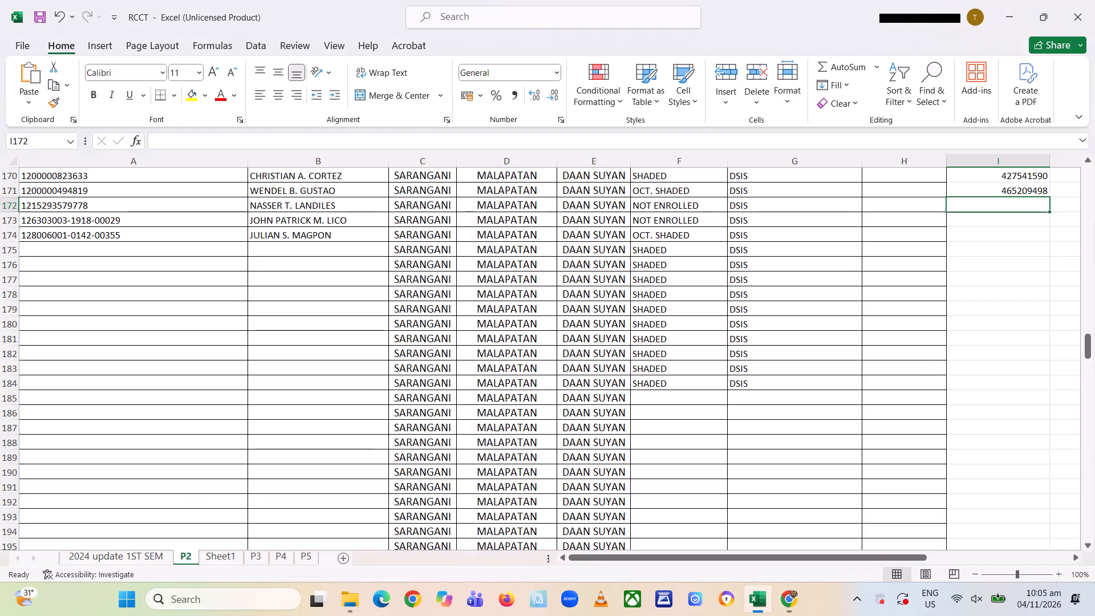
pyautogui.click(444, 138)
pyautogui.hotkey('ctrl', 'v')
pyautogui.press('Return')
# Copy the person ID of entry 237 from the compliance list into cell I173 of sheet P2.
pyautogui.hotkey('alt', 'Tab')
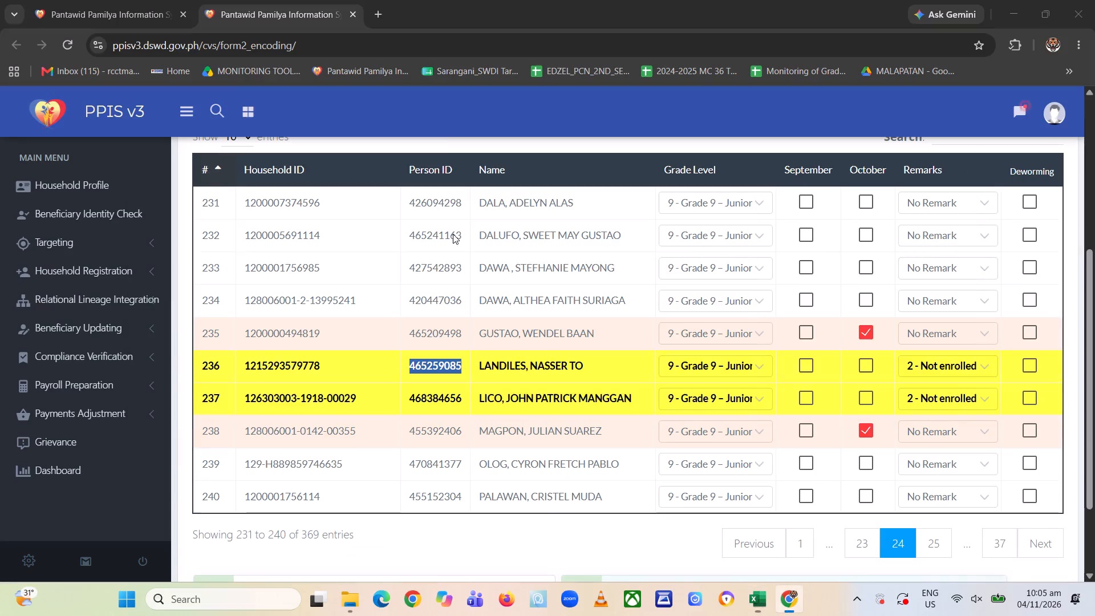
pyautogui.doubleClick(427, 396)
pyautogui.press('c')
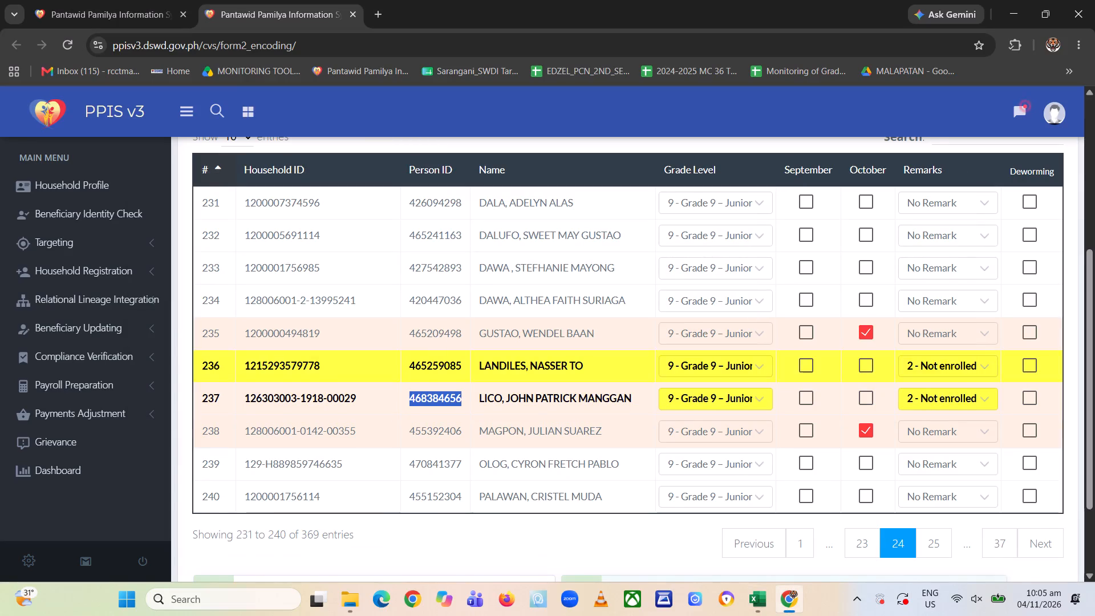
pyautogui.hotkey('alt', 'Tab')
pyautogui.click(453, 139)
pyautogui.hotkey('ctrl', 'v')
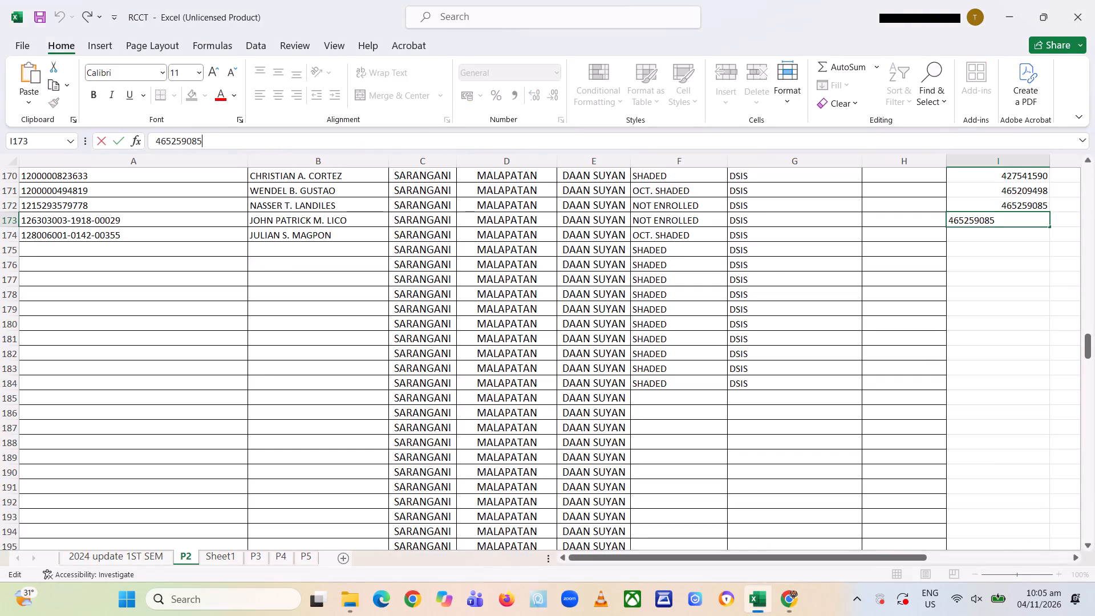
pyautogui.hotkey('alt', 'Tab')
pyautogui.hotkey('ctrl', 'c')
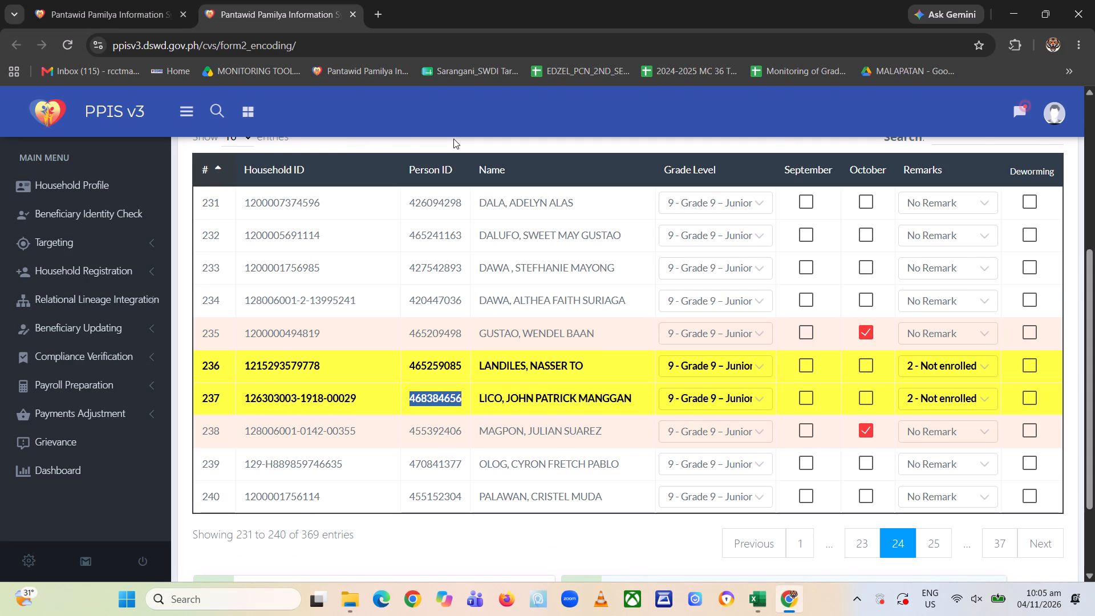
pyautogui.hotkey('alt', 'Tab')
pyautogui.hotkey('ctrl', 'a')
pyautogui.hotkey('ctrl', 'v')
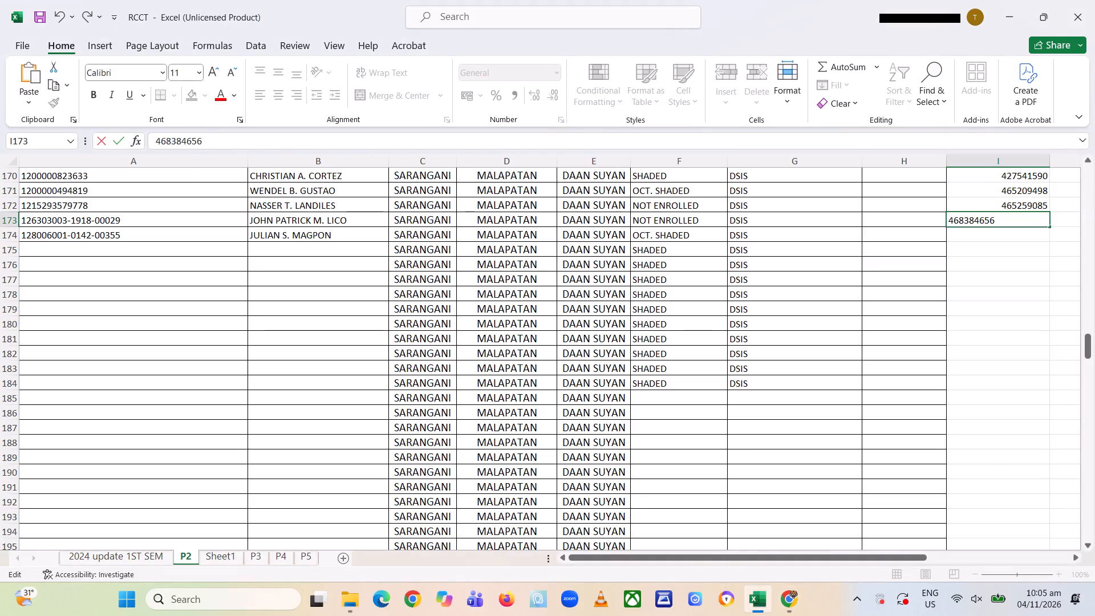
pyautogui.press('Return')
# Copy the person ID of entry 238 from the compliance list into cell I174 of sheet P2.
pyautogui.hotkey('alt', 'Tab')
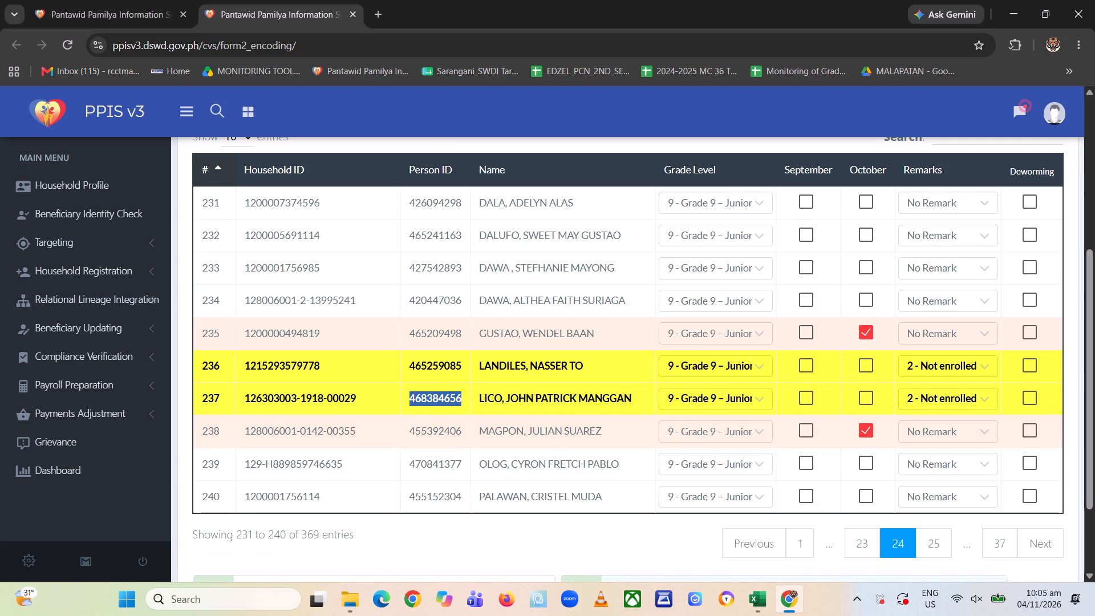
pyautogui.doubleClick(455, 429)
pyautogui.hotkey('ctrl', 'c')
pyautogui.hotkey('alt', 'Tab')
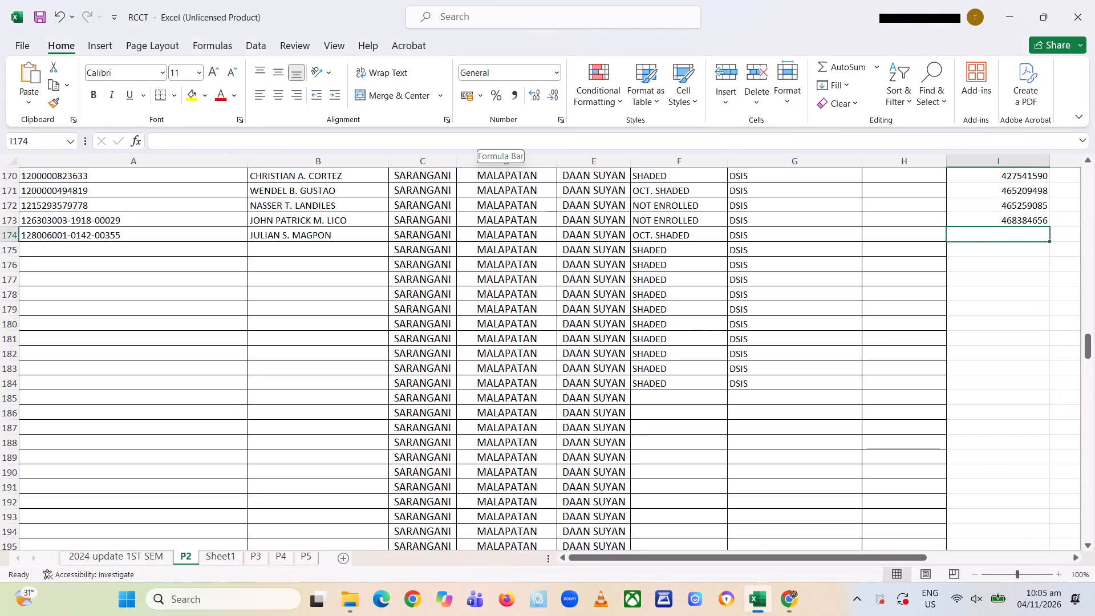
pyautogui.click(482, 136)
pyautogui.hotkey('ctrl', 'v')
pyautogui.press('Return')
# Move to cell A175 of sheet P2 for the next record and open page 25 of the compliance list.
pyautogui.press('Left')
pyautogui.press('Left')
pyautogui.press('Left')
pyautogui.press('Left')
pyautogui.press('Left')
pyautogui.press('Left')
pyautogui.press('Left')
pyautogui.press('Left')
pyautogui.press('Left')
pyautogui.press('Left')
pyautogui.press('Left')
pyautogui.press('Left')
pyautogui.press('Left')
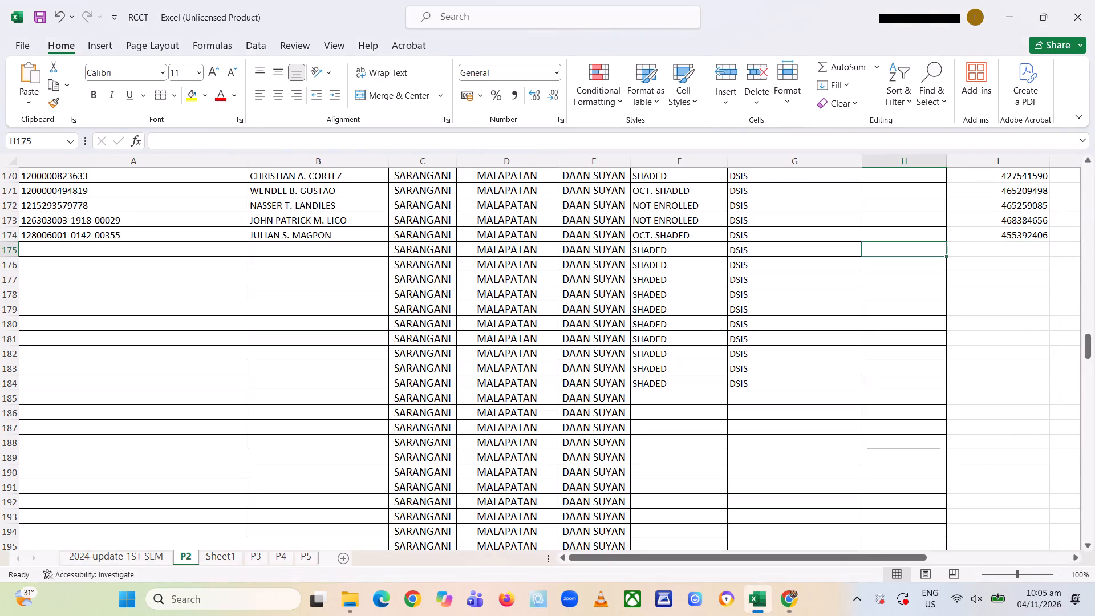
pyautogui.hotkey('alt', 'Tab')
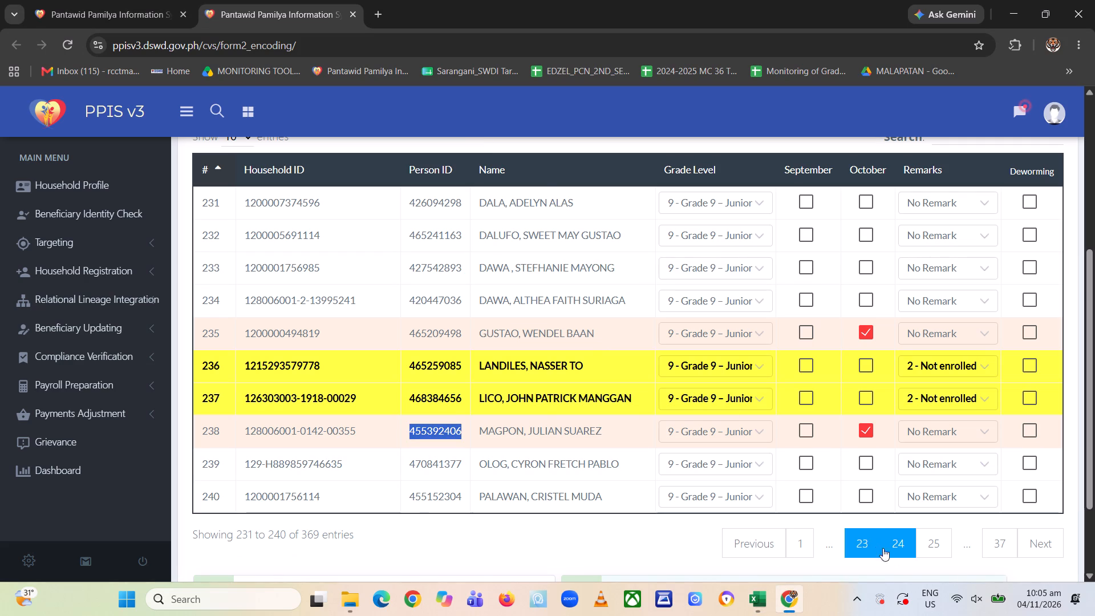
pyautogui.click(935, 547)
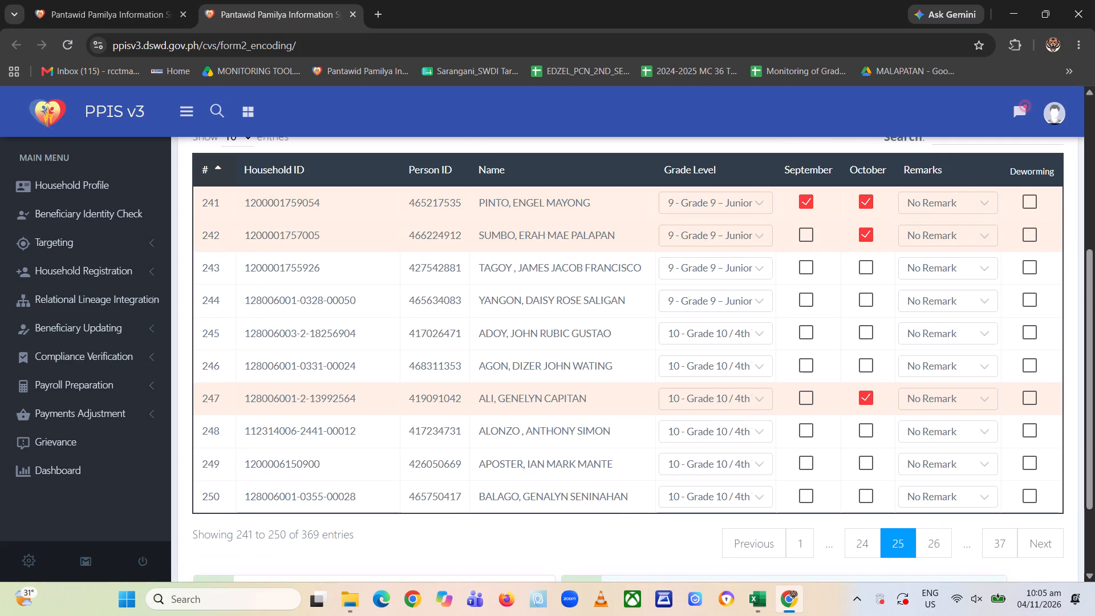
pyautogui.hotkey('alt', 'Tab')
pyautogui.hotkey('alt', 'Tab')
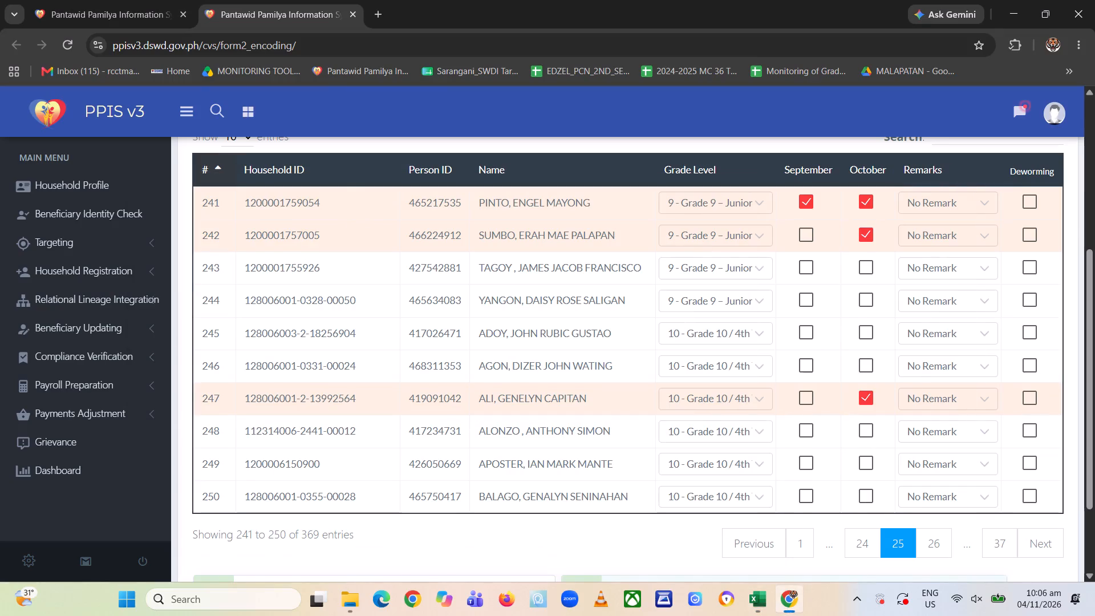
# Copy the household ID of entry 241 from the compliance list into cell A175 of sheet P2.
pyautogui.doubleClick(310, 204)
pyautogui.hotkey('ctrl', 'c')
pyautogui.hotkey('alt', 'Tab')
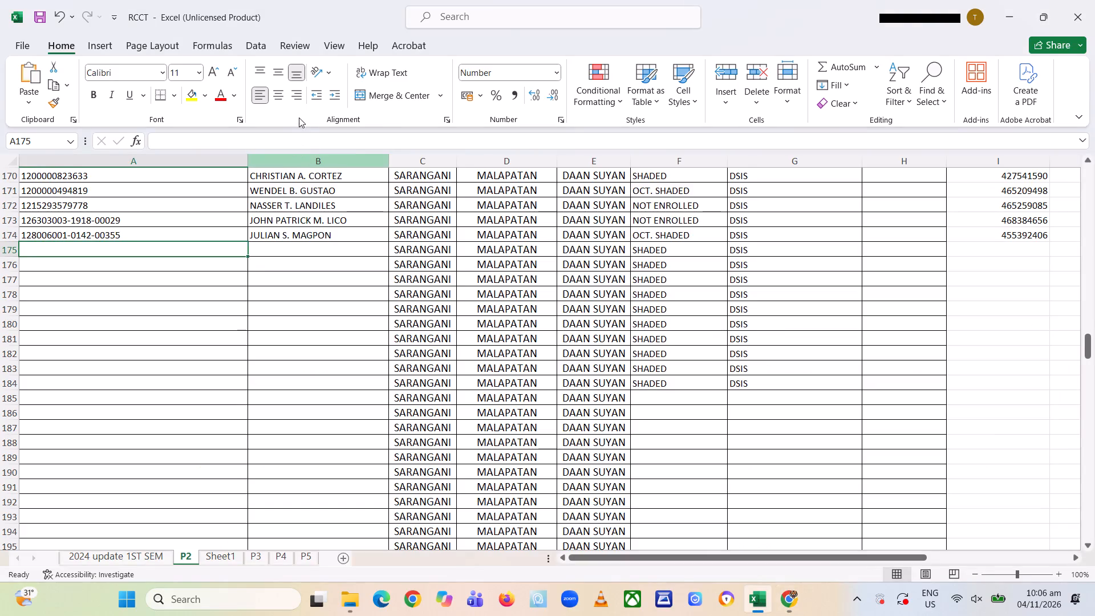
pyautogui.click(299, 137)
pyautogui.hotkey('ctrl', 'v')
pyautogui.press('Return')
# Copy the household ID of entry 242 from the compliance list into cell A176 of sheet P2.
pyautogui.hotkey('alt', 'Tab')
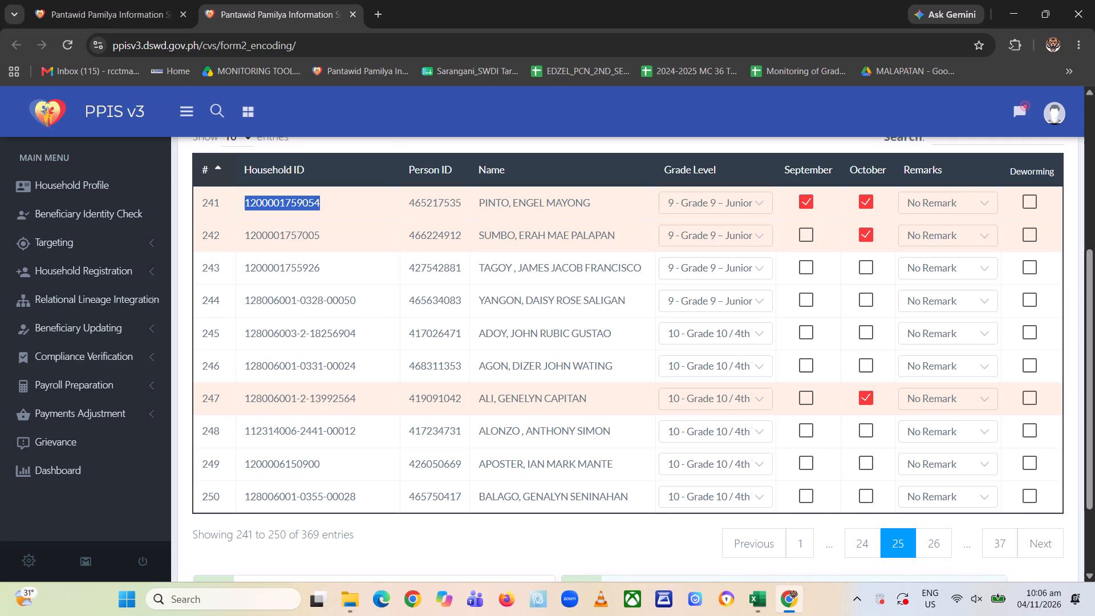
pyautogui.doubleClick(280, 236)
pyautogui.hotkey('ctrl', 'c')
pyautogui.hotkey('alt', 'Tab')
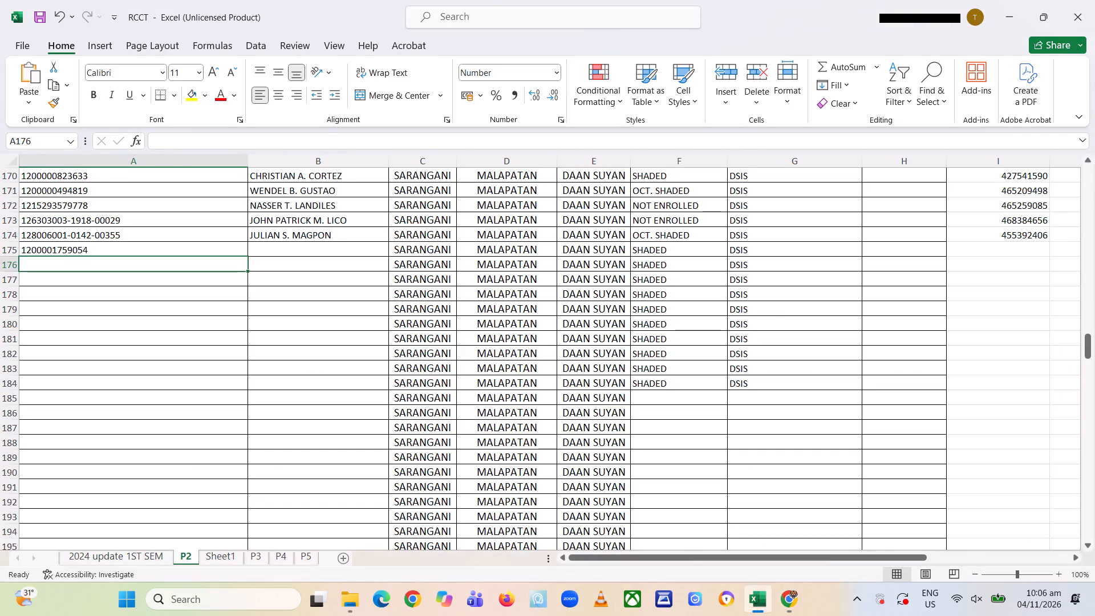
pyautogui.click(347, 140)
pyautogui.hotkey('ctrl', 'v')
pyautogui.press('Return')
# Copy the household ID of entry 247 from the compliance list into cell A177 of sheet P2.
pyautogui.hotkey('alt', 'Tab')
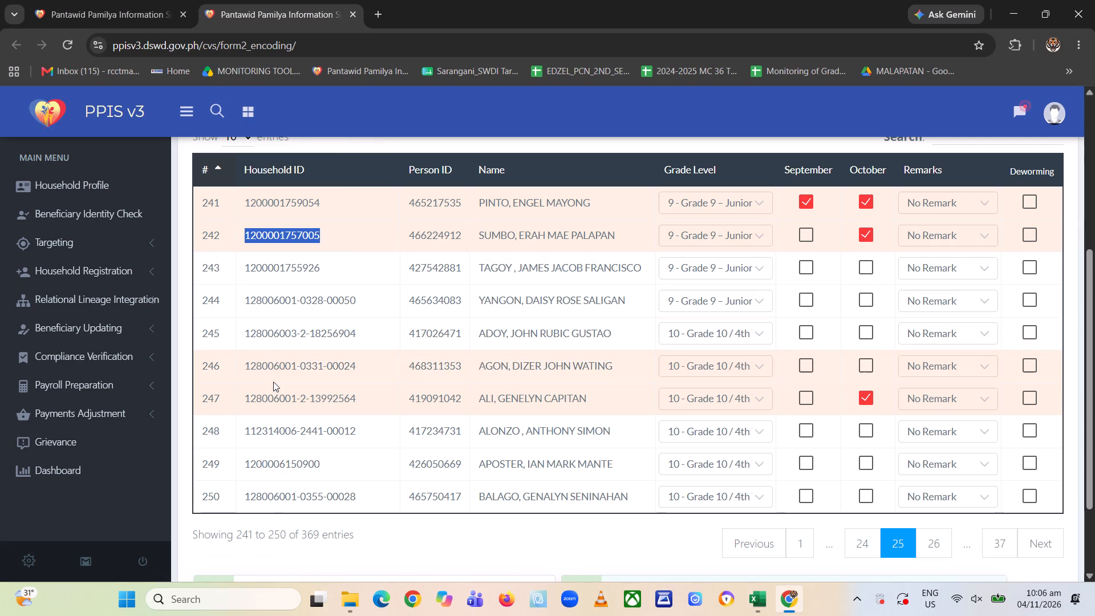
pyautogui.moveTo(246, 396); pyautogui.dragTo(340, 400)
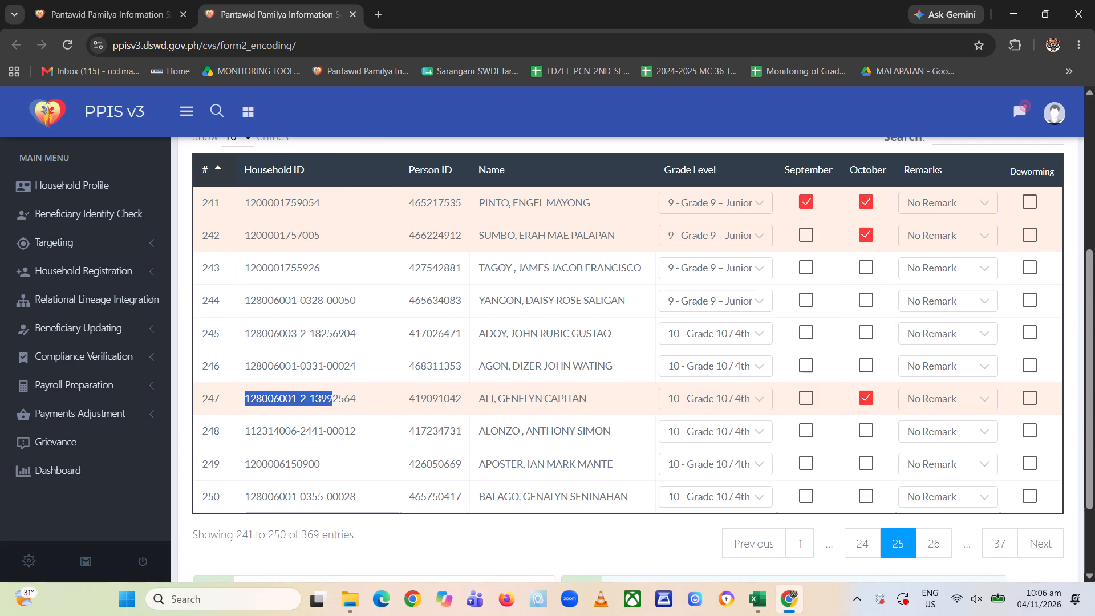
pyautogui.moveTo(340, 400); pyautogui.dragTo(356, 400)
pyautogui.hotkey('ctrl', 'c')
pyautogui.hotkey('alt', 'Tab')
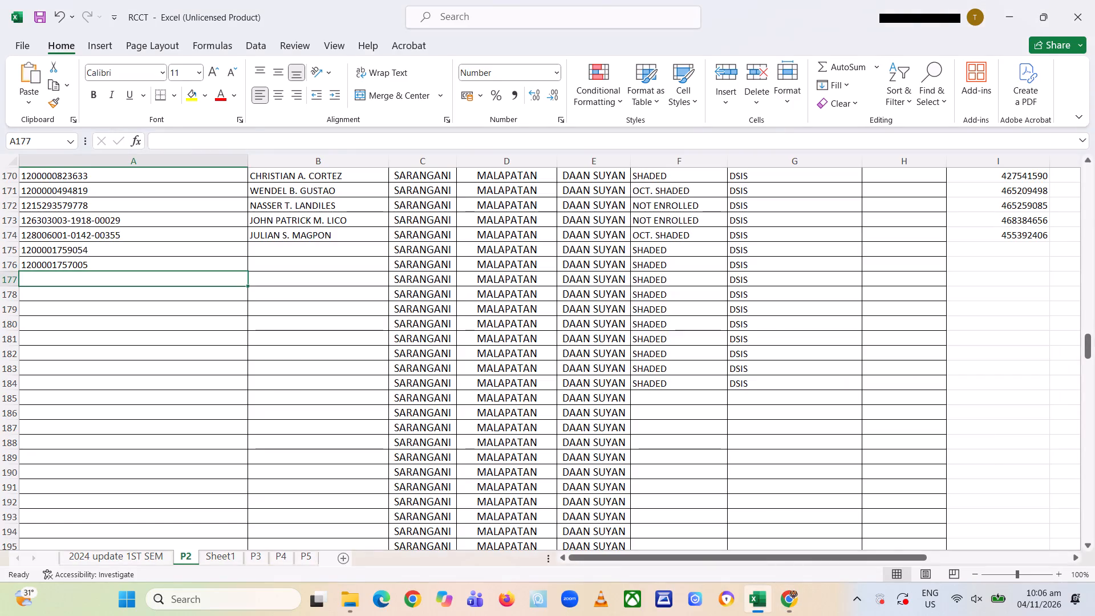
pyautogui.click(417, 141)
pyautogui.hotkey('ctrl', 'v')
pyautogui.press('Return')
# Enter entry 241's name in cell B175 as first name, middle initial with a period, and surname.
pyautogui.press('Up')
pyautogui.press('Up')
pyautogui.press('Up')
pyautogui.press('Right')
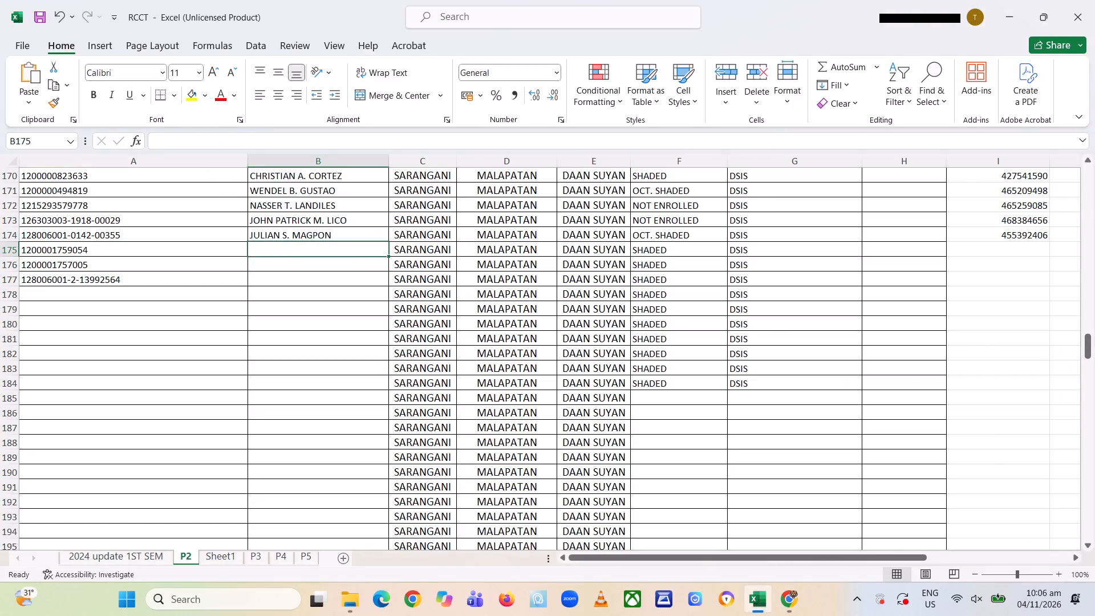
pyautogui.hotkey('alt', 'Tab')
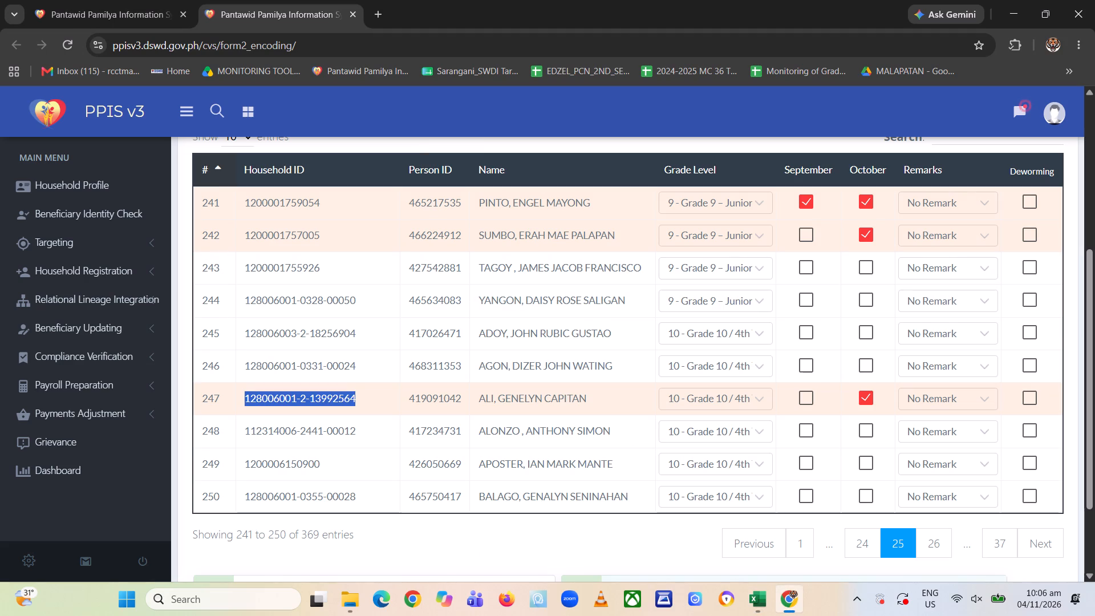
pyautogui.click(517, 204)
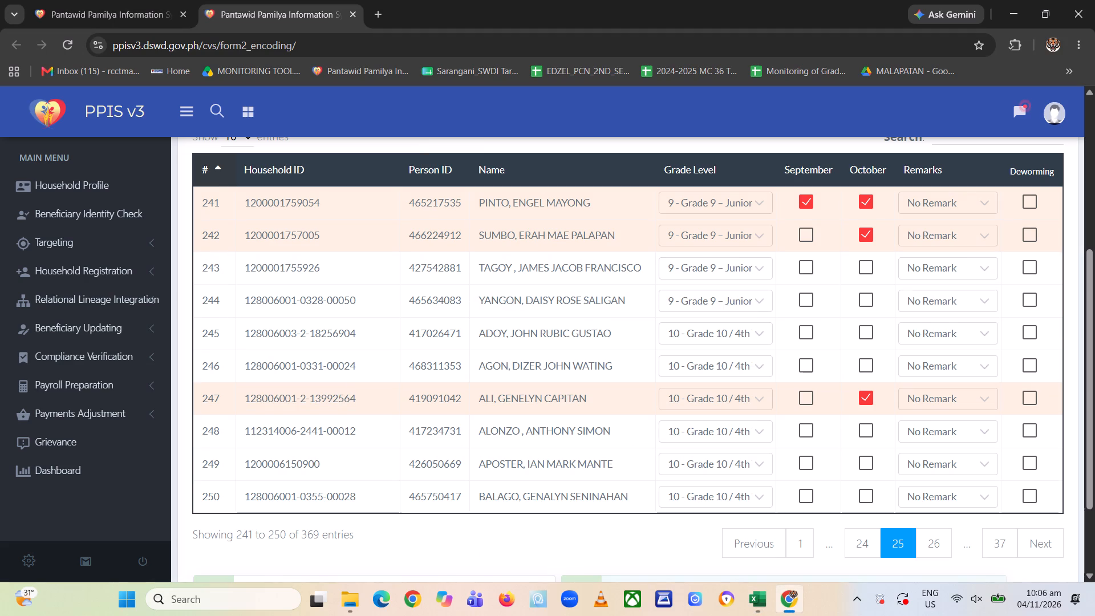
pyautogui.moveTo(516, 203); pyautogui.dragTo(557, 205)
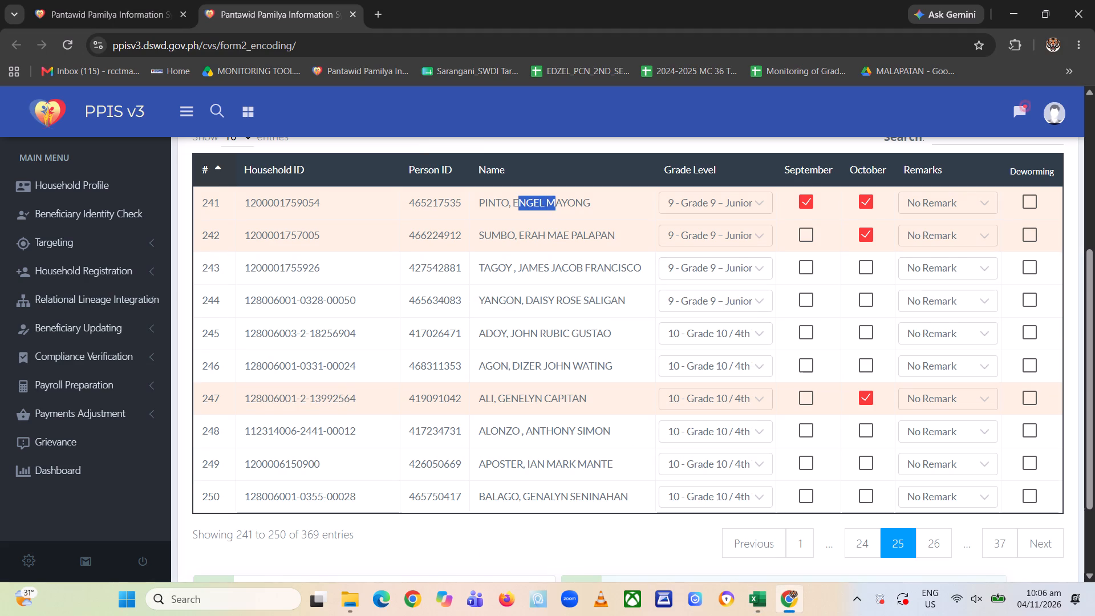
pyautogui.click(512, 201)
pyautogui.moveTo(514, 202); pyautogui.dragTo(558, 202)
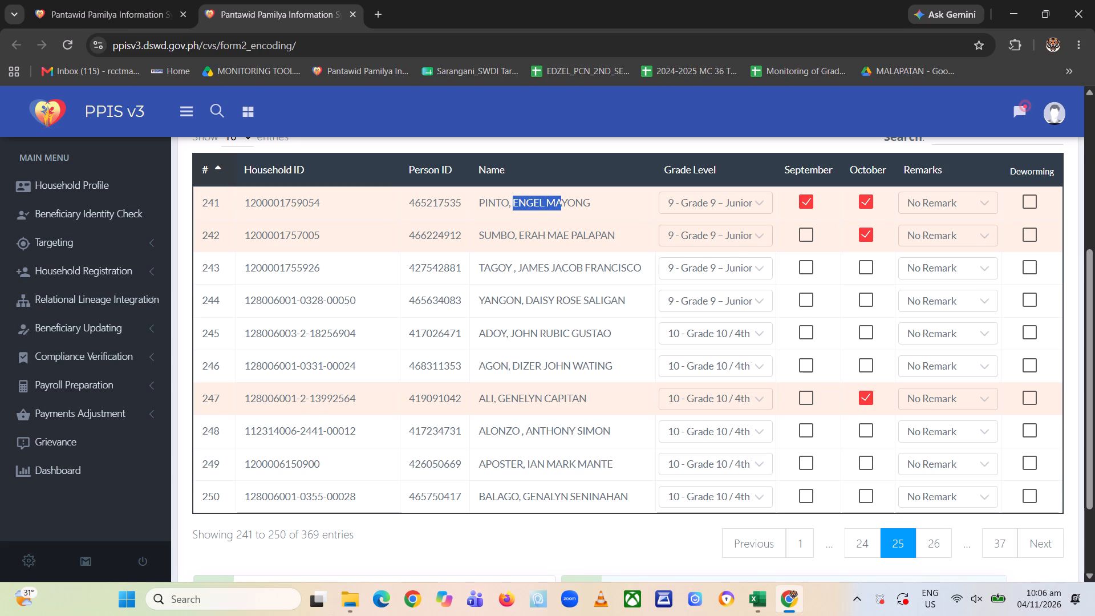
pyautogui.moveTo(558, 202); pyautogui.dragTo(554, 202)
pyautogui.hotkey('ctrl', 'c')
pyautogui.hotkey('alt', 'Tab')
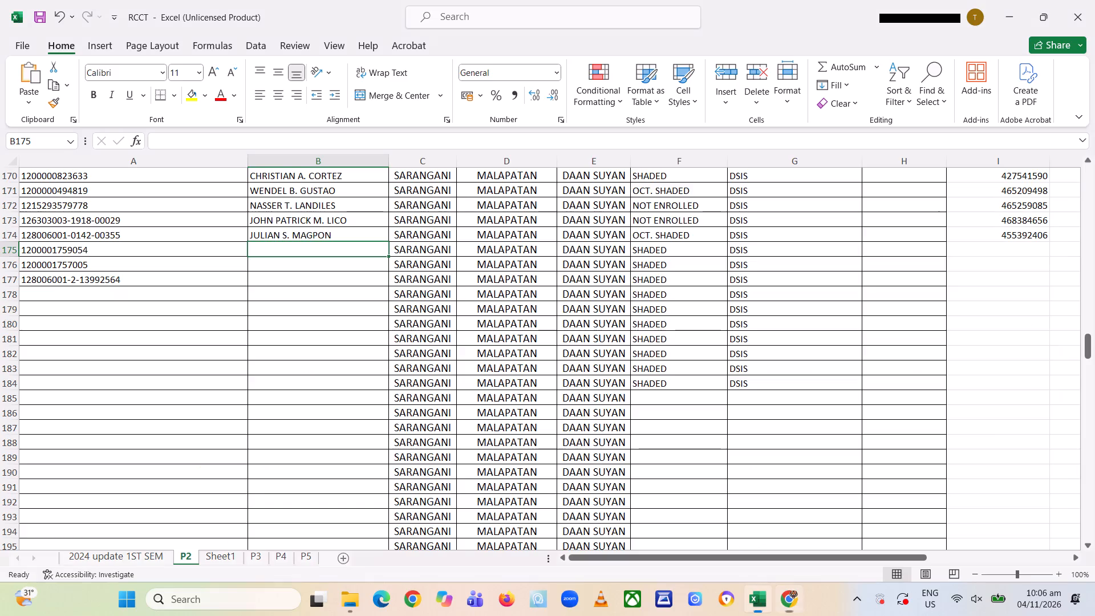
pyautogui.click(545, 141)
pyautogui.hotkey('ctrl', 'v')
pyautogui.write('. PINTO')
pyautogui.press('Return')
# Enter entry 242's name in cell B176 as first names, middle initial with a period, and surname.
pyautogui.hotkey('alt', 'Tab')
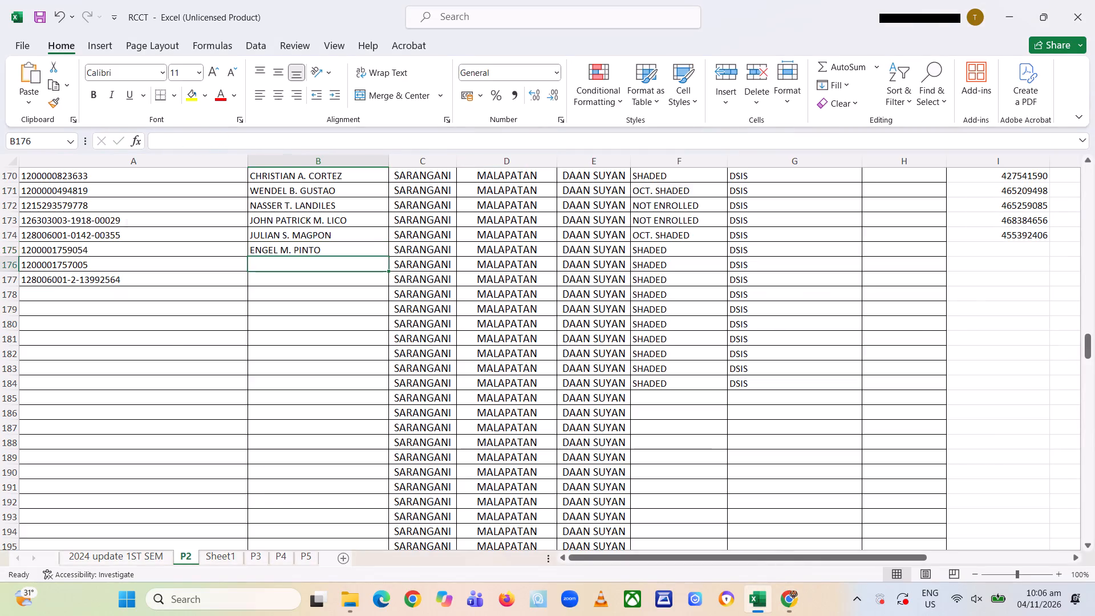
pyautogui.moveTo(521, 236); pyautogui.dragTo(526, 237)
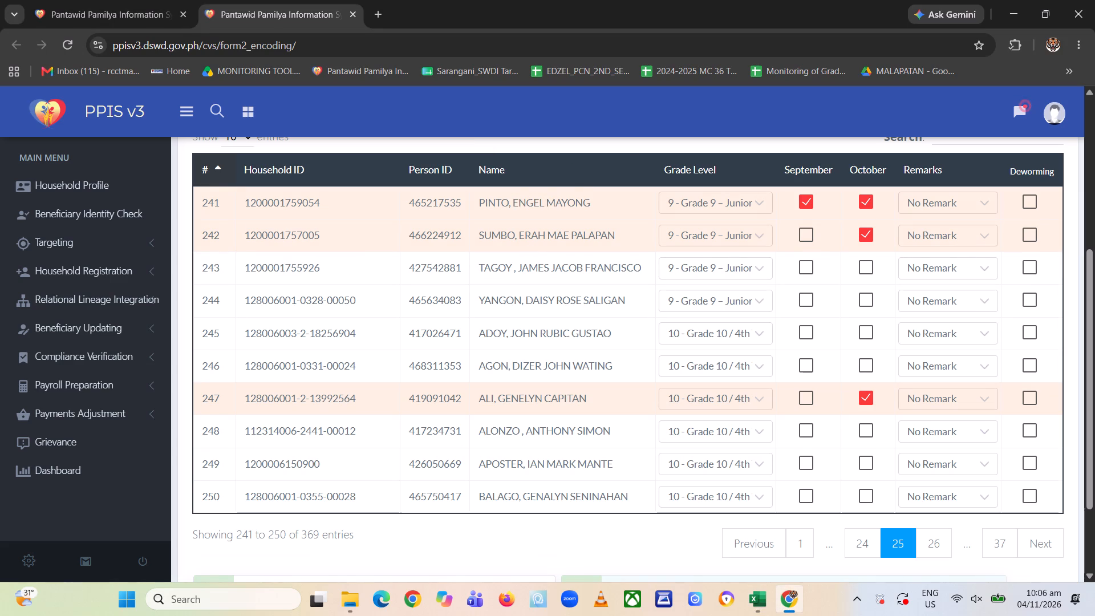
pyautogui.moveTo(526, 237); pyautogui.dragTo(576, 239)
pyautogui.hotkey('ctrl', 'c')
pyautogui.hotkey('ctrl', 'x')
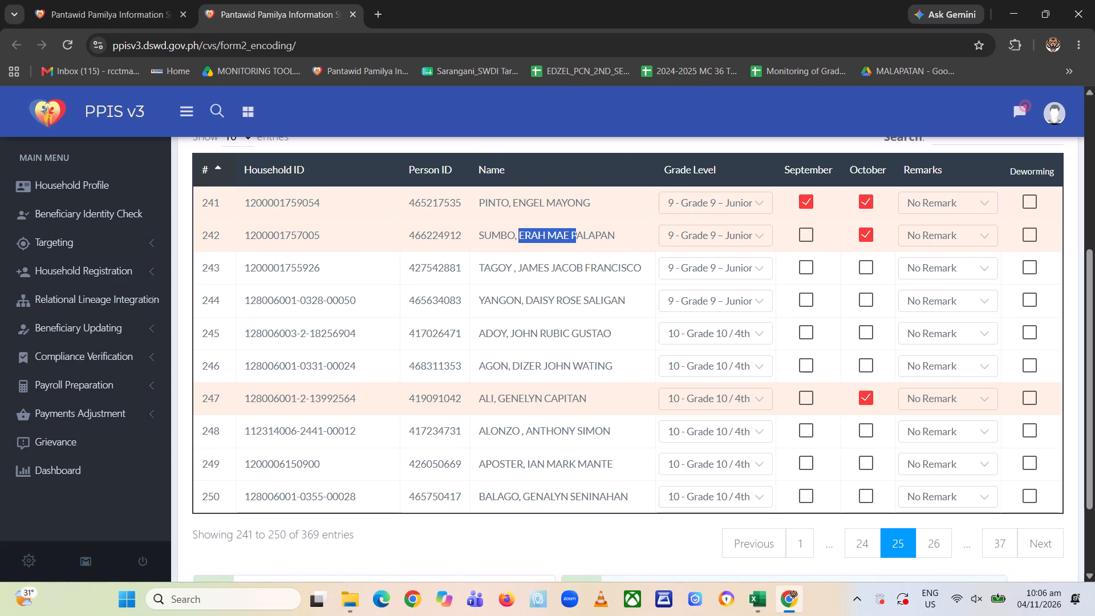
pyautogui.hotkey('ctrl', 'c')
pyautogui.hotkey('alt', 'Tab')
pyautogui.click(557, 139)
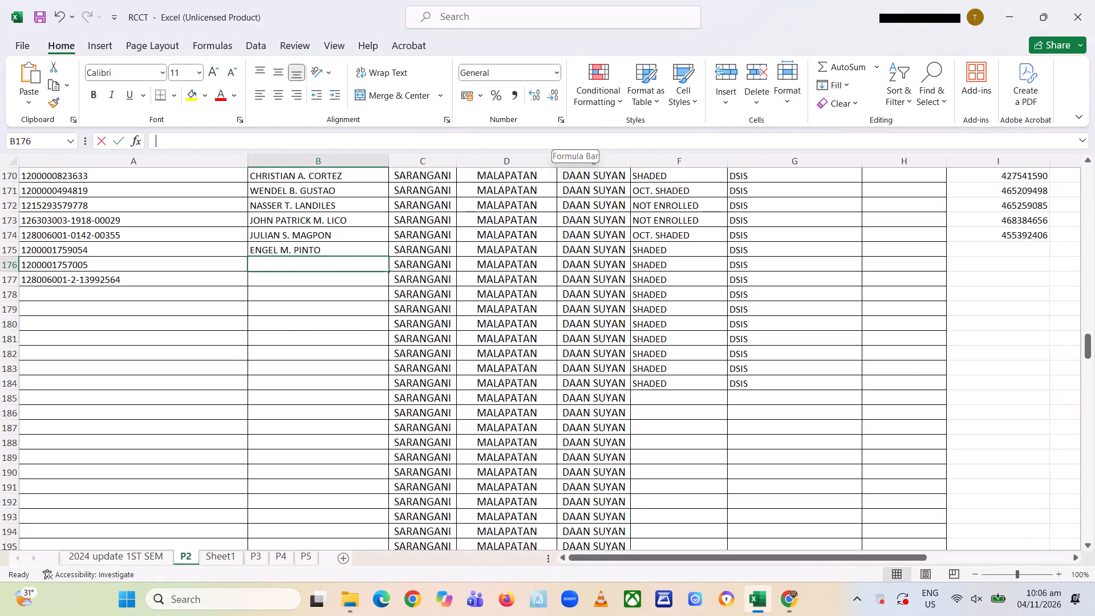
pyautogui.hotkey('ctrl', 'v')
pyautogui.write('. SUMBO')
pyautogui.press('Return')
# Enter entry 247's name in cell B177 as first name, middle initial with a period, and surname.
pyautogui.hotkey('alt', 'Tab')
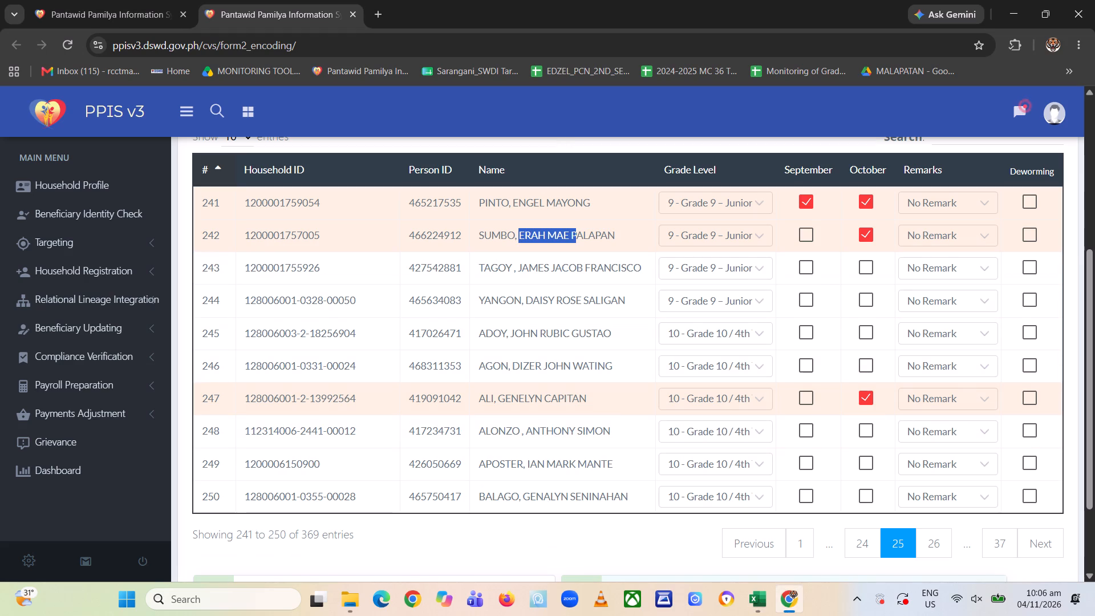
pyautogui.moveTo(501, 398); pyautogui.dragTo(551, 399)
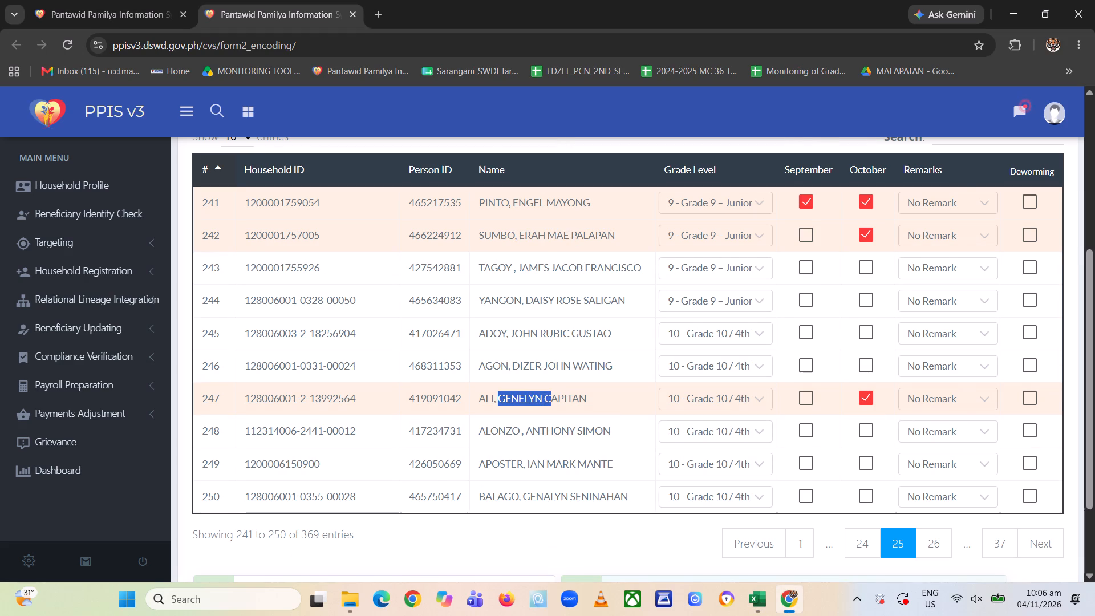
pyautogui.hotkey('ctrl', 'c')
pyautogui.hotkey('alt', 'Tab')
pyautogui.click(539, 144)
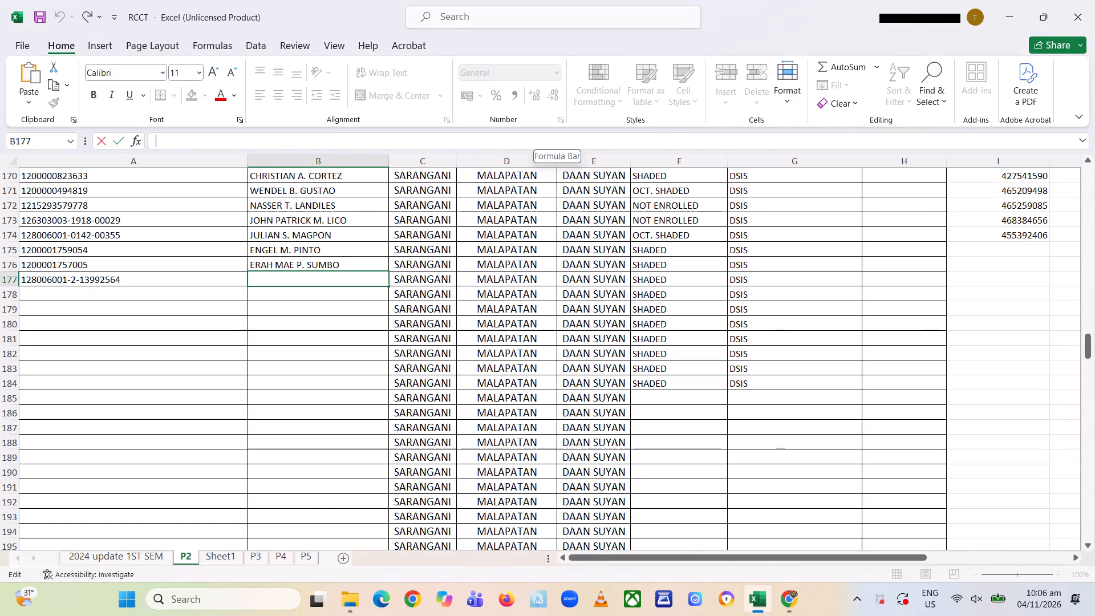
pyautogui.hotkey('ctrl', 'v')
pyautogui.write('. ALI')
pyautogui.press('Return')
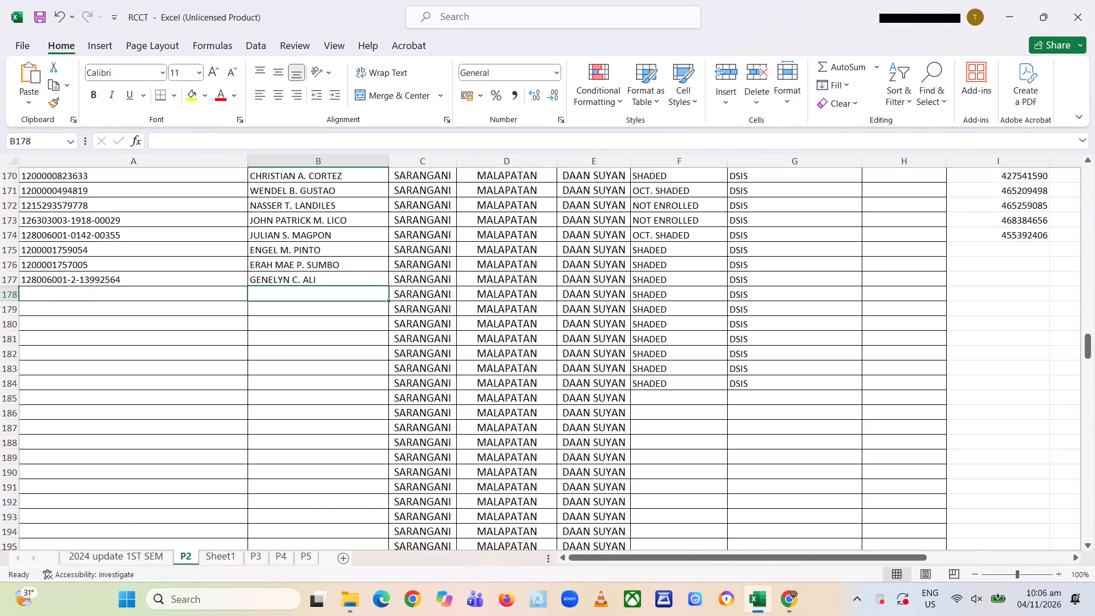
# Set the status of entries 242 and 247 in cells F176 and F177 to OCT. SHADED.
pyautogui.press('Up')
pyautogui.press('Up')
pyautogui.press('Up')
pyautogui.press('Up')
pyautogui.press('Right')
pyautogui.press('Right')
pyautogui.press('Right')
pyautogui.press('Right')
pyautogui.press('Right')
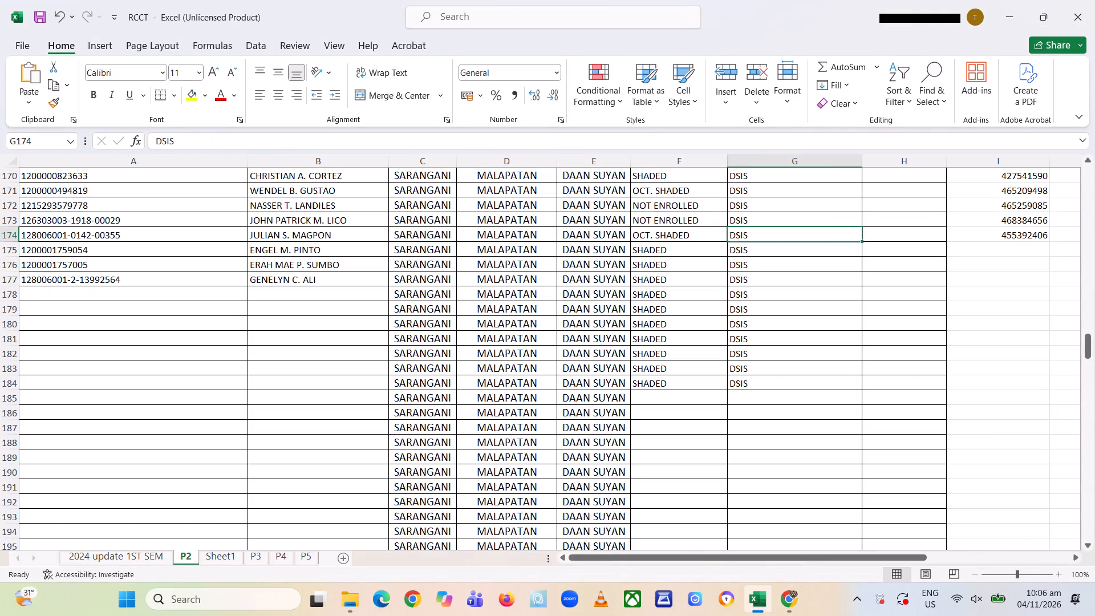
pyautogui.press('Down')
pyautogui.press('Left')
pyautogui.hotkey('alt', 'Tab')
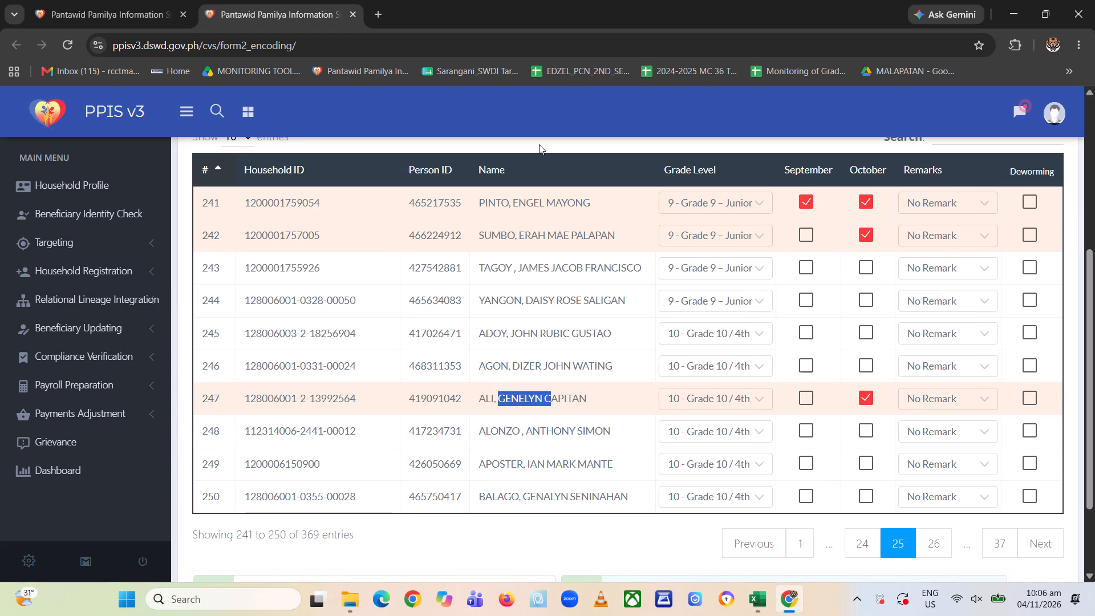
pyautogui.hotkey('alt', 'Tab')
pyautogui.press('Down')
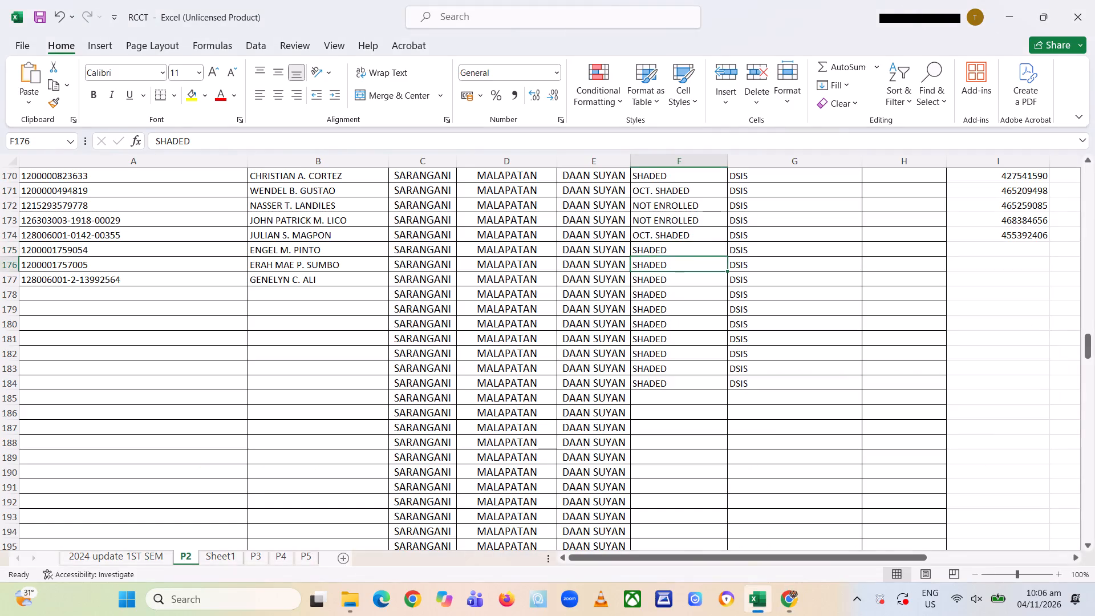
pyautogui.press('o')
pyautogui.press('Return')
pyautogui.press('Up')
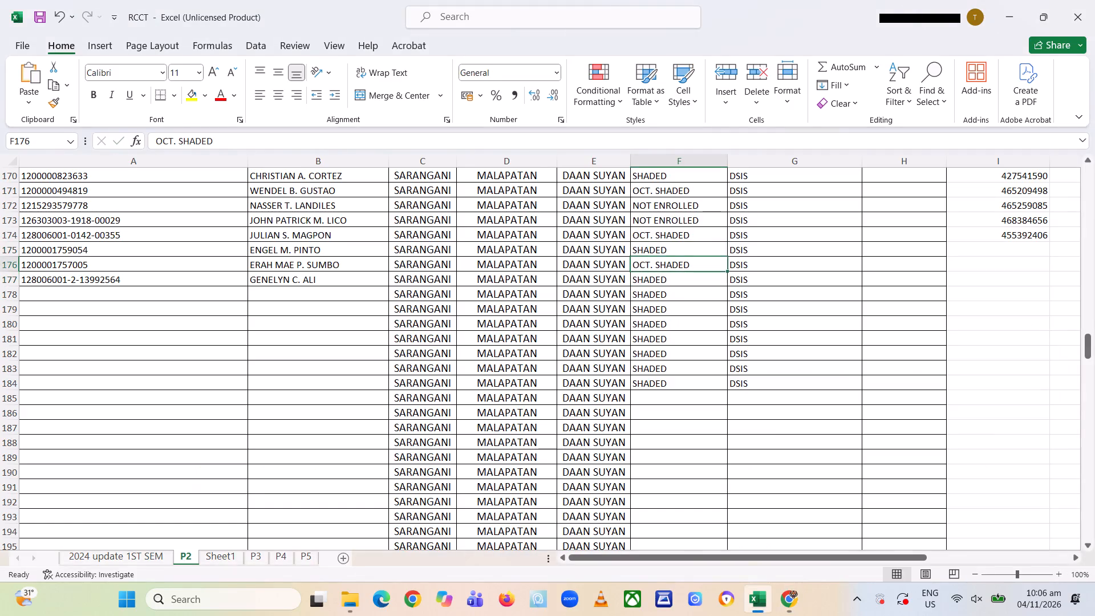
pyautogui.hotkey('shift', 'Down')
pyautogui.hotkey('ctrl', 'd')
# Copy the person ID of entry 241 from the compliance list into cell I175 of sheet P2.
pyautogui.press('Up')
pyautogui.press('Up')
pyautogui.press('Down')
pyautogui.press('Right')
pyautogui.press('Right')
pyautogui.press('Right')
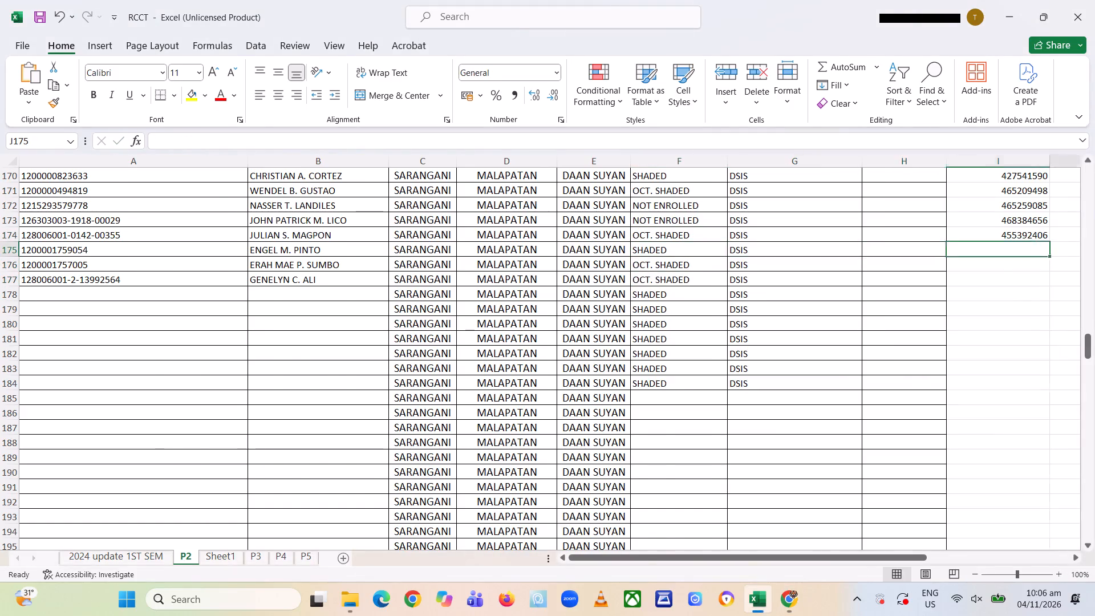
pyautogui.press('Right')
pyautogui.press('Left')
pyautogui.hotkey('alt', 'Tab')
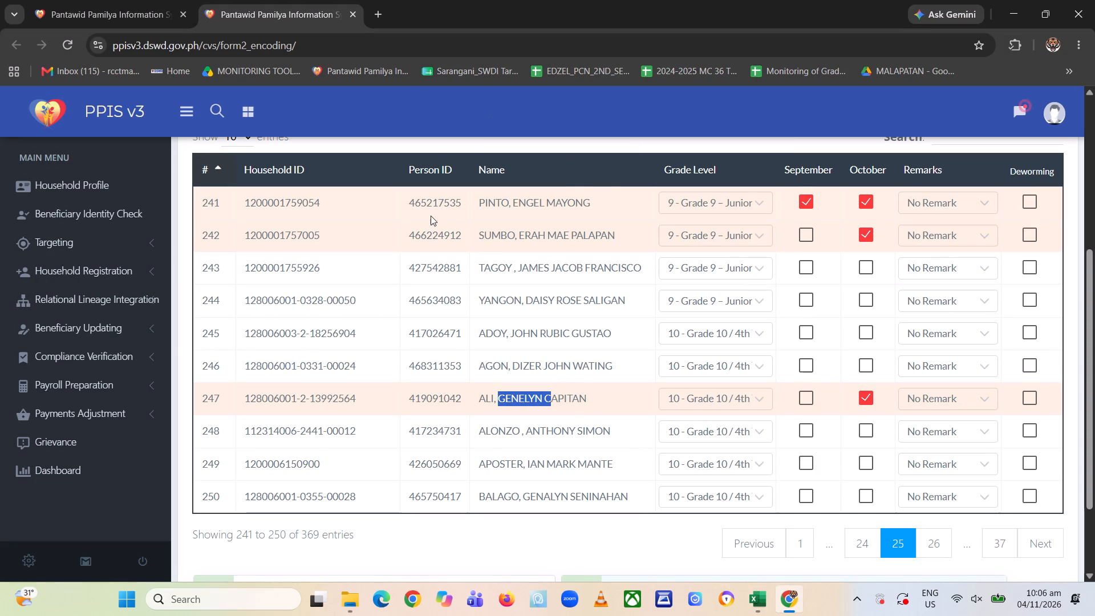
pyautogui.doubleClick(433, 201)
pyautogui.hotkey('ctrl', 'c')
pyautogui.hotkey('alt', 'Tab')
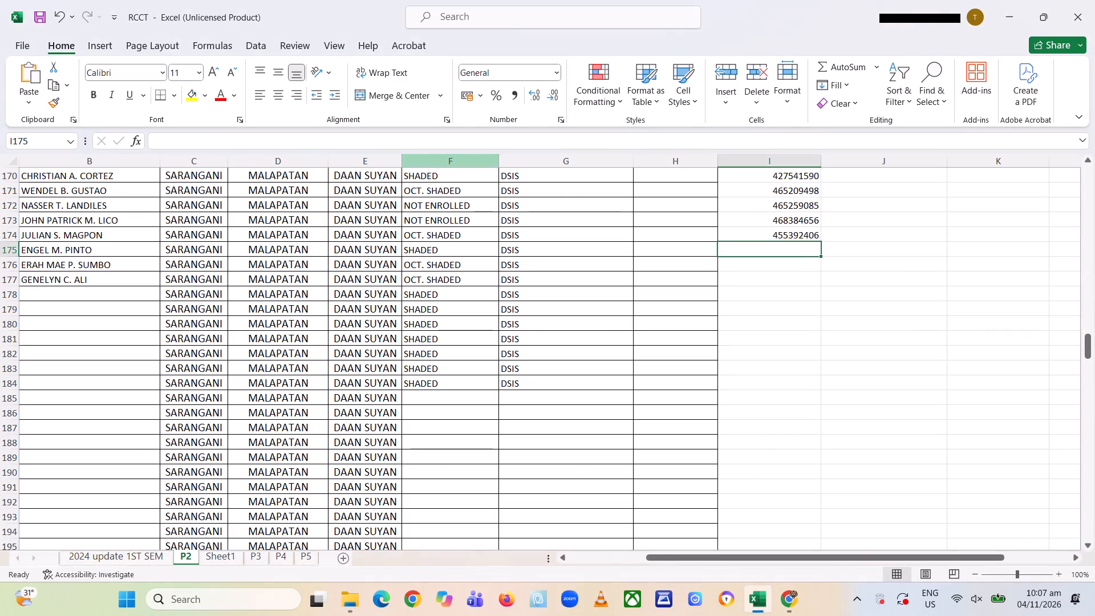
pyautogui.click(436, 139)
pyautogui.hotkey('ctrl', 'v')
pyautogui.press('Return')
# Copy the person ID of entry 242 from the compliance list into cell I176 of sheet P2.
pyautogui.hotkey('alt', 'Tab')
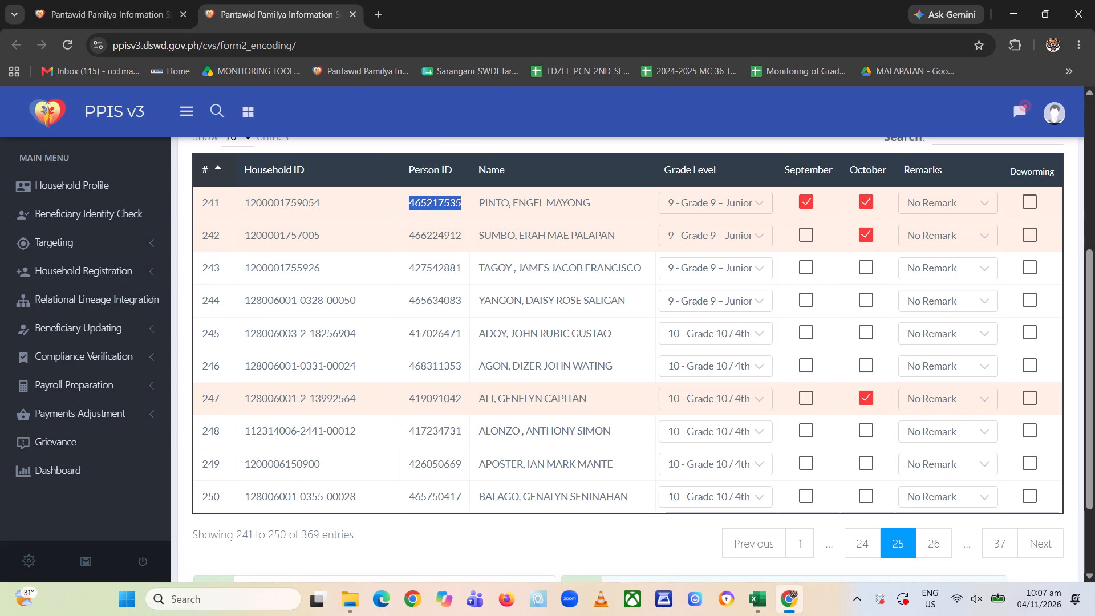
pyautogui.doubleClick(429, 239)
pyautogui.hotkey('ctrl', 'c')
pyautogui.hotkey('alt', 'Tab')
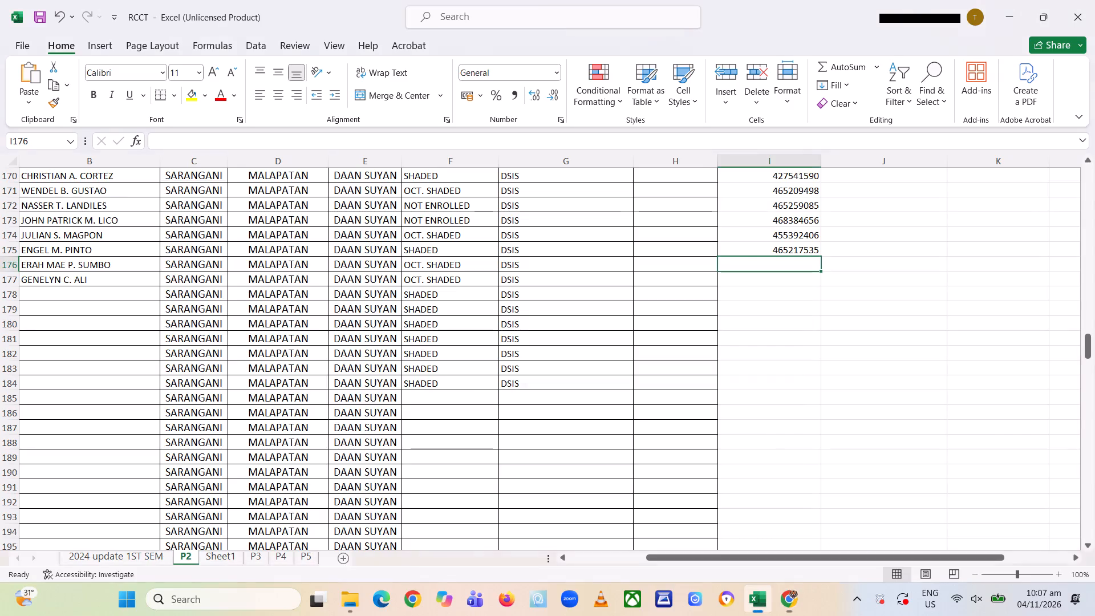
pyautogui.keyDown('ctrl'); pyautogui.click(445, 142); pyautogui.keyUp('ctrl')
pyautogui.hotkey('ctrl', 'v')
pyautogui.press('Return')
# Copy the person ID of entry 247 from the compliance list into cell I177 of sheet P2.
pyautogui.hotkey('alt', 'Tab')
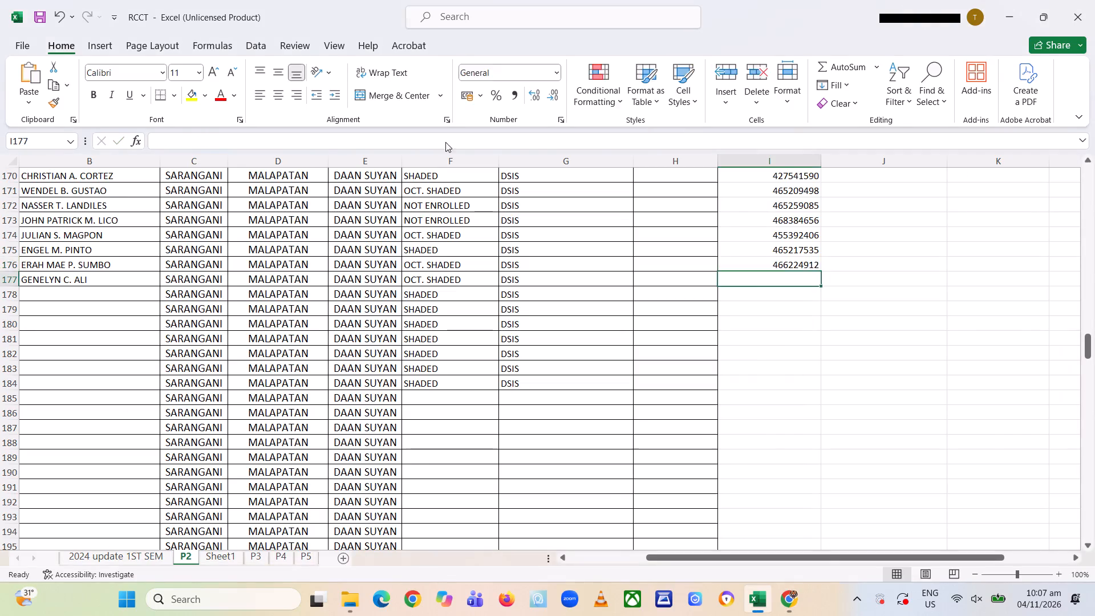
pyautogui.doubleClick(447, 398)
pyautogui.hotkey('ctrl', 'c')
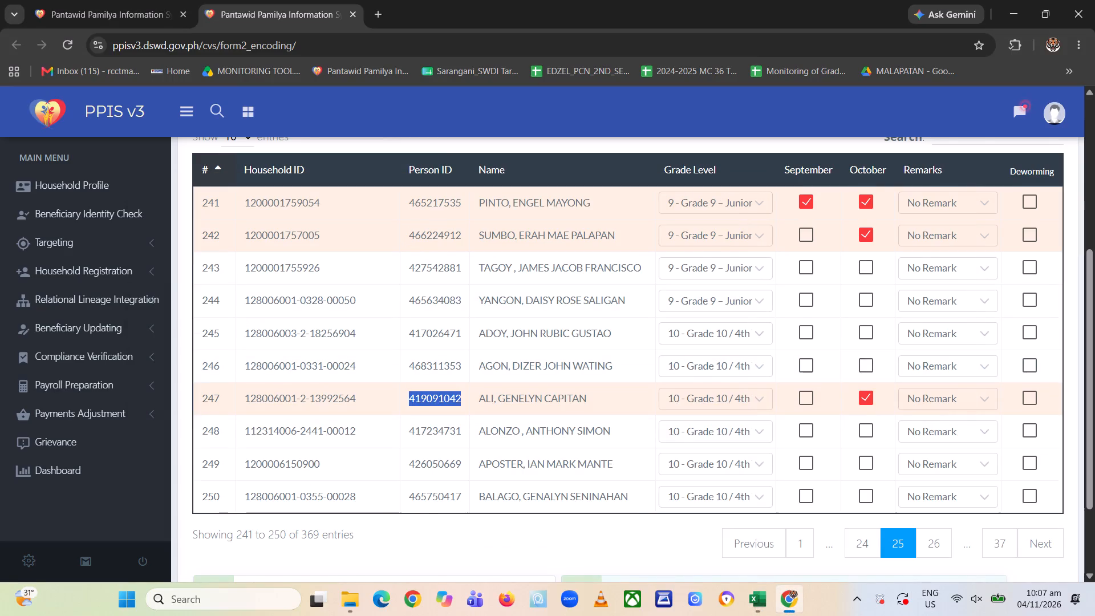
pyautogui.hotkey('alt', 'Tab')
pyautogui.click(473, 143)
pyautogui.hotkey('ctrl', 'v')
pyautogui.press('Return')
# Open page 26 of the compliance list and copy entry 258's household ID into cell A178 of sheet P2.
pyautogui.press('Left')
pyautogui.press('Left')
pyautogui.press('Left')
pyautogui.press('Left')
pyautogui.press('Left')
pyautogui.press('Left')
pyautogui.press('Left')
pyautogui.press('Left')
pyautogui.press('Left')
pyautogui.press('Left')
pyautogui.press('Left')
pyautogui.press('Left')
pyautogui.press('Left')
pyautogui.press('Left')
pyautogui.press('Left')
pyautogui.press('Left')
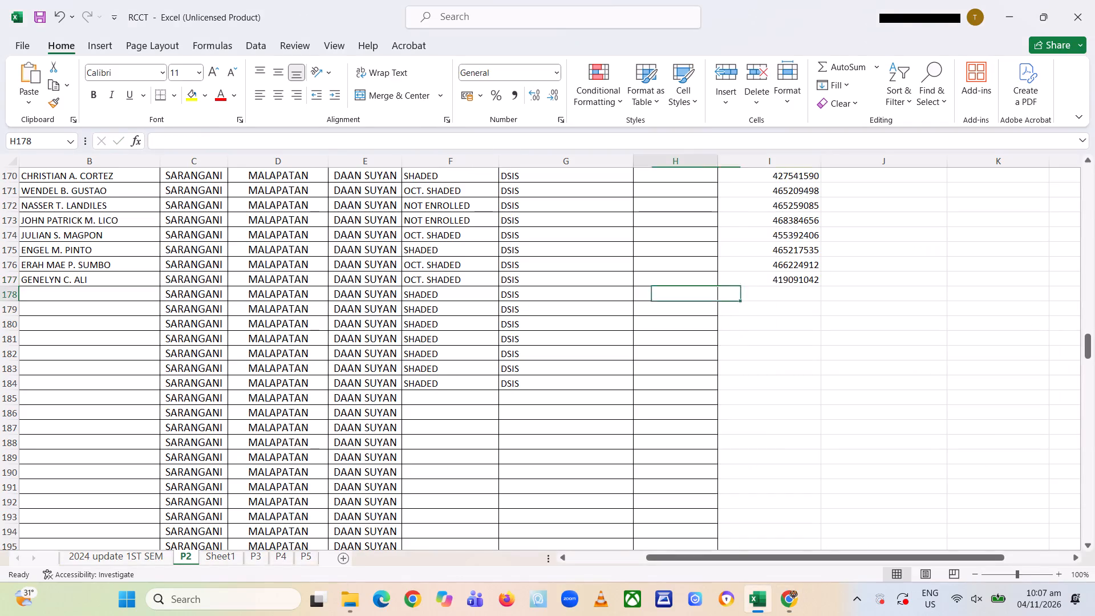
pyautogui.hotkey('alt', 'Tab')
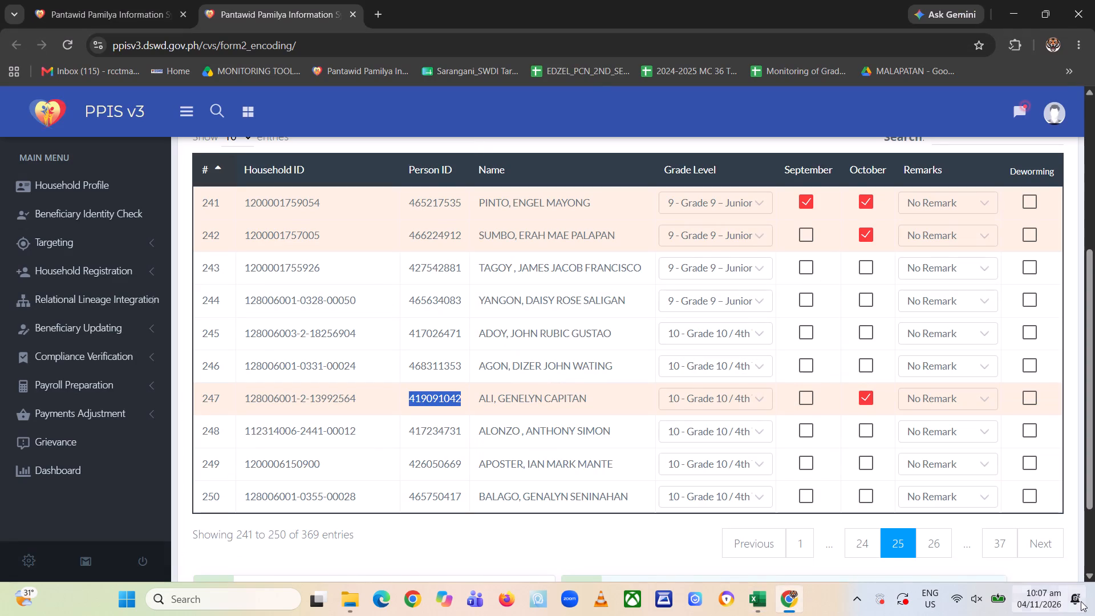
pyautogui.click(938, 544)
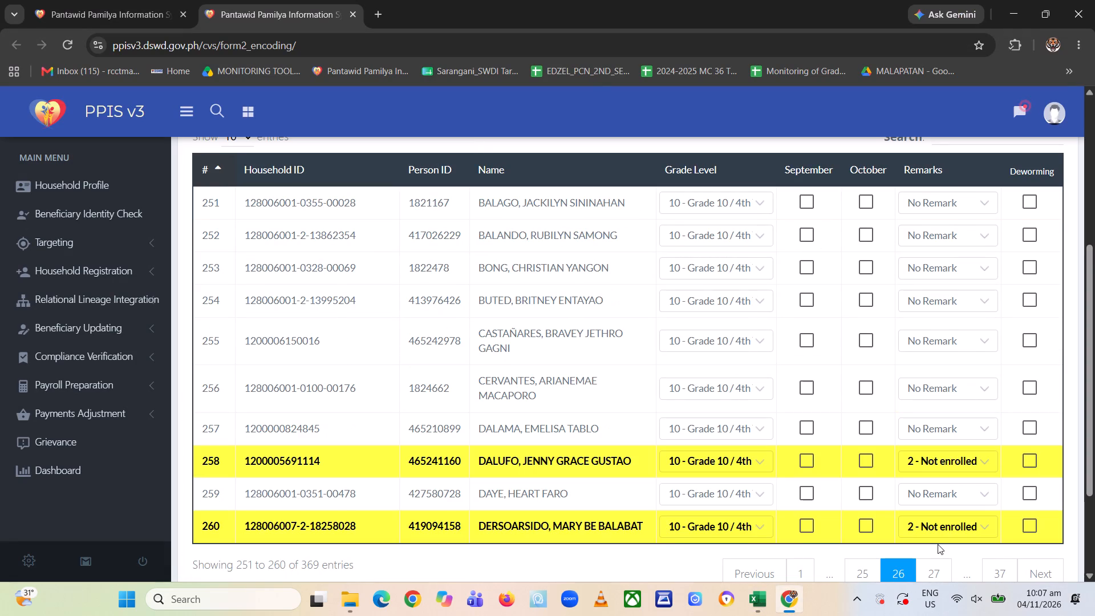
pyautogui.doubleClick(278, 456)
pyautogui.hotkey('ctrl', 'c')
pyautogui.hotkey('alt', 'Tab')
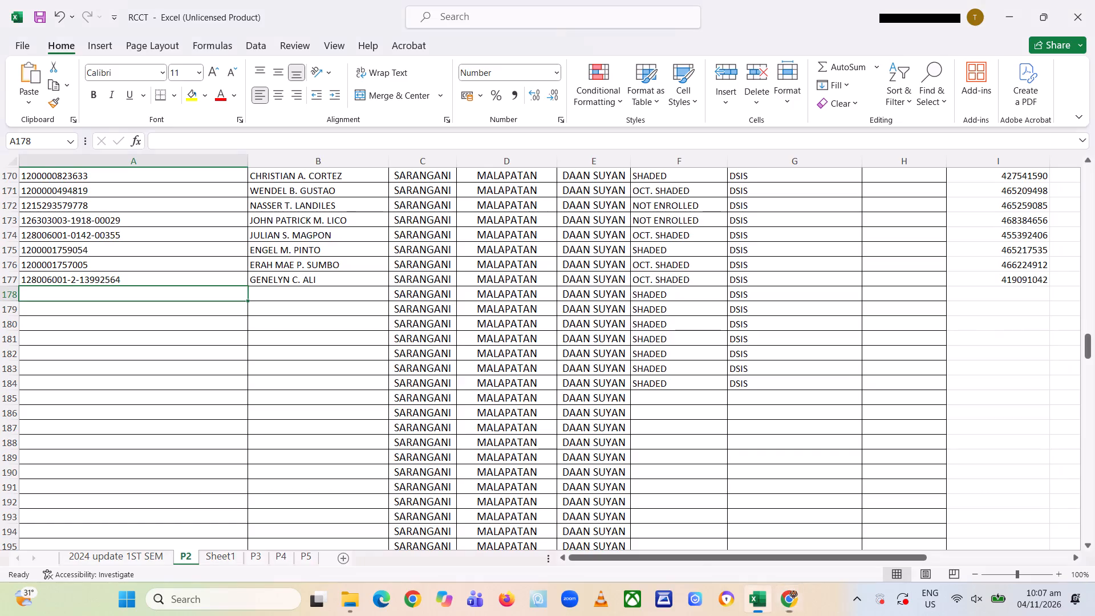
pyautogui.click(314, 145)
pyautogui.hotkey('ctrl', 'v')
pyautogui.press('Return')
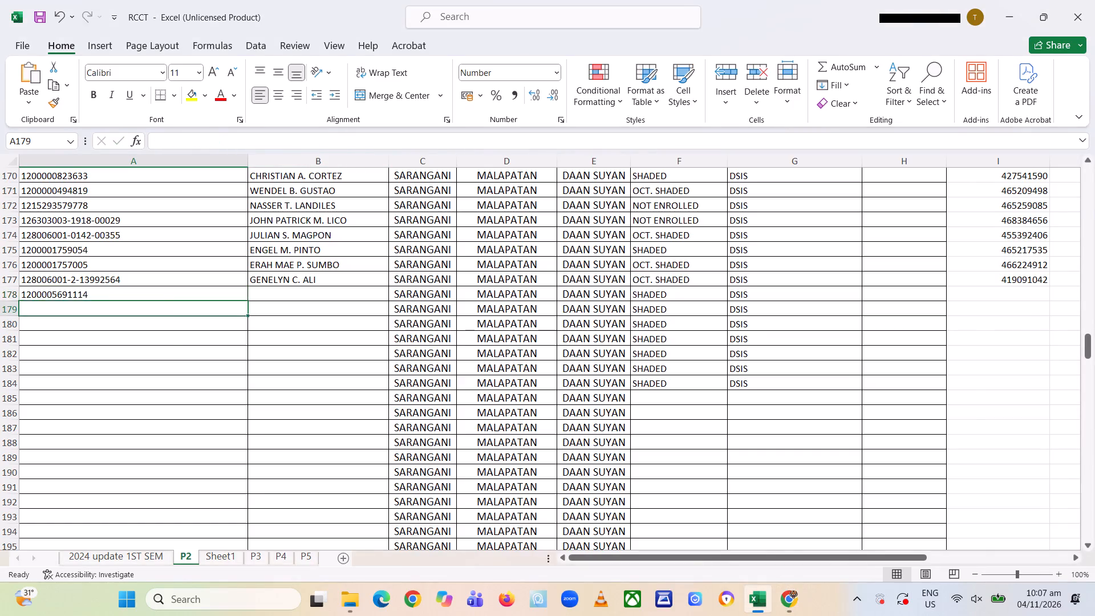
# Copy the household ID of entry 260 from the compliance list into cell A179 of sheet P2.
pyautogui.hotkey('alt', 'Tab')
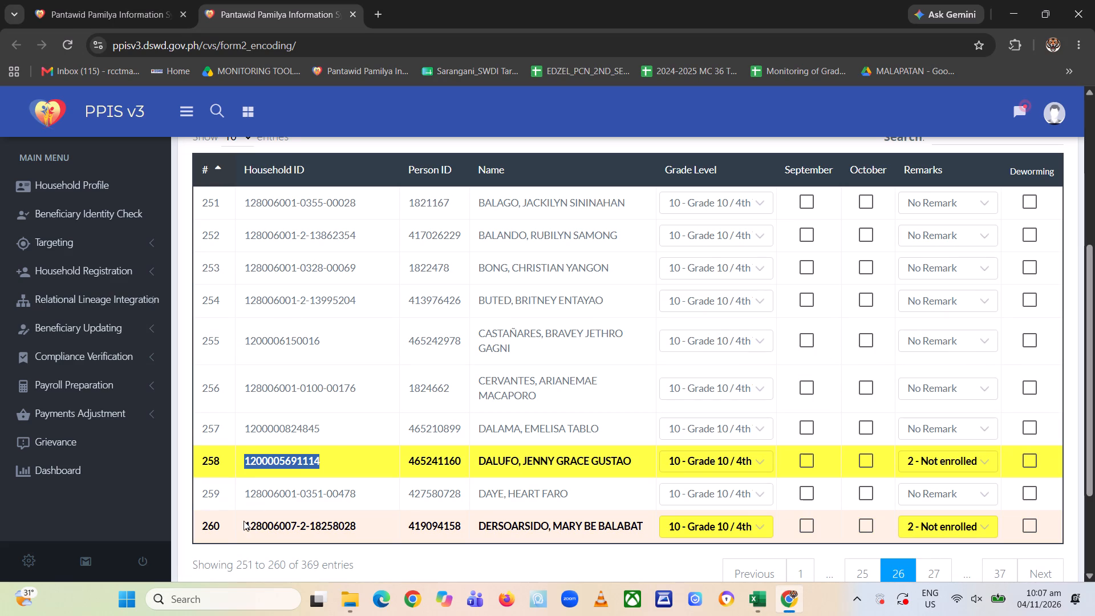
pyautogui.moveTo(244, 521); pyautogui.dragTo(367, 527)
pyautogui.hotkey('ctrl', 'c')
pyautogui.hotkey('alt', 'Tab')
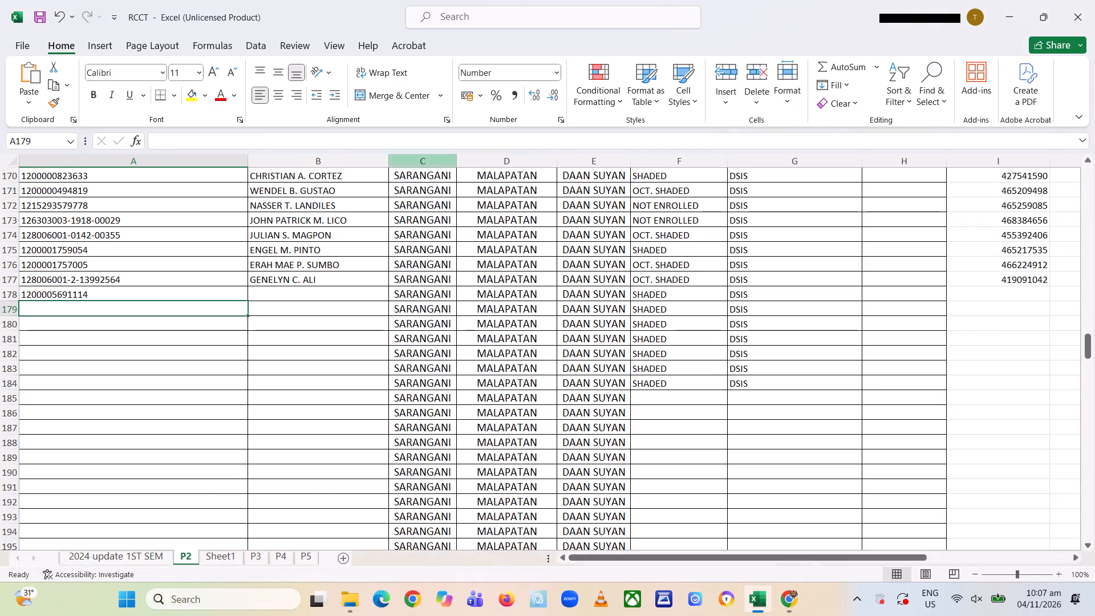
pyautogui.click(461, 141)
pyautogui.hotkey('ctrl', 'v')
pyautogui.press('Return')
# Enter entry 258's name in cell B178 as first names, middle initial with a period, and surname.
pyautogui.press('Up')
pyautogui.press('Up')
pyautogui.press('Right')
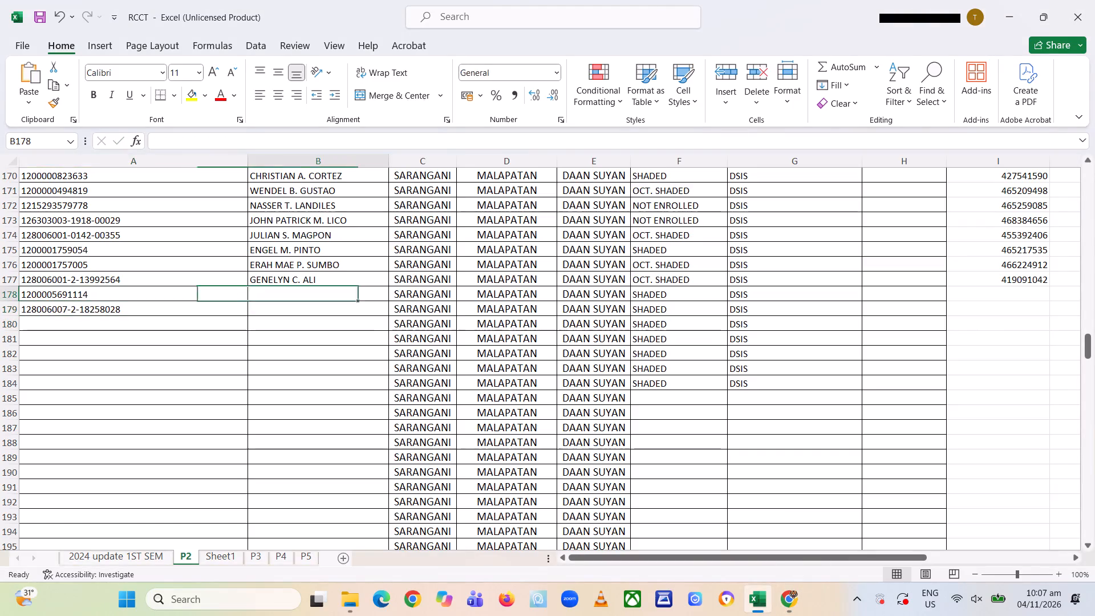
pyautogui.hotkey('alt', 'Tab')
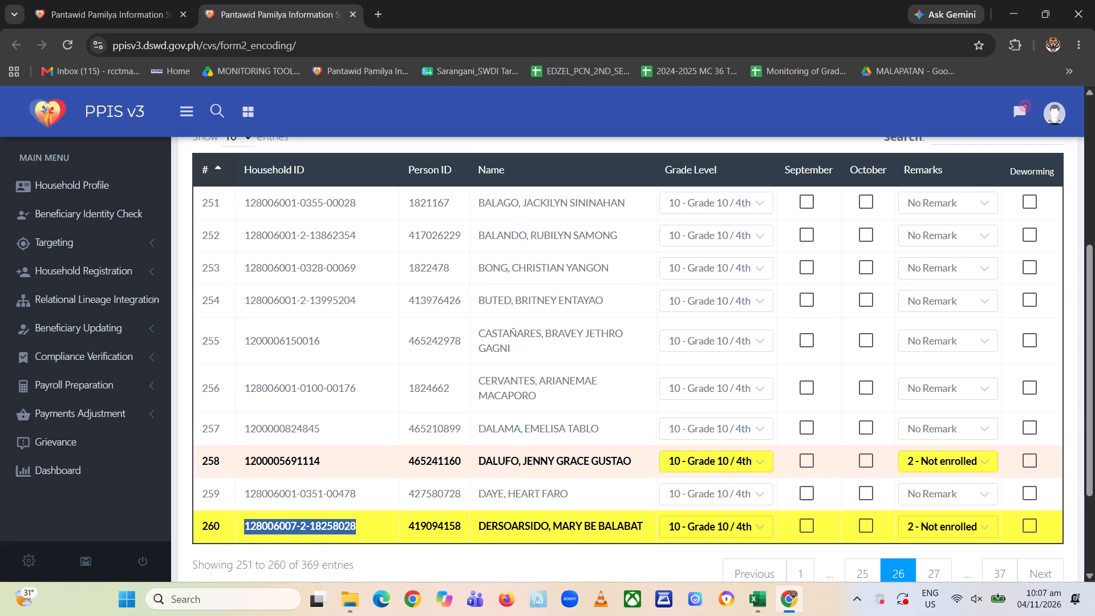
pyautogui.click(526, 460)
pyautogui.moveTo(524, 460); pyautogui.dragTo(578, 456)
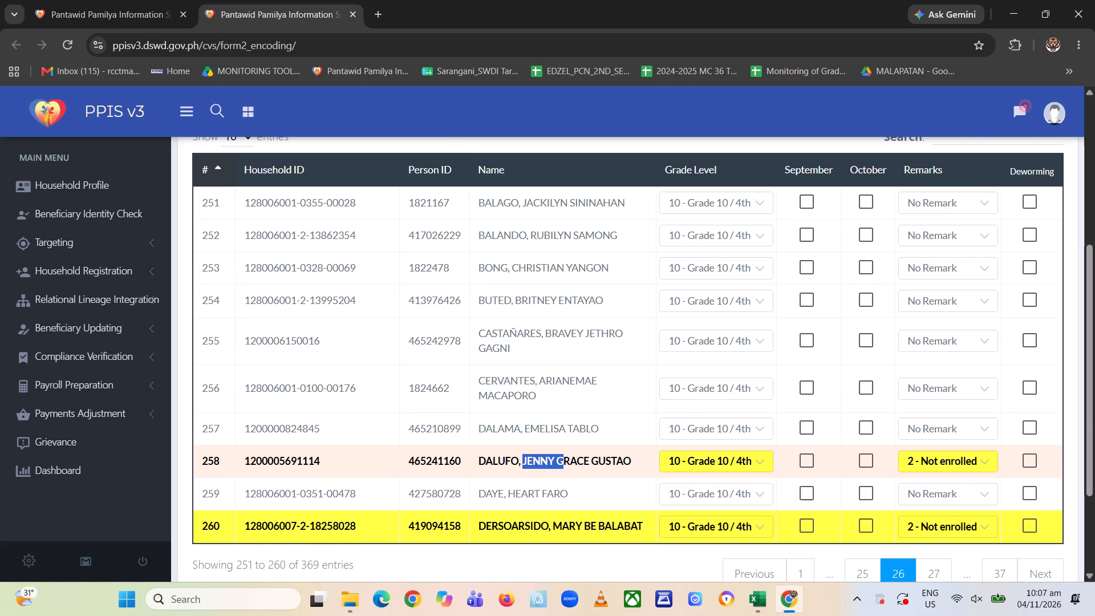
pyautogui.moveTo(578, 456); pyautogui.dragTo(599, 459)
pyautogui.hotkey('ctrl', 'c')
pyautogui.hotkey('alt', 'Tab')
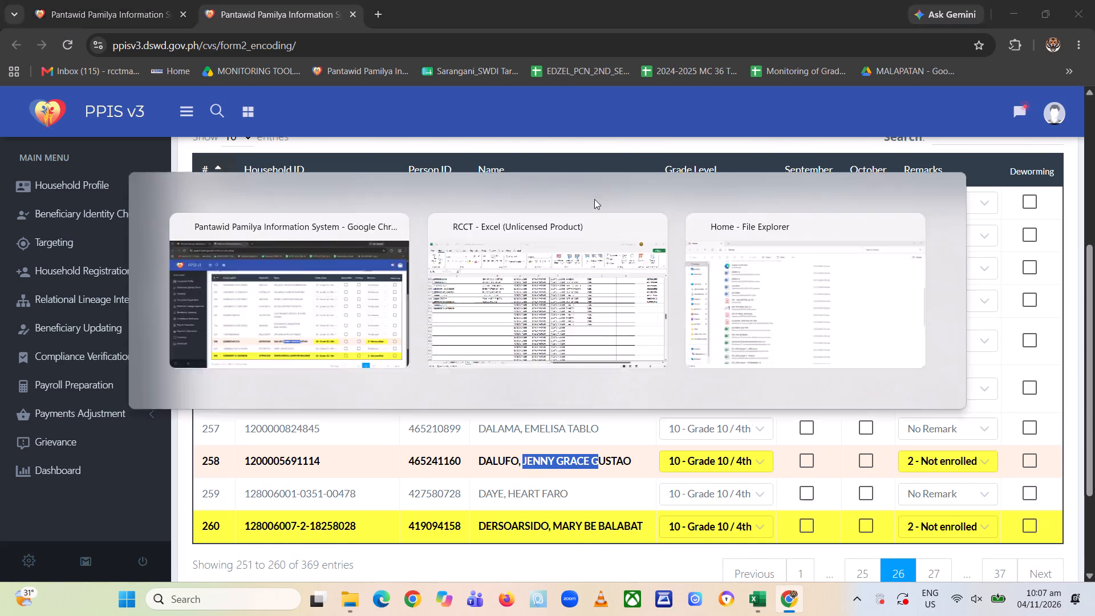
pyautogui.click(605, 140)
pyautogui.hotkey('ctrl', 'v')
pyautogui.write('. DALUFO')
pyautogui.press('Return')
# Enter entry 260's name in cell B179 as first names, middle initial with a period, and surname, checking it against the list.
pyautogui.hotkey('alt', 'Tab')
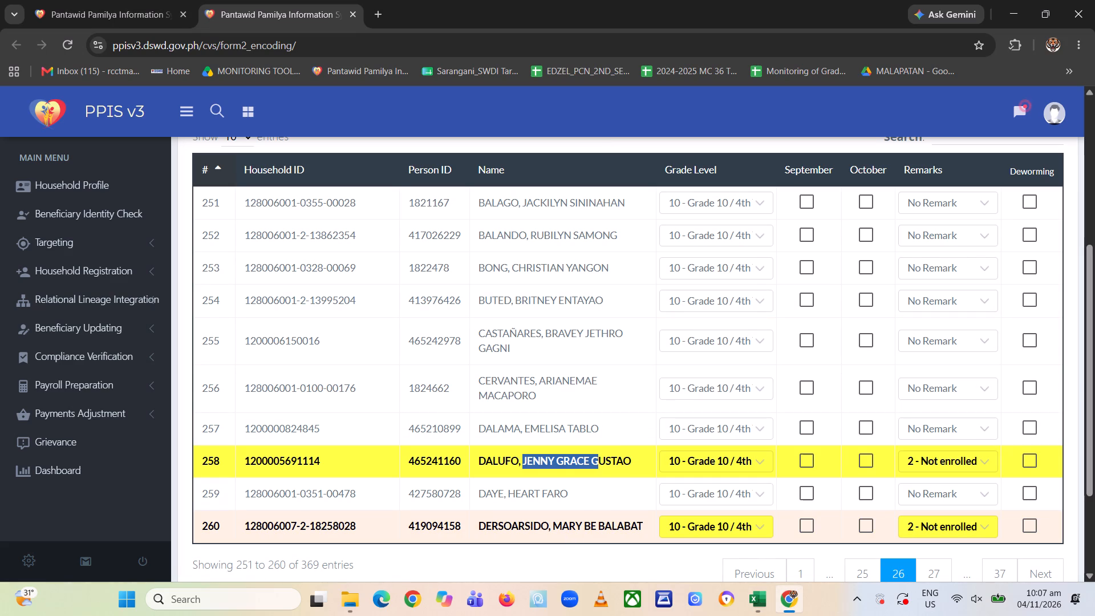
pyautogui.moveTo(554, 525); pyautogui.dragTo(599, 521)
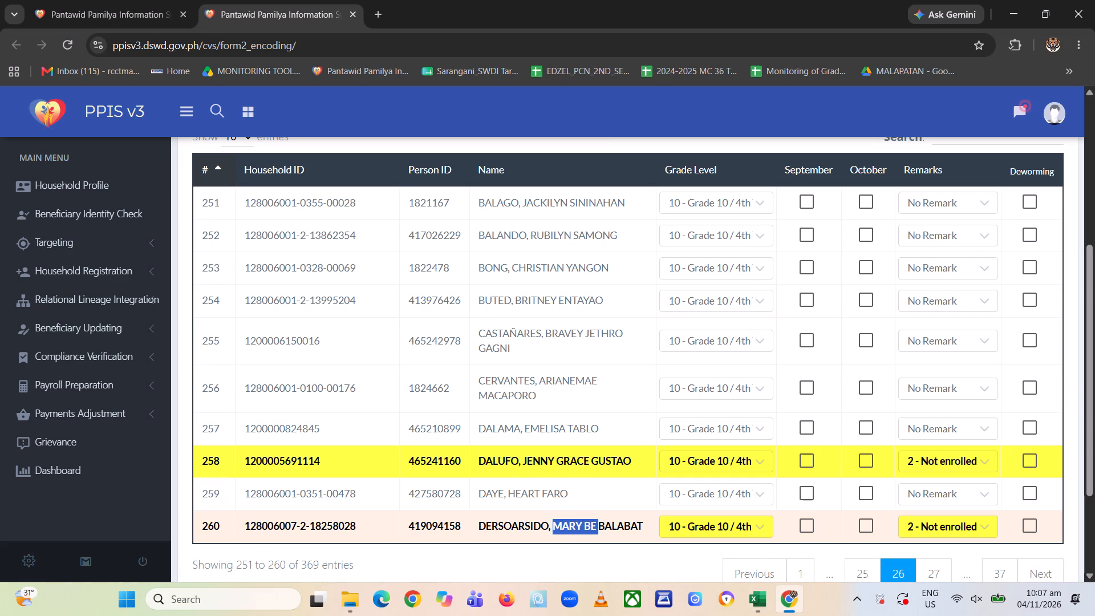
pyautogui.moveTo(599, 521); pyautogui.dragTo(603, 525)
pyautogui.hotkey('ctrl', 'c')
pyautogui.hotkey('alt', 'Tab')
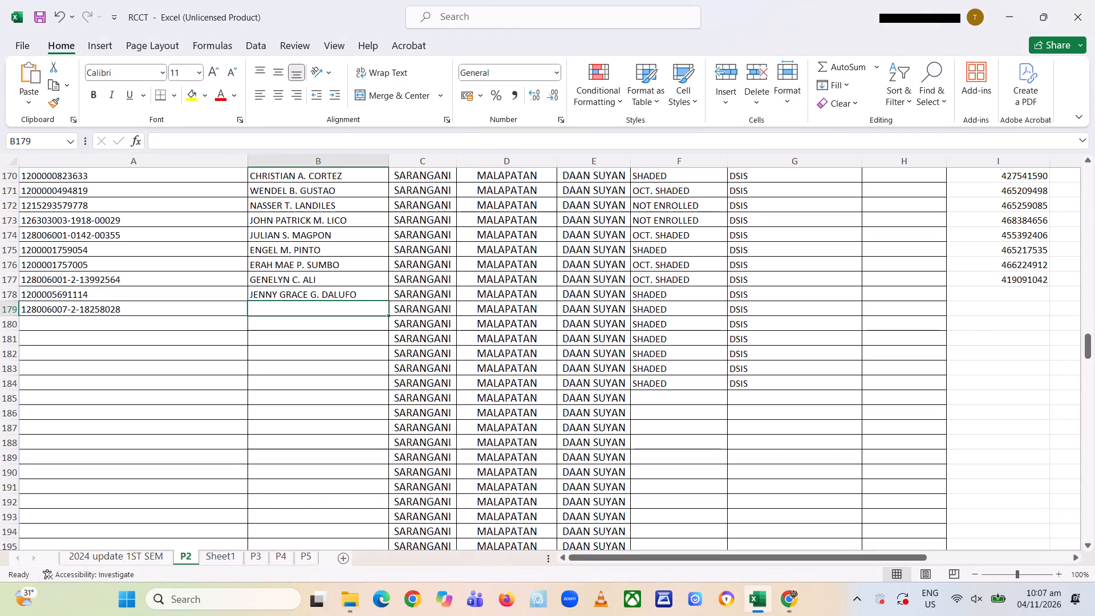
pyautogui.click(594, 147)
pyautogui.hotkey('ctrl', 'v')
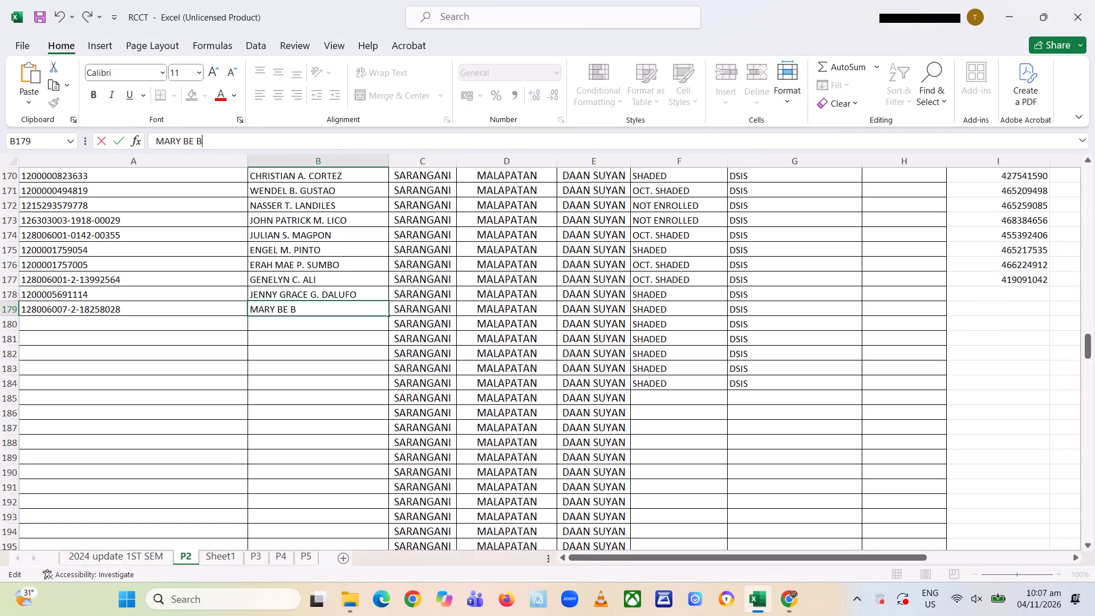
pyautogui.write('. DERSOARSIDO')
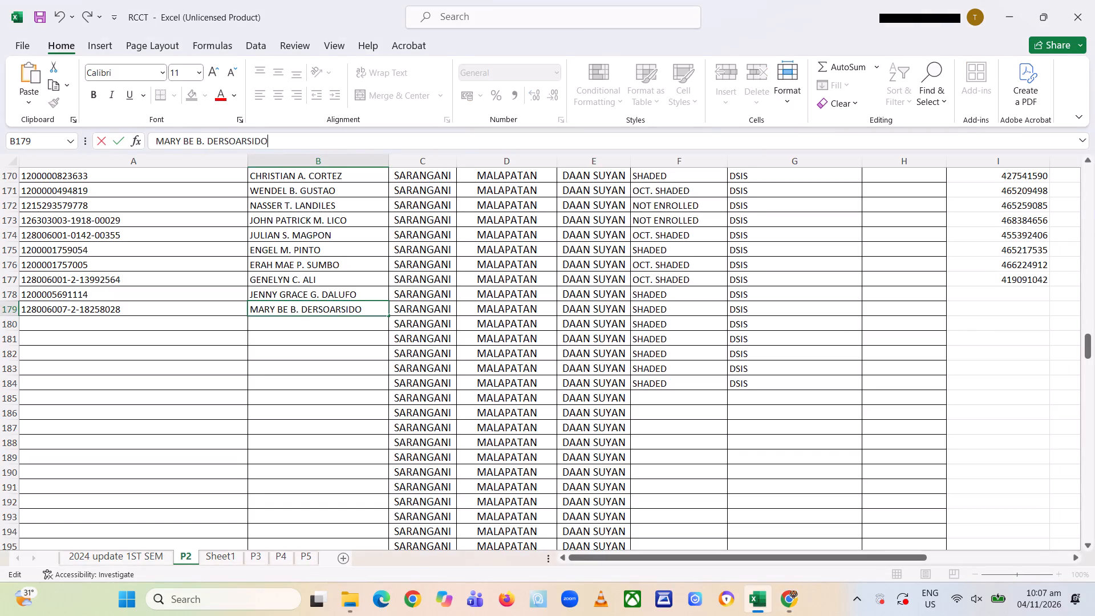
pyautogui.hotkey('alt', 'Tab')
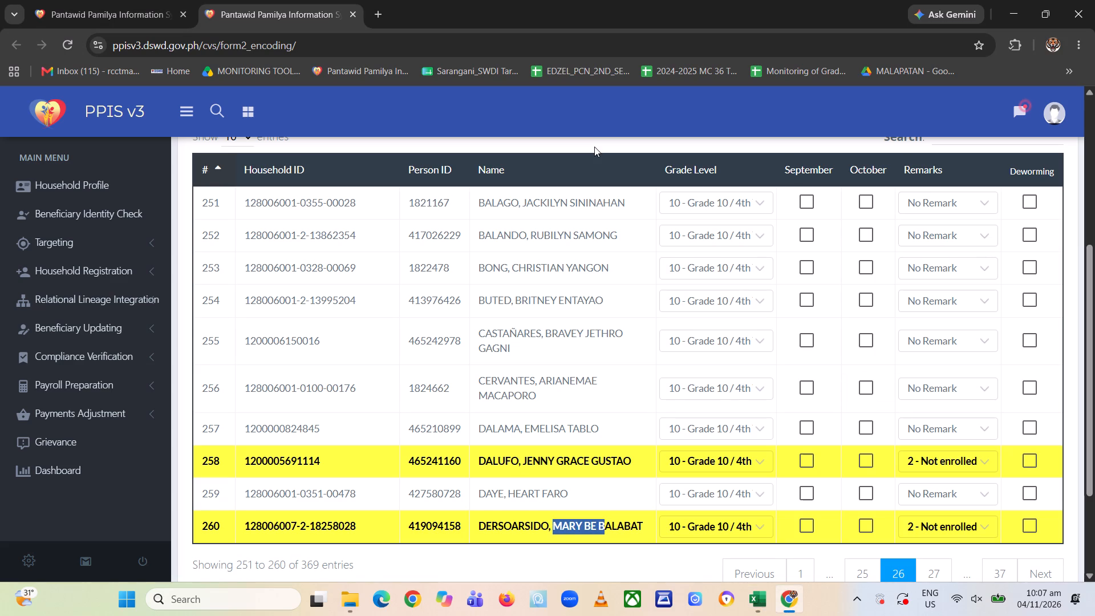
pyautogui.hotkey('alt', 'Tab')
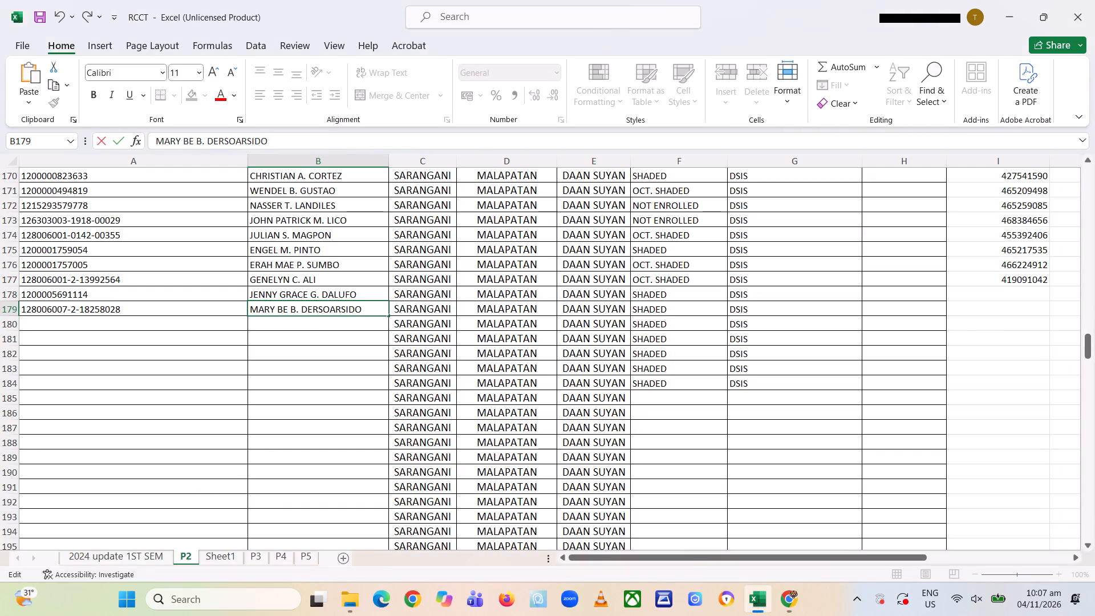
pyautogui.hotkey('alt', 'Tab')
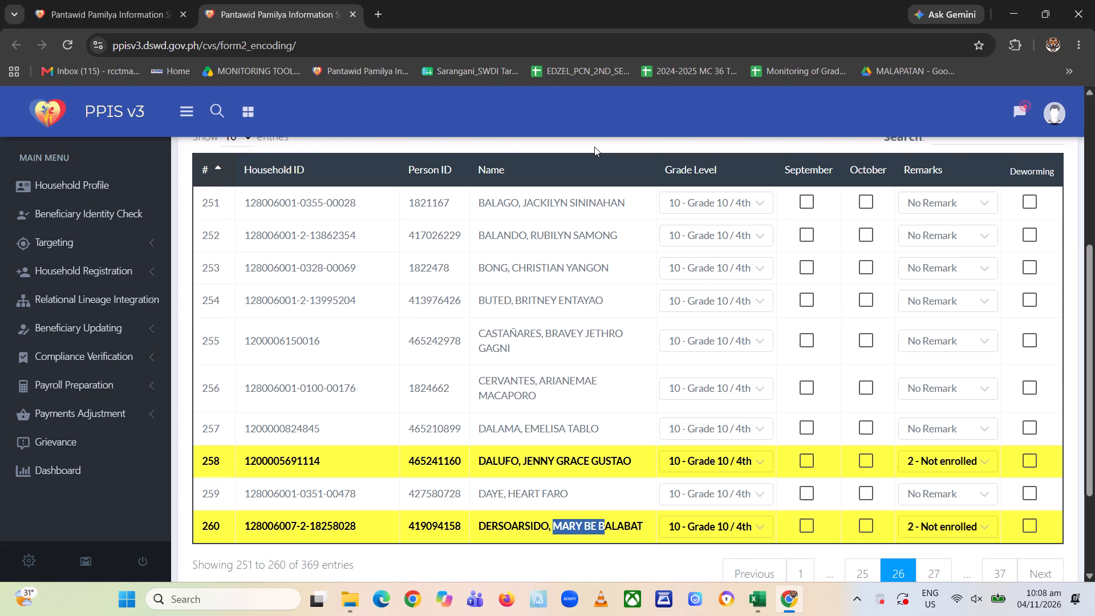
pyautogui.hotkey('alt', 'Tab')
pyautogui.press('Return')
# Set the status of entries 258 and 260 in cells F178 and F179 to NOT ENROLLED.
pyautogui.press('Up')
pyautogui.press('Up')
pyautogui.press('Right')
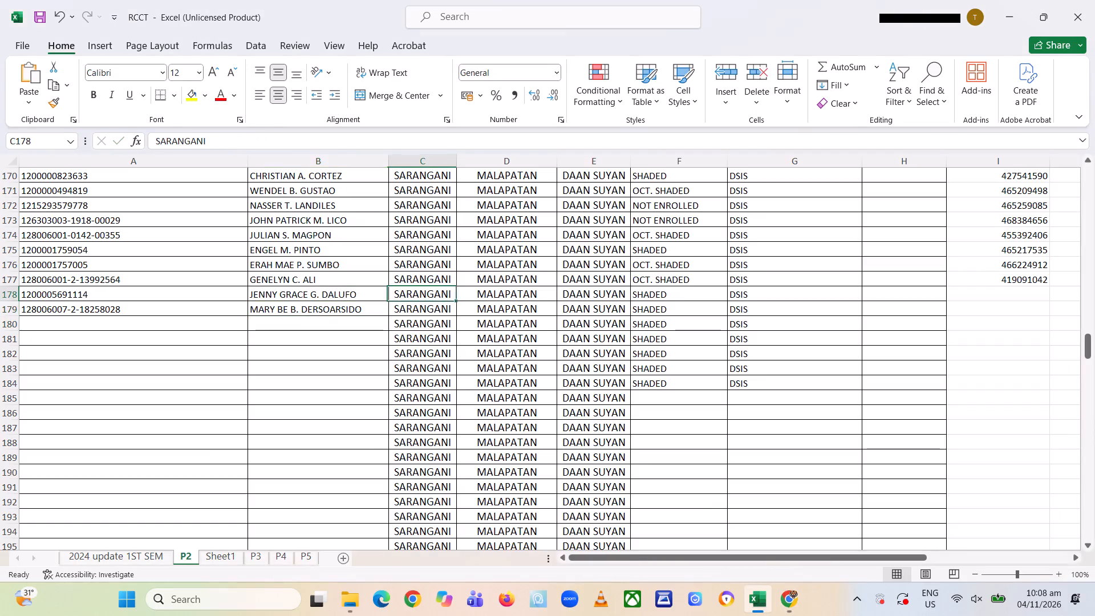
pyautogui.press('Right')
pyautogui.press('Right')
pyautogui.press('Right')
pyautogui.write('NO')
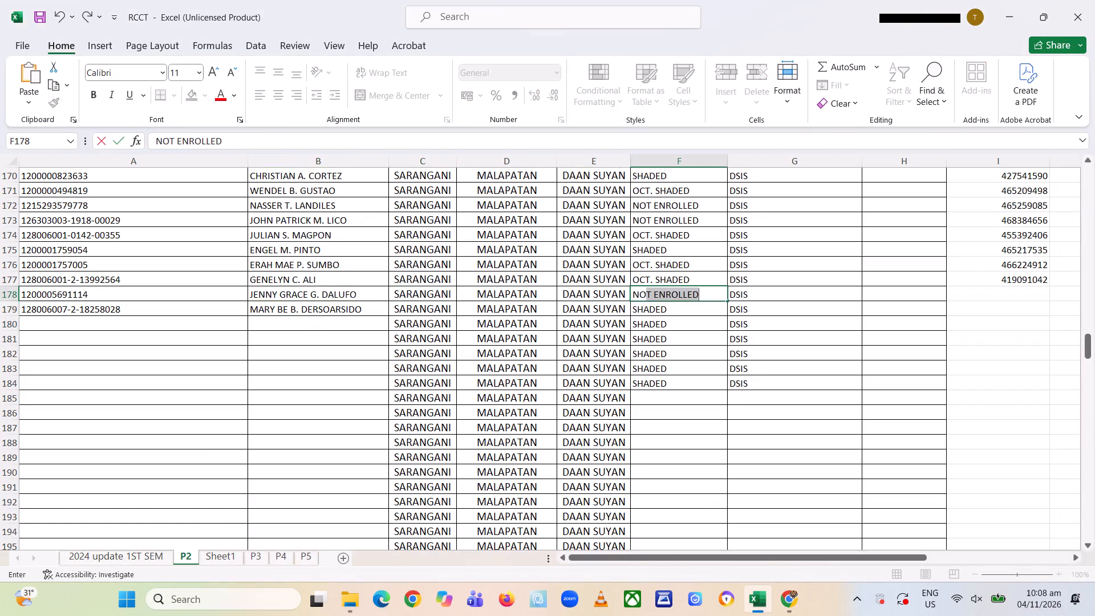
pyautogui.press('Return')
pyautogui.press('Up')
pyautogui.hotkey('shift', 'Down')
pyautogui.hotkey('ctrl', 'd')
# Copy the person ID of entry 258 from the compliance list into cell I178 of sheet P2.
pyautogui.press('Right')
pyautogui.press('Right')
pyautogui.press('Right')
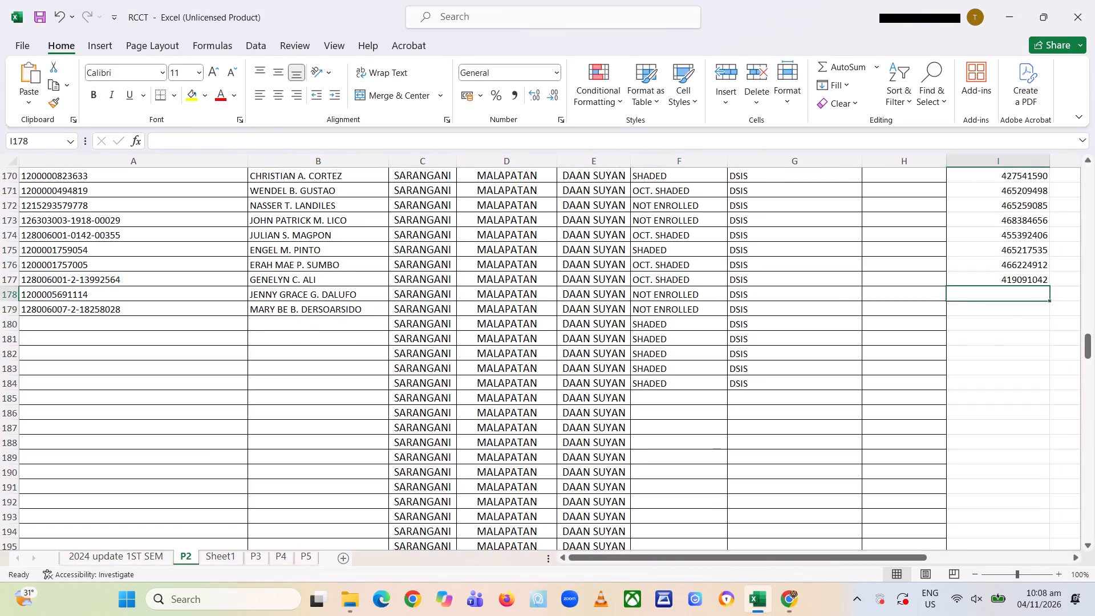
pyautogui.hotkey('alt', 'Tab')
pyautogui.doubleClick(443, 462)
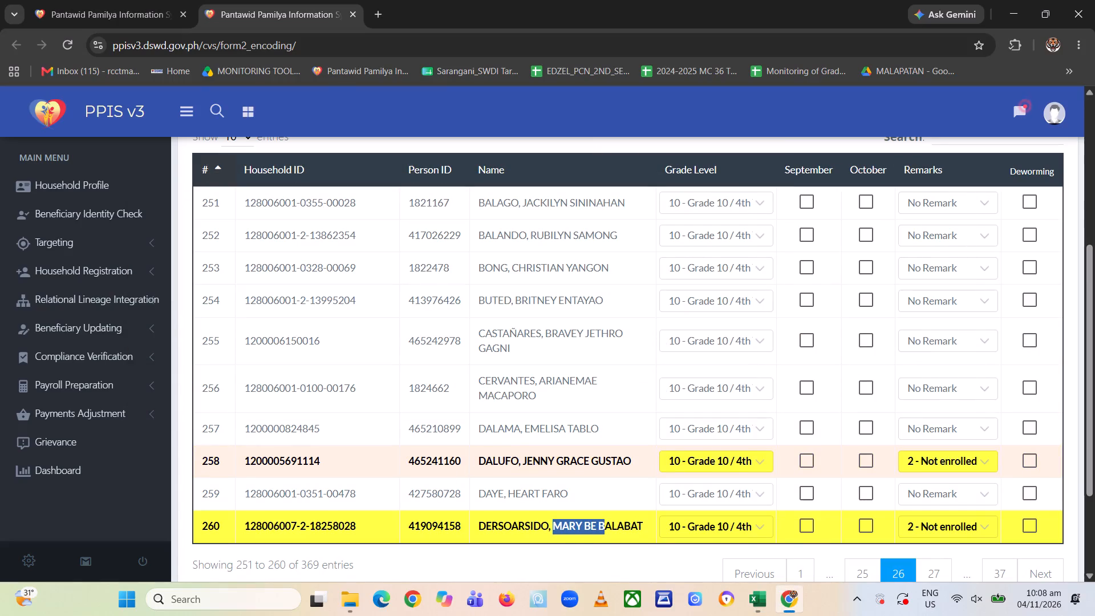
pyautogui.hotkey('ctrl', 'c')
pyautogui.hotkey('alt', 'Tab')
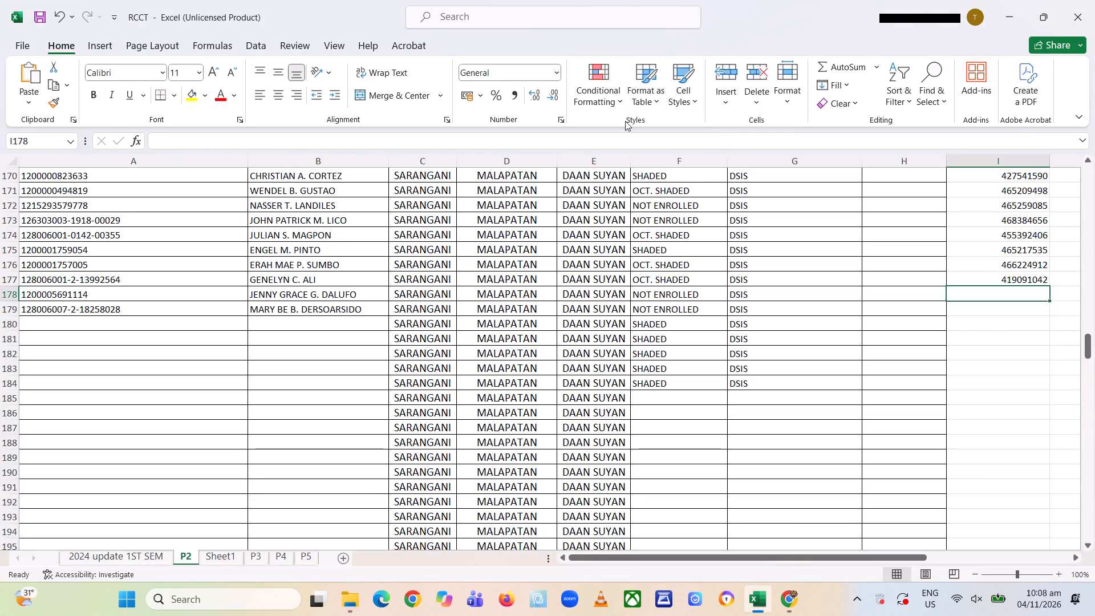
pyautogui.click(631, 137)
pyautogui.hotkey('ctrl', 'v')
pyautogui.press('Return')
# Copy the person ID of entry 260 from the compliance list into cell I179 of sheet P2.
pyautogui.hotkey('alt', 'Tab')
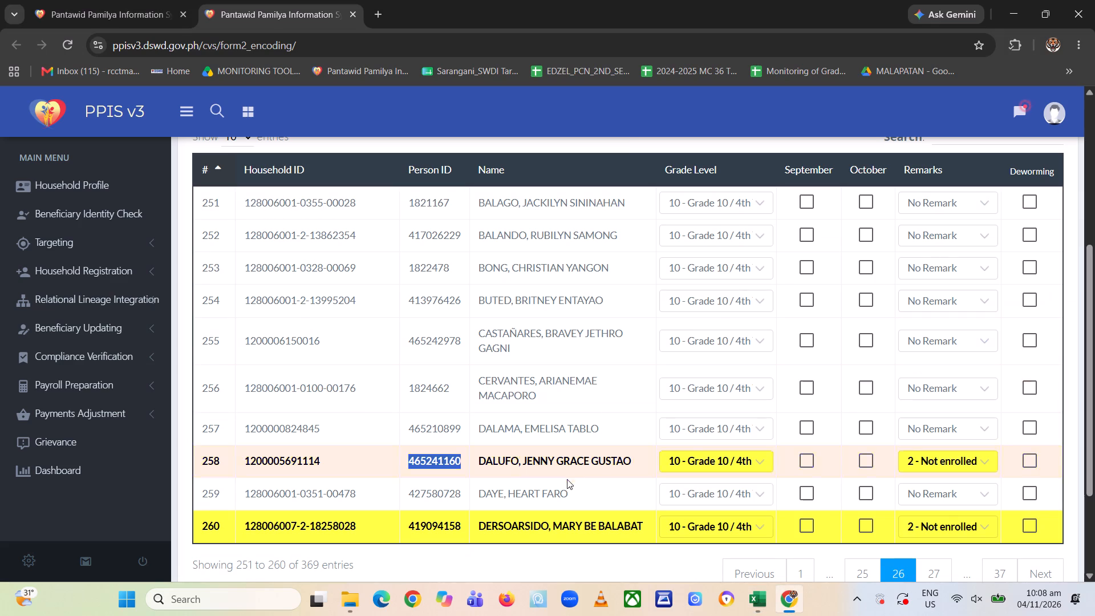
pyautogui.doubleClick(454, 525)
pyautogui.hotkey('ctrl', 'c')
pyautogui.hotkey('alt', 'Tab')
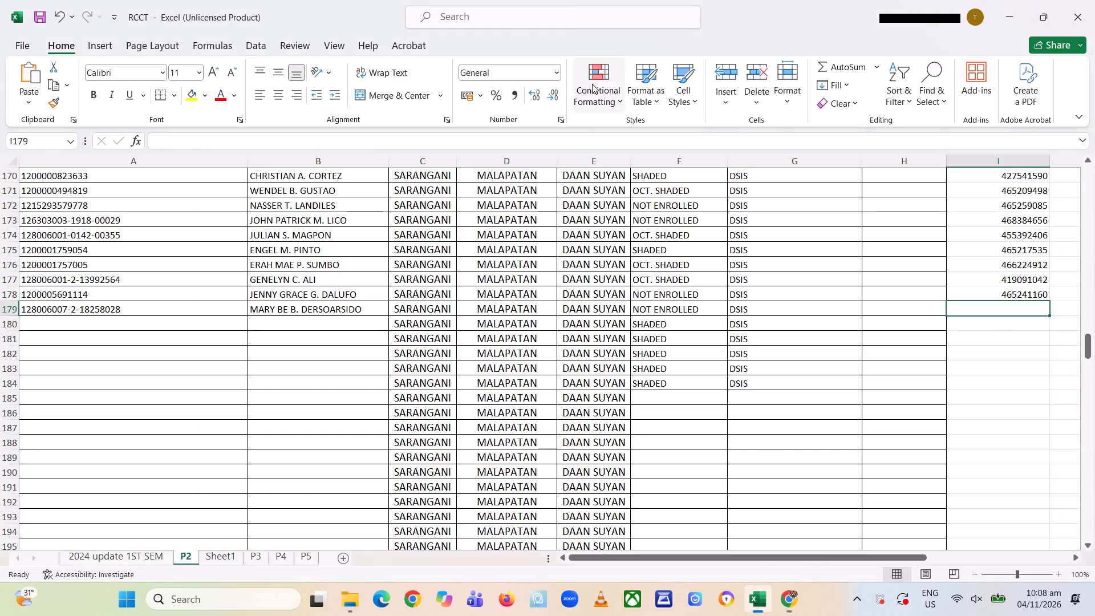
pyautogui.click(597, 142)
pyautogui.hotkey('ctrl', 'v')
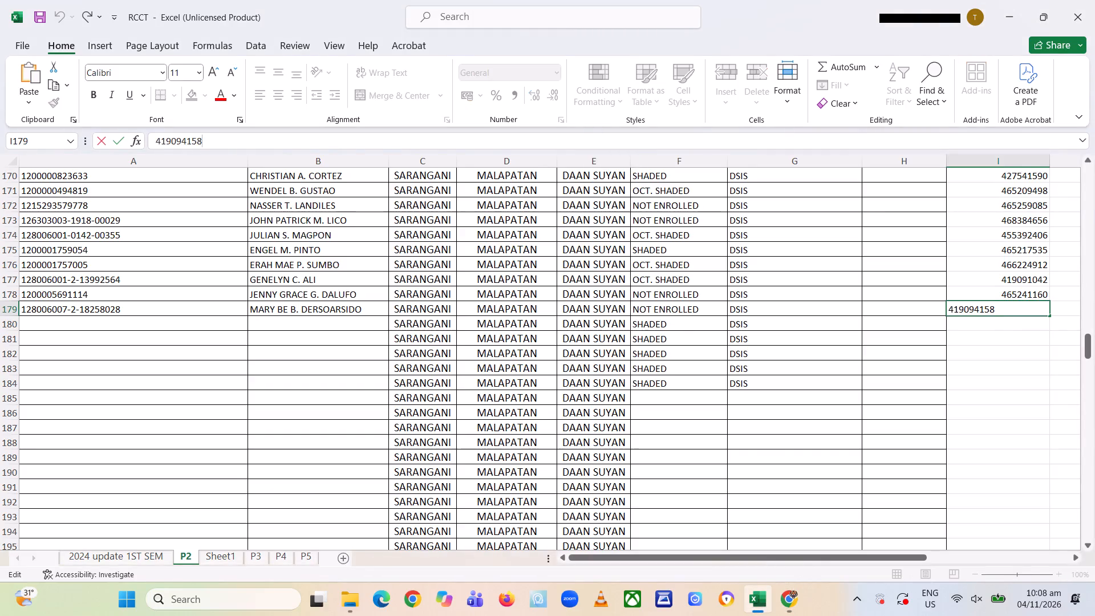
pyautogui.press('Return')
# Select cell A180 on sheet P2, then switch to the PPIS compliance list and open page 27.
pyautogui.press('Left')
pyautogui.press('Left')
pyautogui.press('Left')
pyautogui.press('Left')
pyautogui.press('Left')
pyautogui.press('Left')
pyautogui.press('Left')
pyautogui.press('Left')
pyautogui.press('Left')
pyautogui.press('Left')
pyautogui.press('Left')
pyautogui.press('Left')
pyautogui.press('Left')
pyautogui.press('Left')
pyautogui.press('Left')
pyautogui.press('Left')
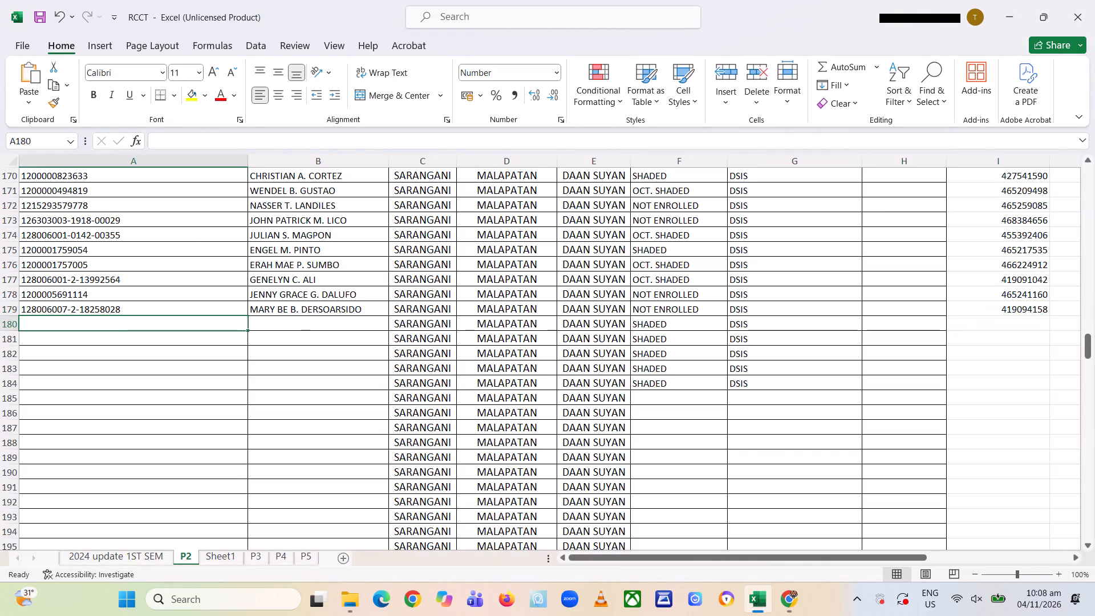
pyautogui.hotkey('alt', 'Tab')
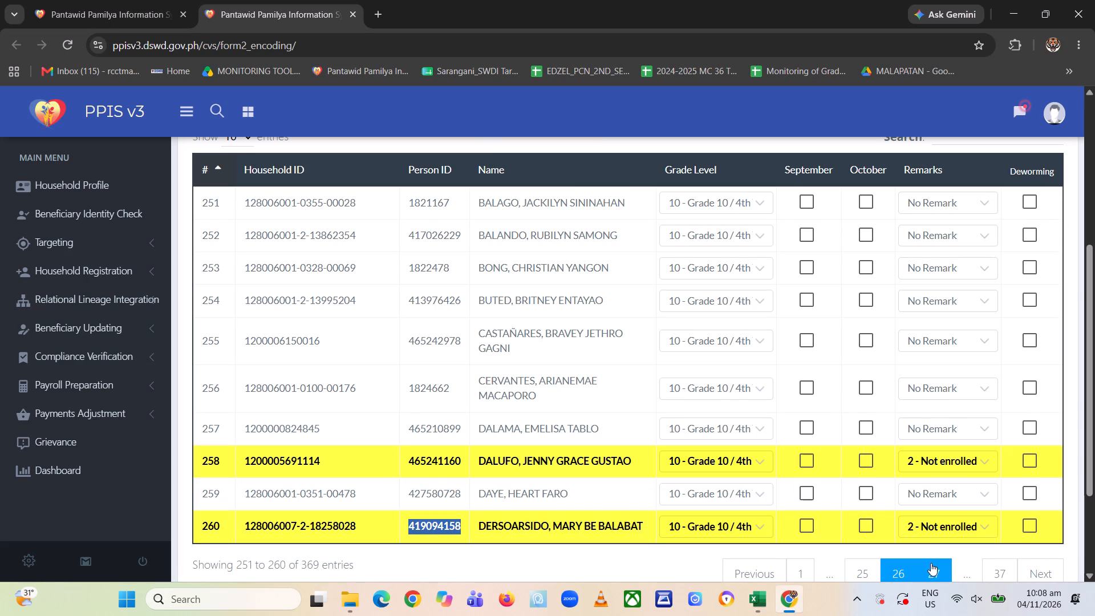
pyautogui.click(931, 563)
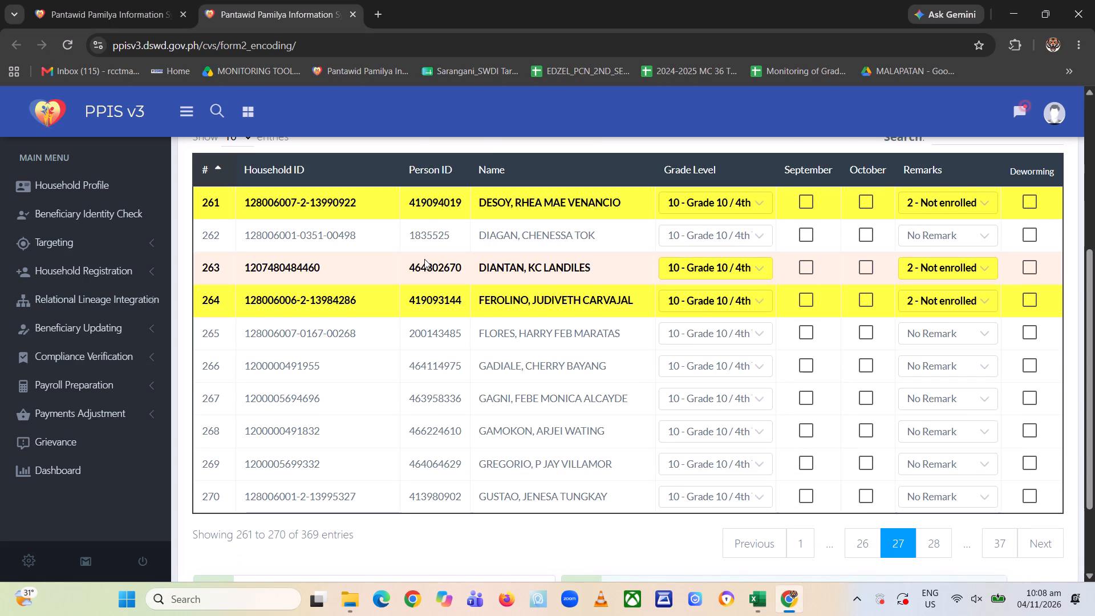
# Fill the NOT ENROLLED status from cell F179 of sheet P2 down through F182 for entries 261, 263 and 264.
pyautogui.hotkey('alt', 'Tab')
pyautogui.press('Left')
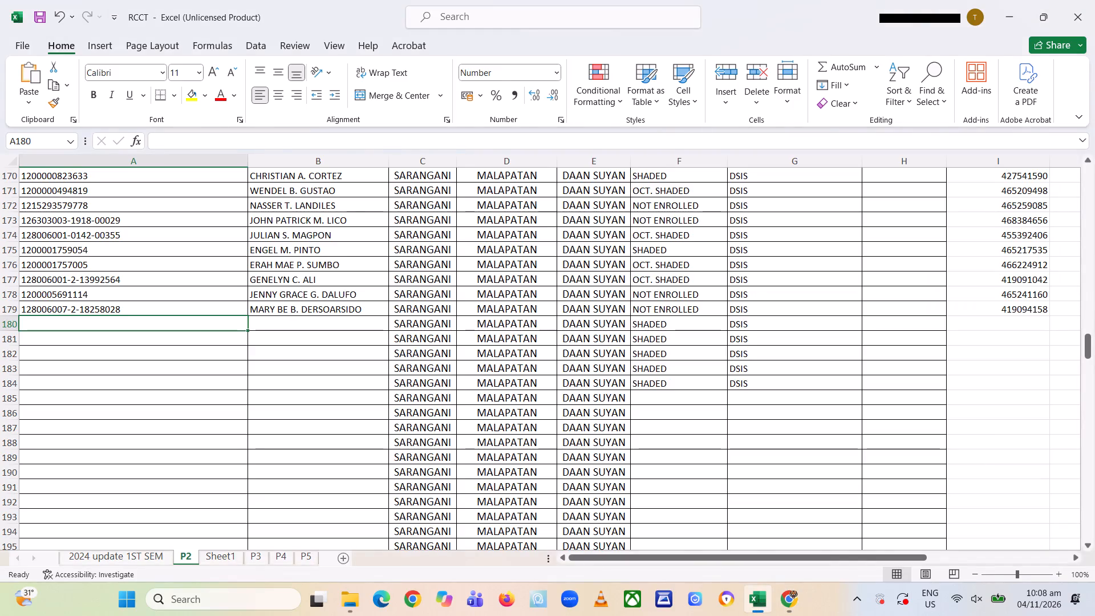
pyautogui.press('Right')
pyautogui.press('Right')
pyautogui.press('Right')
pyautogui.press('Right')
pyautogui.press('Right')
pyautogui.press('Up')
pyautogui.hotkey('shift', 'Down')
pyautogui.hotkey('shift', 'Down')
pyautogui.hotkey('shift', 'Down')
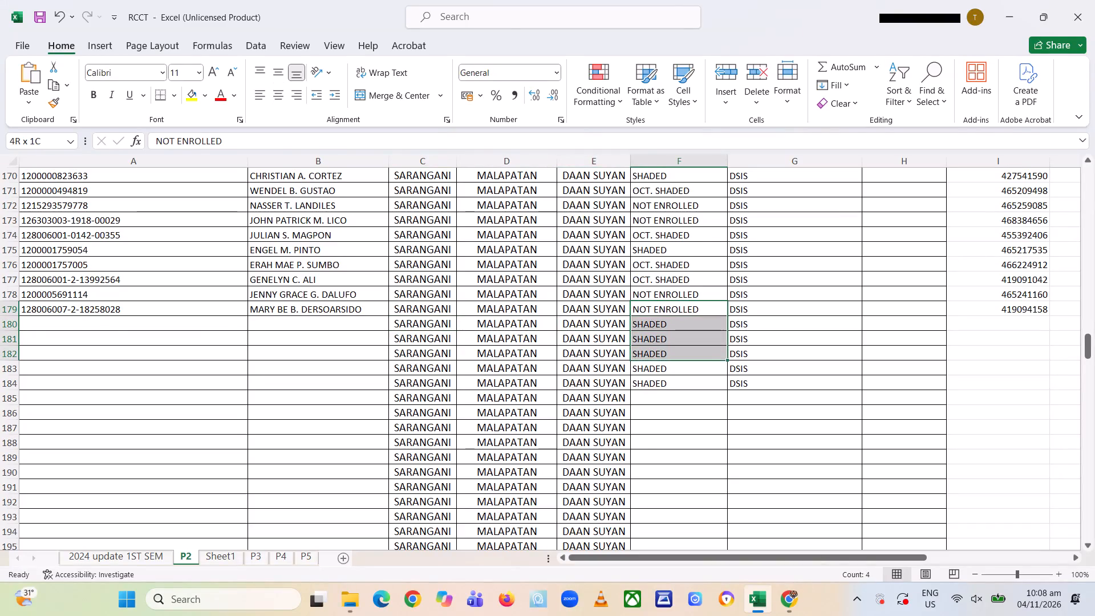
pyautogui.hotkey('ctrl', 'd')
# Copy the person ID of entry 261 from the compliance list into cell I180 of sheet P2.
pyautogui.press('Down')
pyautogui.press('Right')
pyautogui.press('Right')
pyautogui.press('Right')
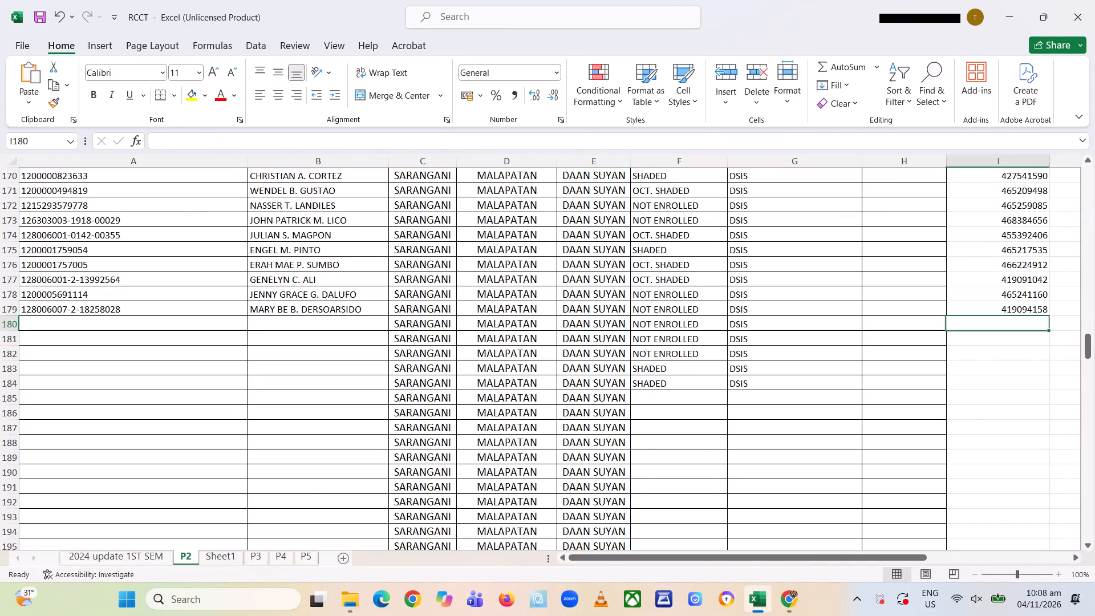
pyautogui.hotkey('alt', 'Tab')
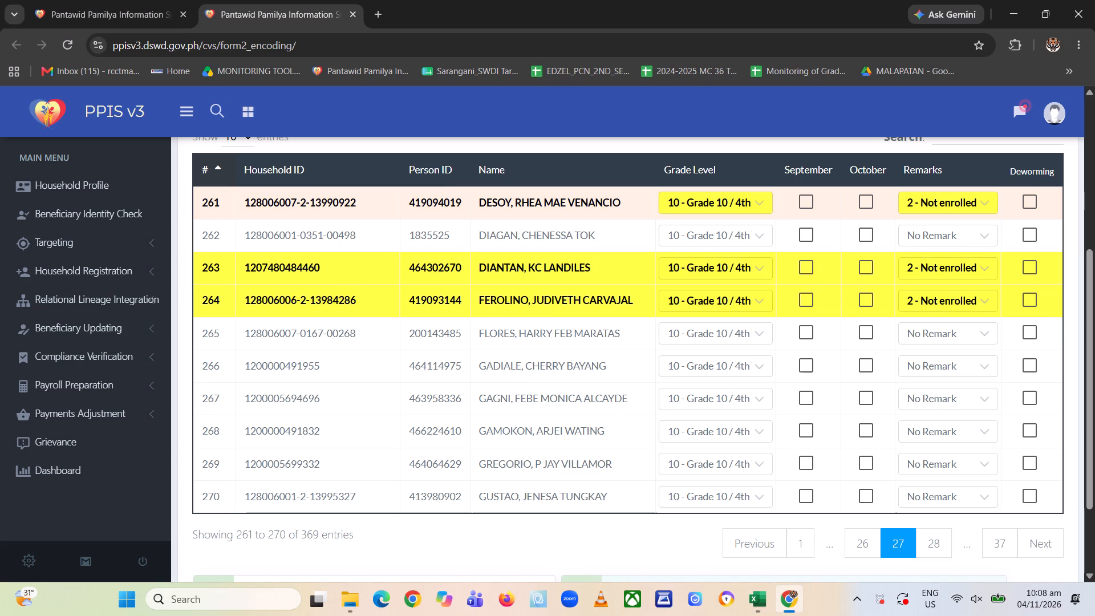
pyautogui.doubleClick(448, 206)
pyautogui.hotkey('ctrl', 'c')
pyautogui.hotkey('alt', 'Tab')
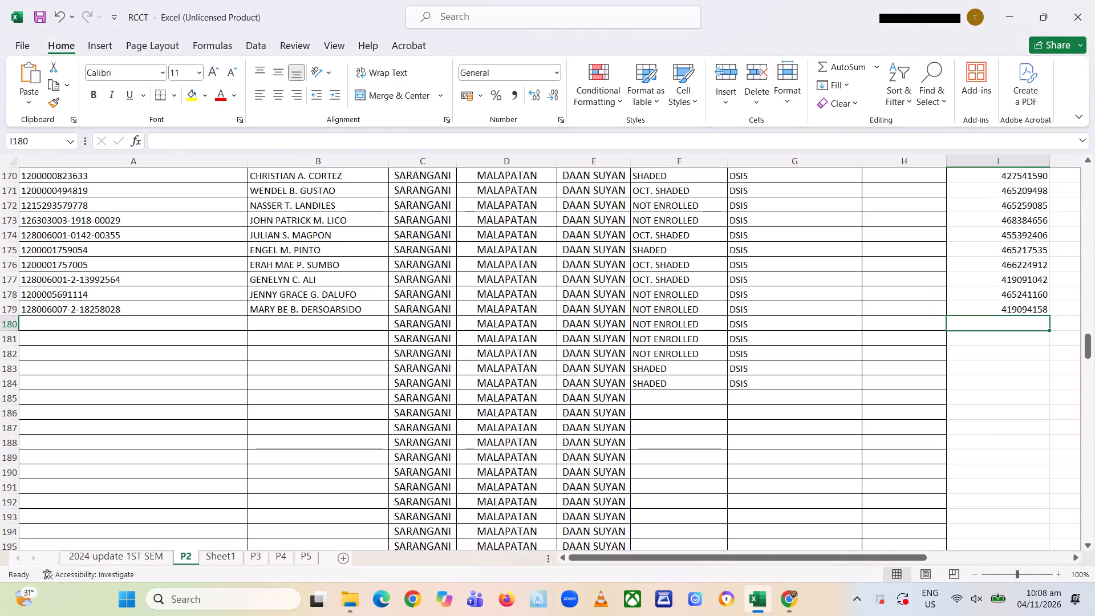
pyautogui.click(460, 140)
pyautogui.hotkey('ctrl', 'v')
pyautogui.press('Return')
# Copy the person ID of entry 263 from the compliance list into cell I181 of sheet P2.
pyautogui.hotkey('alt', 'Tab')
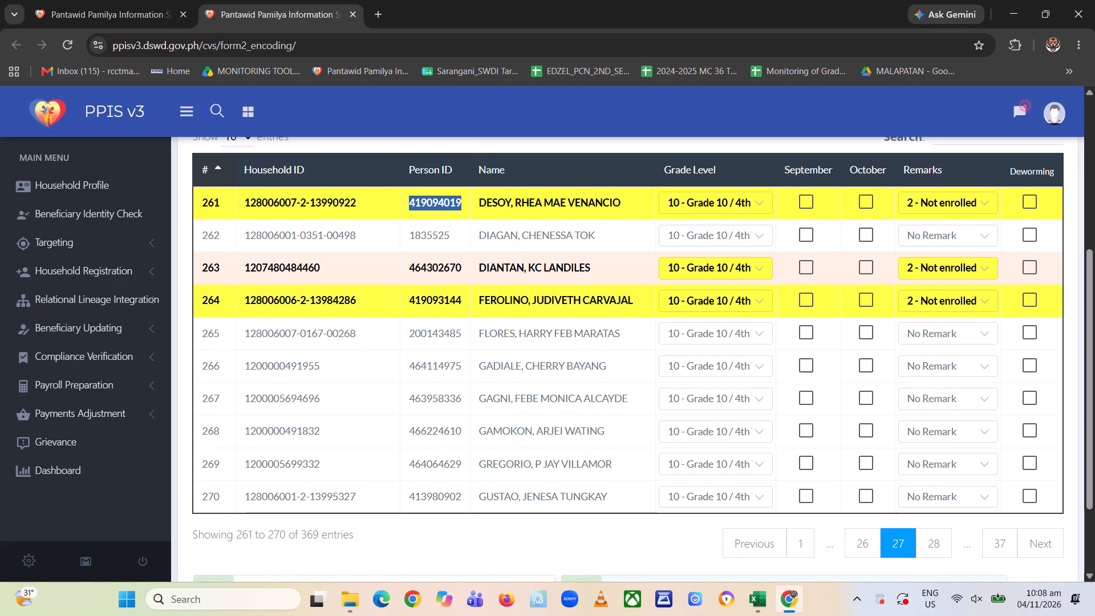
pyautogui.doubleClick(444, 268)
pyautogui.hotkey('ctrl', 'c')
pyautogui.hotkey('alt', 'Tab')
pyautogui.click(471, 139)
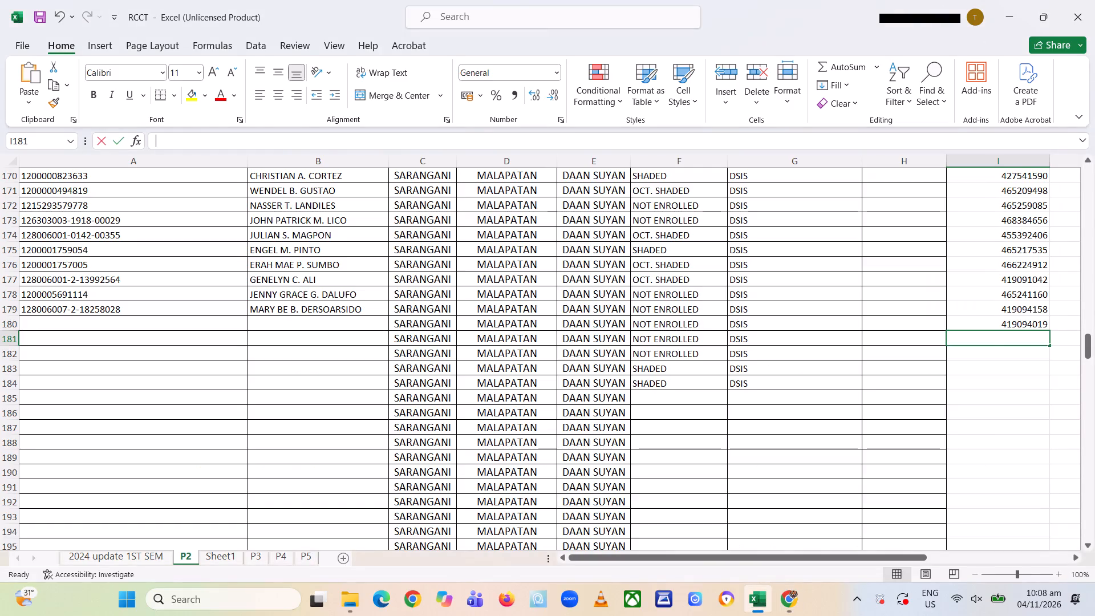
pyautogui.hotkey('ctrl', 'v')
pyautogui.press('Return')
# Copy the person ID of entry 264 from the compliance list into cell I182 of sheet P2.
pyautogui.hotkey('alt', 'Tab')
pyautogui.doubleClick(444, 299)
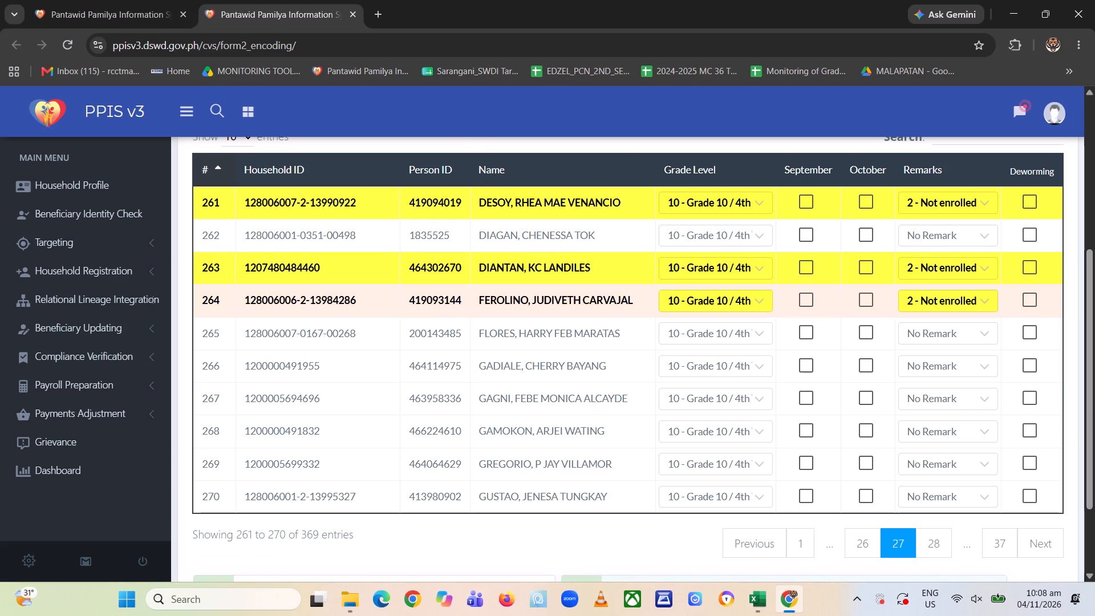
pyautogui.hotkey('ctrl', 'c')
pyautogui.hotkey('alt', 'Tab')
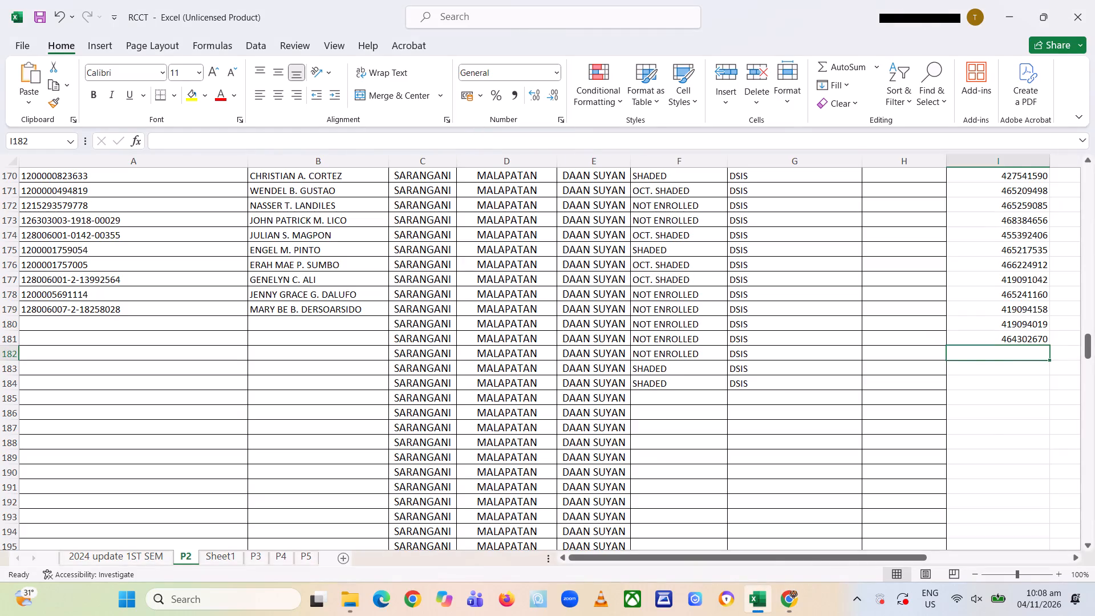
pyautogui.click(478, 136)
pyautogui.hotkey('ctrl', 'v')
pyautogui.press('Return')
# Enter entry 261's name from the compliance list in cell B180 as first names, middle initial with a period, and surname.
pyautogui.press('Up')
pyautogui.press('Up')
pyautogui.press('Up')
pyautogui.press('Left')
pyautogui.press('Left')
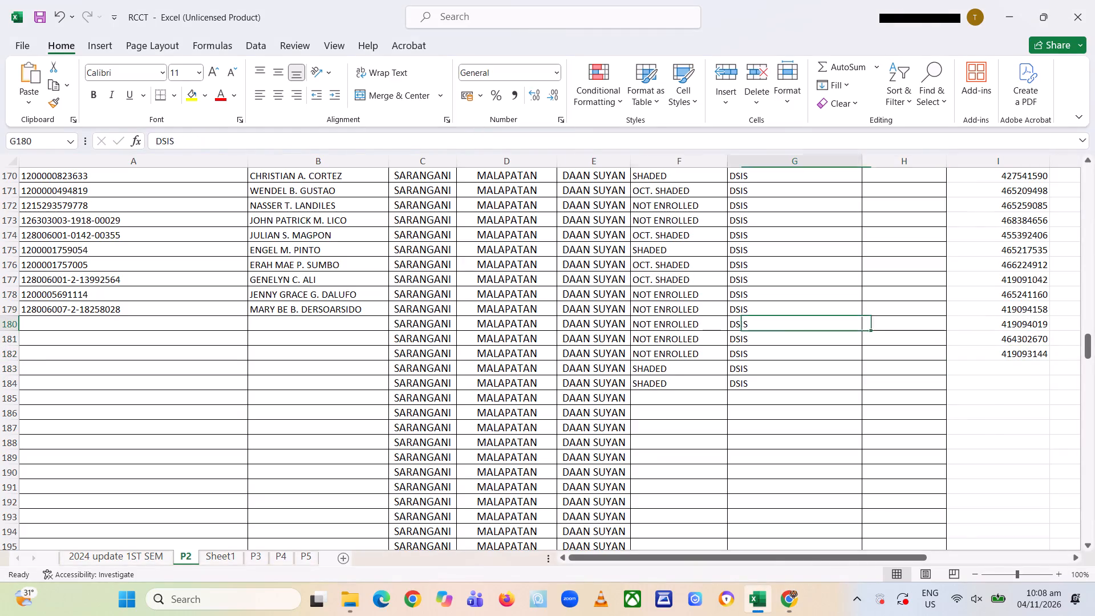
pyautogui.press('Left')
pyautogui.press('Left')
pyautogui.press('Left')
pyautogui.press('Left')
pyautogui.press('Left')
pyautogui.hotkey('alt', 'Tab')
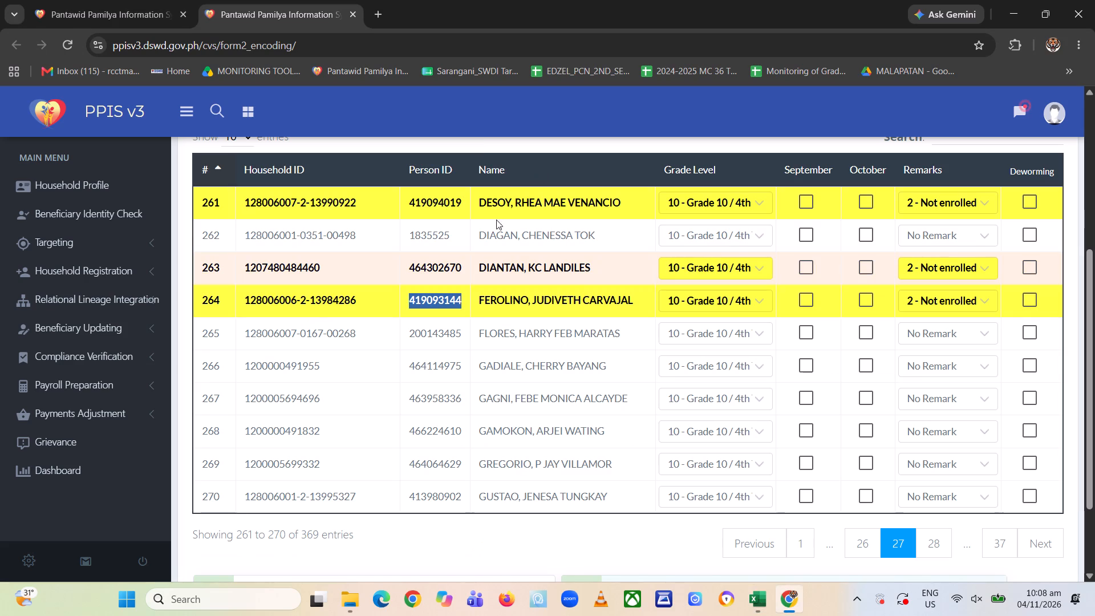
pyautogui.moveTo(518, 203); pyautogui.dragTo(571, 203)
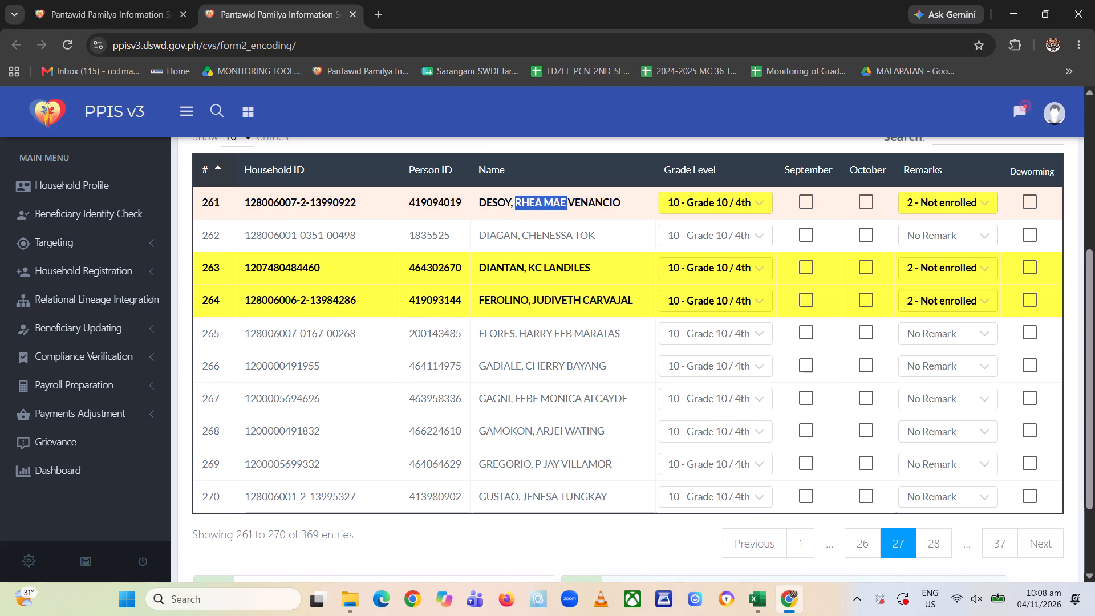
pyautogui.moveTo(571, 203); pyautogui.dragTo(575, 203)
pyautogui.hotkey('ctrl', 'c')
pyautogui.hotkey('alt', 'Tab')
pyautogui.click(567, 146)
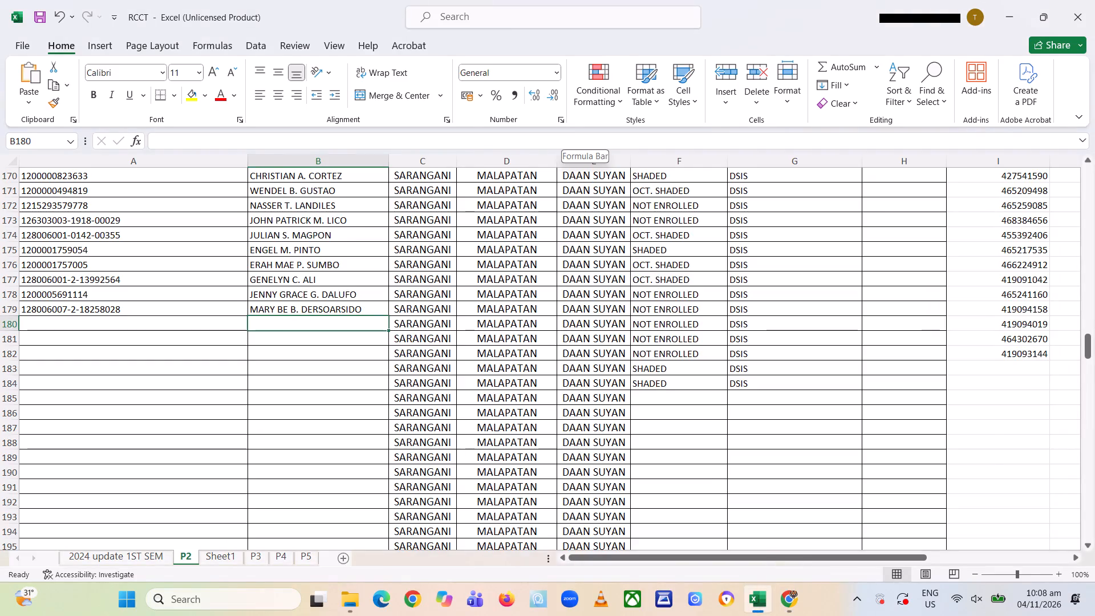
pyautogui.hotkey('ctrl', 'v')
pyautogui.write('. DESOY')
pyautogui.press('Return')
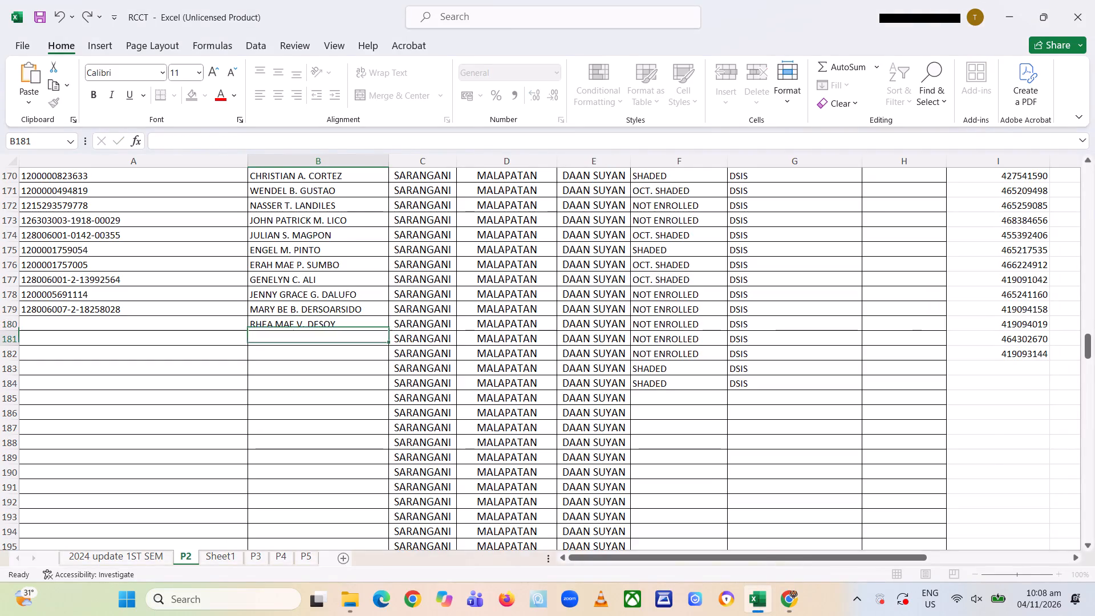
# Enter entry 263's name from the compliance list in cell B181 as first name, middle initial with a period, and surname.
pyautogui.hotkey('alt', 'Tab')
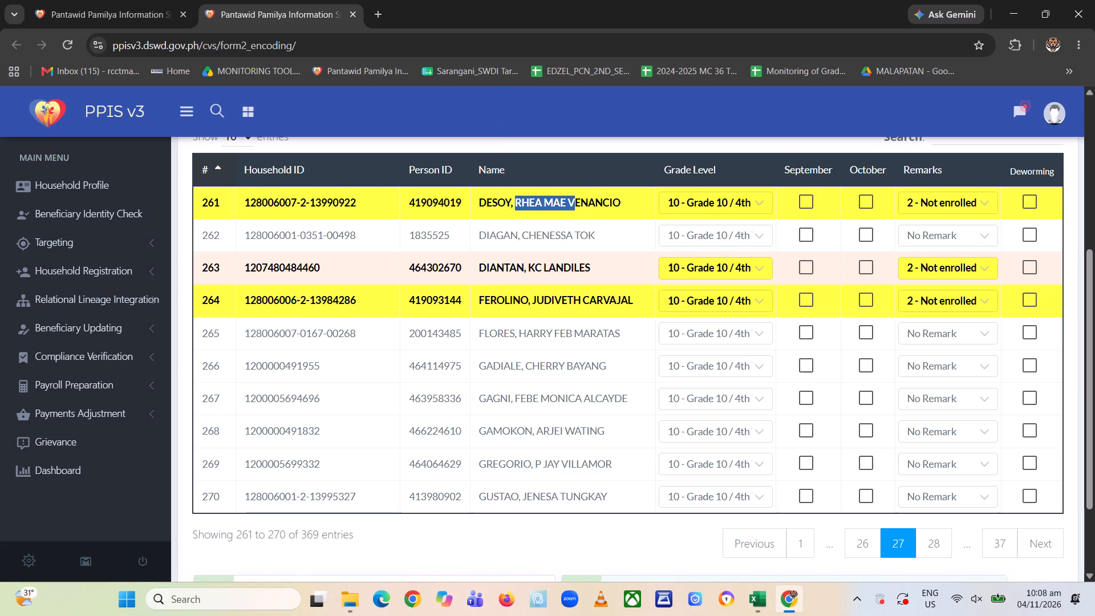
pyautogui.moveTo(530, 268); pyautogui.dragTo(552, 268)
pyautogui.hotkey('ctrl', 'c')
pyautogui.hotkey('alt', 'Tab')
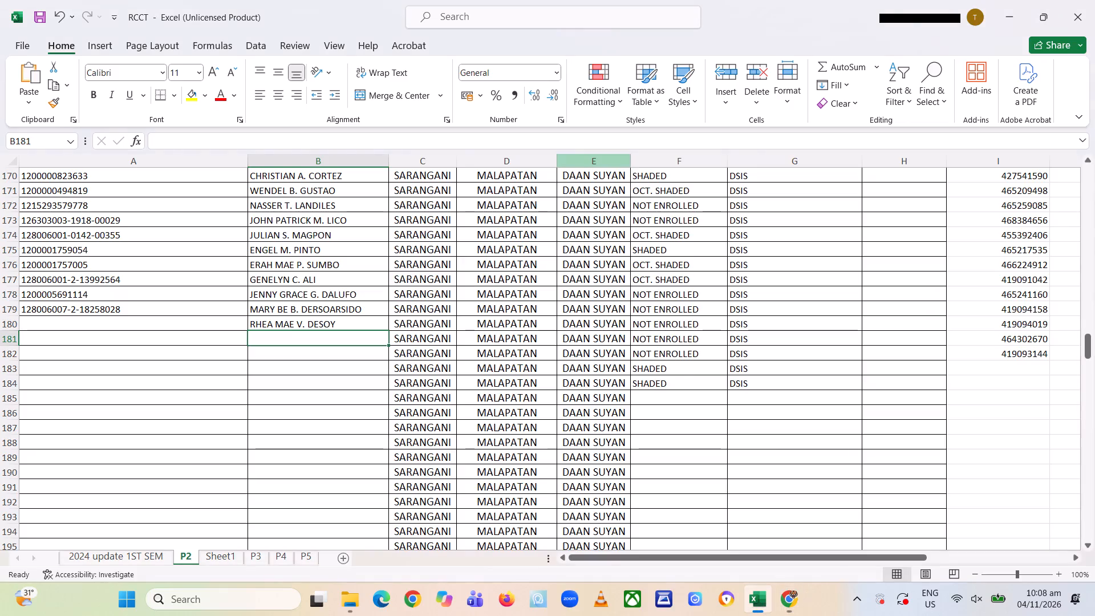
pyautogui.click(569, 140)
pyautogui.hotkey('ctrl', 'v')
pyautogui.write('. DIANTAN')
pyautogui.press('Return')
# Enter entry 264's name from the compliance list in cell B182 as first name, middle initial with a period, and surname.
pyautogui.hotkey('alt', 'Tab')
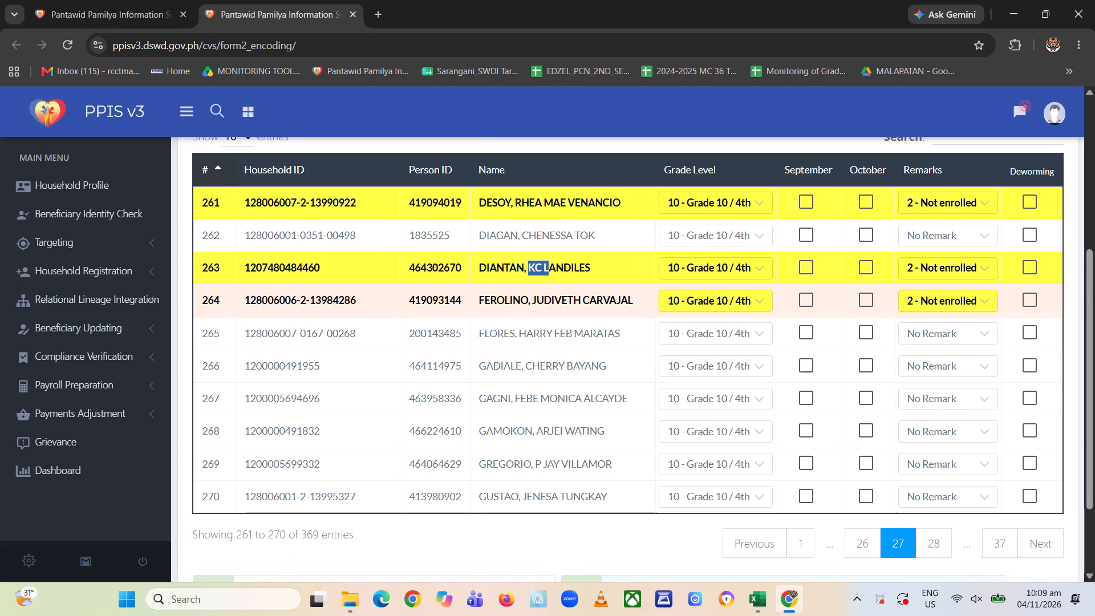
pyautogui.moveTo(534, 302); pyautogui.dragTo(565, 305)
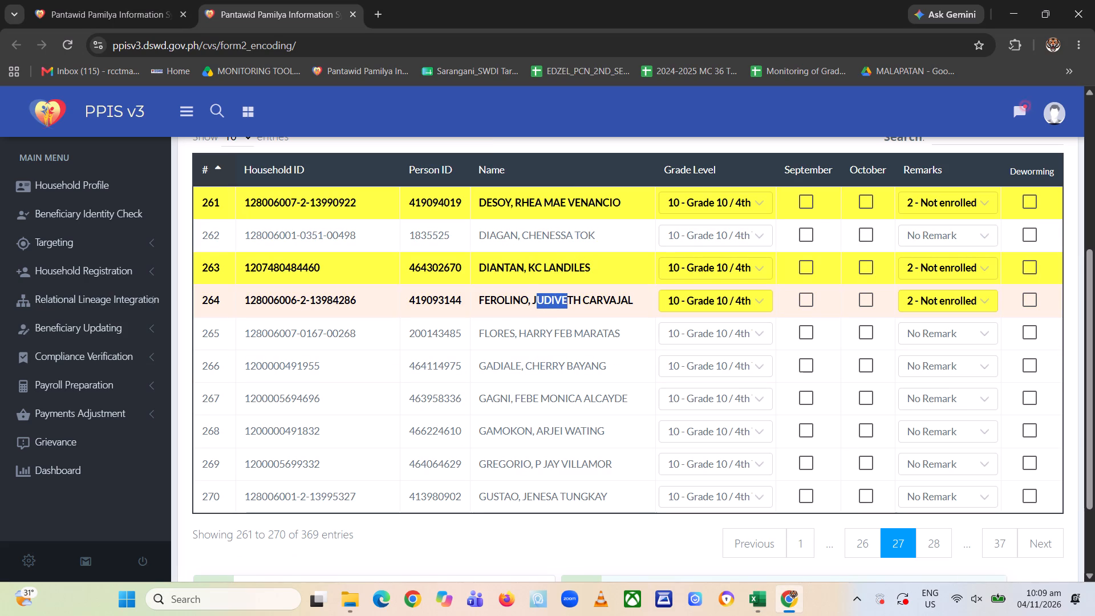
pyautogui.keyDown('shift'); pyautogui.click(587, 301); pyautogui.keyUp('shift')
pyautogui.hotkey('ctrl', 'c')
pyautogui.hotkey('alt', 'Tab')
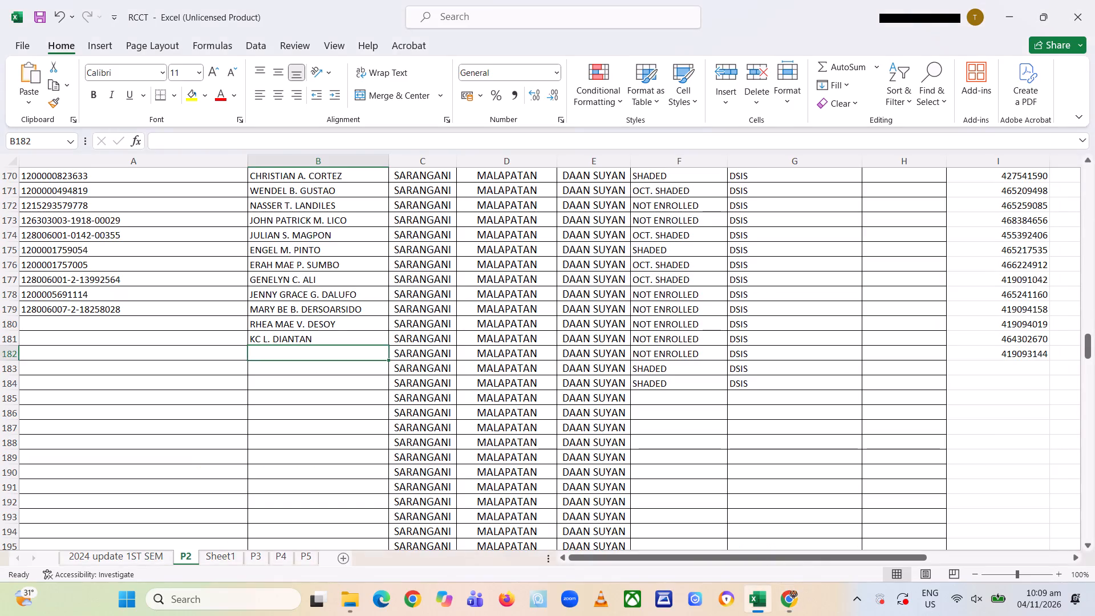
pyautogui.click(557, 137)
pyautogui.press('j')
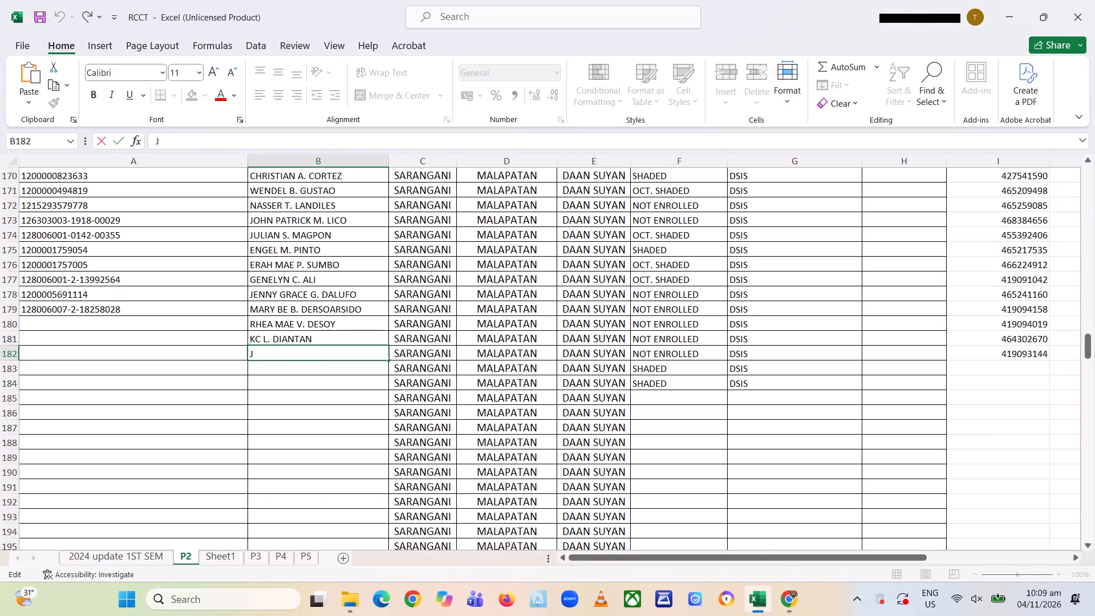
pyautogui.hotkey('ctrl', 'v')
pyautogui.write('. FEROLINO')
pyautogui.press('Return')
# Copy the household ID of entry 261 from the compliance list into cell A180 of sheet P2.
pyautogui.press('Up')
pyautogui.press('Up')
pyautogui.press('Up')
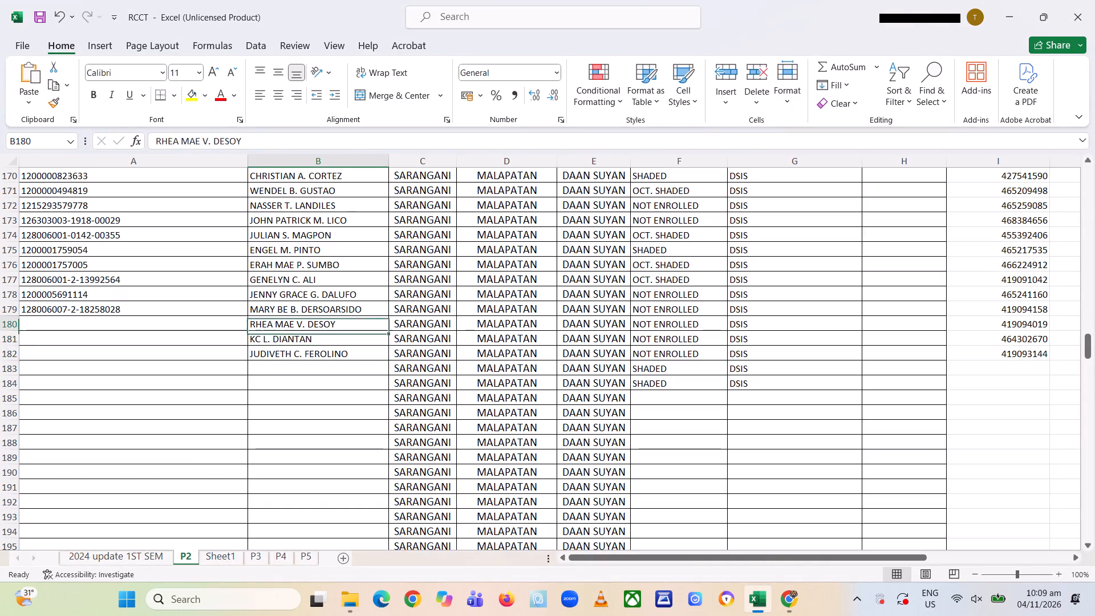
pyautogui.press('Left')
pyautogui.hotkey('alt', 'Tab')
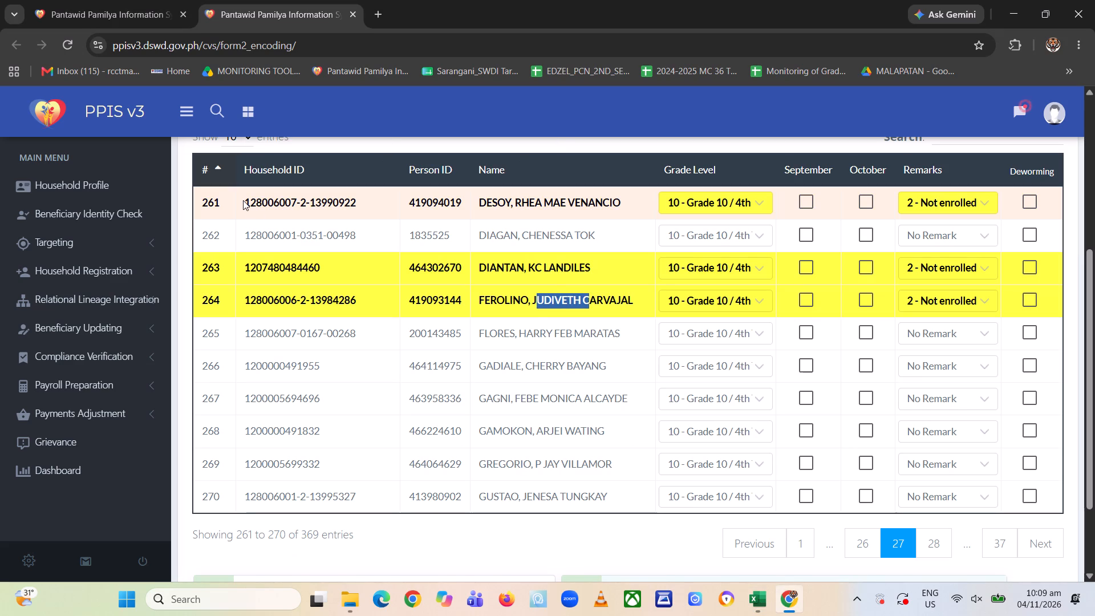
pyautogui.moveTo(243, 200); pyautogui.dragTo(370, 205)
pyautogui.hotkey('ctrl', 'c')
pyautogui.hotkey('alt', 'Tab')
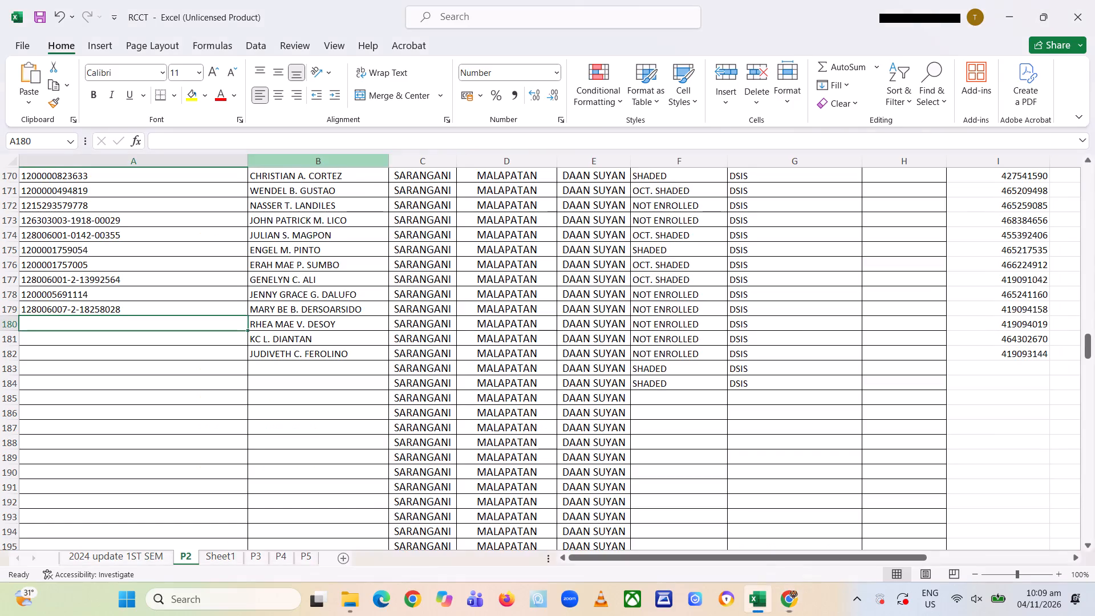
pyautogui.keyDown('ctrl'); pyautogui.click(381, 145); pyautogui.keyUp('ctrl')
pyautogui.hotkey('ctrl', 'v')
pyautogui.press('Return')
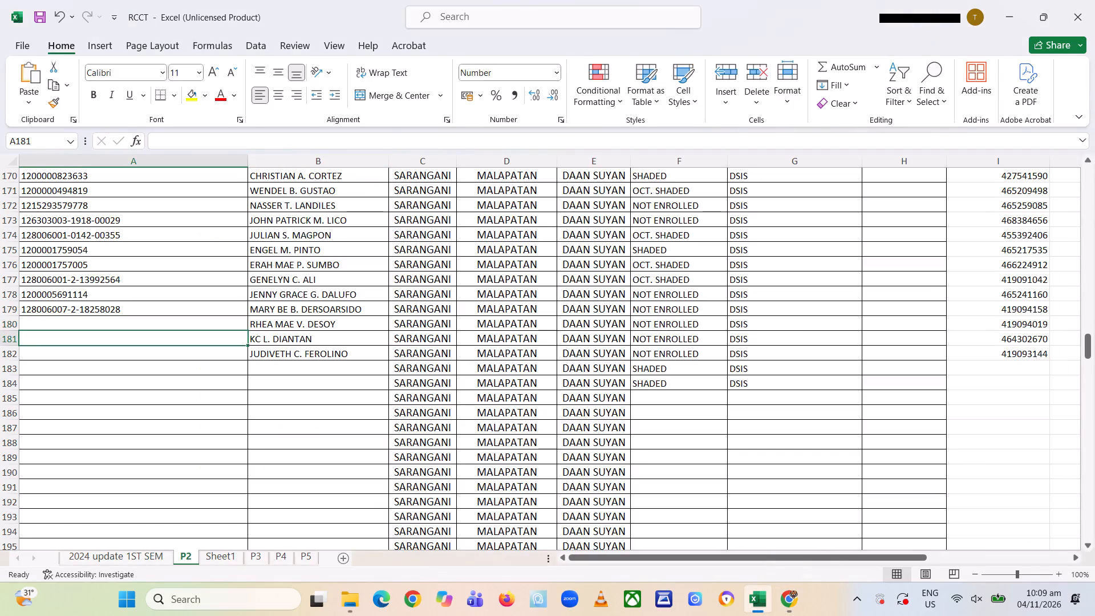
pyautogui.press('Up')
pyautogui.click(385, 139)
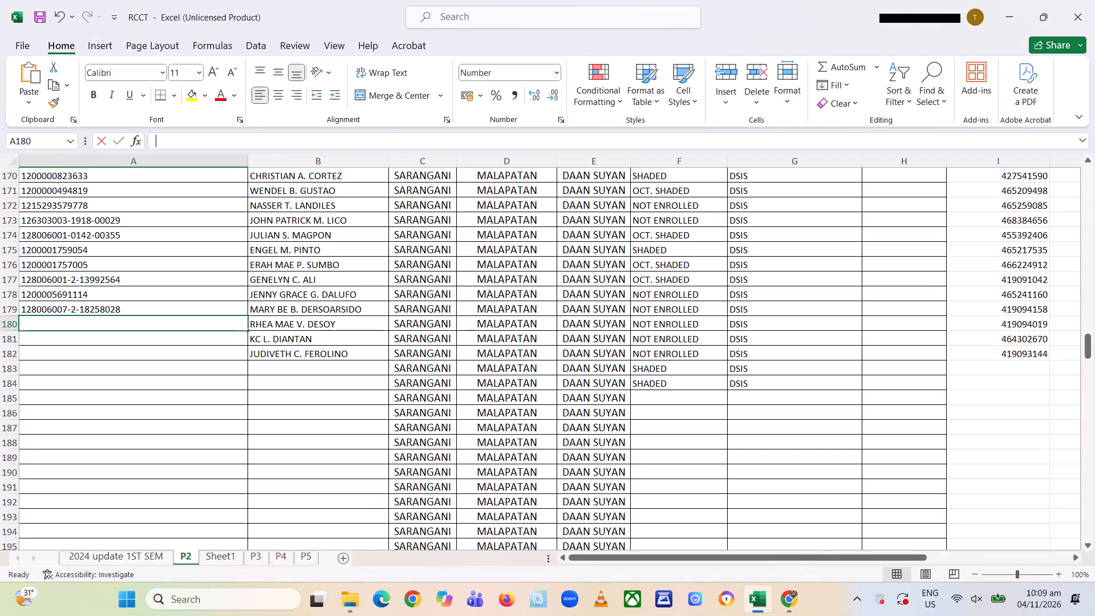
pyautogui.hotkey('ctrl', 'v')
pyautogui.press('Return')
# Copy the household ID of entry 263 from the compliance list into cell A181 of sheet P2.
pyautogui.hotkey('alt', 'Tab')
pyautogui.doubleClick(254, 262)
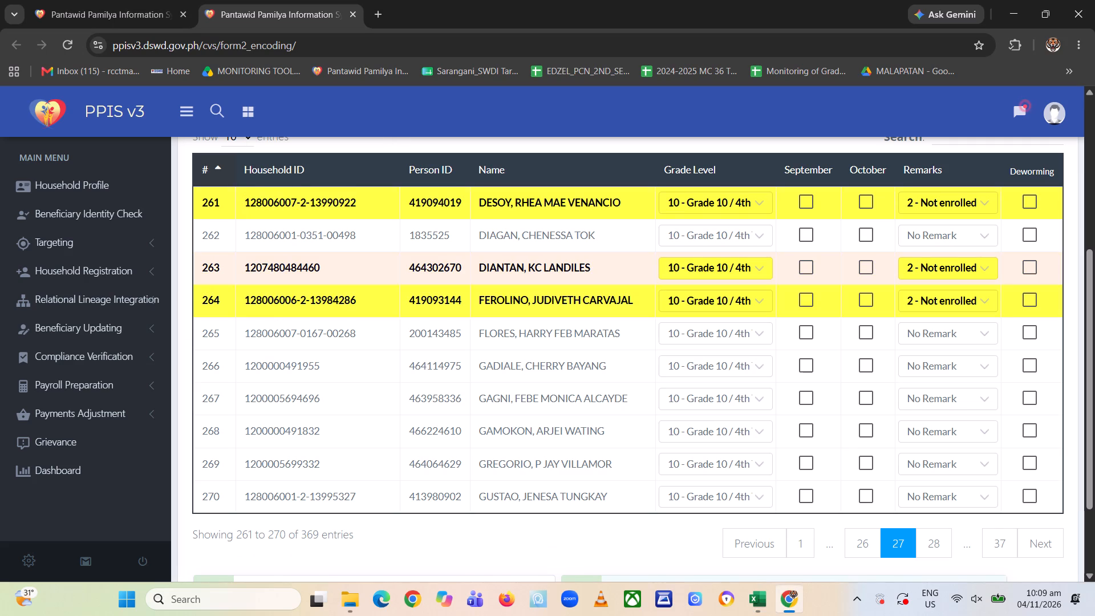
pyautogui.hotkey('ctrl', 'c')
pyautogui.hotkey('alt', 'Tab')
pyautogui.click(334, 141)
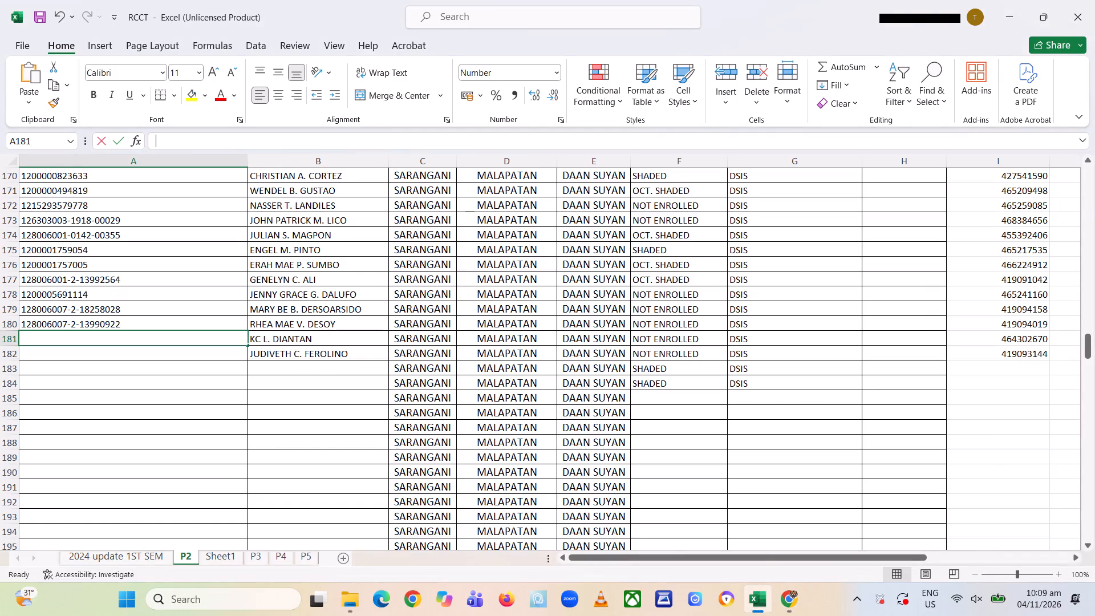
pyautogui.hotkey('ctrl', 'v')
pyautogui.press('Return')
# Copy the household ID of entry 264 from the compliance list into cell A182 of sheet P2.
pyautogui.hotkey('alt', 'Tab')
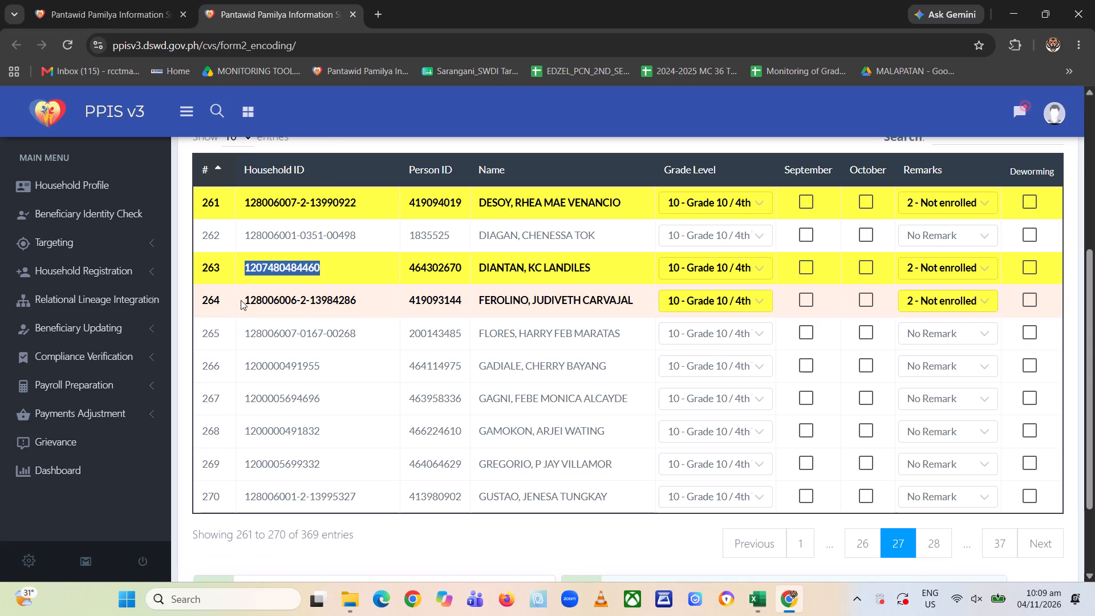
pyautogui.moveTo(241, 300); pyautogui.dragTo(363, 301)
pyautogui.hotkey('ctrl', 'c')
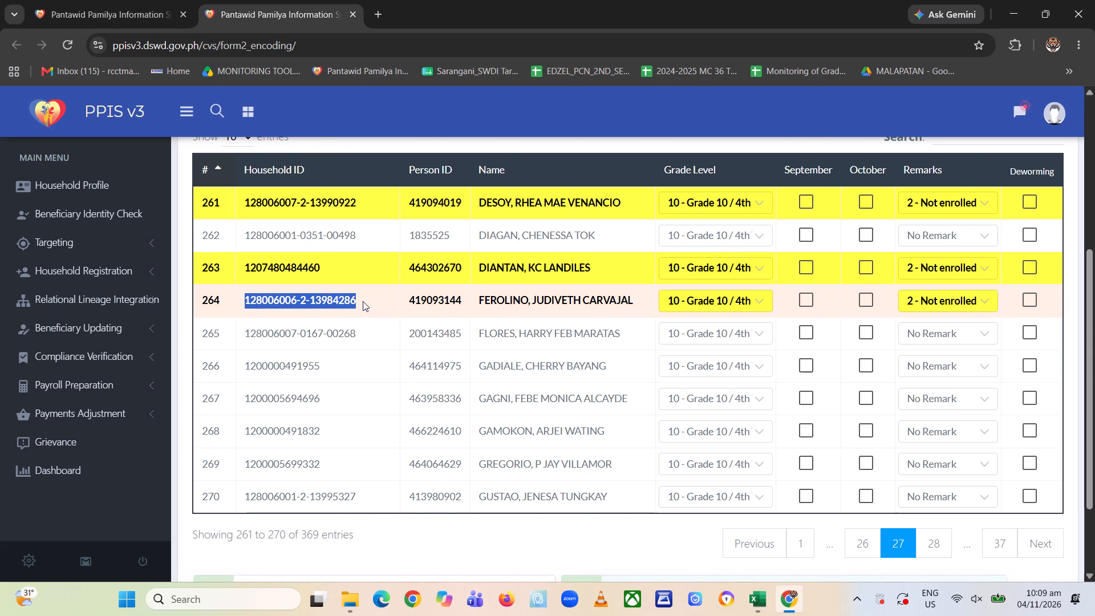
pyautogui.hotkey('alt', 'Tab')
pyautogui.click(475, 144)
pyautogui.hotkey('ctrl', 'v')
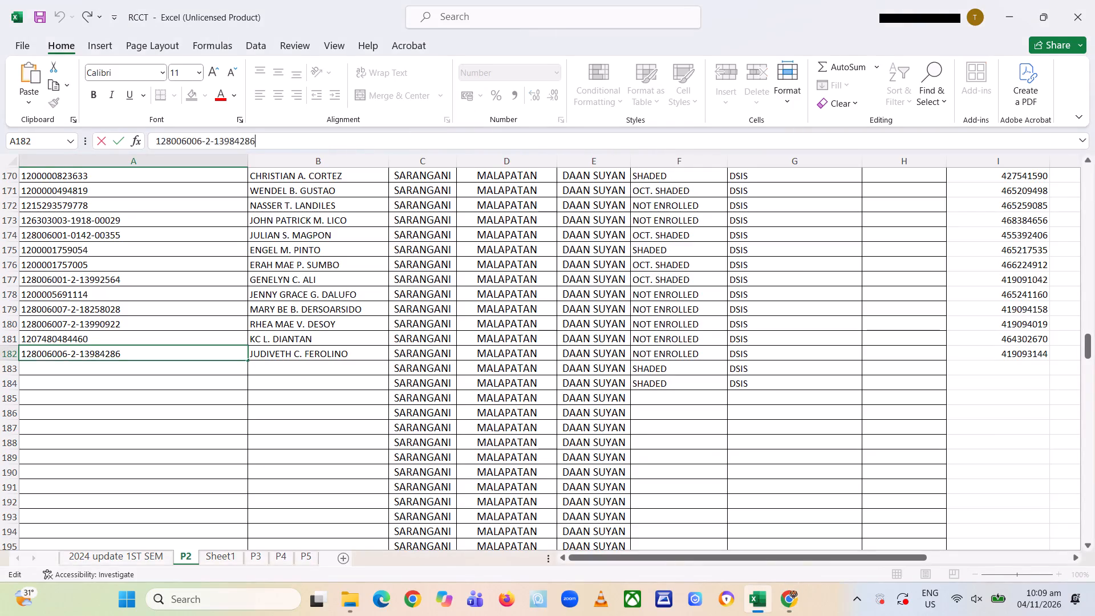
pyautogui.press('Return')
# Switch to the PPIS compliance list and open page 28.
pyautogui.hotkey('alt', 'Tab')
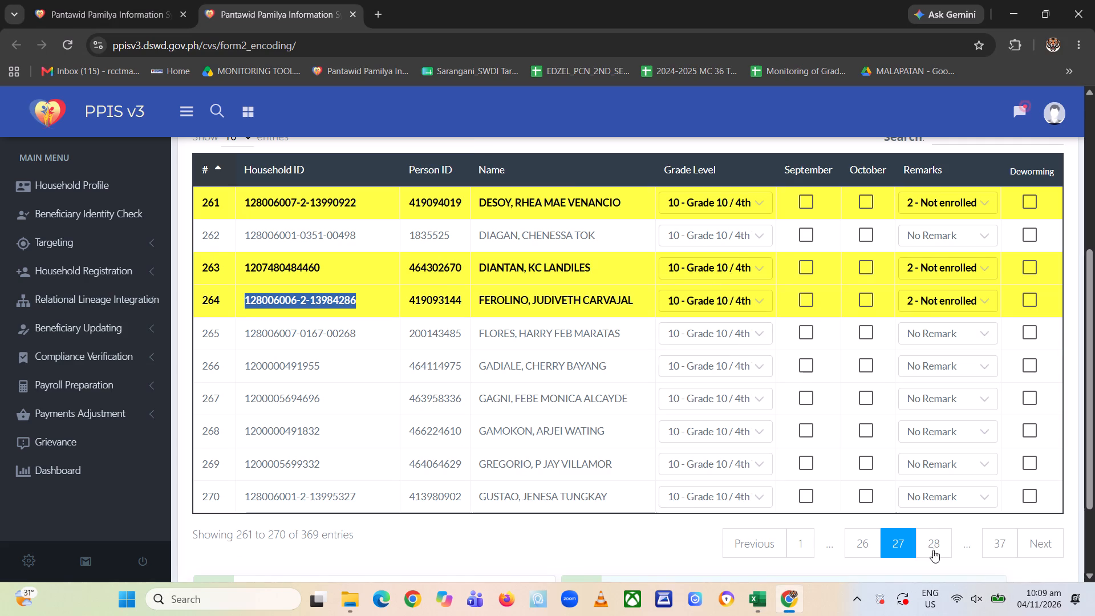
pyautogui.click(938, 550)
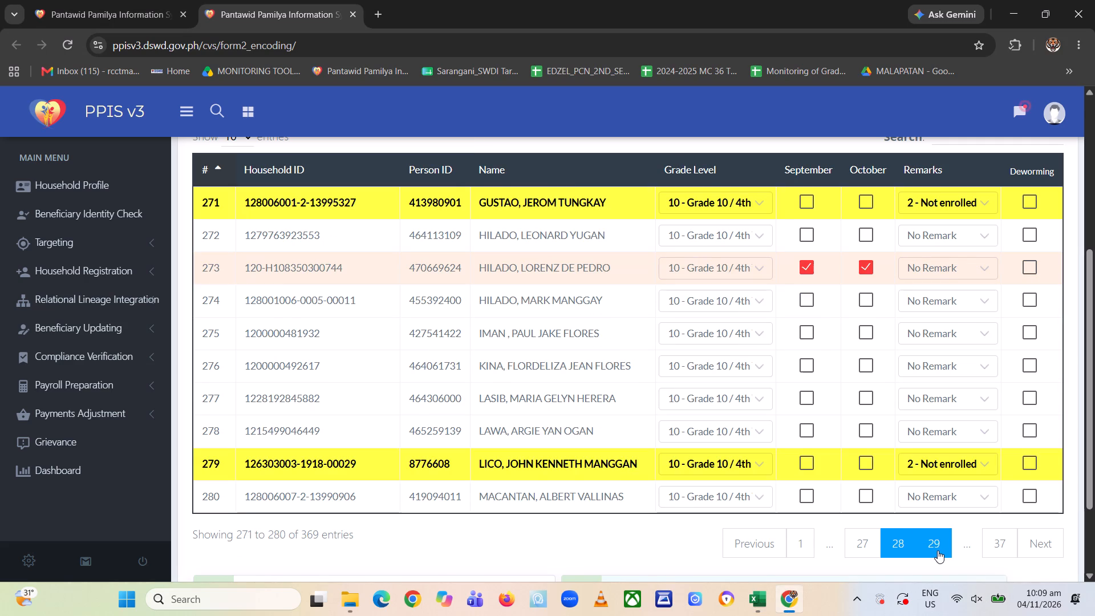
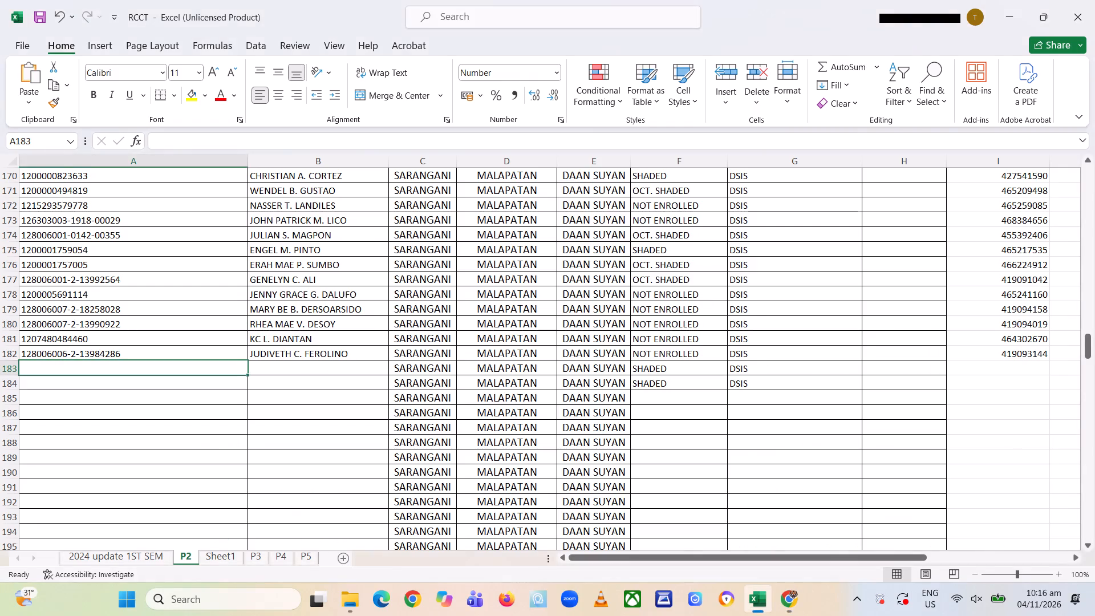
# Copy the household ID of entry 271 from the compliance list into cell A183 of sheet P2.
pyautogui.hotkey('alt', 'Tab')
pyautogui.moveTo(245, 200); pyautogui.dragTo(359, 201)
pyautogui.hotkey('ctrl', 'c')
pyautogui.hotkey('alt', 'Tab')
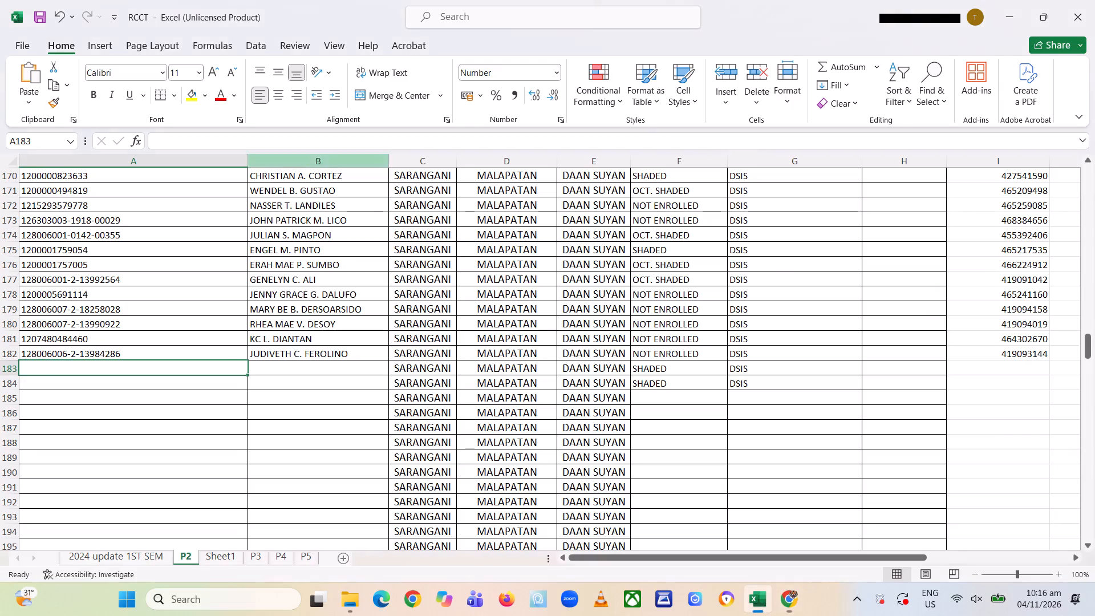
pyautogui.click(381, 136)
pyautogui.hotkey('ctrl', 'v')
pyautogui.press('Return')
# Copy the household ID of entry 273 from the compliance list into cell A184 of sheet P2.
pyautogui.hotkey('alt', 'Tab')
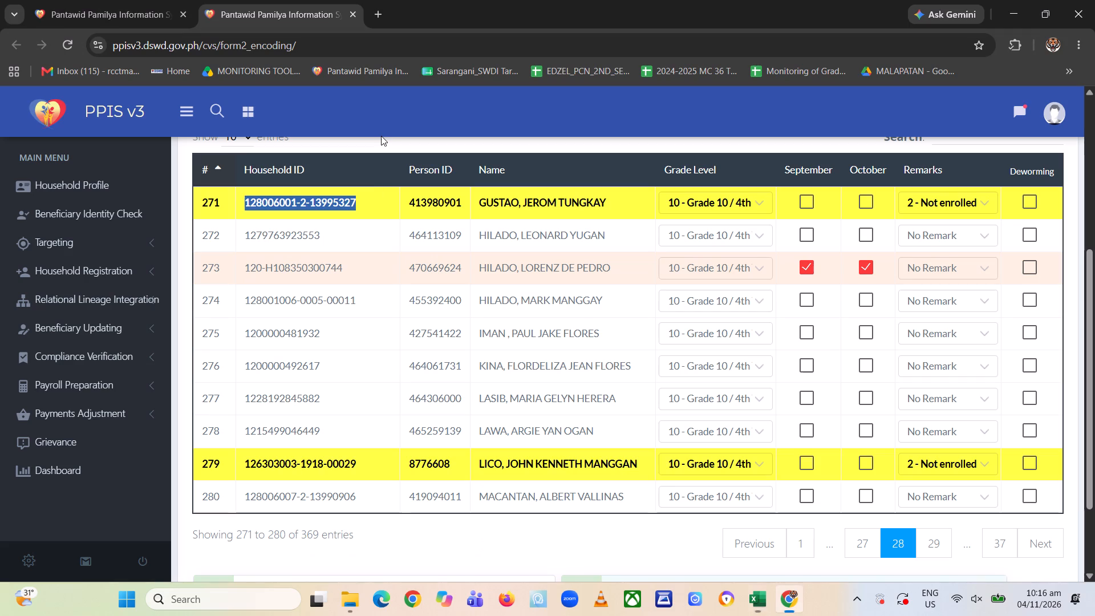
pyautogui.moveTo(243, 269); pyautogui.dragTo(351, 270)
pyautogui.hotkey('ctrl', 'c')
pyautogui.hotkey('alt', 'Tab')
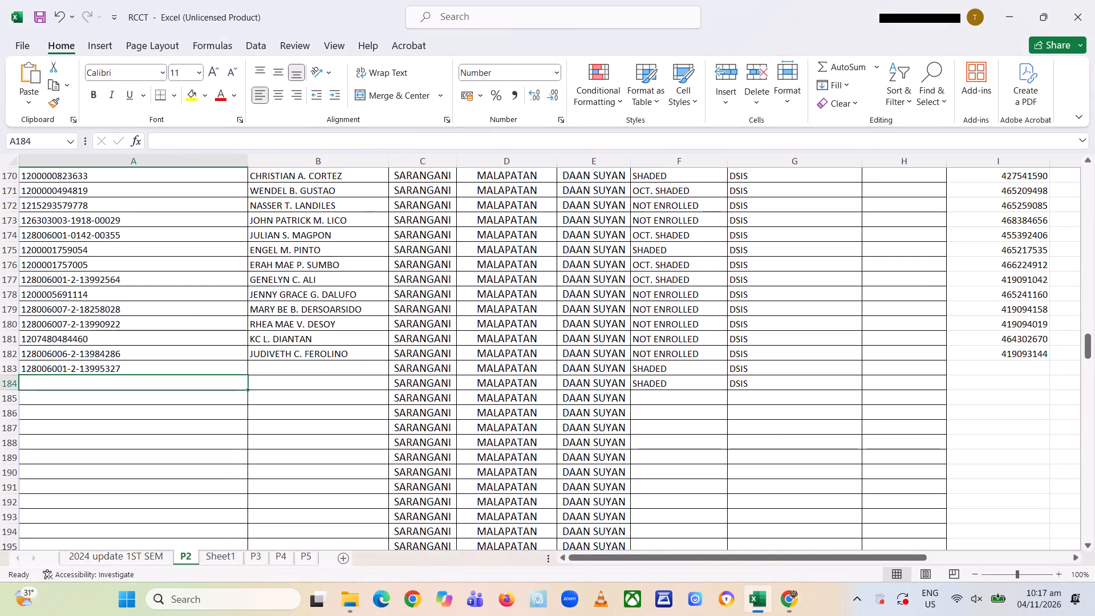
pyautogui.click(386, 142)
pyautogui.hotkey('ctrl', 'v')
pyautogui.press('Return')
# Copy the household ID of entry 279 from the compliance list into cell A185 of sheet P2.
pyautogui.hotkey('alt', 'Tab')
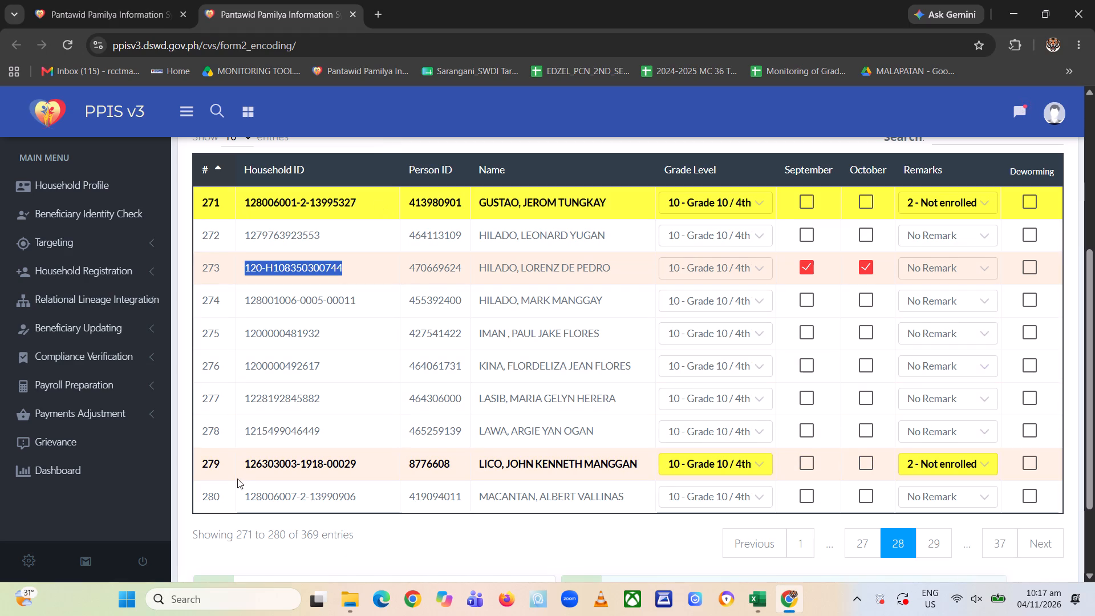
pyautogui.moveTo(244, 466); pyautogui.dragTo(356, 458)
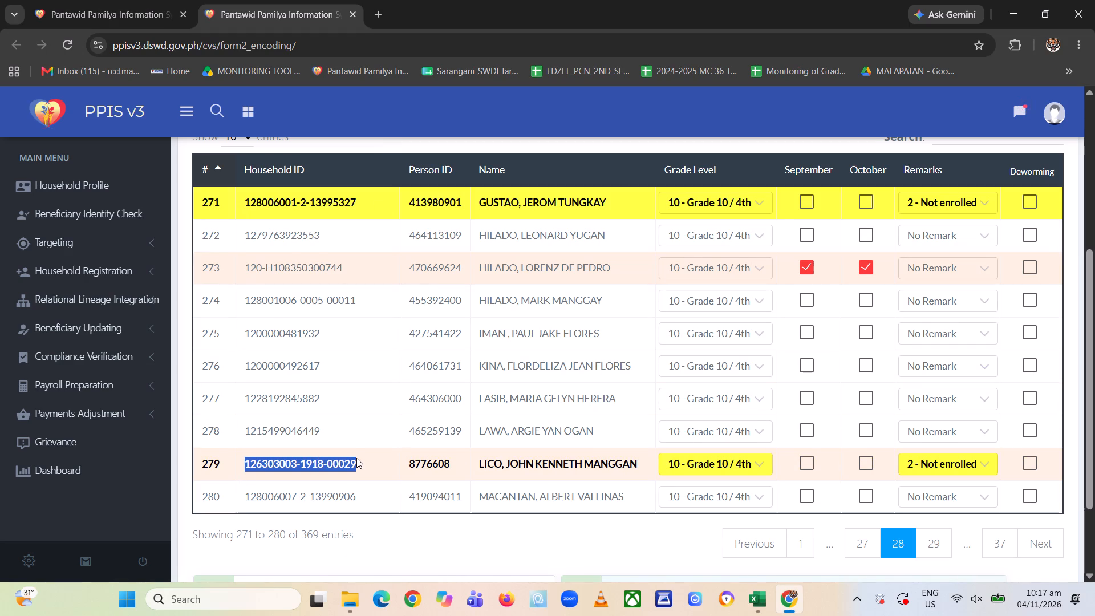
pyautogui.hotkey('ctrl', 'c')
pyautogui.hotkey('ctrl', 'c')
pyautogui.hotkey('alt', 'Tab')
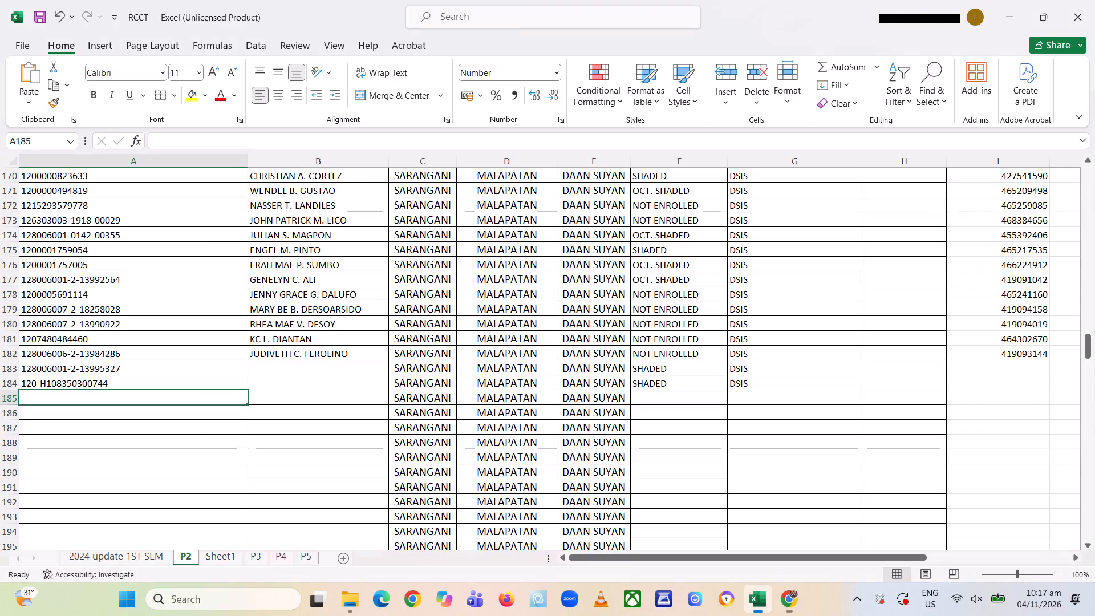
pyautogui.click(477, 137)
pyautogui.hotkey('ctrl', 'v')
pyautogui.press('Return')
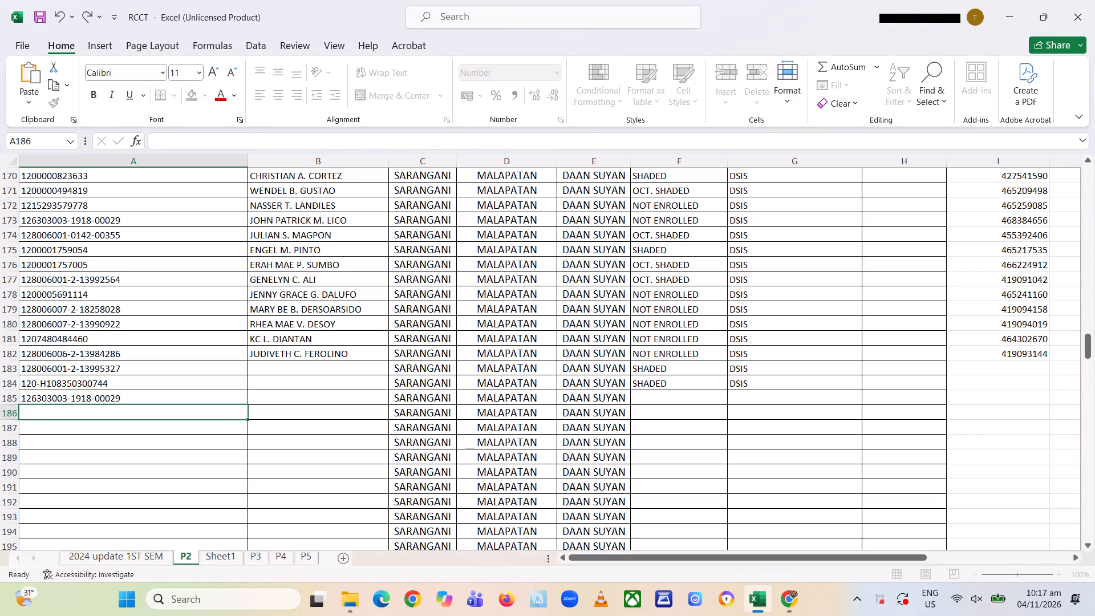
# Enter entry 271's name in cell B183 as given name, middle initial with a period, and surname, copying the given name from the compliance list.
pyautogui.press('Up')
pyautogui.press('Up')
pyautogui.press('Up')
pyautogui.press('Right')
pyautogui.hotkey('alt', 'Tab')
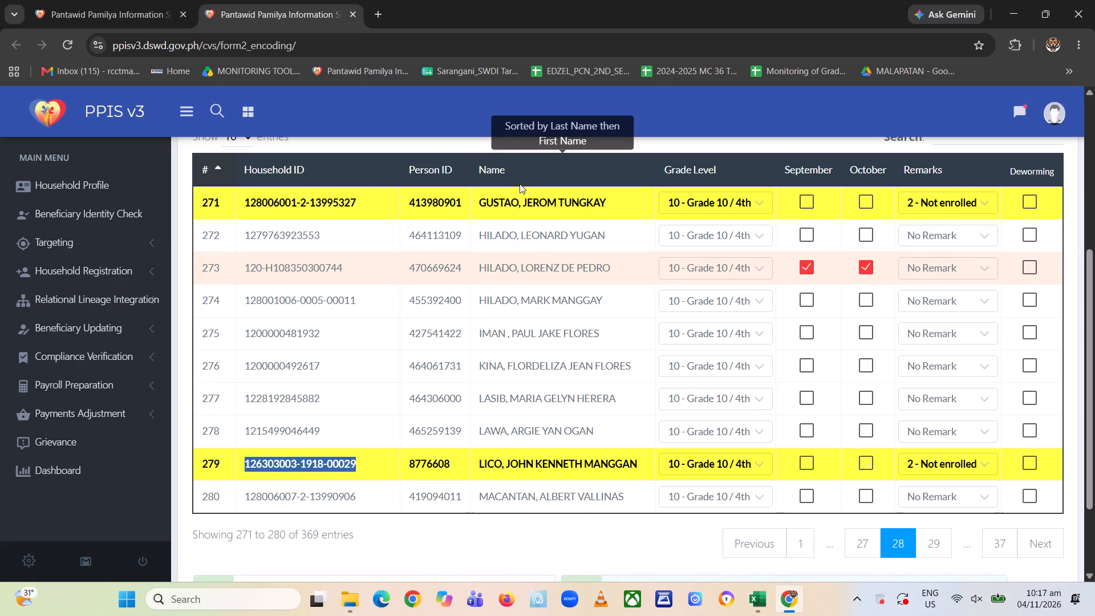
pyautogui.moveTo(524, 199); pyautogui.dragTo(570, 197)
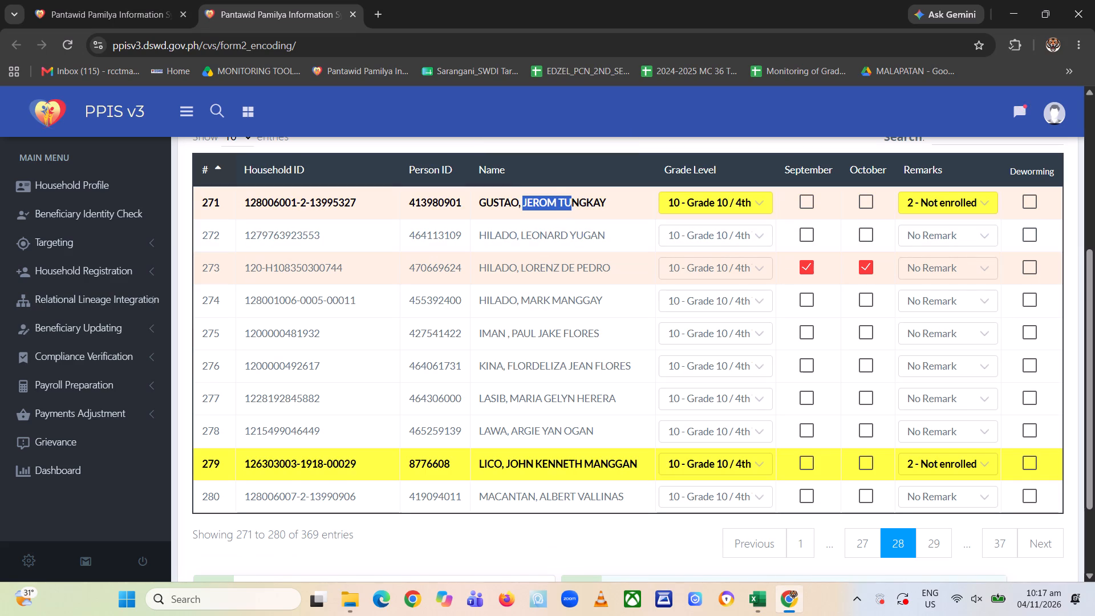
pyautogui.moveTo(570, 197); pyautogui.dragTo(564, 198)
pyautogui.hotkey('ctrl', 'c')
pyautogui.hotkey('alt', 'Tab')
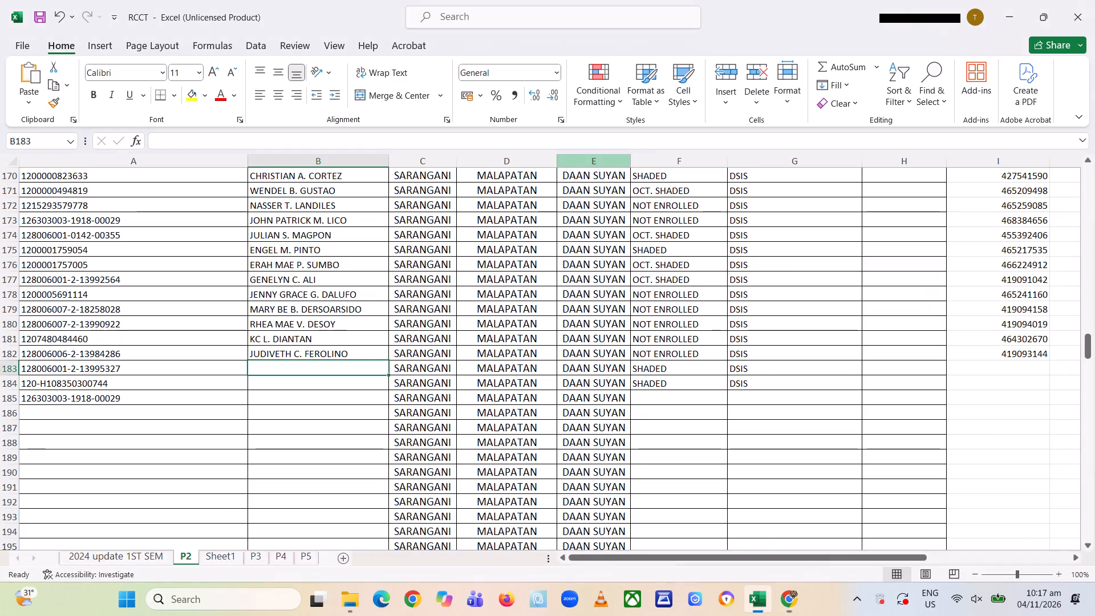
pyautogui.click(570, 144)
pyautogui.hotkey('ctrl', 'v')
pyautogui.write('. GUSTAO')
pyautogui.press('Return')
# Enter entry 273's name in cell B184 as given name, middle initial and surname, copying the given name from the compliance list.
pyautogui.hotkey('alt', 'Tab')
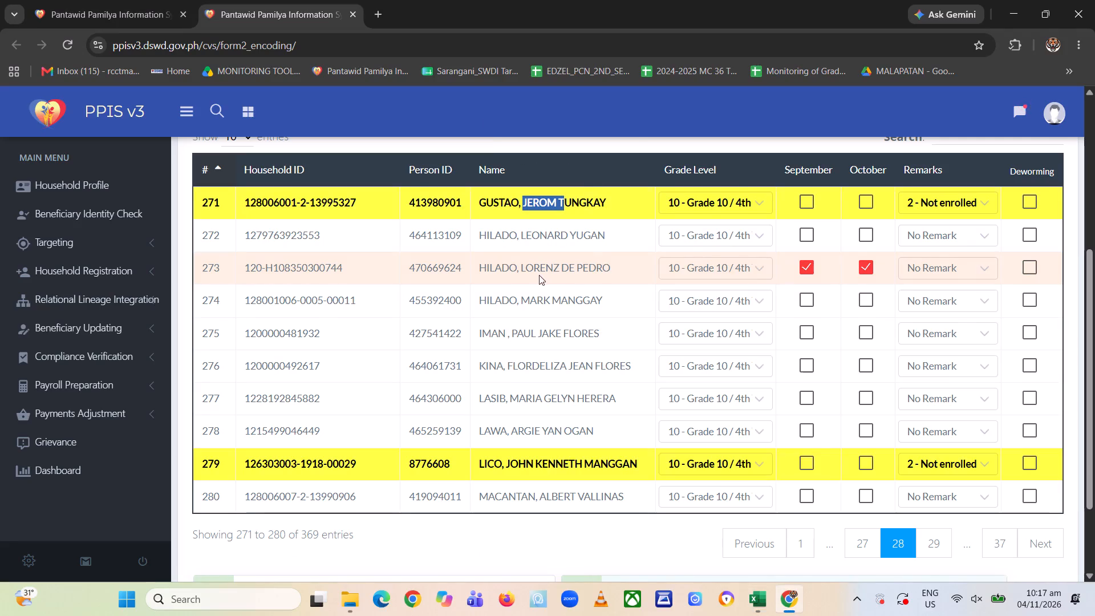
pyautogui.moveTo(521, 269); pyautogui.dragTo(575, 264)
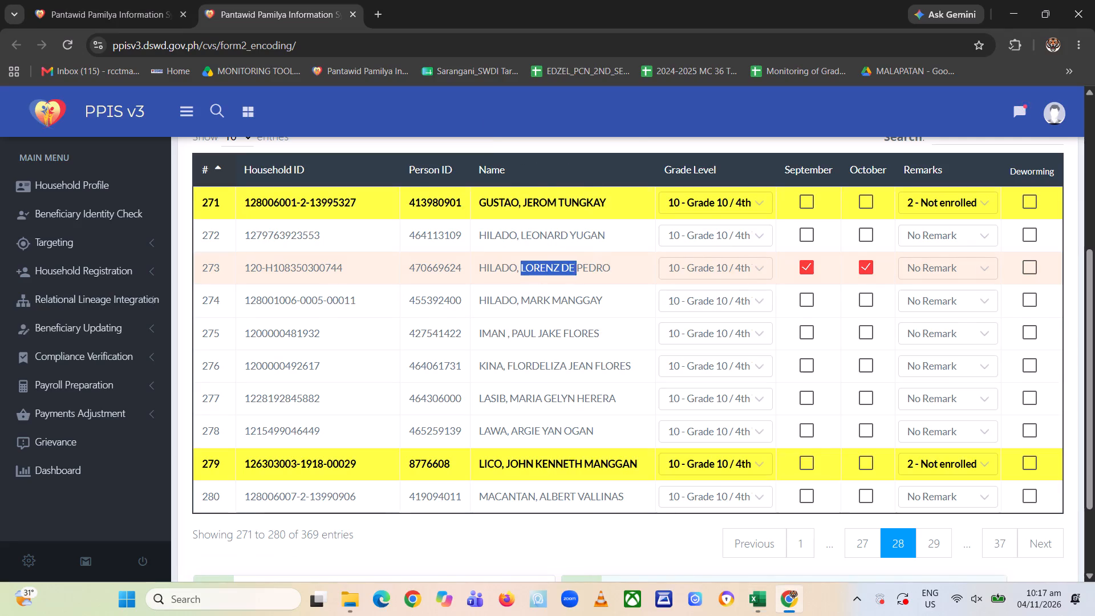
pyautogui.moveTo(575, 264); pyautogui.dragTo(566, 266)
pyautogui.hotkey('ctrl', 'c')
pyautogui.hotkey('alt', 'Tab')
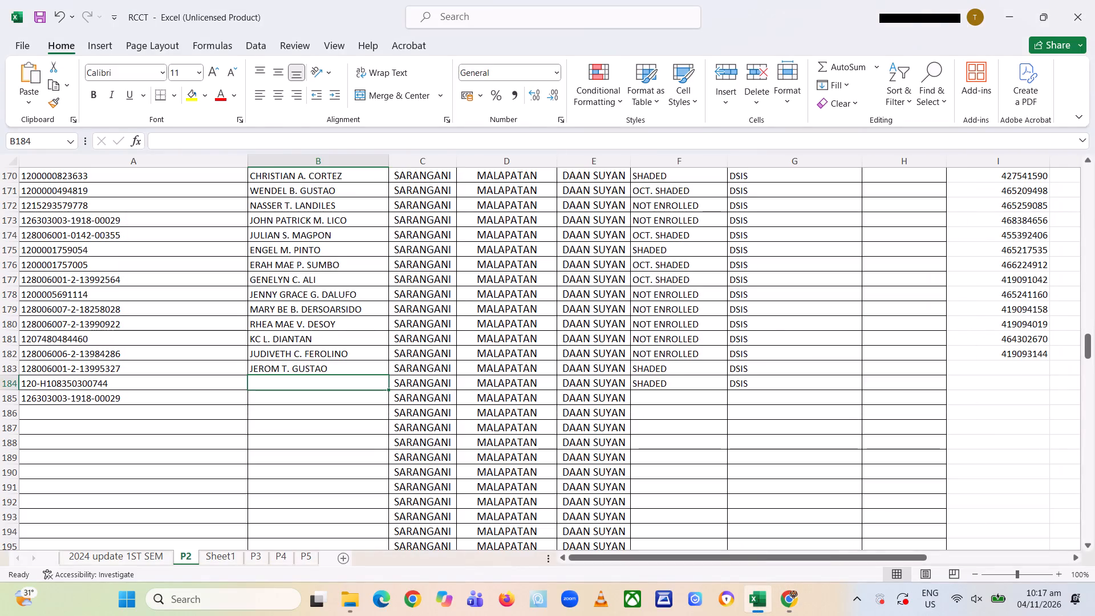
pyautogui.click(559, 140)
pyautogui.hotkey('ctrl', 'v')
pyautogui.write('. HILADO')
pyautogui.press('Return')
# Enter entry 279's name in cell B185 as given names, middle initial and surname, copying the given names from the compliance list.
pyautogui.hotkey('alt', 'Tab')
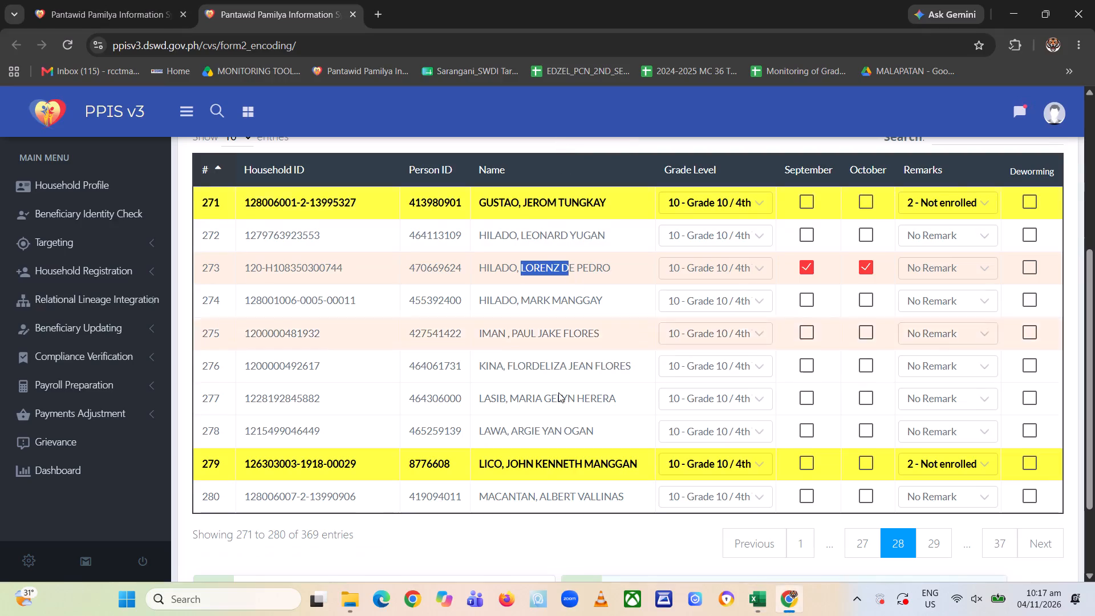
pyautogui.moveTo(506, 464); pyautogui.dragTo(589, 468)
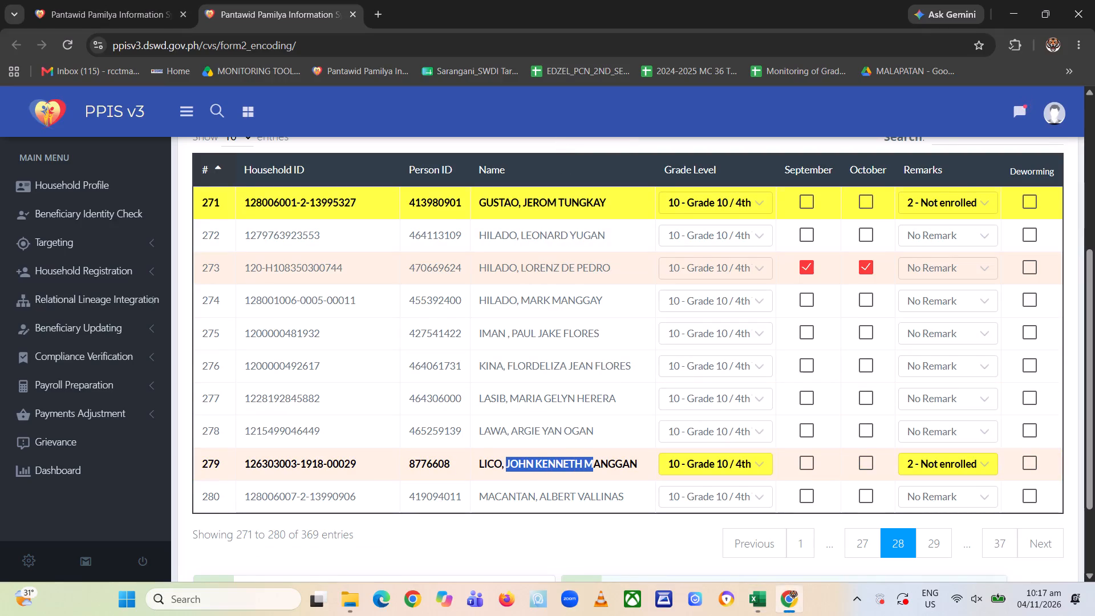
pyautogui.hotkey('ctrl', 'c')
pyautogui.hotkey('alt', 'Tab')
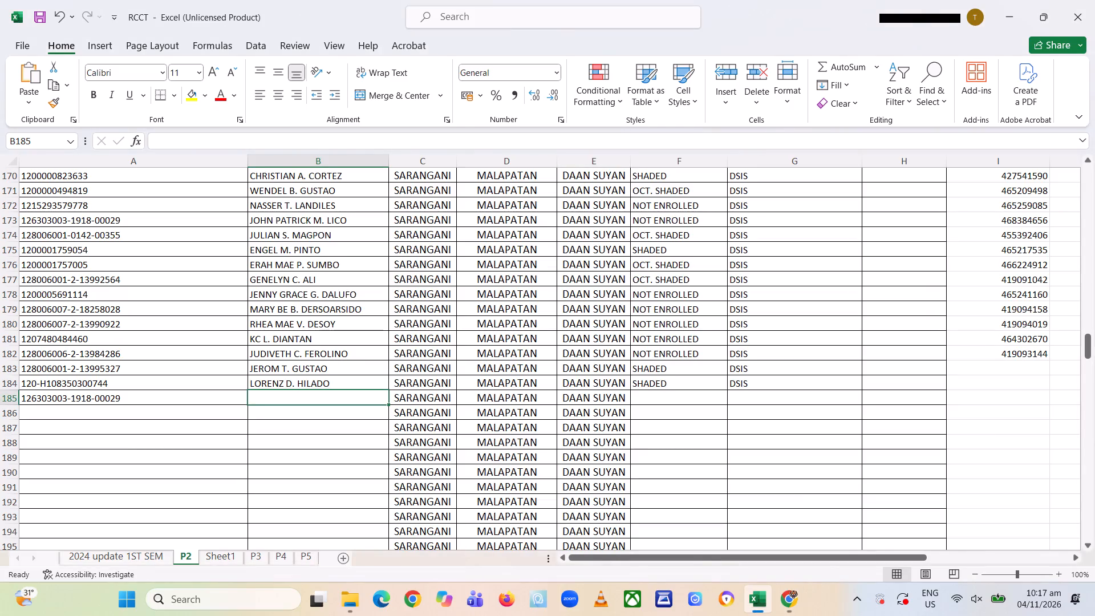
pyautogui.click(620, 141)
pyautogui.hotkey('ctrl', 'v')
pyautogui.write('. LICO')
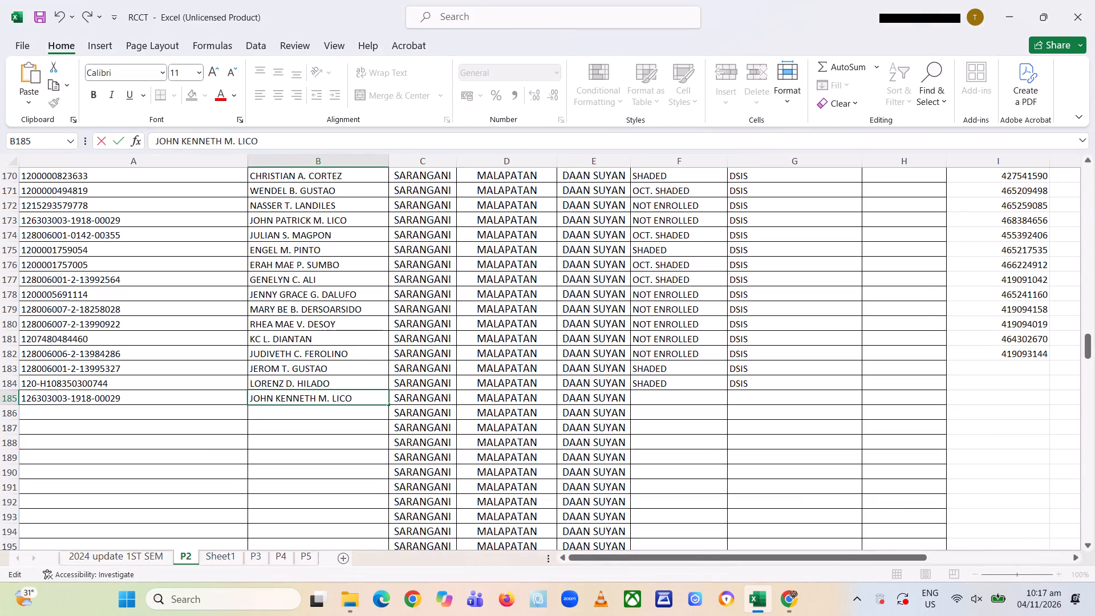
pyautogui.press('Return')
# Fill the SHADED and DSIS values of F184:G184 down through row 209.
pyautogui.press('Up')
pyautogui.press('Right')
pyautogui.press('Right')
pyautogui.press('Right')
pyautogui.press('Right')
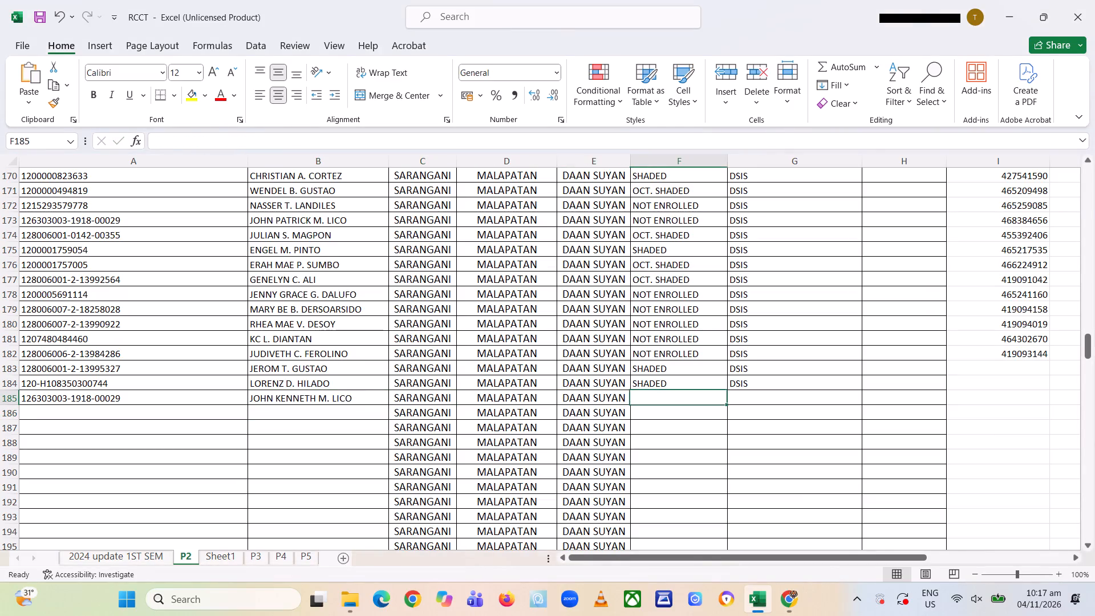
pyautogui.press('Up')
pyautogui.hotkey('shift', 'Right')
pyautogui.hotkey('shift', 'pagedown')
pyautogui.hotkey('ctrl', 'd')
# Check entry 271's remark in the compliance list and set its status in cell F183 to NOT ENROLLED.
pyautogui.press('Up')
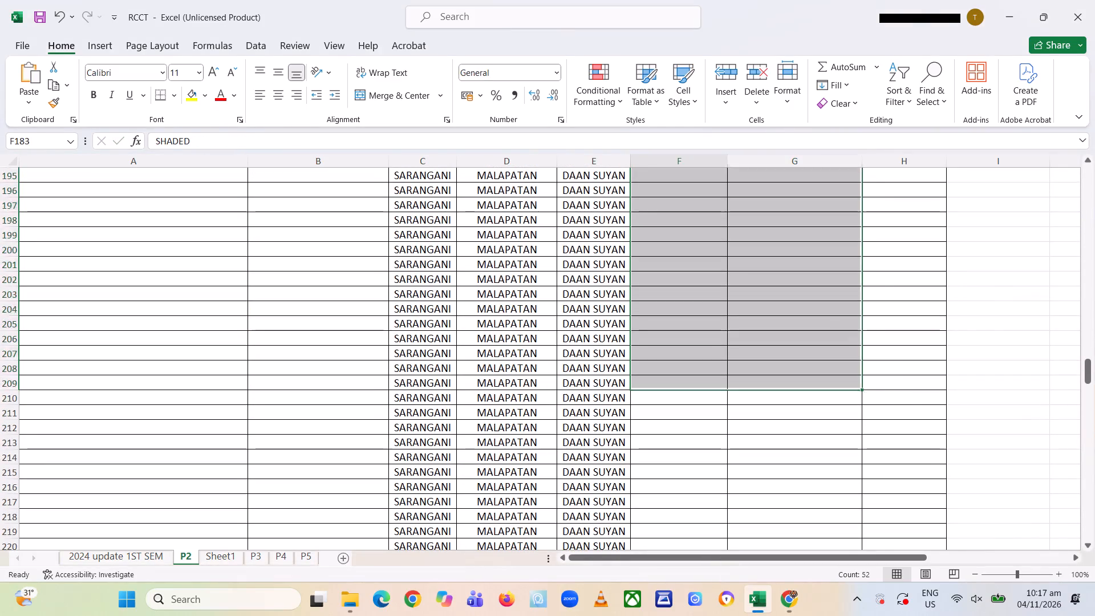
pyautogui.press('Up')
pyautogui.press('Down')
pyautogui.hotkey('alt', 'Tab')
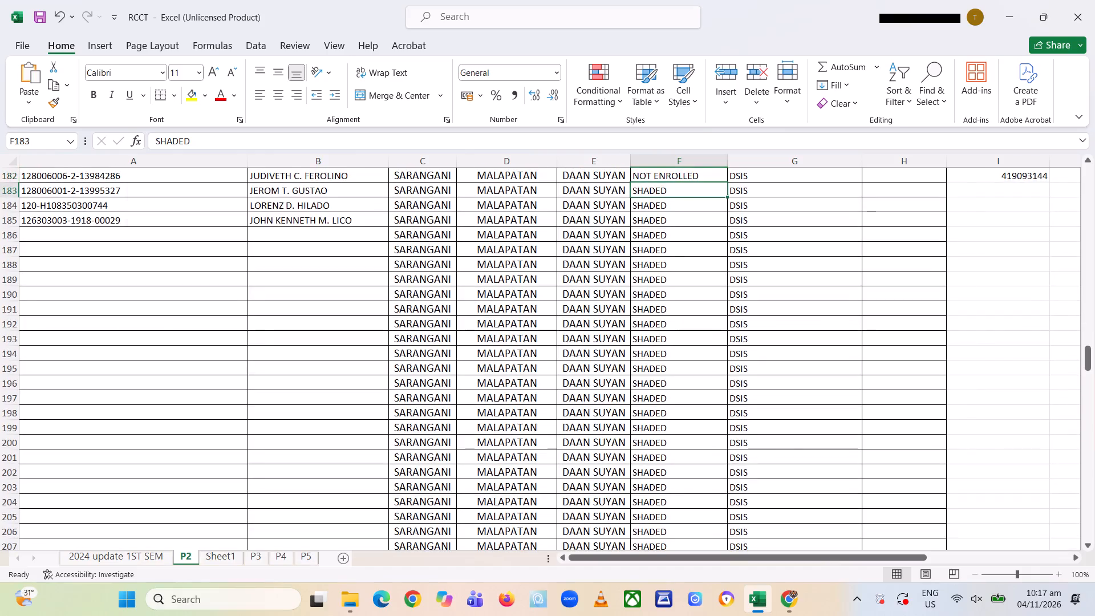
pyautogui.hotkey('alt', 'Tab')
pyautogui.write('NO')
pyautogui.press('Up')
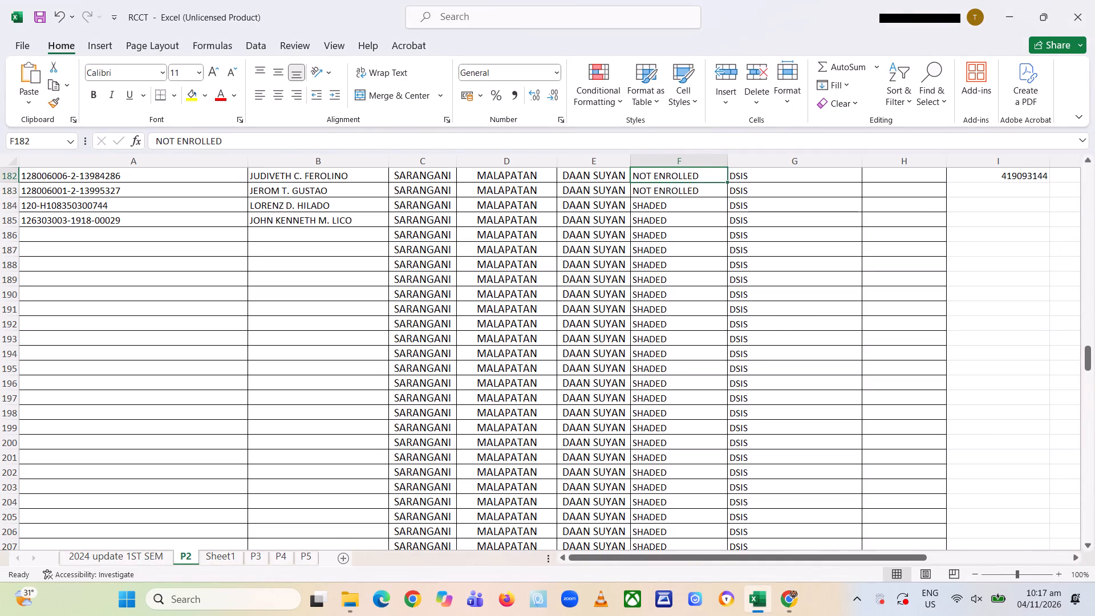
# Check entry 279's remark in the compliance list and set its status in cell F185 to NOT ENROLLED.
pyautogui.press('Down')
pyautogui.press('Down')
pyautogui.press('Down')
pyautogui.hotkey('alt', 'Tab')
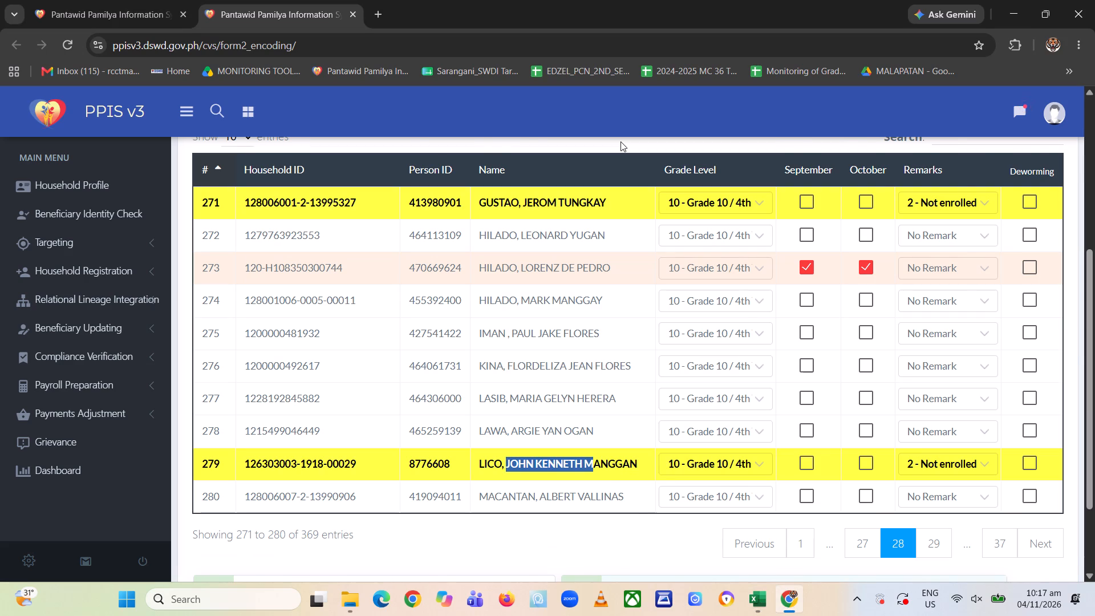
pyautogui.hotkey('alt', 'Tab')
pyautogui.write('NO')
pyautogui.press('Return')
# Copy the person ID of entry 271 from the compliance list into cell I183 of sheet P2.
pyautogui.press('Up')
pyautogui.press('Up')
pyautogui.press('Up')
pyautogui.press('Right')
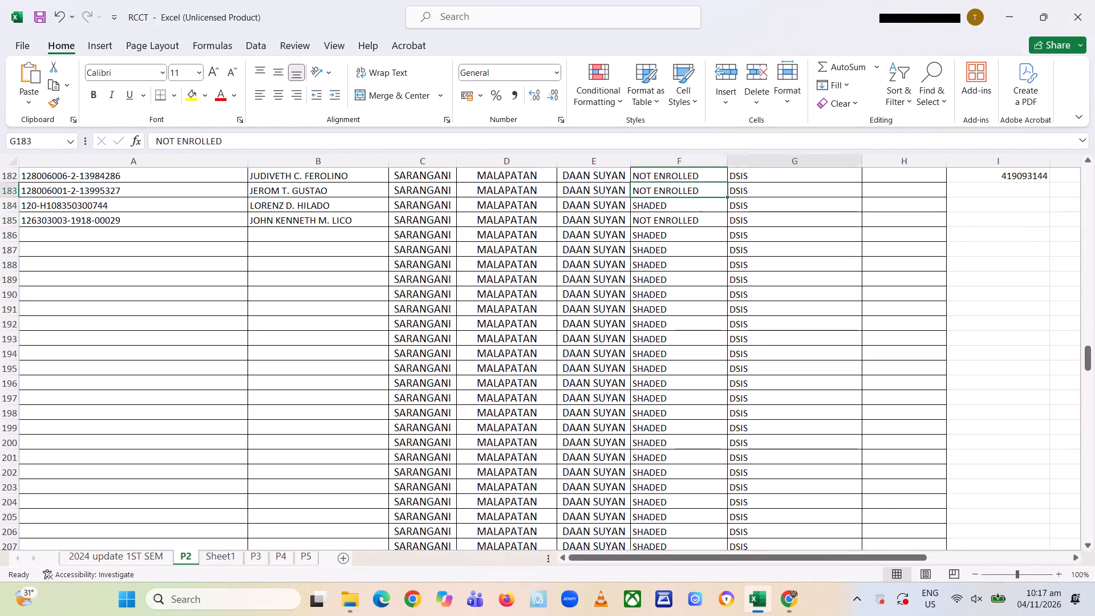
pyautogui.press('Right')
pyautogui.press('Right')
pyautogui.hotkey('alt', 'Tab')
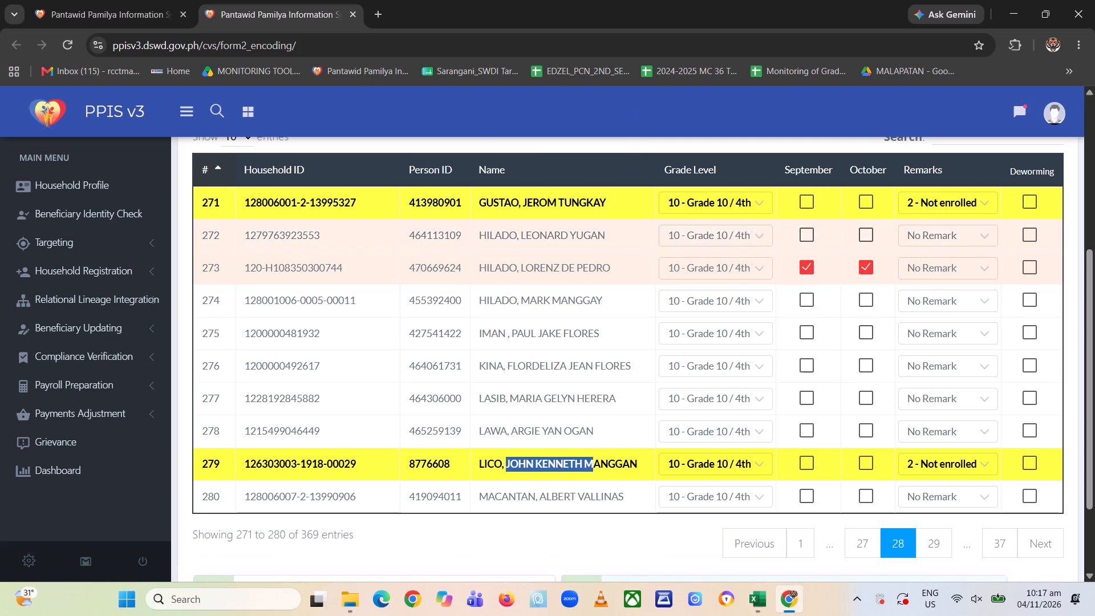
pyautogui.doubleClick(435, 205)
pyautogui.hotkey('ctrl', 'c')
pyautogui.hotkey('alt', 'Tab')
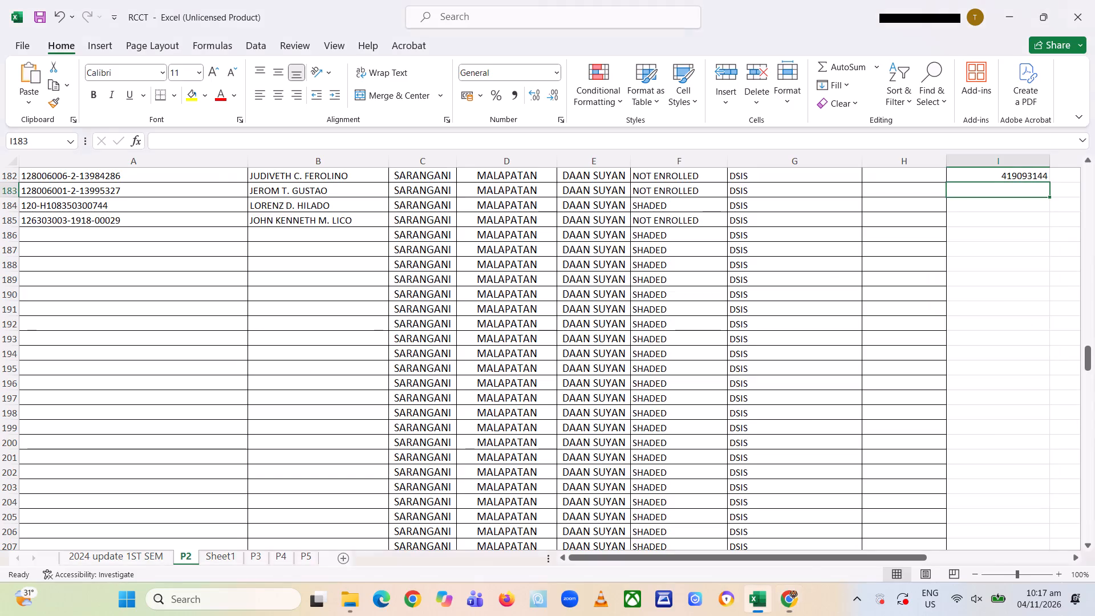
pyautogui.click(474, 136)
pyautogui.hotkey('ctrl', 'v')
pyautogui.press('Return')
# Copy the person ID of entry 273 from the compliance list into cell I184 of sheet P2.
pyautogui.hotkey('alt', 'Tab')
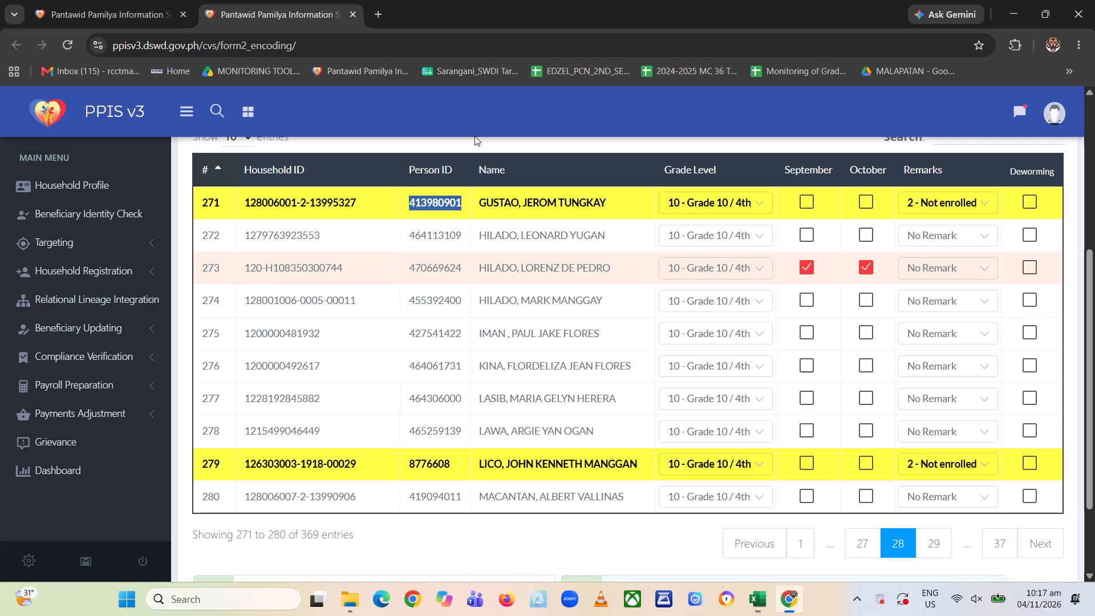
pyautogui.doubleClick(435, 269)
pyautogui.hotkey('ctrl', 'c')
pyautogui.hotkey('alt', 'Tab')
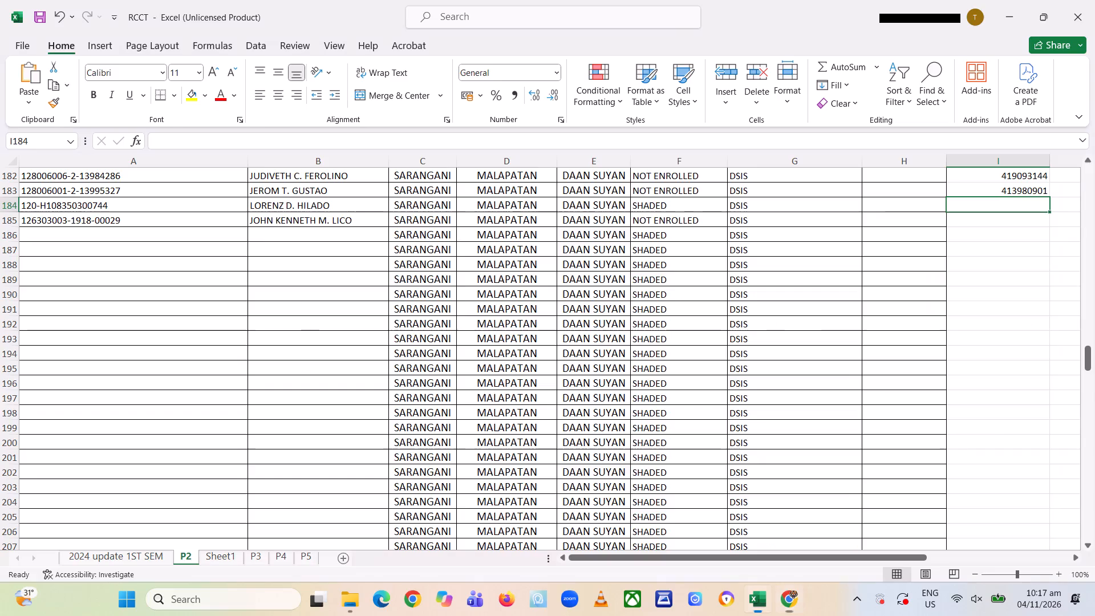
pyautogui.click(489, 143)
pyautogui.hotkey('ctrl', 'v')
pyautogui.press('Return')
# Copy the person ID of entry 279 from the compliance list into cell I185 of sheet P2.
pyautogui.hotkey('alt', 'Tab')
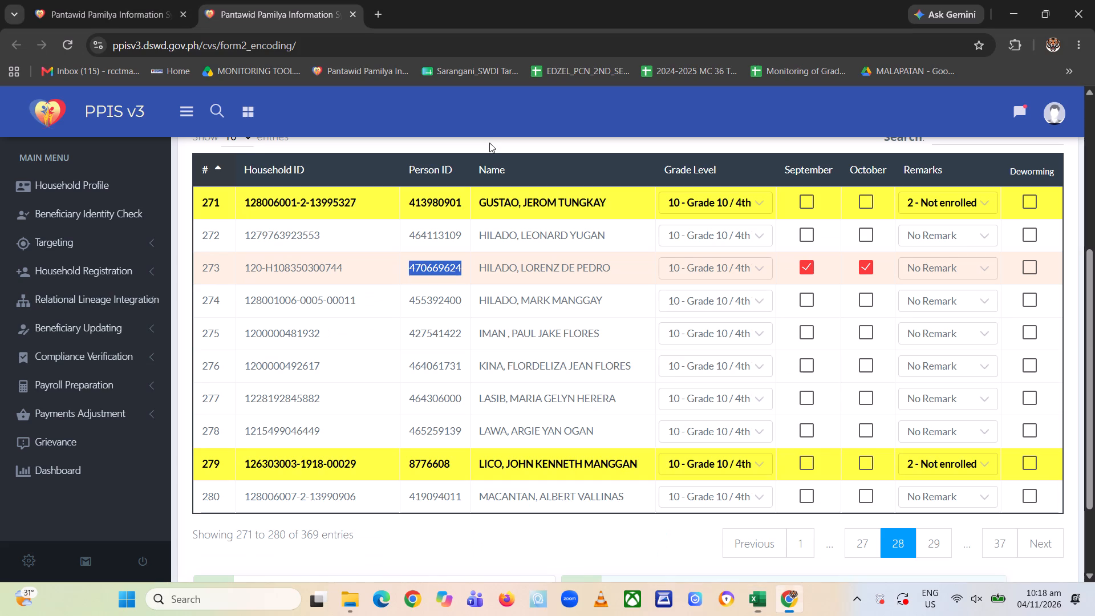
pyautogui.doubleClick(428, 467)
pyautogui.hotkey('ctrl', 'c')
pyautogui.hotkey('alt', 'Tab')
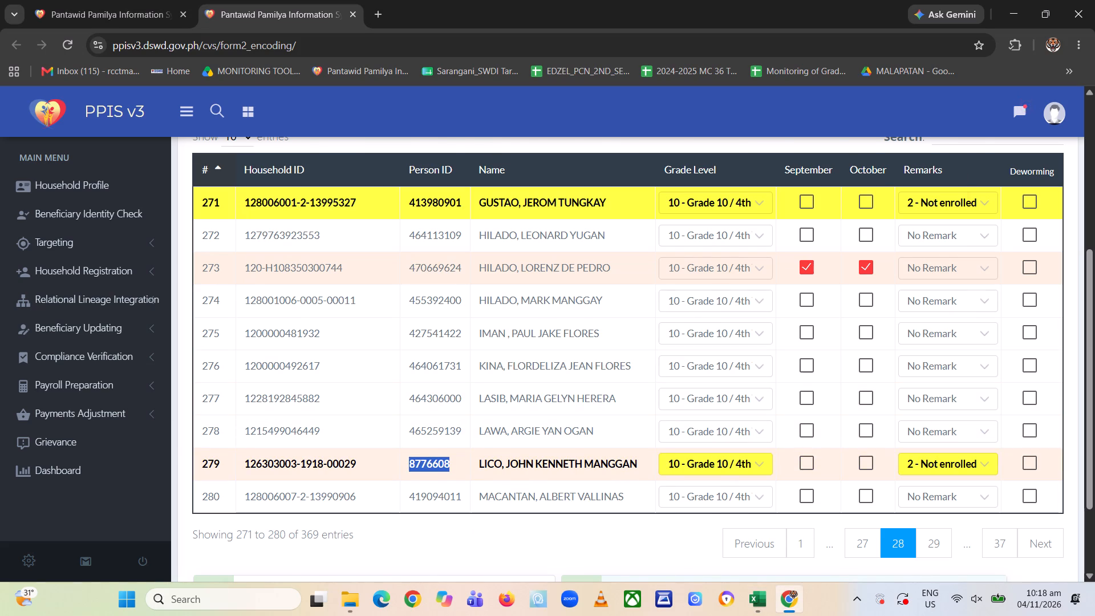
pyautogui.click(513, 139)
pyautogui.hotkey('ctrl', 'v')
pyautogui.press('Return')
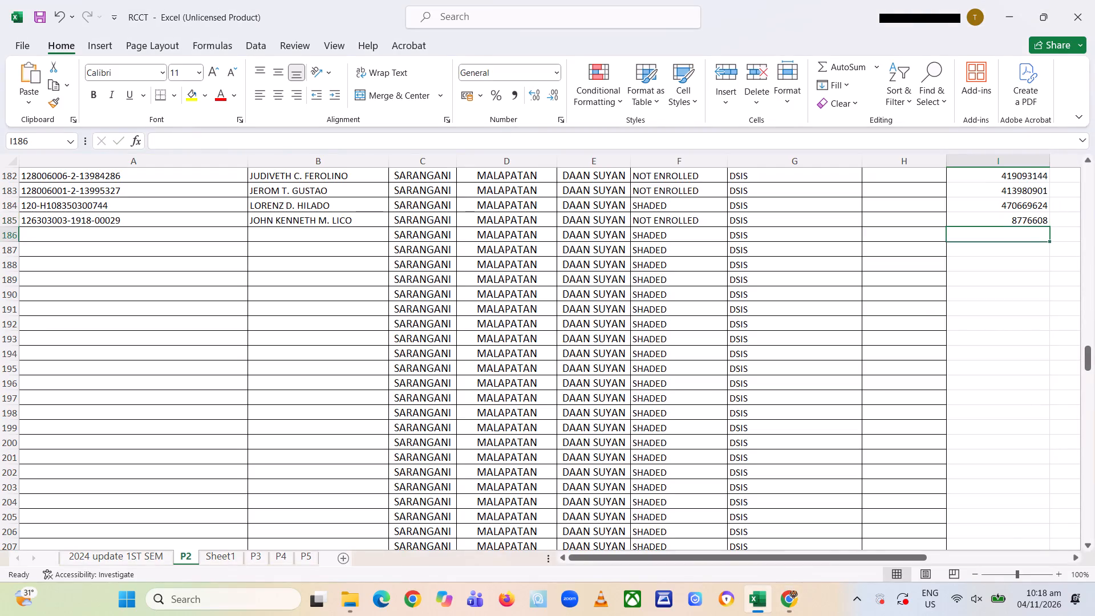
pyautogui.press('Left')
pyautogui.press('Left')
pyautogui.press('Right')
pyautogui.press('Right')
# Switch to the PPIS compliance list and open page 29.
pyautogui.hotkey('alt', 'Tab')
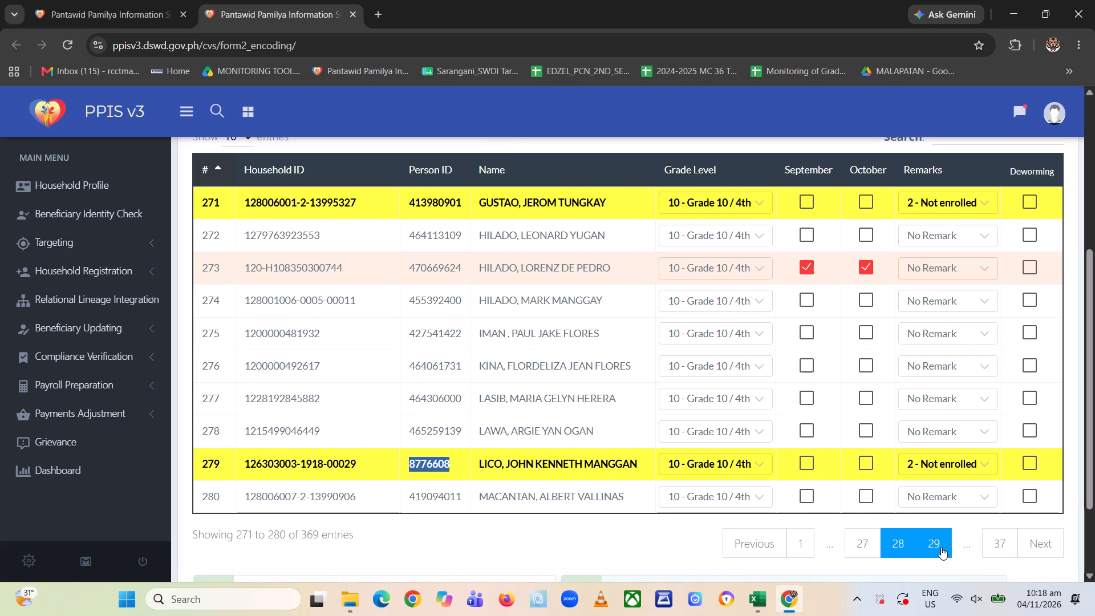
pyautogui.click(941, 547)
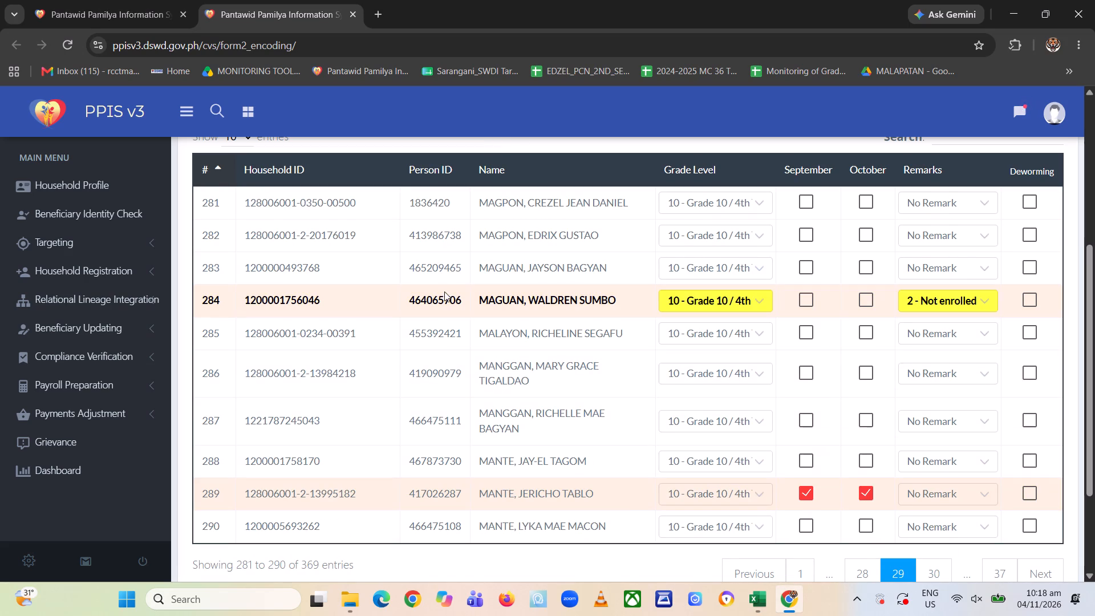
# Copy the person ID of entry 284 from the compliance list into cell I186 of sheet P2, and return to the list.
pyautogui.doubleClick(443, 299)
pyautogui.hotkey('ctrl', 'c')
pyautogui.hotkey('alt', 'Tab')
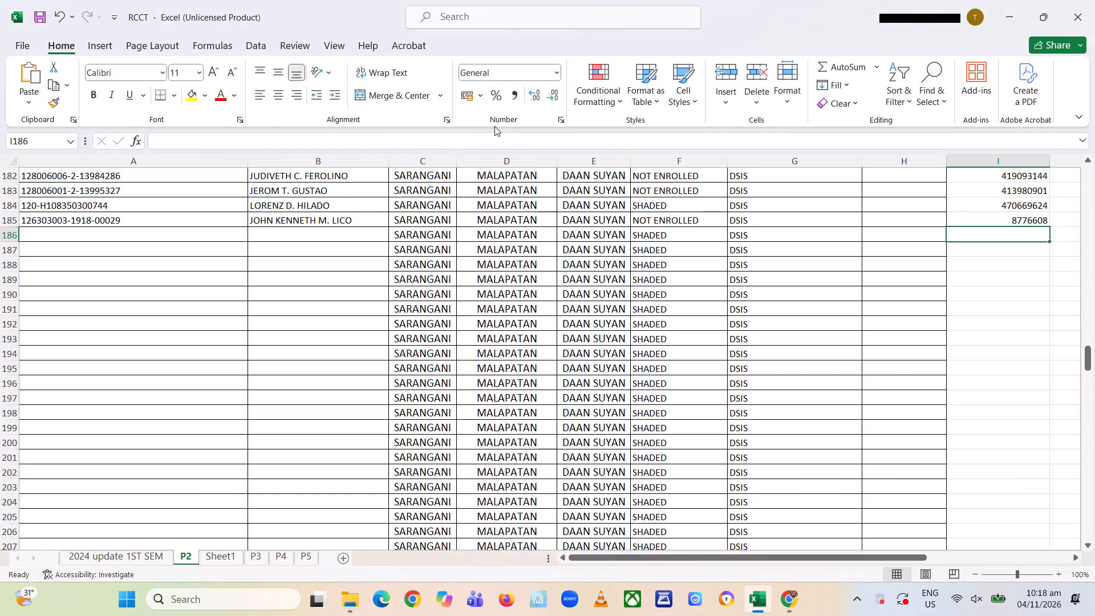
pyautogui.click(493, 137)
pyautogui.hotkey('ctrl', 'v')
pyautogui.press('Return')
pyautogui.hotkey('alt', 'Tab')
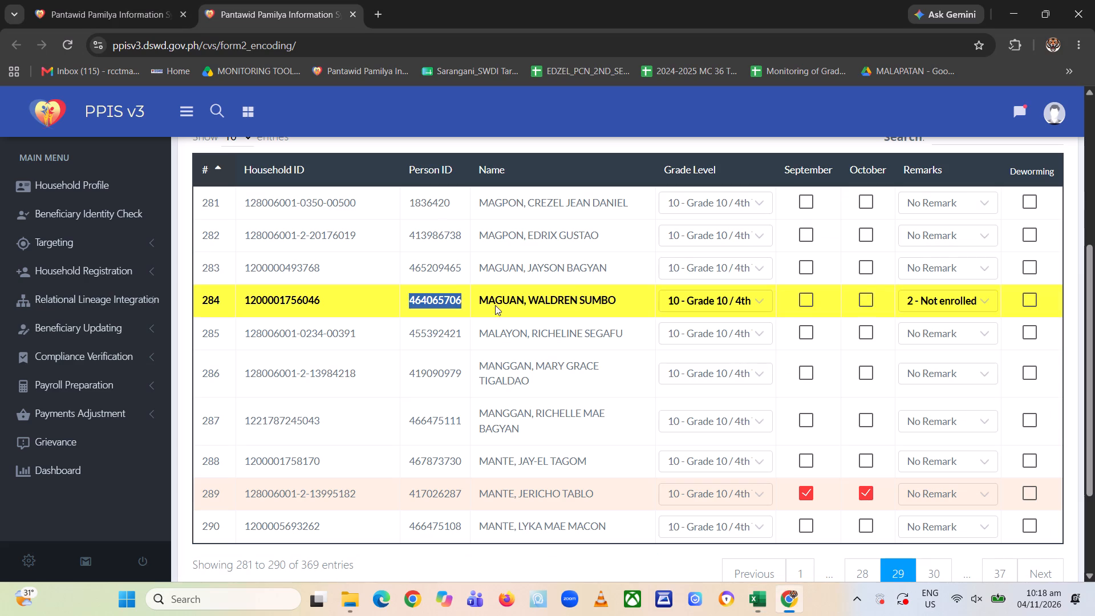
# Copy the person ID of entry 289 from the compliance list into cell I187 of sheet P2.
pyautogui.doubleClick(439, 496)
pyautogui.hotkey('ctrl', 'c')
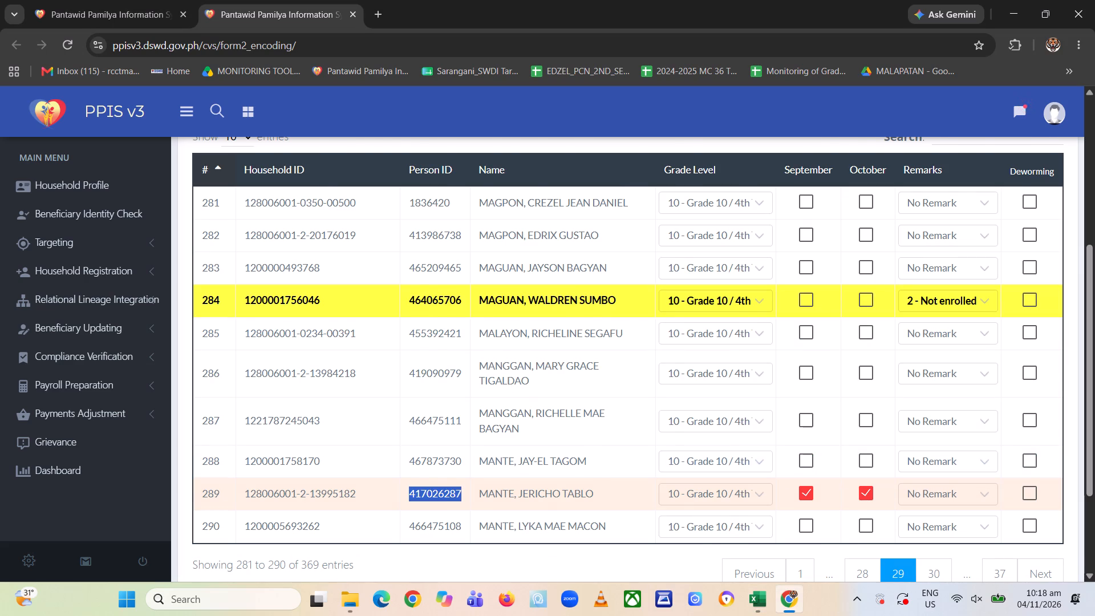
pyautogui.hotkey('alt', 'Tab')
pyautogui.click(486, 143)
pyautogui.hotkey('ctrl', 'v')
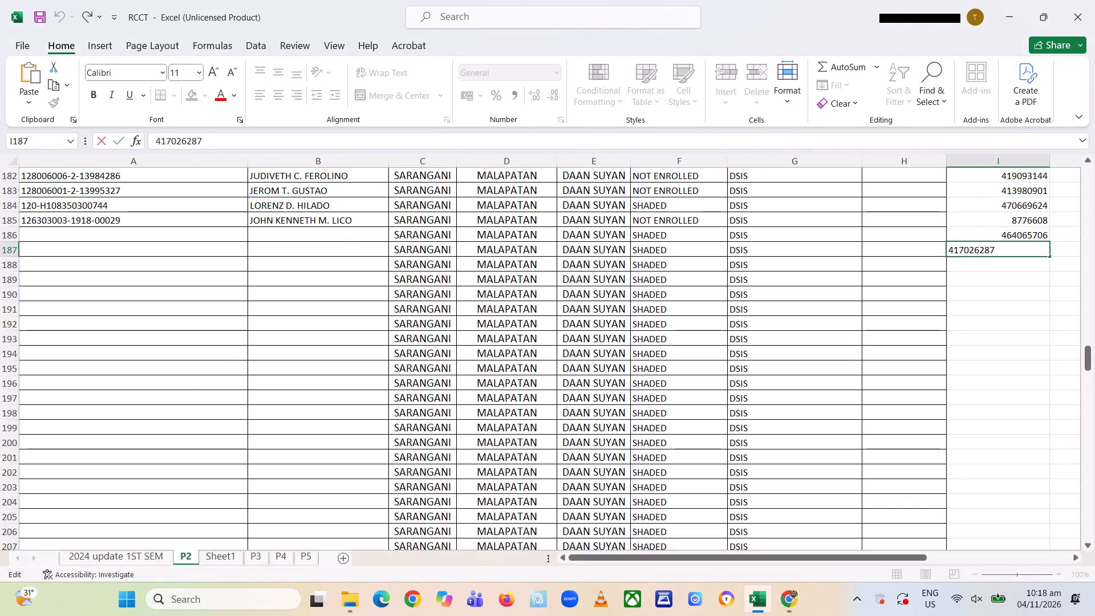
pyautogui.press('Return')
# Enter the name of entry 284 in cell B186 of sheet P2 as first name, middle initial and surname.
pyautogui.press('Up')
pyautogui.press('Up')
pyautogui.press('Left')
pyautogui.press('Left')
pyautogui.press('Left')
pyautogui.press('Left')
pyautogui.press('Left')
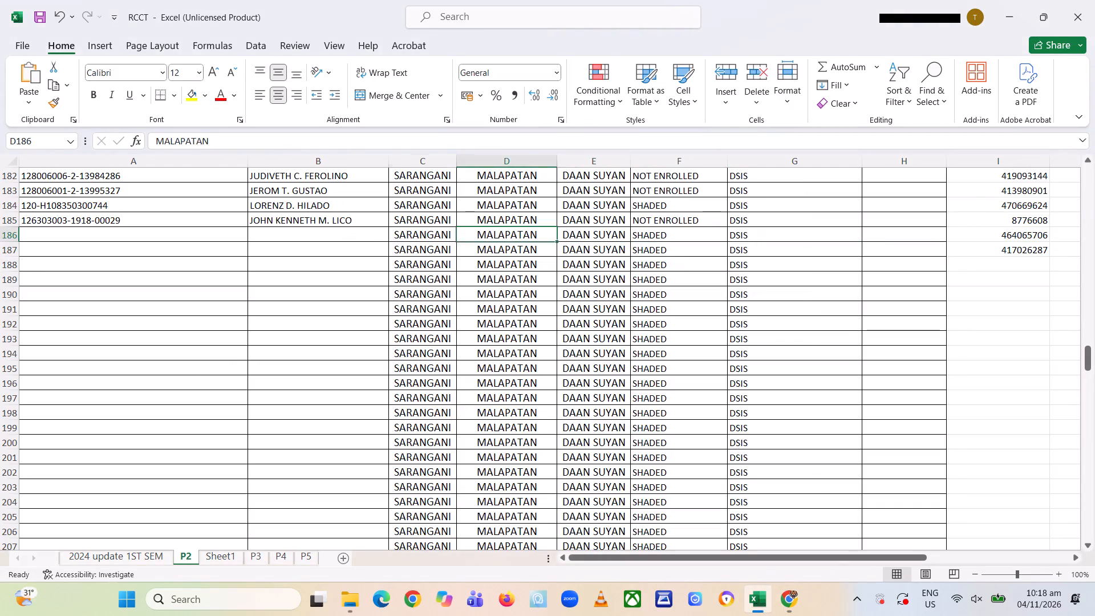
pyautogui.press('Left')
pyautogui.press('Left')
pyautogui.hotkey('alt', 'Tab')
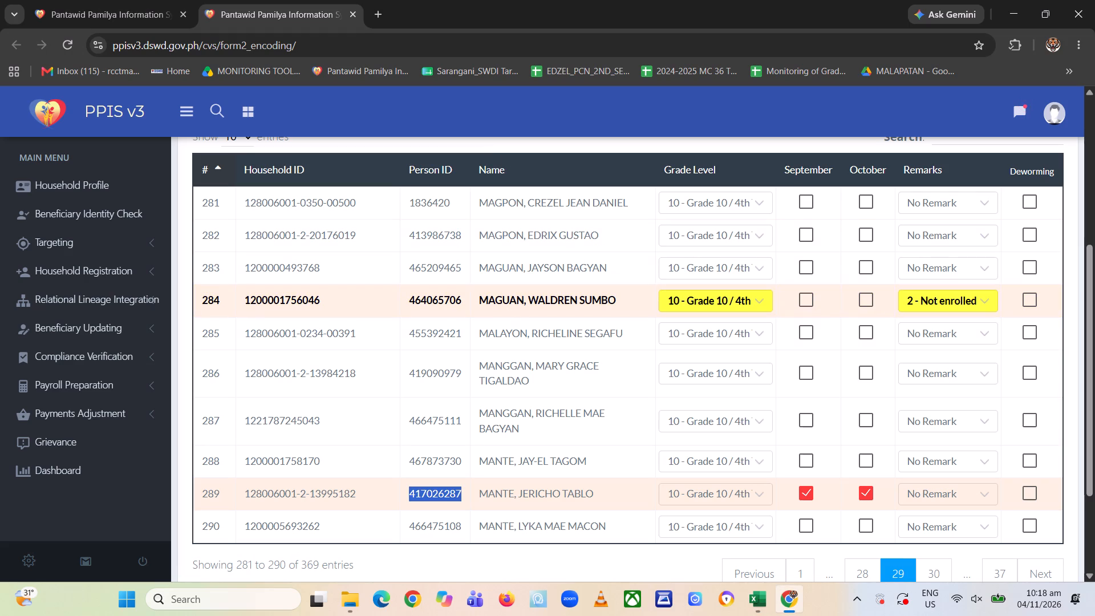
pyautogui.moveTo(529, 304); pyautogui.dragTo(573, 304)
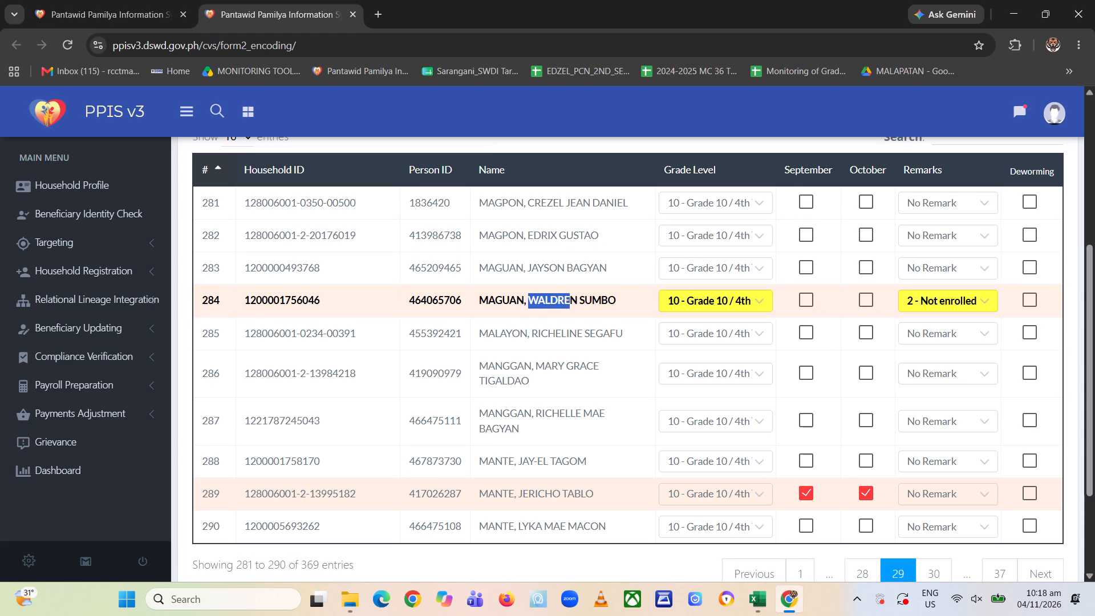
pyautogui.moveTo(573, 304); pyautogui.dragTo(583, 305)
pyautogui.hotkey('ctrl', 'c')
pyautogui.hotkey('alt', 'Tab')
pyautogui.click(586, 140)
pyautogui.hotkey('ctrl', 'v')
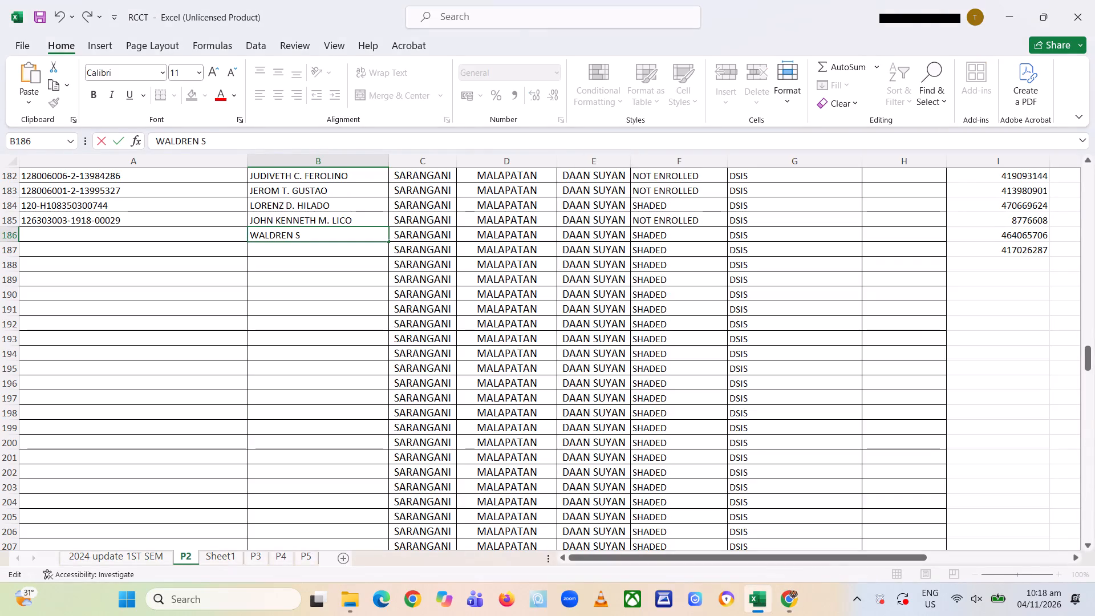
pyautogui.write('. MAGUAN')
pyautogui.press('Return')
# Enter the name of entry 289 in cell B187 of sheet P2 as first name, middle initial and surname.
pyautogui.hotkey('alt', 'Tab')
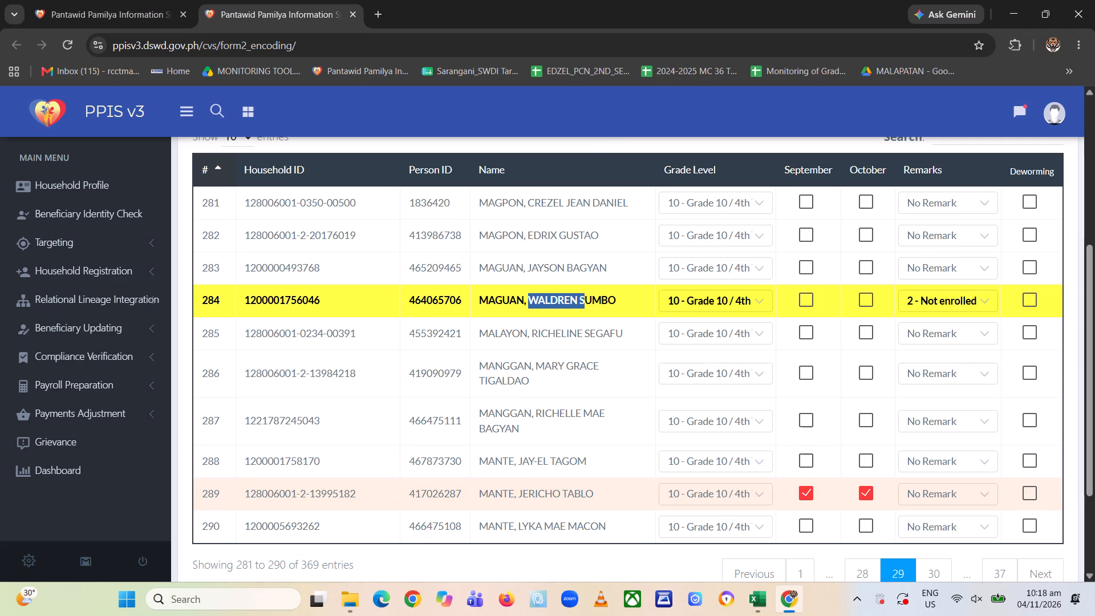
pyautogui.moveTo(518, 494); pyautogui.dragTo(565, 492)
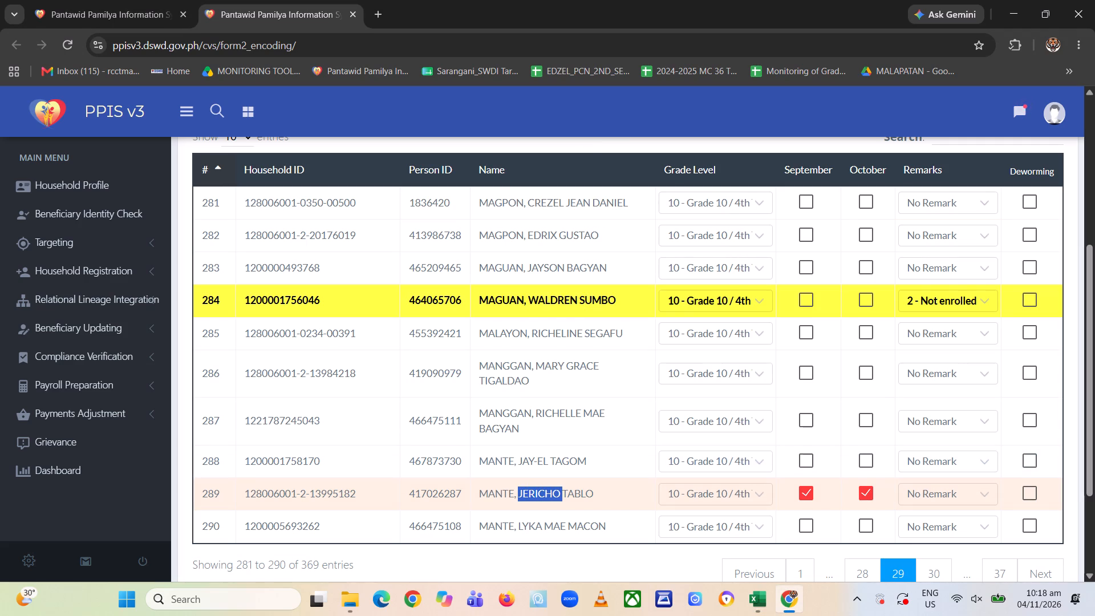
pyautogui.moveTo(565, 492); pyautogui.dragTo(567, 492)
pyautogui.hotkey('ctrl', 'c')
pyautogui.hotkey('alt', 'Tab')
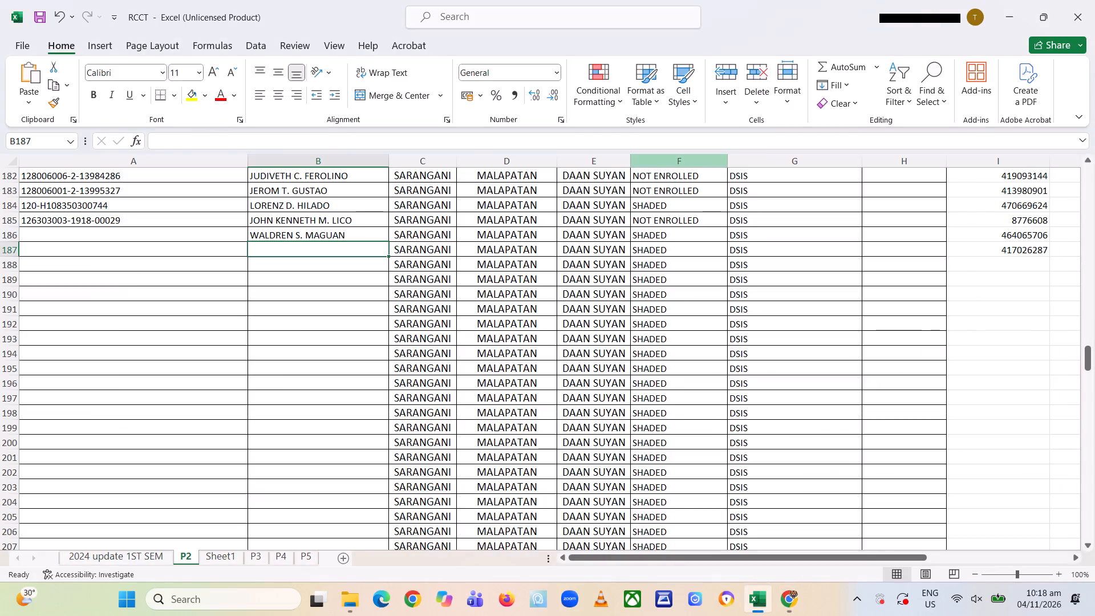
pyautogui.click(639, 142)
pyautogui.hotkey('ctrl', 'v')
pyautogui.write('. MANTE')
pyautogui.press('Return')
# Copy the household ID of entry 284 from the compliance list into cell A186 of sheet P2.
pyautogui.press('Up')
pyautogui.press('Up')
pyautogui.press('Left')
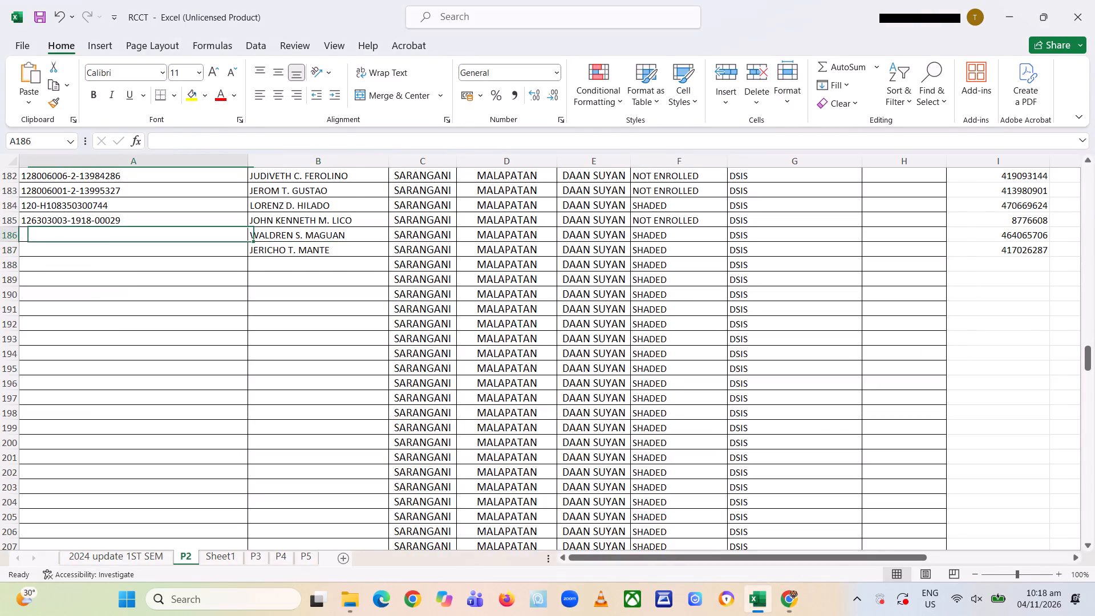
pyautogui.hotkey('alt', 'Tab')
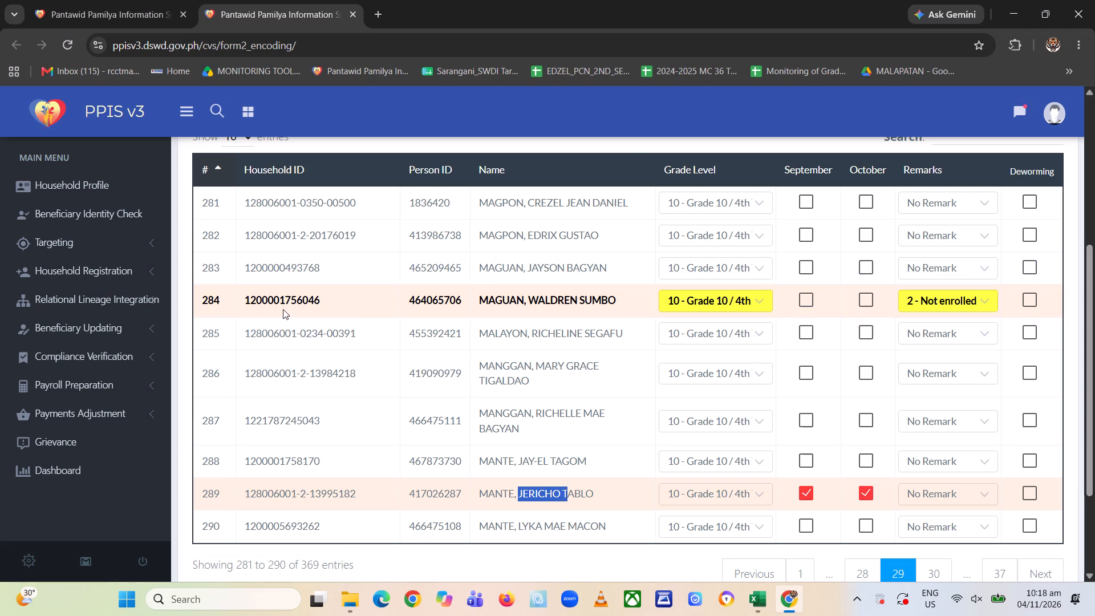
pyautogui.doubleClick(283, 292)
pyautogui.hotkey('ctrl', 'c')
pyautogui.hotkey('alt', 'Tab')
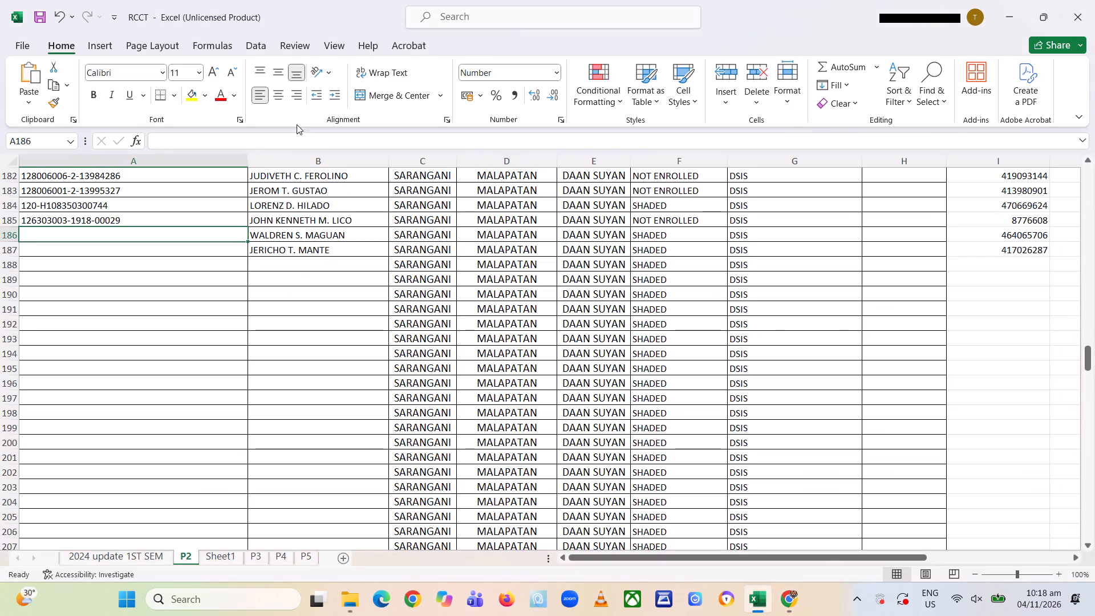
pyautogui.click(295, 137)
pyautogui.hotkey('ctrl', 'v')
pyautogui.press('Return')
# Copy the household ID of entry 289 from the compliance list into cell A187 of sheet P2.
pyautogui.hotkey('alt', 'Tab')
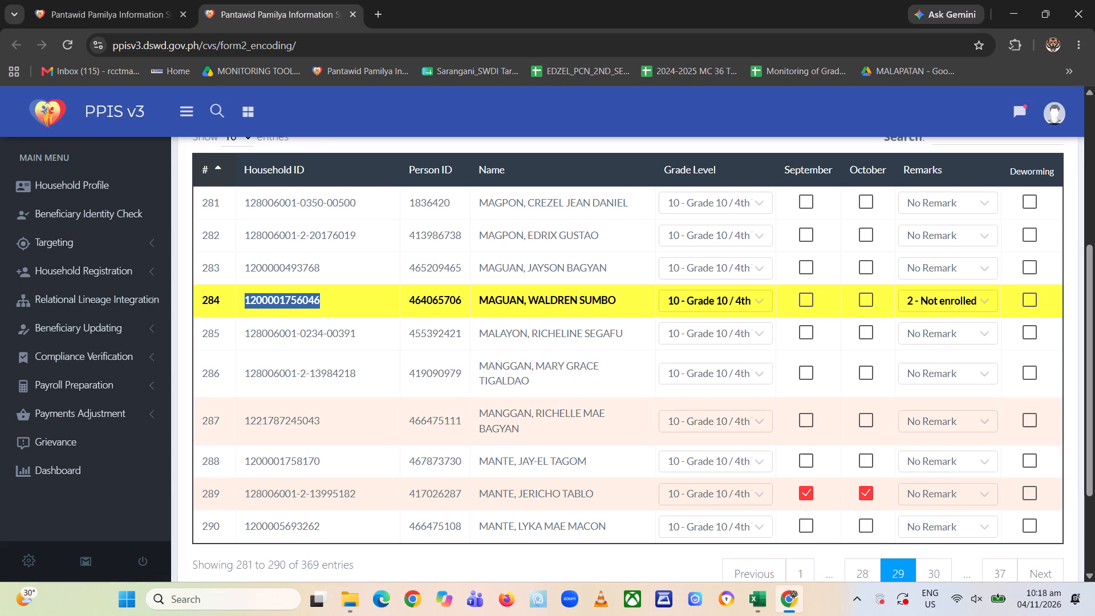
pyautogui.moveTo(241, 491); pyautogui.dragTo(389, 501)
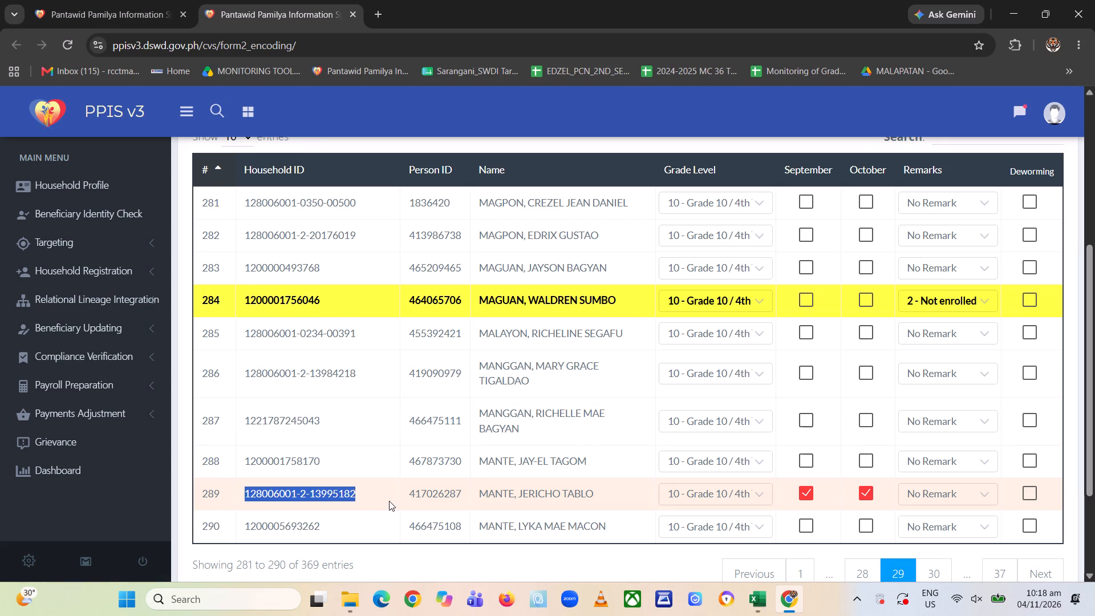
pyautogui.hotkey('ctrl', 'c')
pyautogui.hotkey('alt', 'Tab')
pyautogui.click(451, 140)
pyautogui.hotkey('ctrl', 'v')
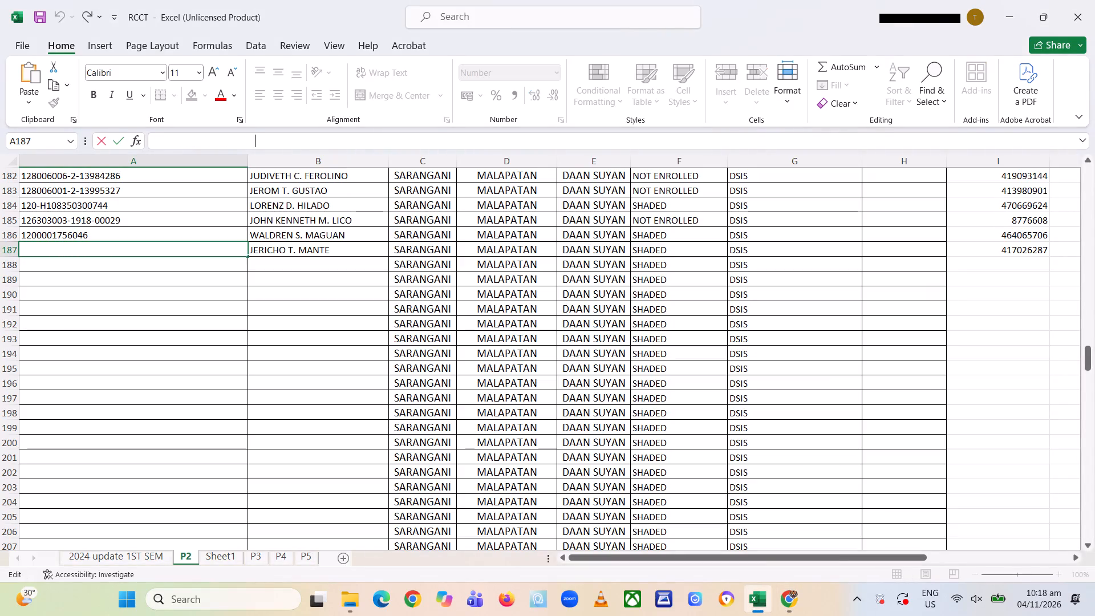
pyautogui.press('Return')
# Switch to the PPIS compliance list and open page 31.
pyautogui.hotkey('alt', 'Tab')
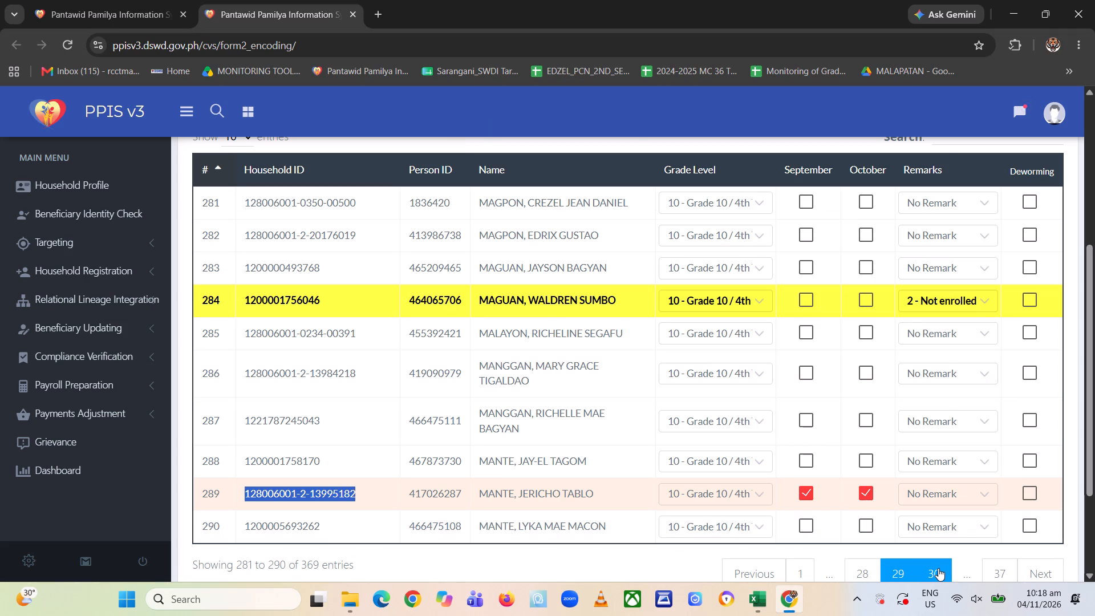
pyautogui.click(938, 568)
pyautogui.click(938, 568)
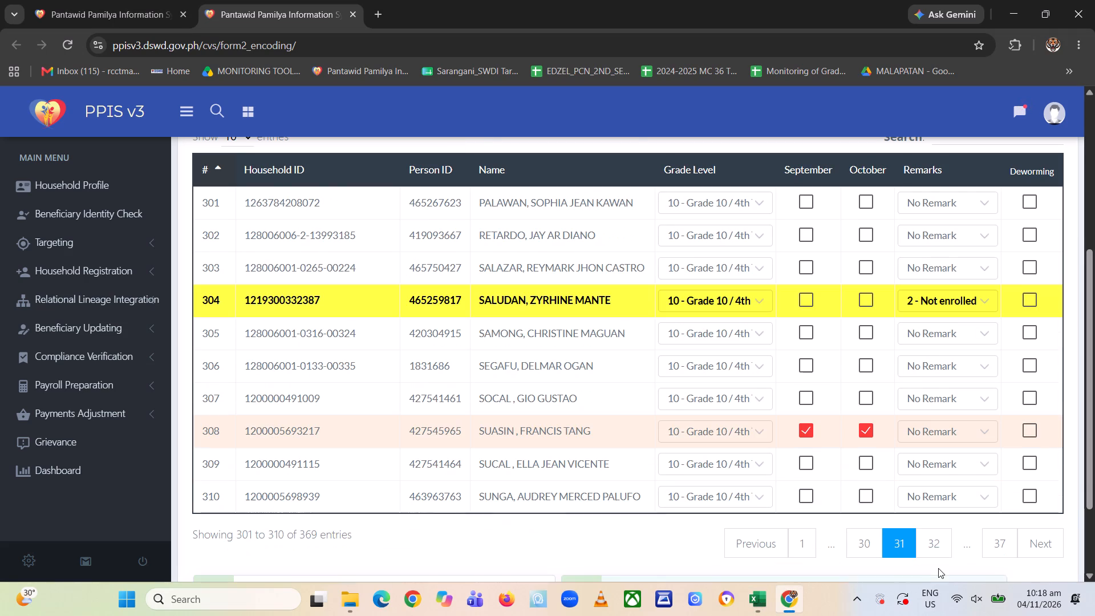
# Copy the household ID of entry 304 from the compliance list into cell A188 of sheet P2.
pyautogui.doubleClick(275, 300)
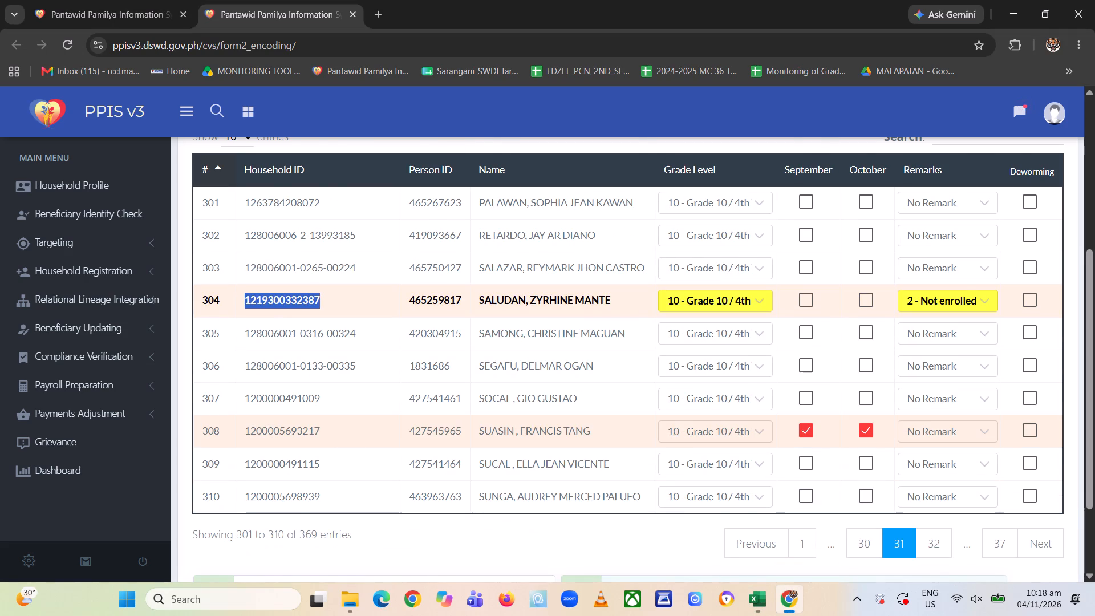
pyautogui.hotkey('ctrl', 'c')
pyautogui.hotkey('alt', 'Tab')
pyautogui.click(408, 144)
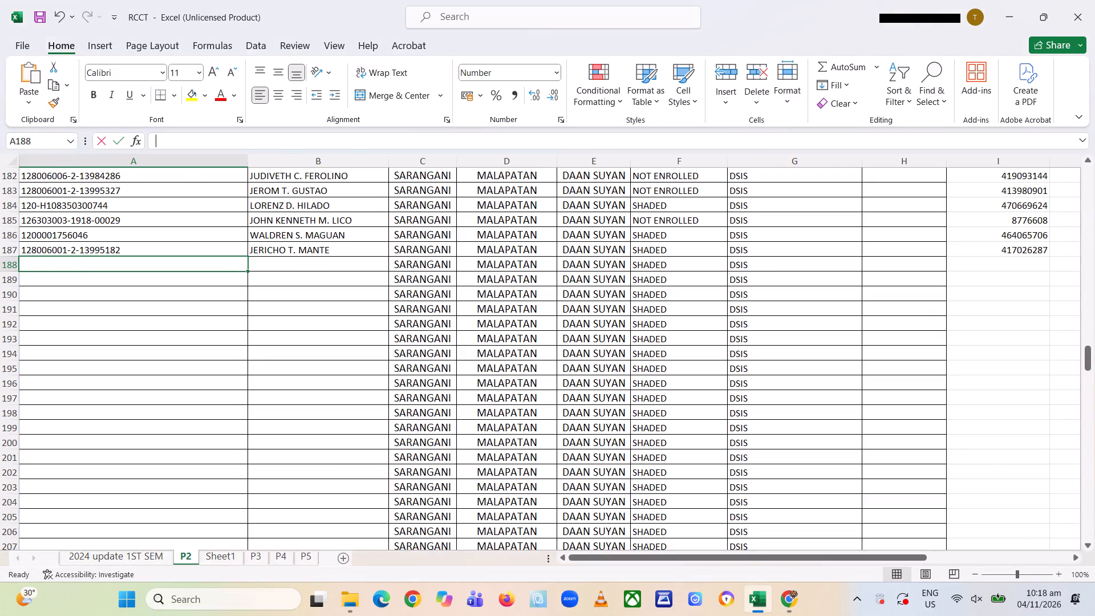
pyautogui.hotkey('ctrl', 'v')
pyautogui.press('Return')
# Copy the household ID of entry 308 from the compliance list into cell A189 of sheet P2.
pyautogui.hotkey('alt', 'Tab')
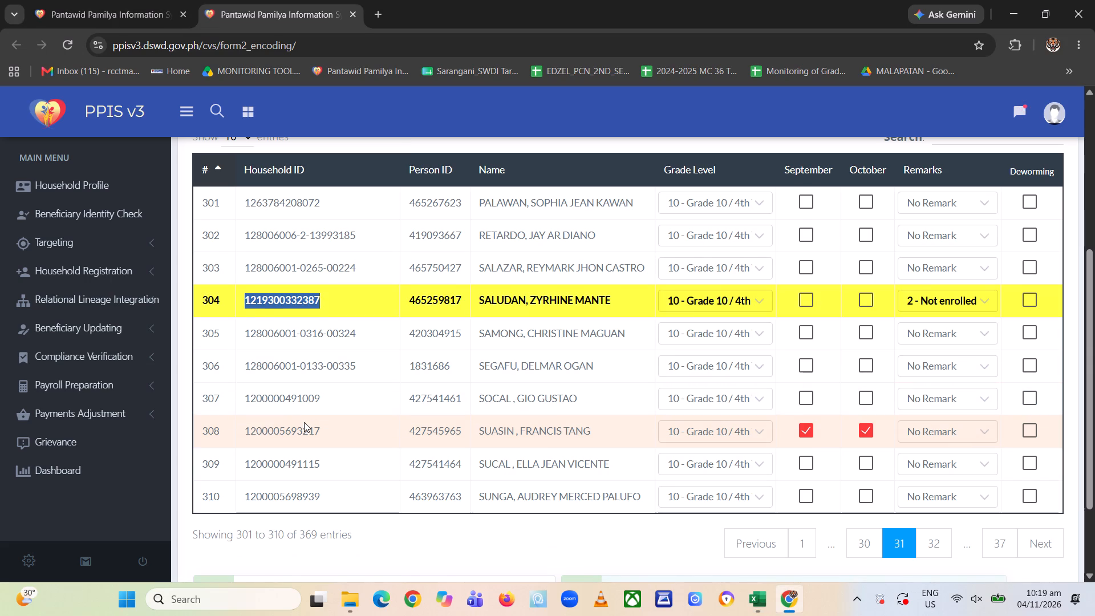
pyautogui.doubleClick(304, 422)
pyautogui.hotkey('ctrl', 'c')
pyautogui.hotkey('alt', 'Tab')
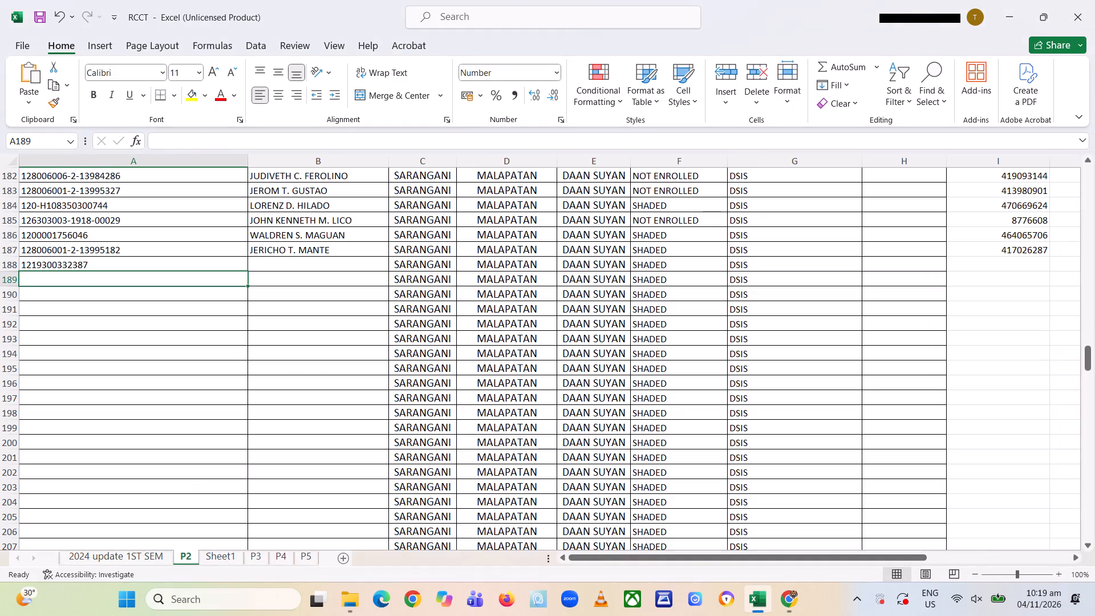
pyautogui.keyDown('ctrl'); pyautogui.click(460, 138); pyautogui.keyUp('ctrl')
pyautogui.hotkey('ctrl', 'v')
pyautogui.press('Return')
# Enter the name of entry 304 in cell B188 of sheet P2 as first name, middle initial and surname.
pyautogui.press('Up')
pyautogui.press('Up')
pyautogui.press('Right')
pyautogui.hotkey('alt', 'Tab')
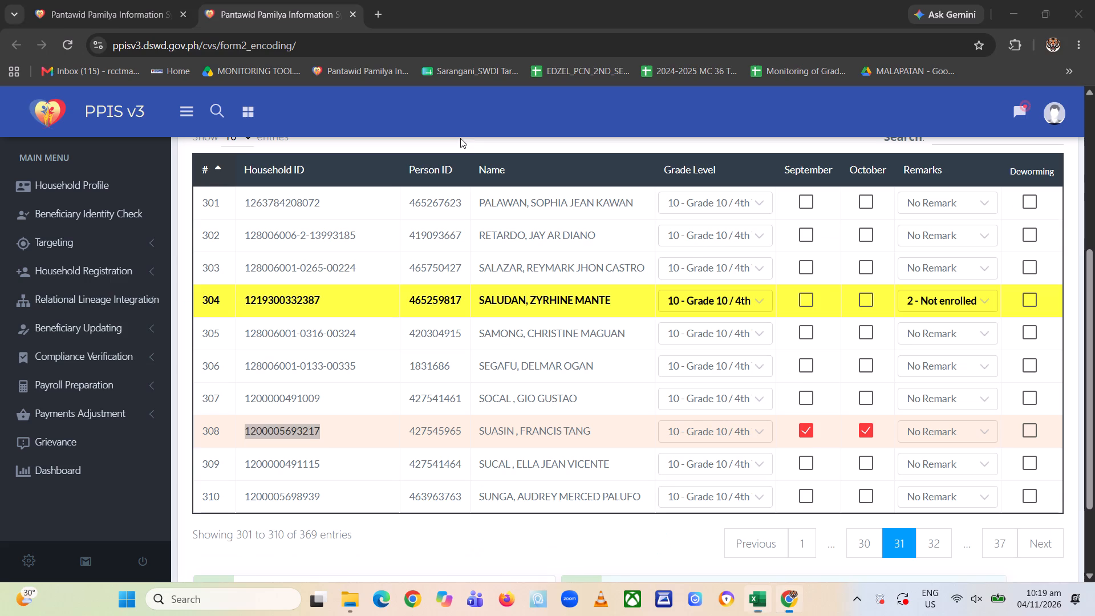
pyautogui.moveTo(533, 303); pyautogui.dragTo(553, 303)
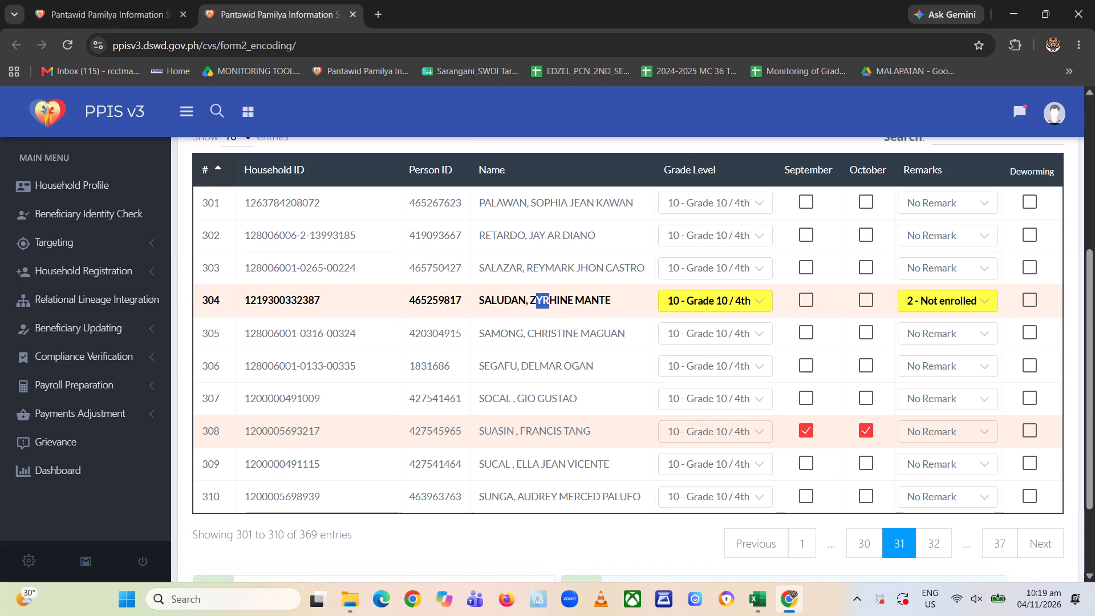
pyautogui.click(533, 302)
pyautogui.moveTo(532, 300); pyautogui.dragTo(587, 305)
pyautogui.hotkey('ctrl', 'c')
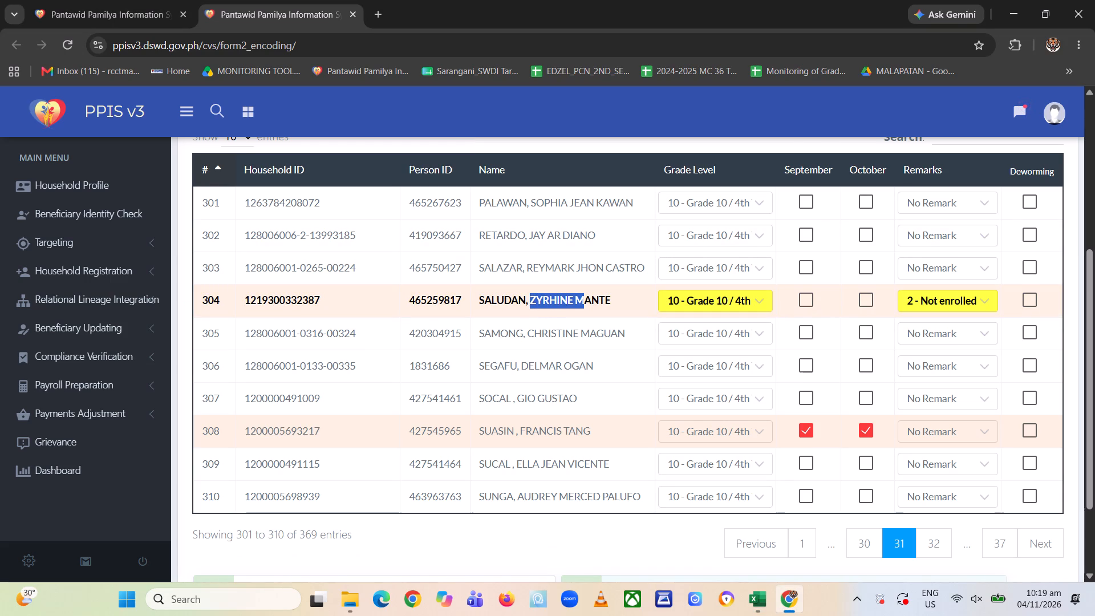
pyautogui.hotkey('alt', 'Tab')
pyautogui.click(562, 142)
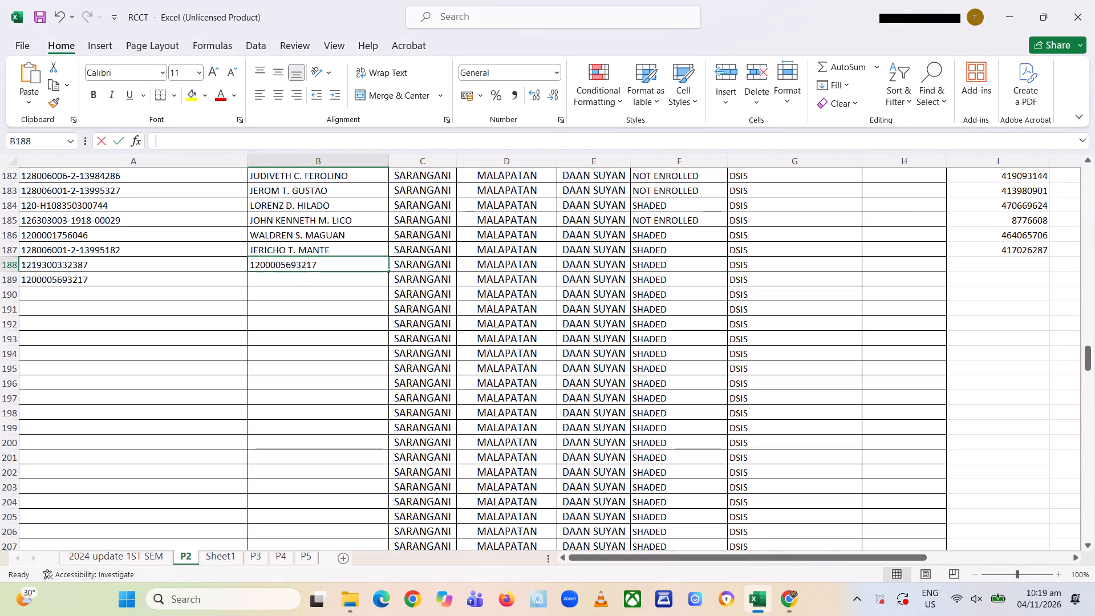
pyautogui.hotkey('ctrl', 'v')
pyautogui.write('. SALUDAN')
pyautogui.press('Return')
# Enter the name of entry 308 in cell B189 of sheet P2 as first name, middle initial and surname.
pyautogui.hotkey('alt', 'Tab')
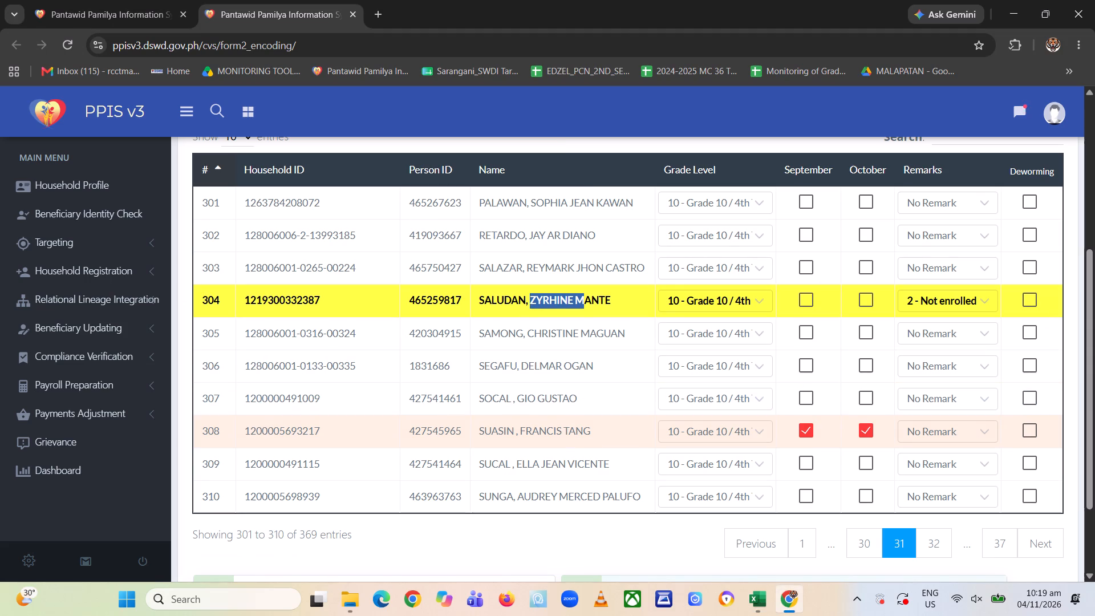
pyautogui.moveTo(522, 431); pyautogui.dragTo(567, 433)
pyautogui.hotkey('ctrl', 'c')
pyautogui.hotkey('alt', 'Tab')
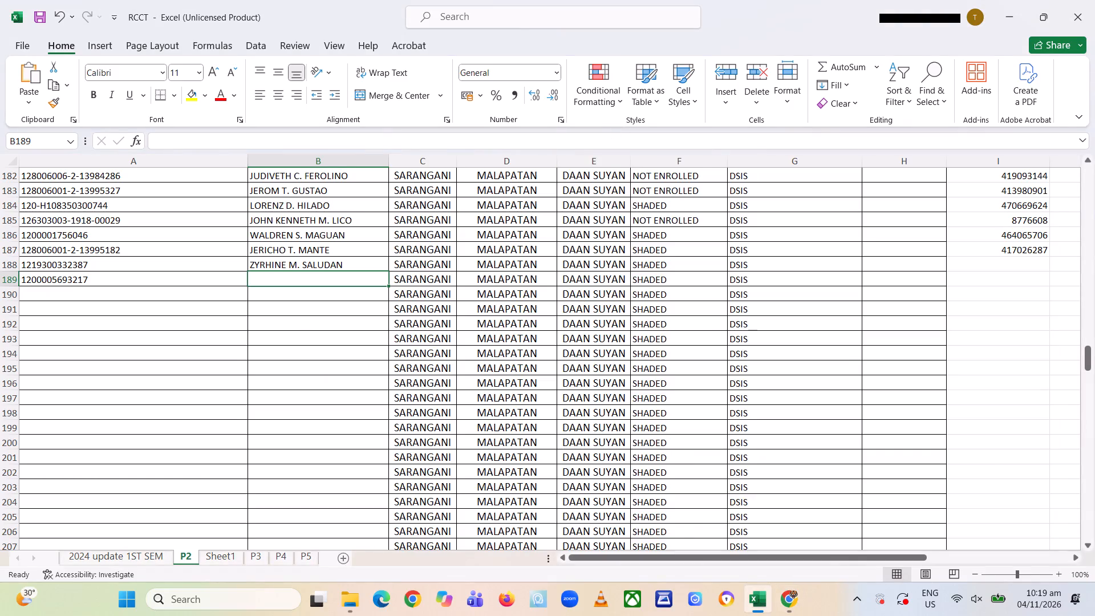
pyautogui.click(610, 137)
pyautogui.hotkey('ctrl', 'v')
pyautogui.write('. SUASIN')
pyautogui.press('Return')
# Set the status of entry 304 in cell F188 of sheet P2 to NOT ENROLLED.
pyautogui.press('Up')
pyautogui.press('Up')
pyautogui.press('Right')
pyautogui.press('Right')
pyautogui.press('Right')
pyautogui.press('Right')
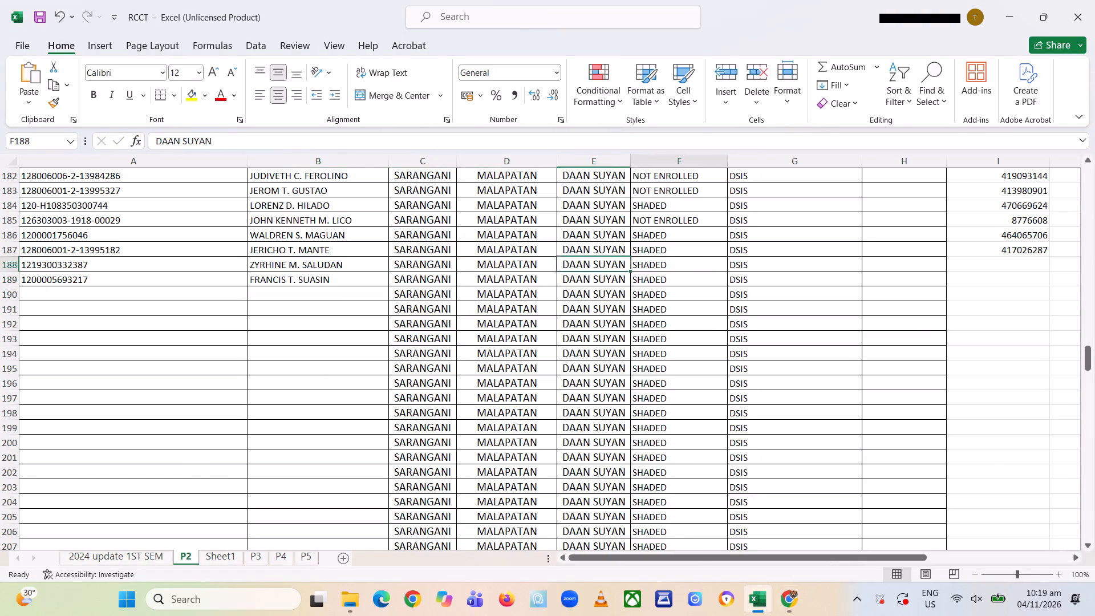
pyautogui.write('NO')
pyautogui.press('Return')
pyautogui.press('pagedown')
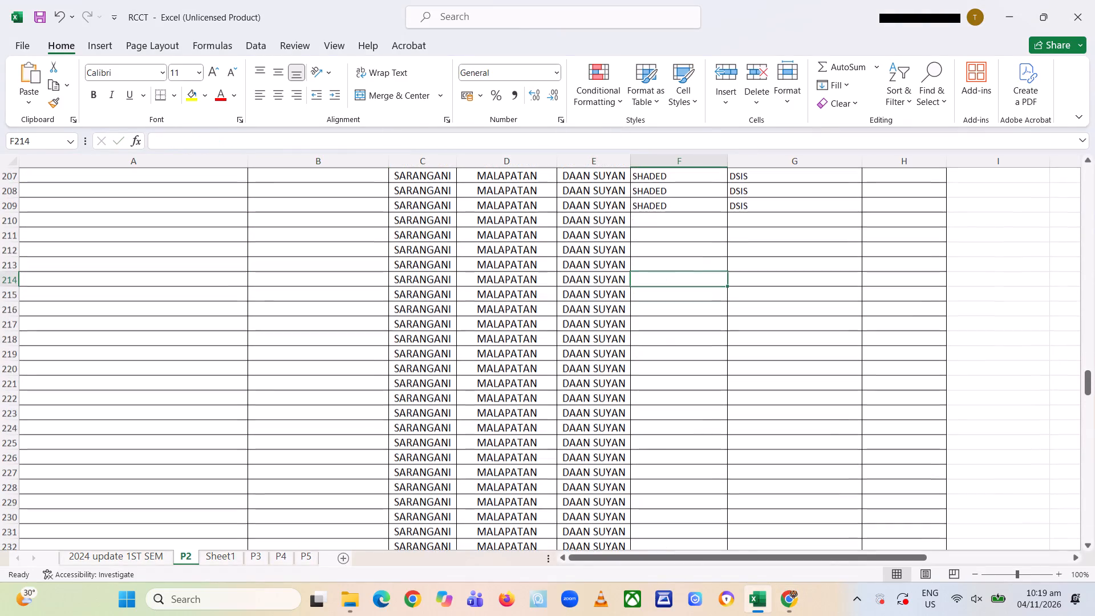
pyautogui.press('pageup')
# Copy the person ID of entry 304 from the compliance list into cell I188 of sheet P2.
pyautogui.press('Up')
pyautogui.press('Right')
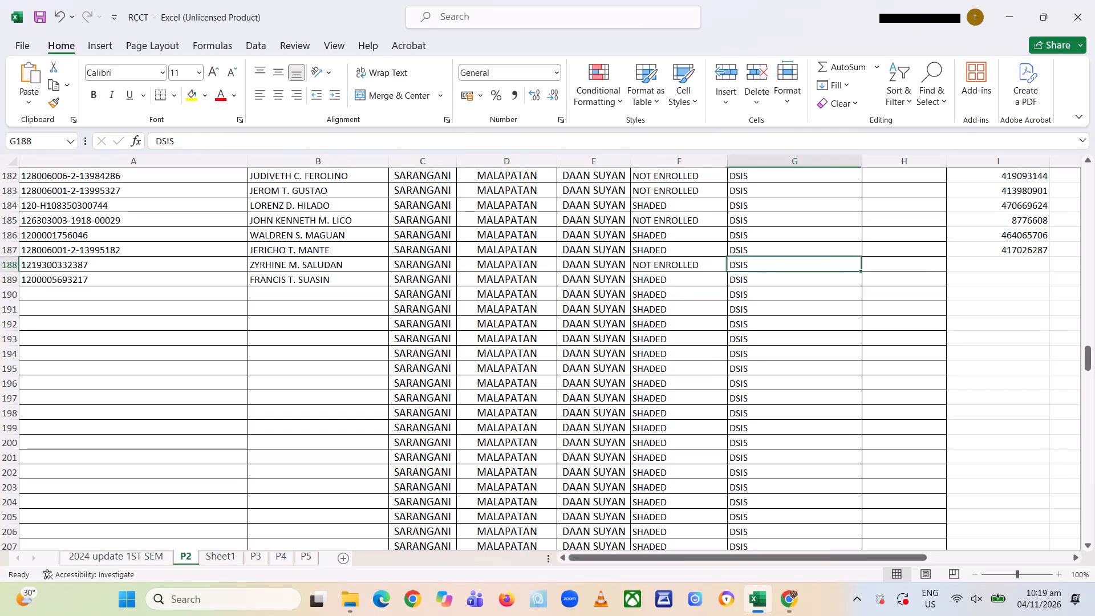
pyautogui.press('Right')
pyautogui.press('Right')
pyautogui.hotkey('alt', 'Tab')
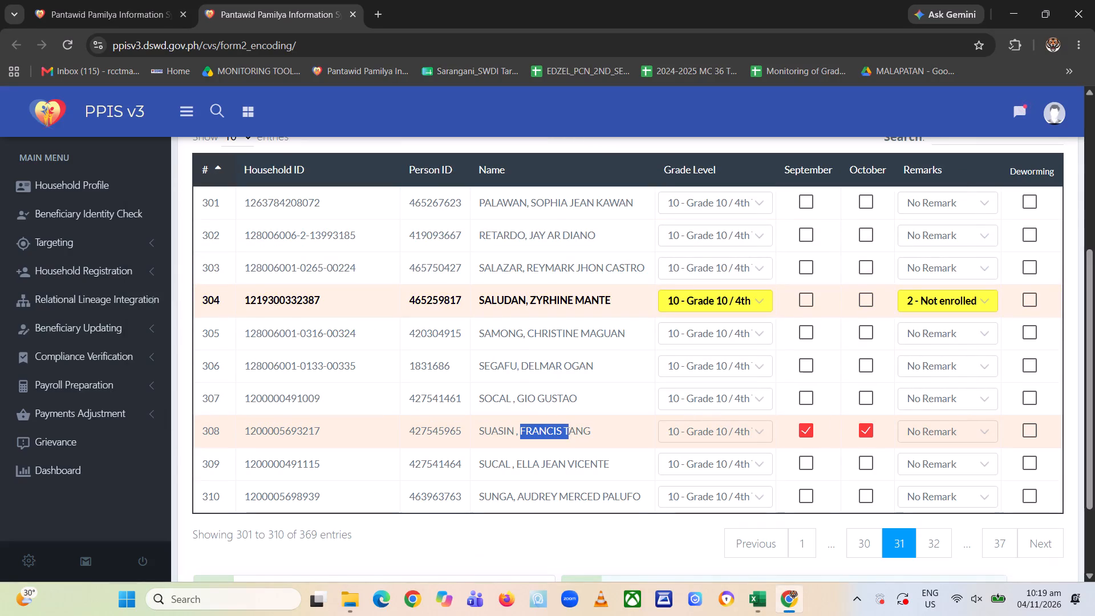
pyautogui.doubleClick(447, 300)
pyautogui.hotkey('ctrl', 'c')
pyautogui.hotkey('alt', 'Tab')
pyautogui.click(512, 132)
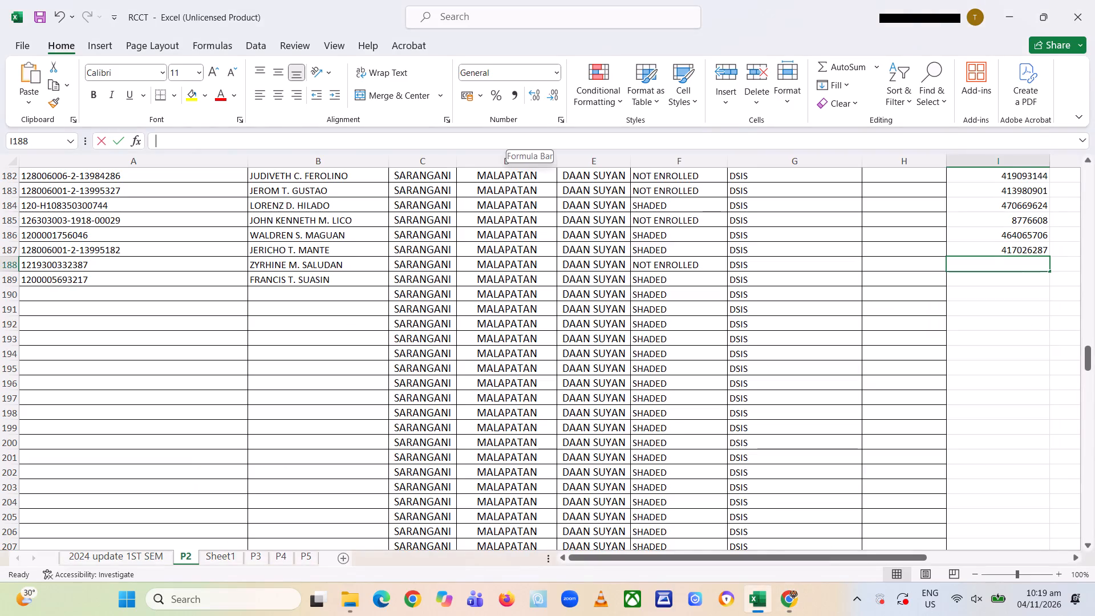
pyautogui.hotkey('ctrl', 'v')
pyautogui.press('Return')
# Copy the person ID of entry 308 from the compliance list into cell I189 of sheet P2.
pyautogui.hotkey('alt', 'Tab')
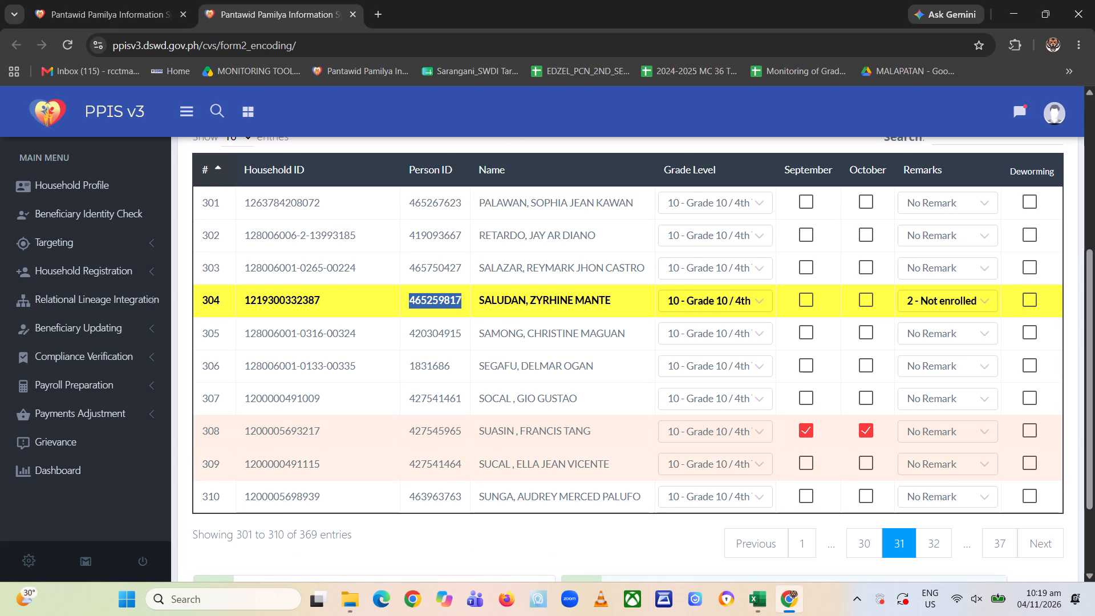
pyautogui.doubleClick(446, 433)
pyautogui.hotkey('ctrl', 'c')
pyautogui.hotkey('alt', 'Tab')
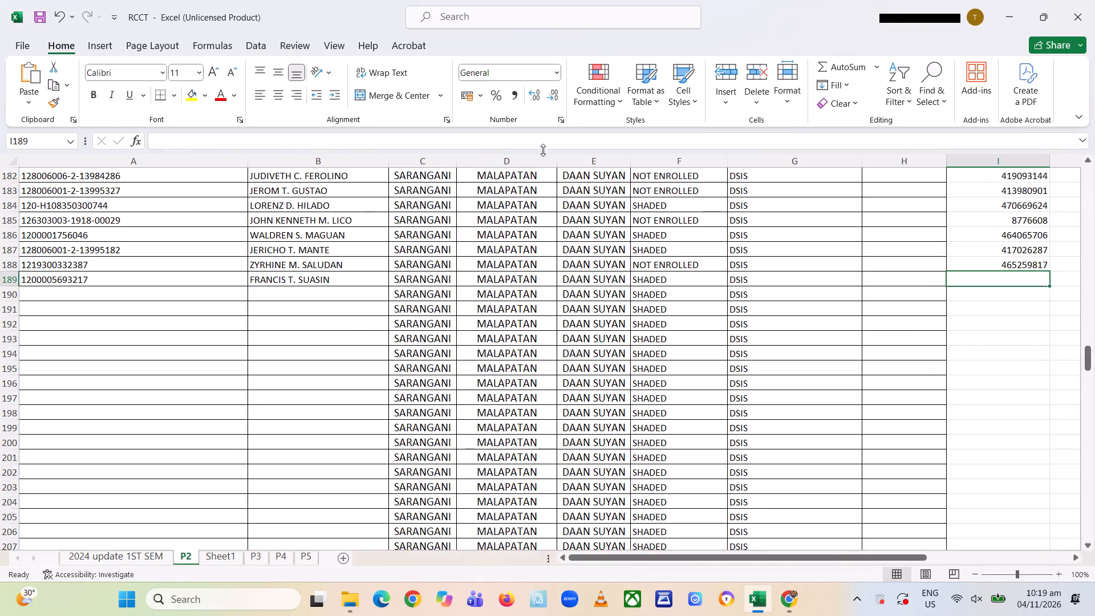
pyautogui.click(544, 147)
pyautogui.hotkey('ctrl', 'v')
pyautogui.press('Return')
# Go to page 32 of the compliance list and copy the person ID of entry 312 into cell I190 of sheet P2.
pyautogui.hotkey('alt', 'Tab')
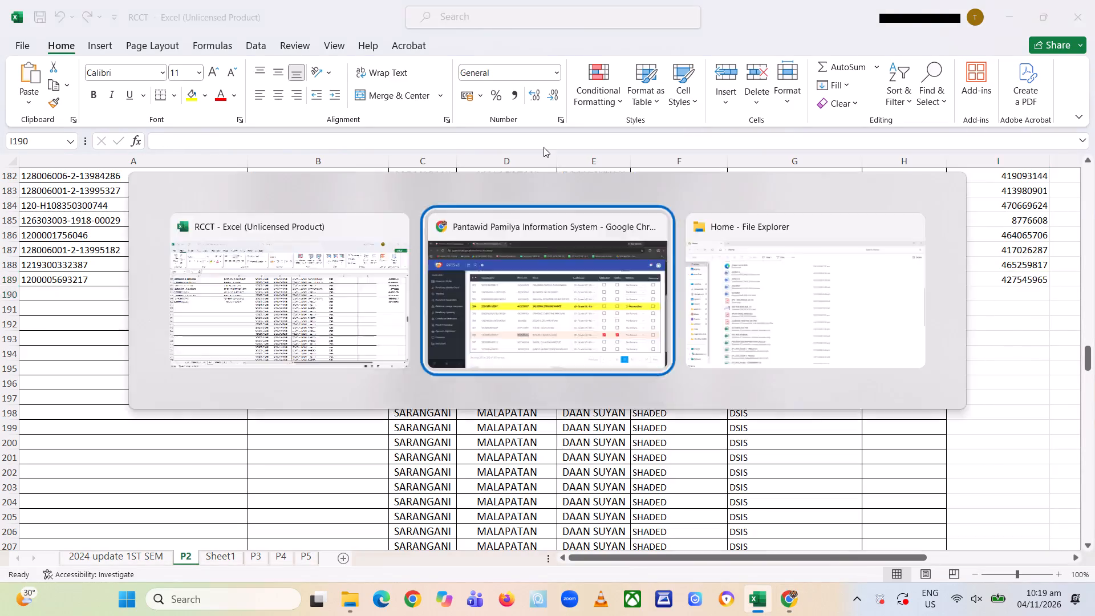
pyautogui.click(942, 548)
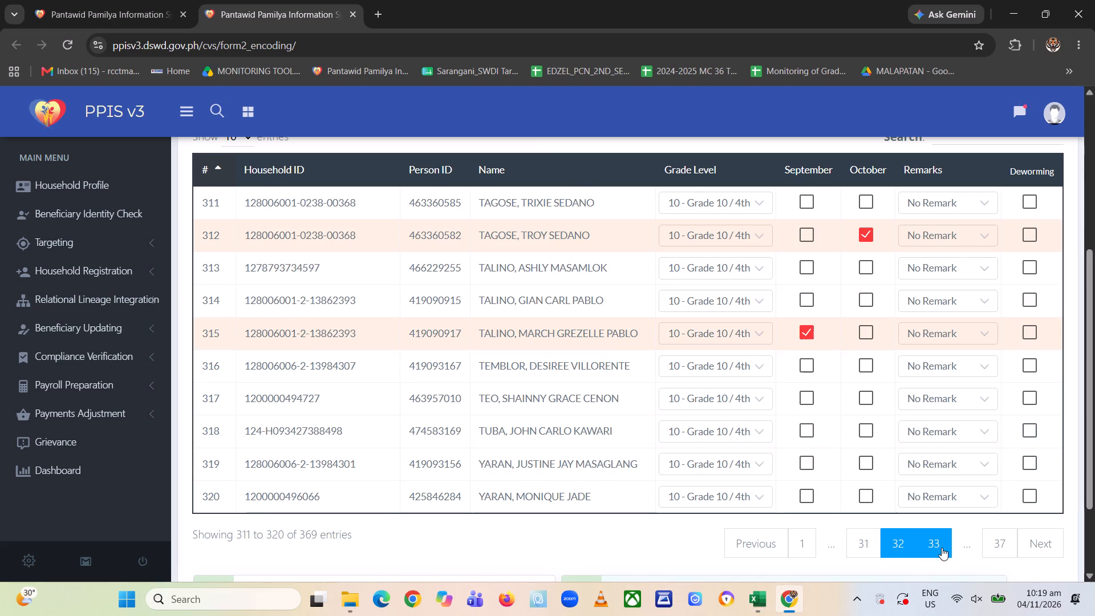
pyautogui.doubleClick(432, 238)
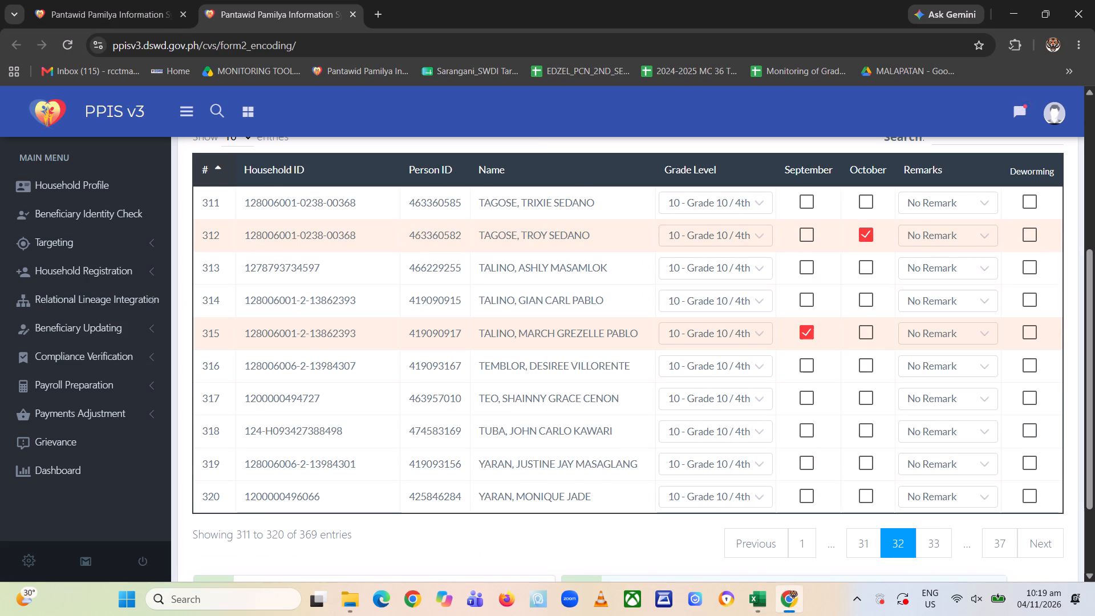
pyautogui.hotkey('ctrl', 'c')
pyautogui.hotkey('alt', 'Tab')
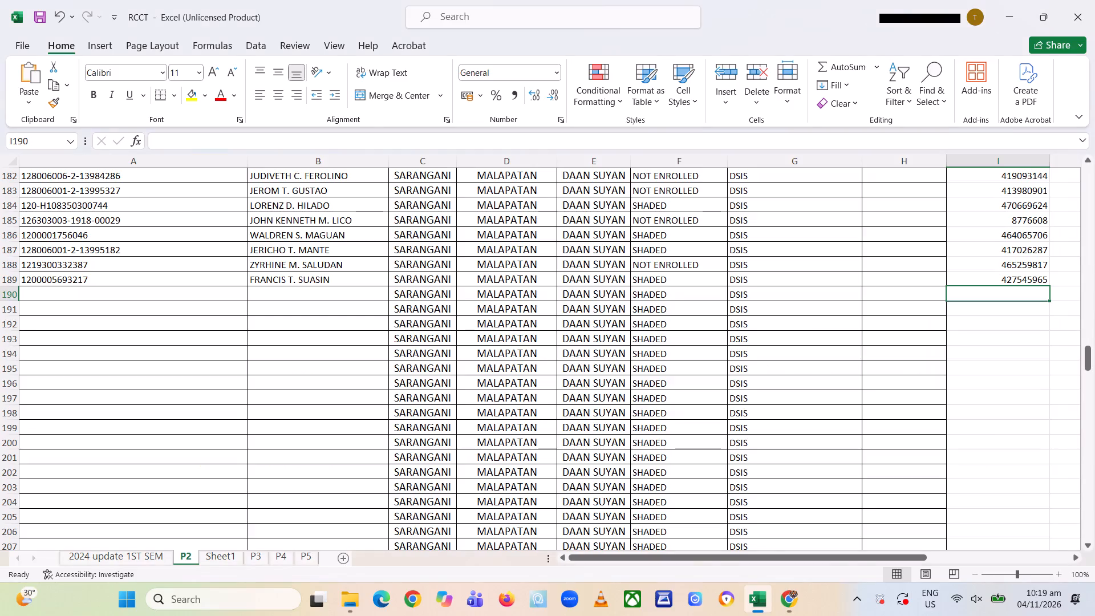
pyautogui.click(494, 141)
pyautogui.hotkey('ctrl', 'v')
pyautogui.press('Return')
# Copy the person ID of entry 315 from the compliance list into cell I191 of sheet P2.
pyautogui.hotkey('alt', 'Tab')
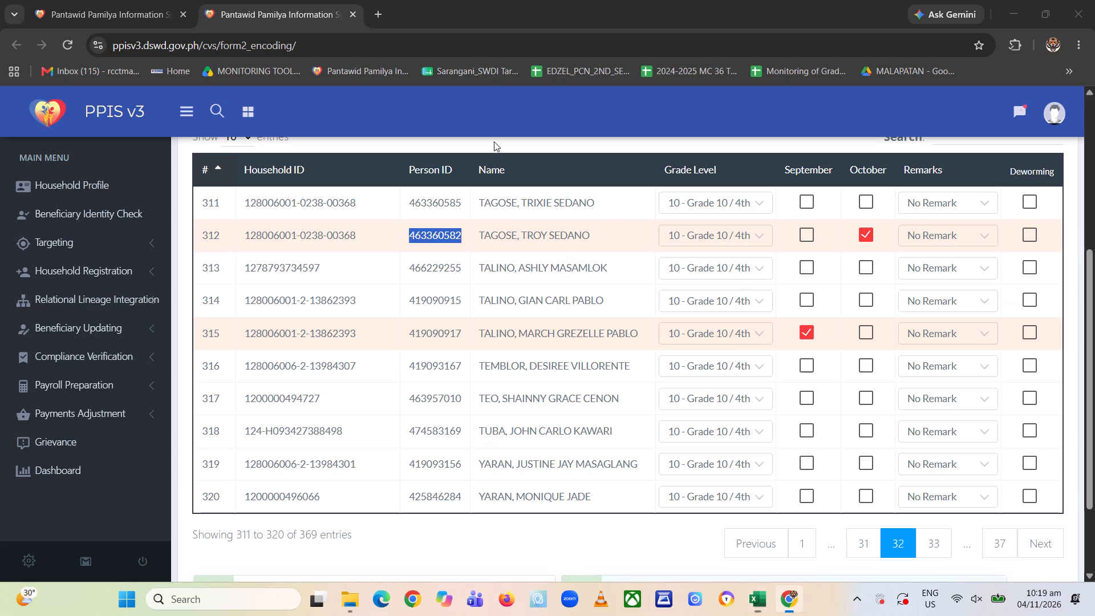
pyautogui.doubleClick(440, 334)
pyautogui.hotkey('ctrl', 'c')
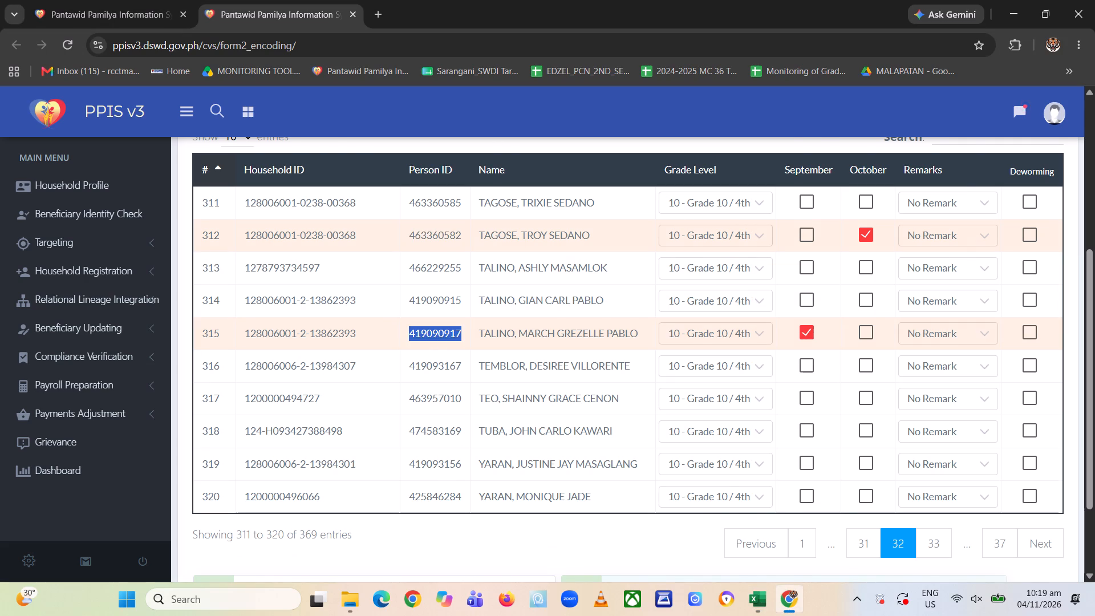
pyautogui.hotkey('alt', 'Tab')
pyautogui.click(513, 143)
pyautogui.hotkey('ctrl', 'v')
pyautogui.press('Return')
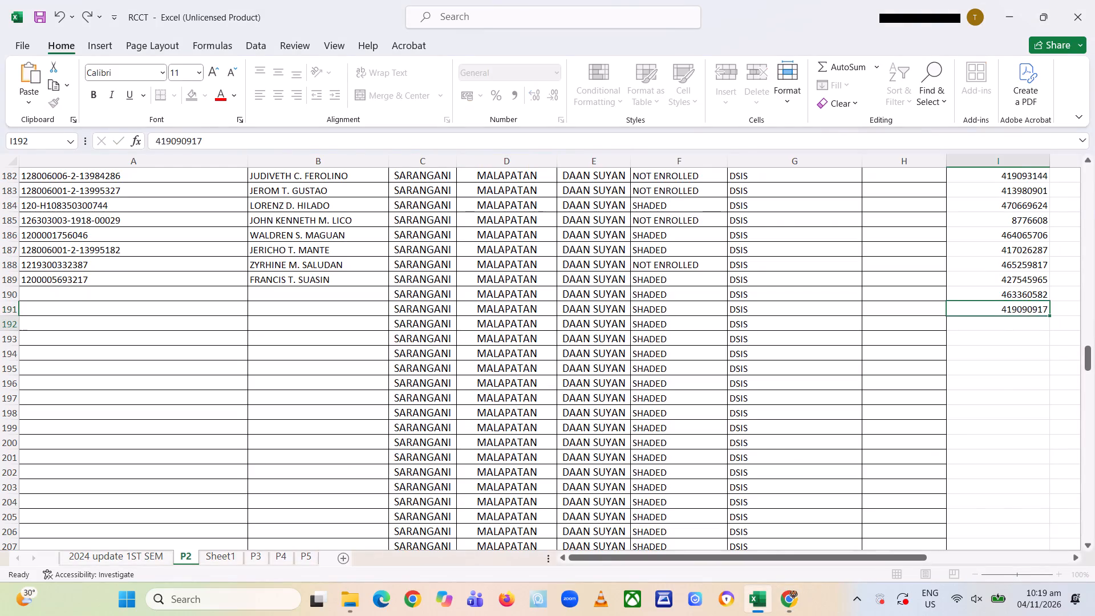
# Set the statuses in sheet P2 to OCT. SHADED in cell F190 and SEPT. SHADED in cell F191.
pyautogui.press('Up')
pyautogui.press('Up')
pyautogui.press('Left')
pyautogui.press('Left')
pyautogui.press('Left')
pyautogui.press('Left')
pyautogui.press('Right')
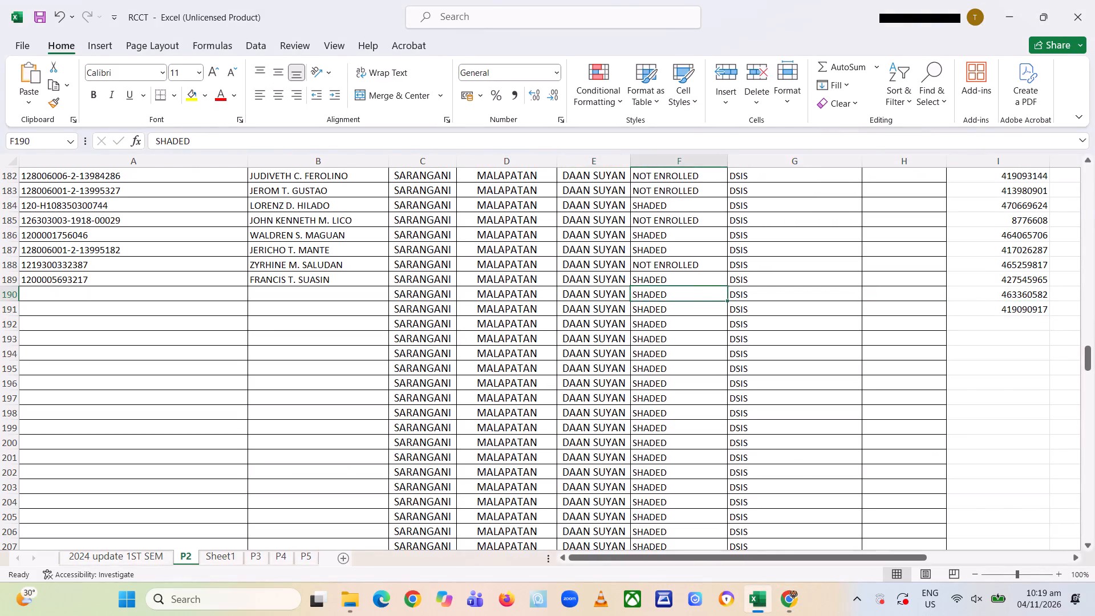
pyautogui.press('o')
pyautogui.press('Return')
pyautogui.write('SE')
pyautogui.press('Return')
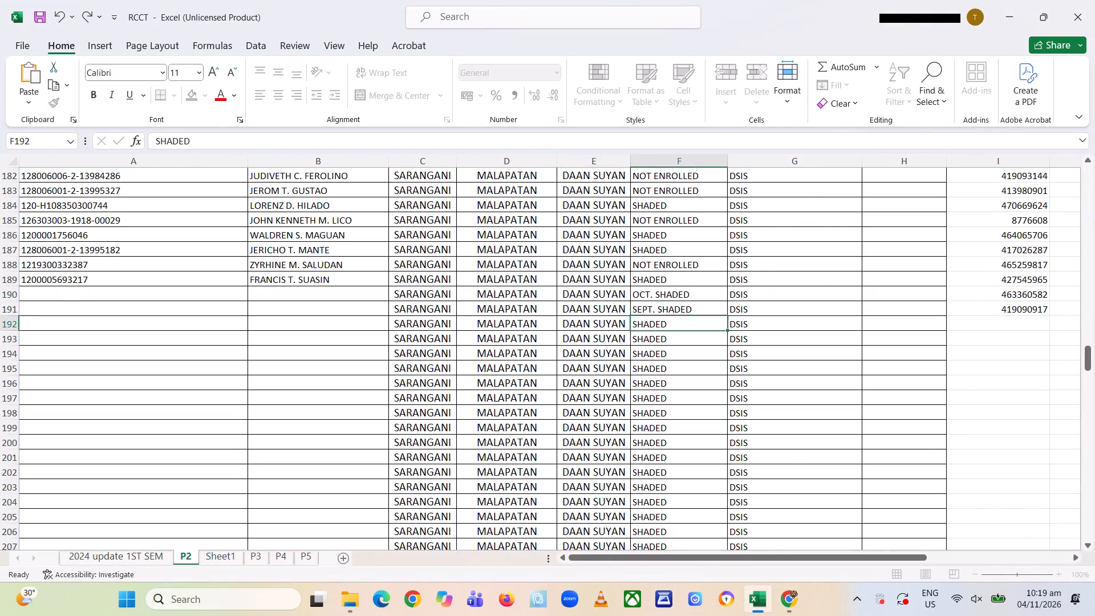
# Enter the name of entry 312 in cell B190 of sheet P2 as first name, middle initial and surname.
pyautogui.press('Up')
pyautogui.press('Up')
pyautogui.press('Left')
pyautogui.press('Left')
pyautogui.press('Left')
pyautogui.press('Left')
pyautogui.hotkey('alt', 'Tab')
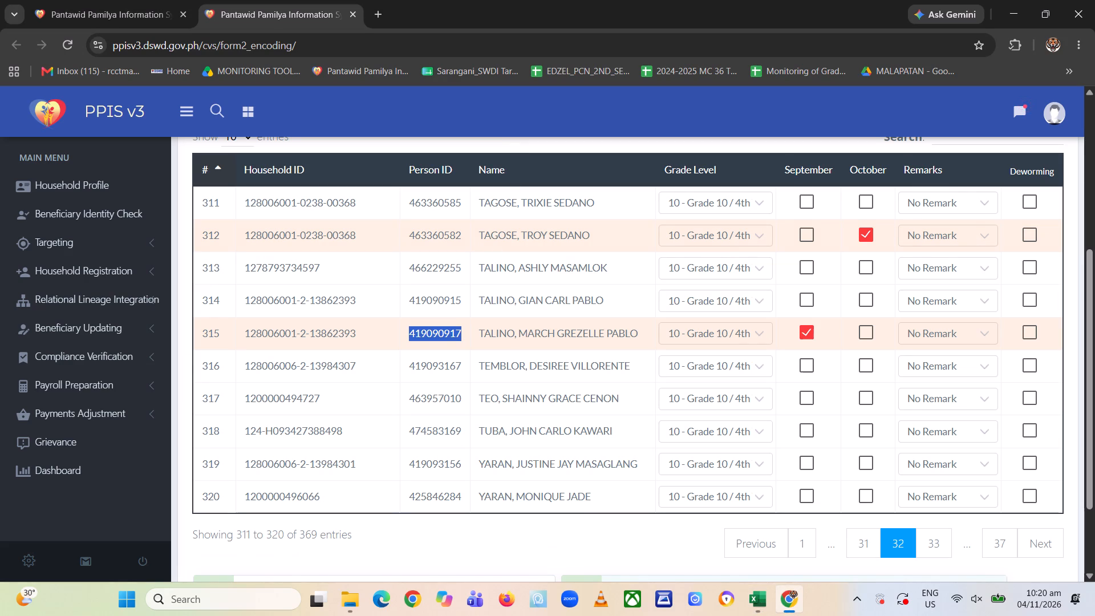
pyautogui.moveTo(522, 233); pyautogui.dragTo(560, 233)
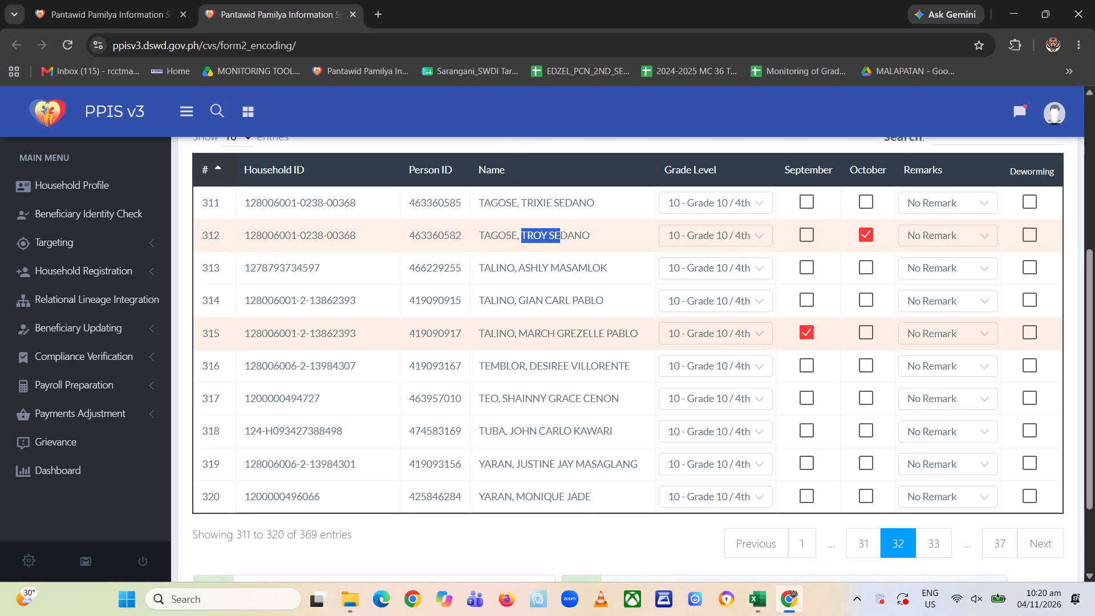
pyautogui.moveTo(560, 233); pyautogui.dragTo(554, 233)
pyautogui.hotkey('ctrl', 'c')
pyautogui.hotkey('alt', 'Tab')
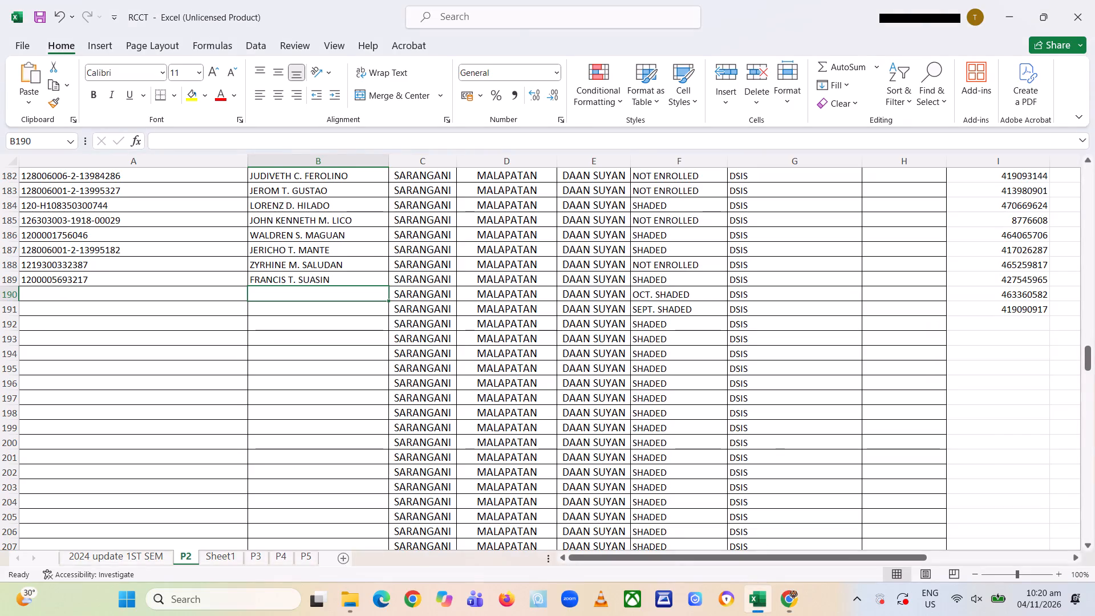
pyautogui.click(556, 137)
pyautogui.hotkey('ctrl', 'v')
pyautogui.write('. TAGOSE')
pyautogui.press('Return')
# Enter the name of entry 315 in cell B191 of sheet P2 as first names, middle initial and surname.
pyautogui.hotkey('alt', 'Tab')
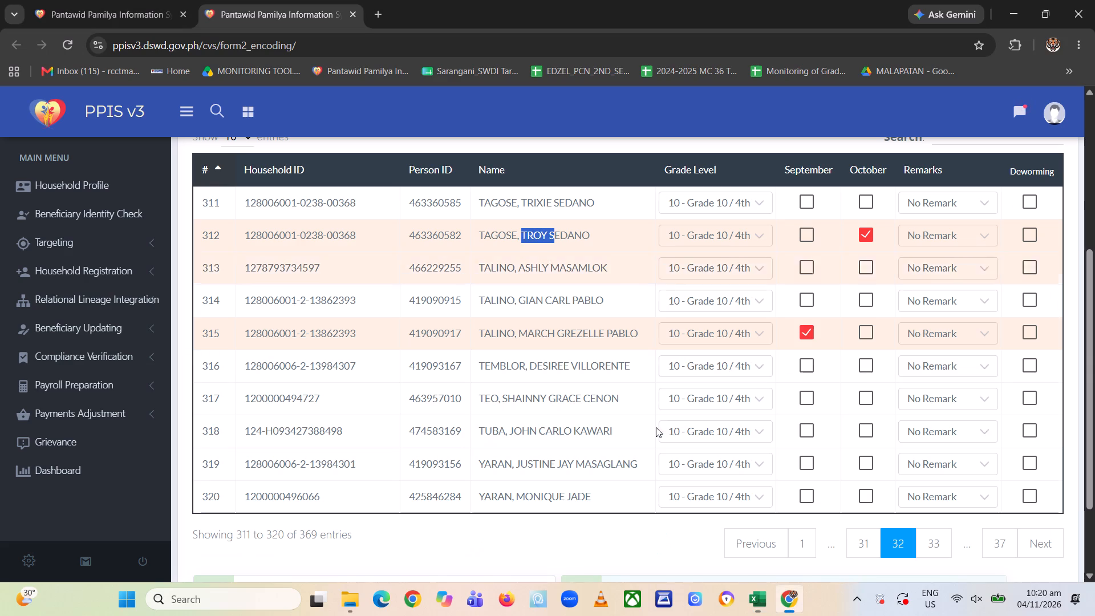
pyautogui.moveTo(519, 334); pyautogui.dragTo(611, 333)
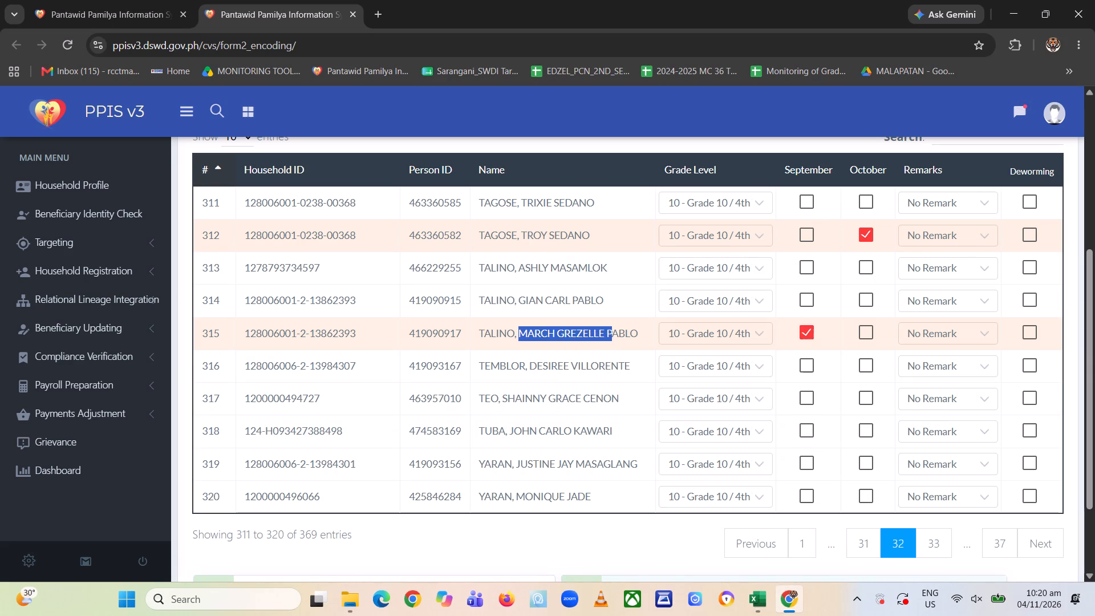
pyautogui.hotkey('ctrl', 'c')
pyautogui.hotkey('alt', 'Tab')
pyautogui.click(597, 143)
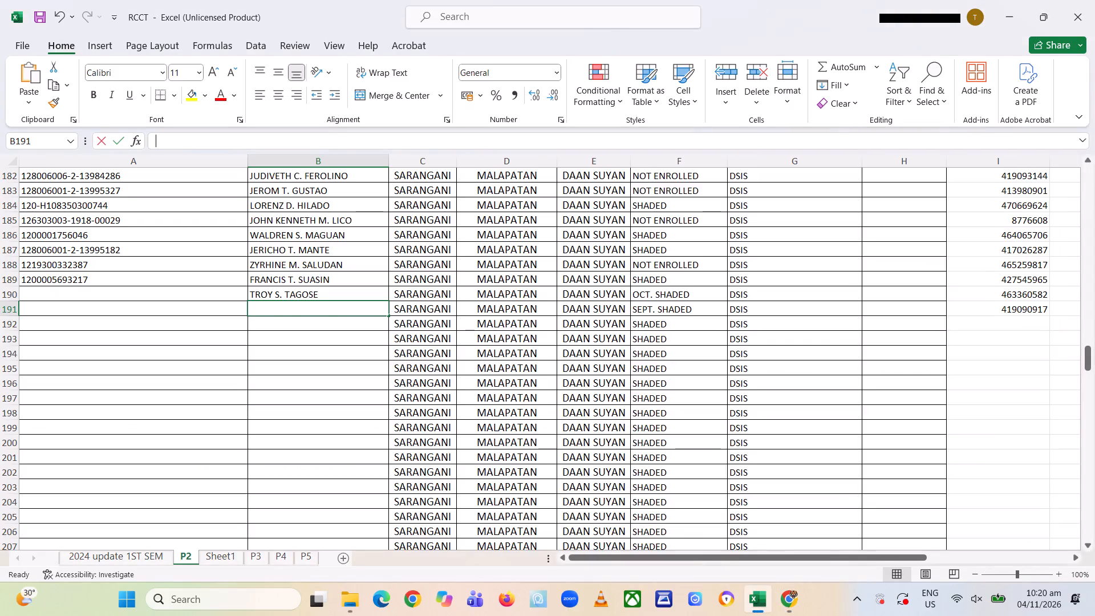
pyautogui.hotkey('ctrl', 'v')
pyautogui.write('. TALINO')
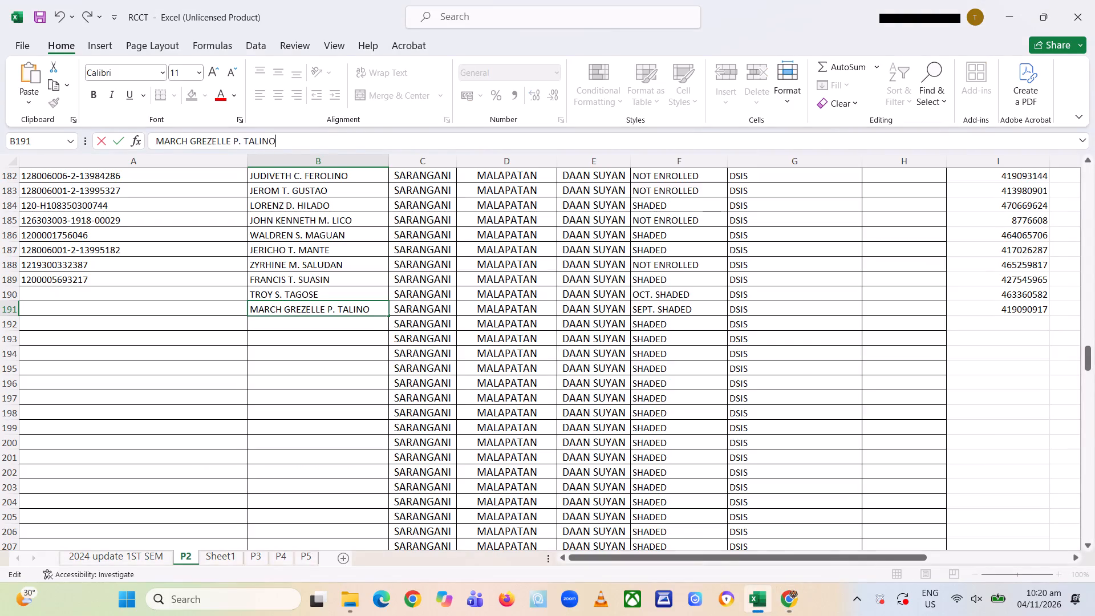
pyautogui.press('Return')
# Copy the household ID of entry 312 from the compliance list into cell A190 of sheet P2.
pyautogui.press('Up')
pyautogui.press('Up')
pyautogui.press('Left')
pyautogui.hotkey('alt', 'Tab')
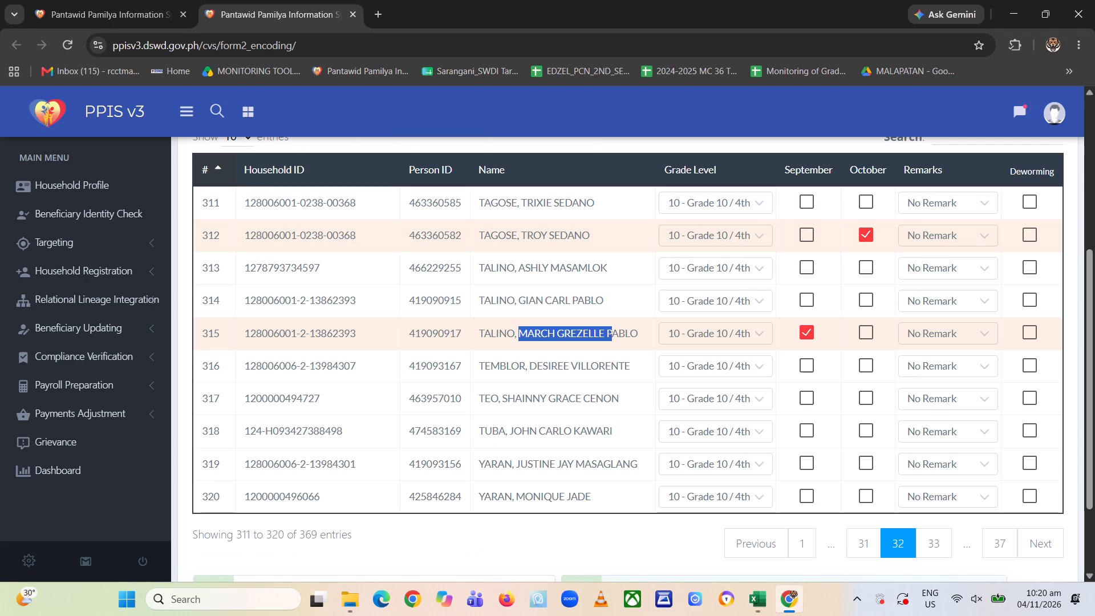
pyautogui.moveTo(246, 236); pyautogui.dragTo(346, 235)
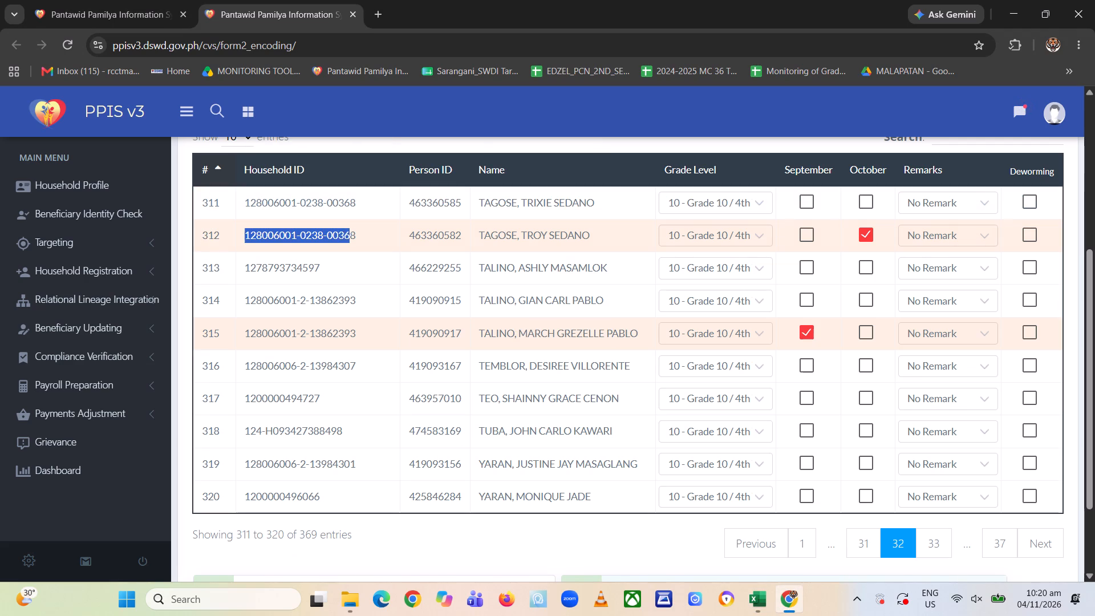
pyautogui.moveTo(346, 235); pyautogui.dragTo(362, 232)
pyautogui.hotkey('ctrl', 'c')
pyautogui.hotkey('alt', 'Tab')
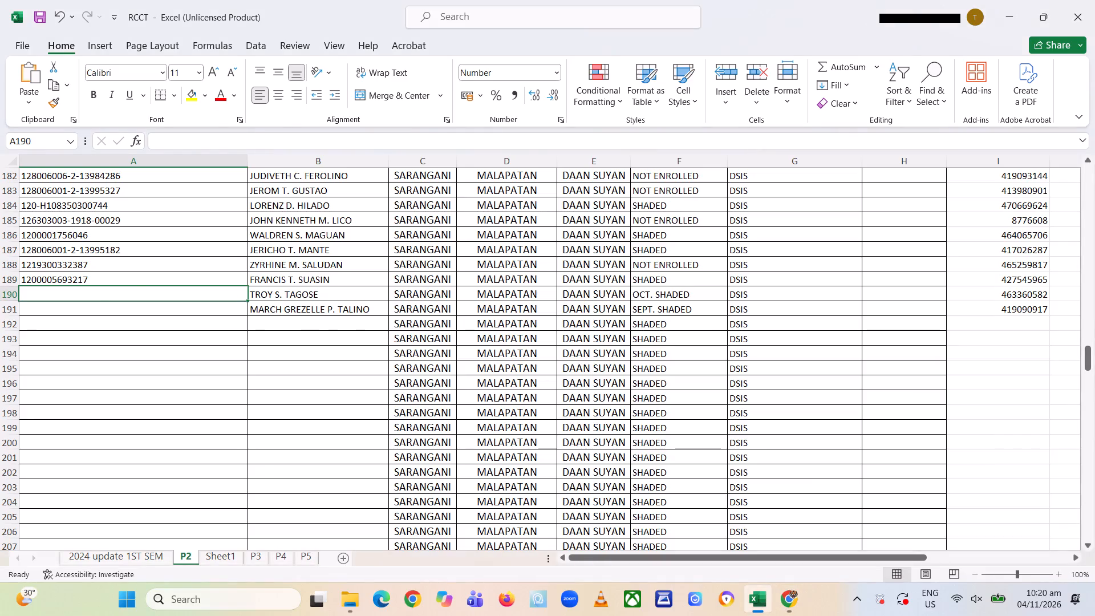
pyautogui.click(390, 144)
pyautogui.hotkey('ctrl', 'v')
pyautogui.press('Return')
# Copy the household ID of entry 315 from the compliance list into cell A191 of sheet P2.
pyautogui.hotkey('alt', 'Tab')
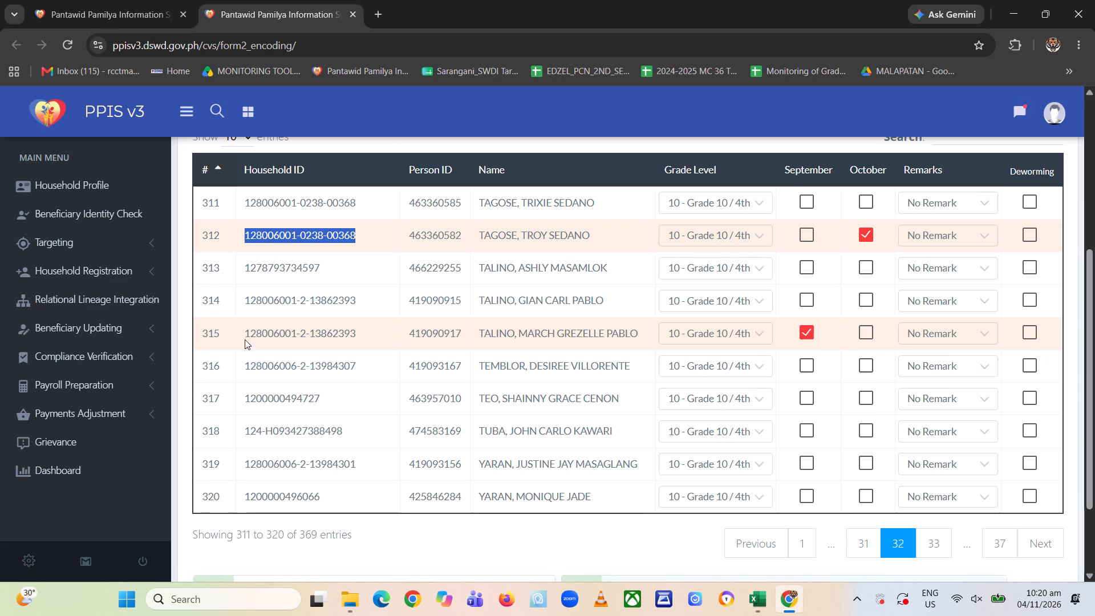
pyautogui.moveTo(245, 337); pyautogui.dragTo(360, 332)
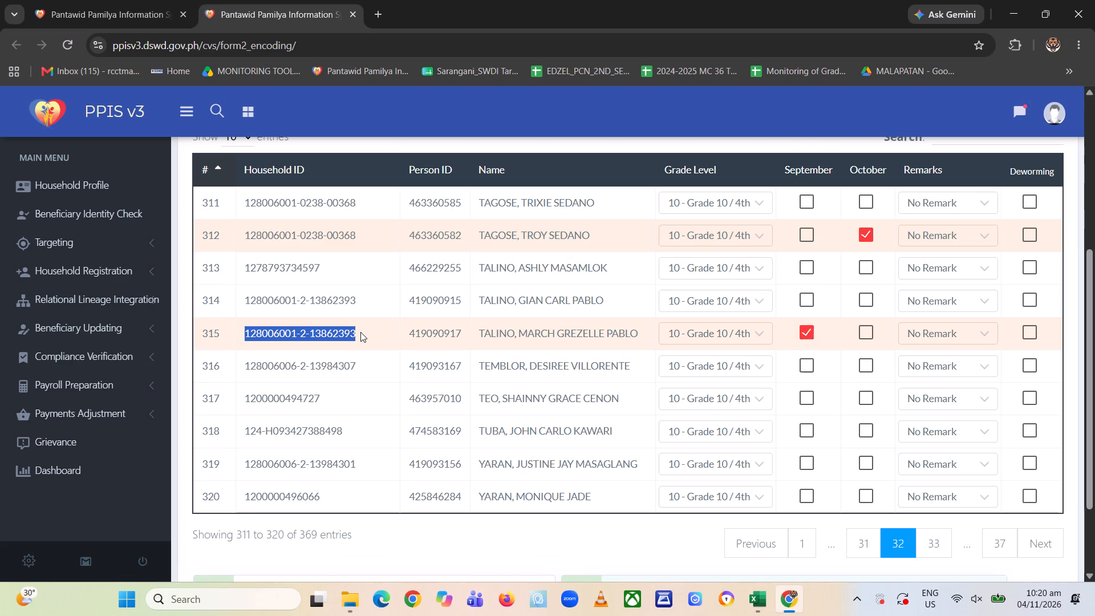
pyautogui.hotkey('ctrl', 'c')
pyautogui.hotkey('alt', 'Tab')
pyautogui.click(470, 136)
pyautogui.hotkey('ctrl', 'v')
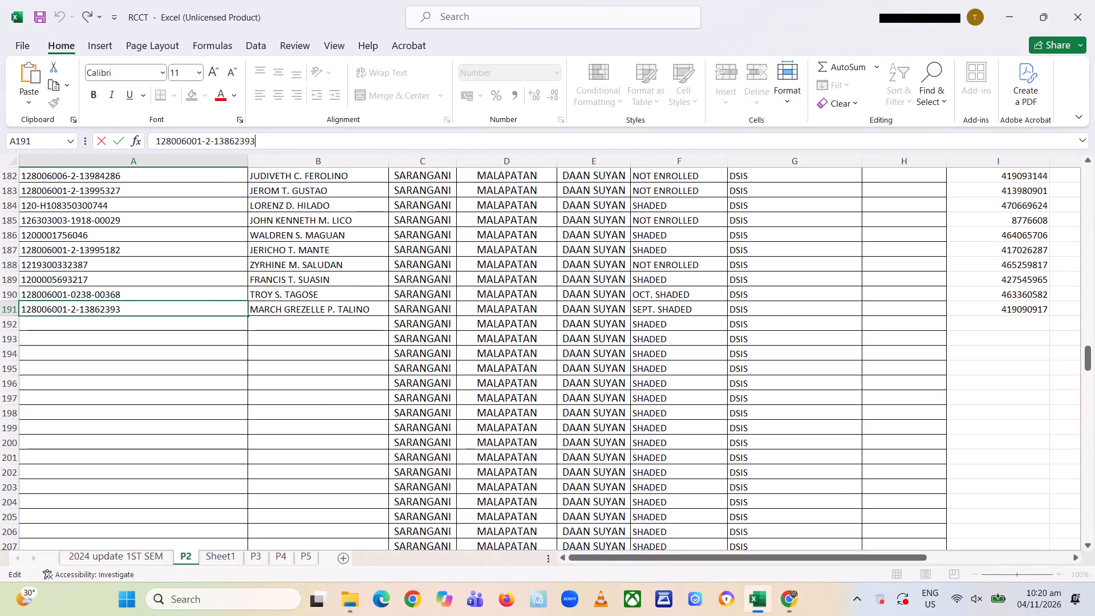
pyautogui.press('Return')
# Advance the compliance list to page 34 and copy the household ID of entry 340 into cell A192 of sheet P2.
pyautogui.hotkey('alt', 'Tab')
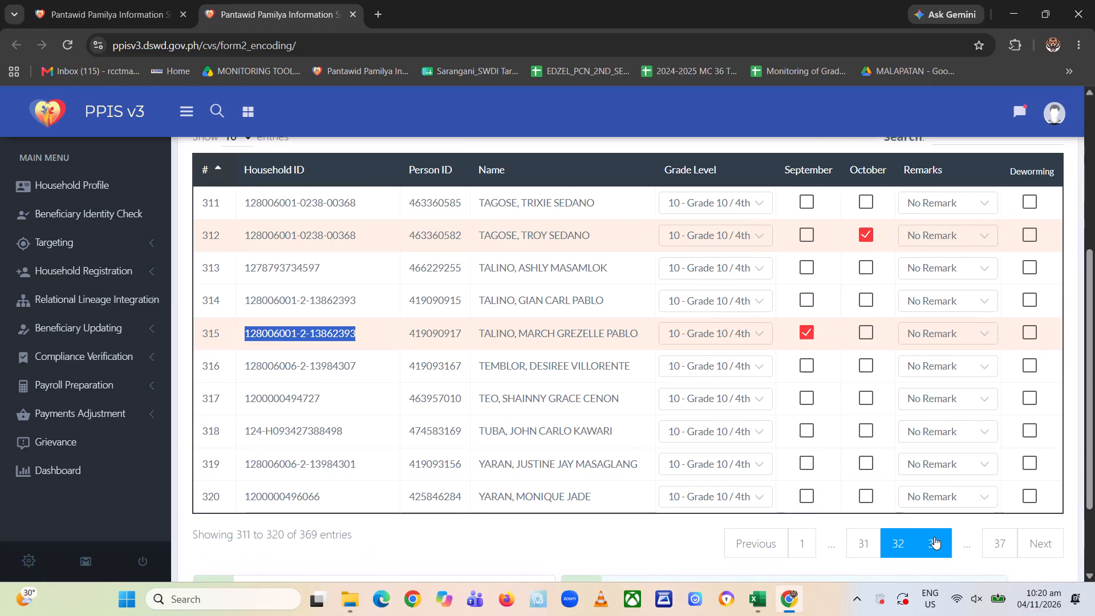
pyautogui.click(934, 537)
pyautogui.click(934, 537)
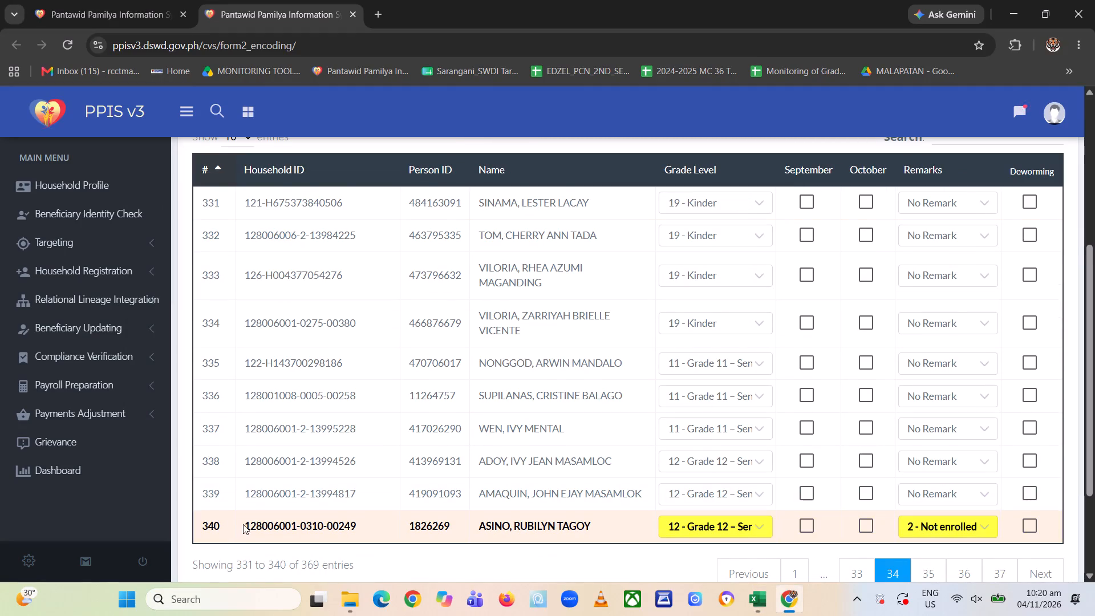
pyautogui.moveTo(243, 524); pyautogui.dragTo(387, 526)
pyautogui.hotkey('ctrl', 'c')
pyautogui.hotkey('alt', 'Tab')
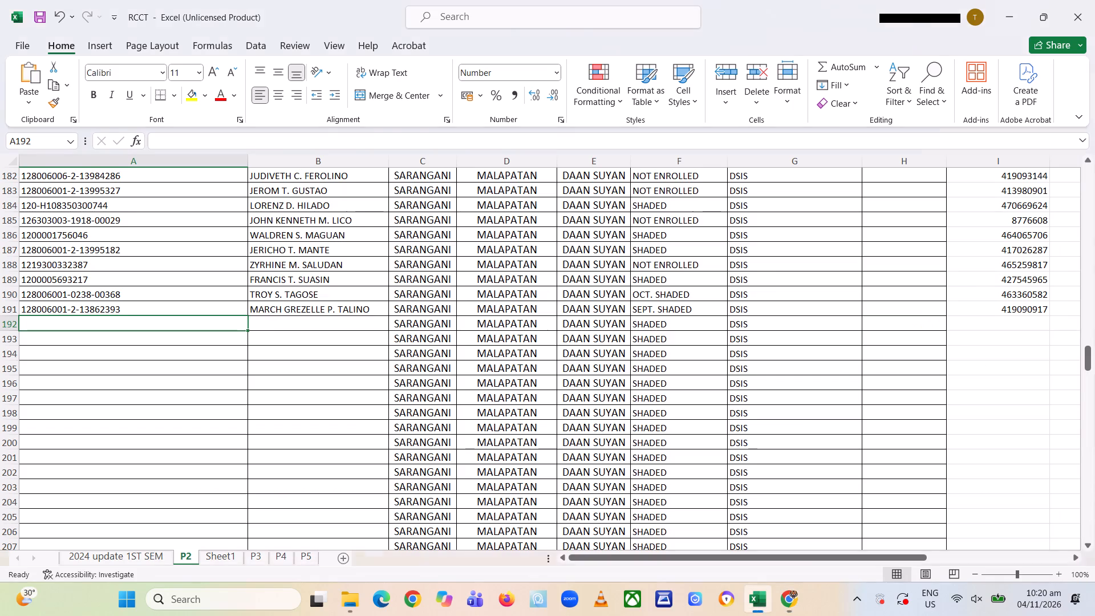
pyautogui.click(543, 148)
pyautogui.hotkey('ctrl', 'v')
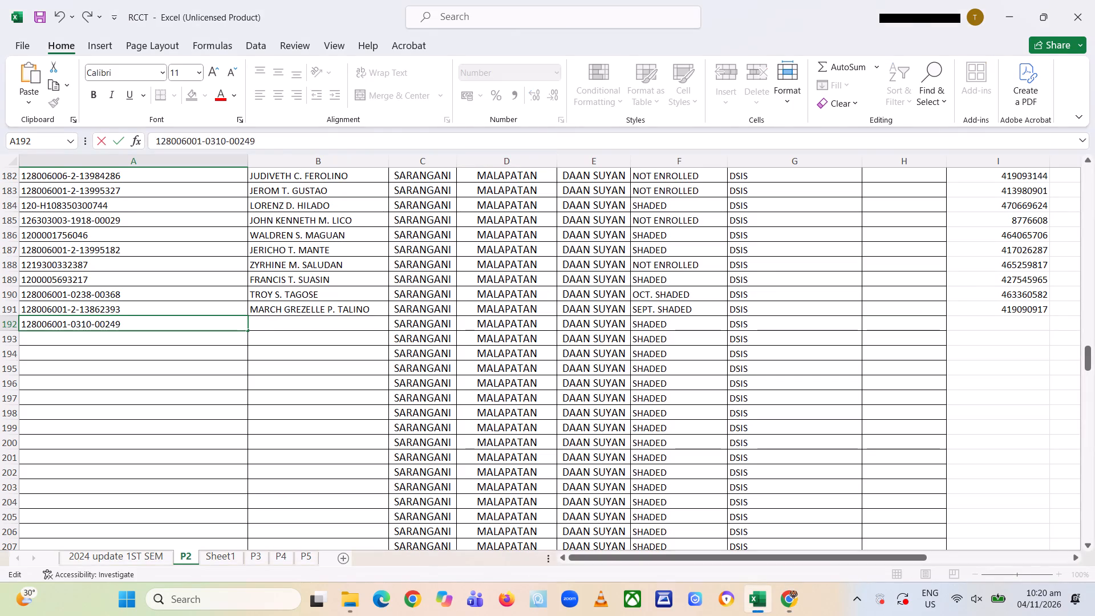
pyautogui.press('Return')
# Enter the name of entry 340 in cell B192 of sheet P2 as first name, middle initial and surname.
pyautogui.press('Up')
pyautogui.press('Right')
pyautogui.hotkey('alt', 'Tab')
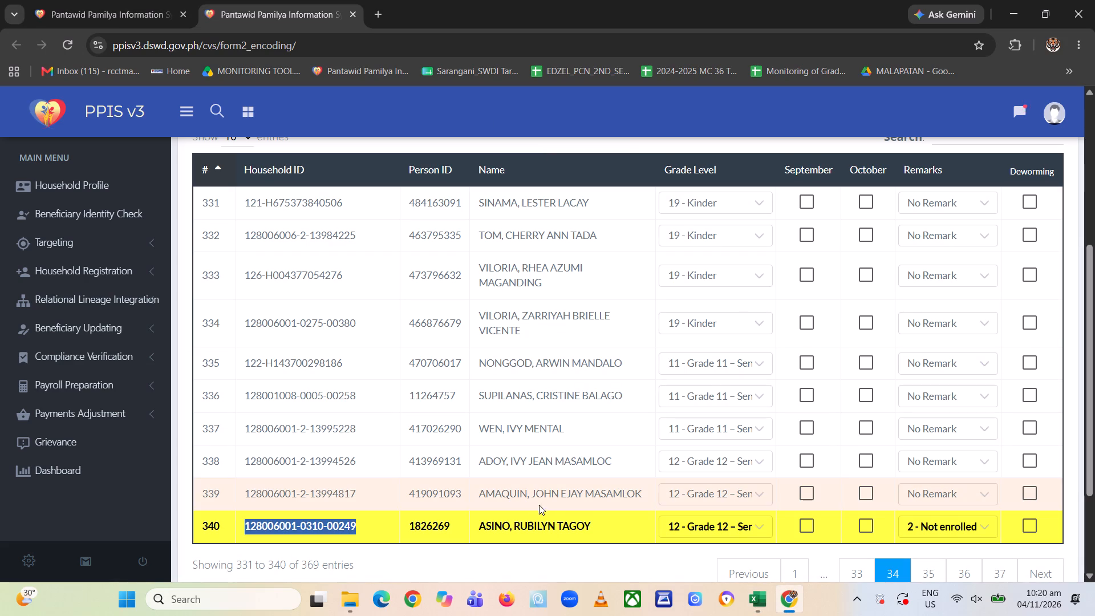
pyautogui.moveTo(514, 525); pyautogui.dragTo(567, 522)
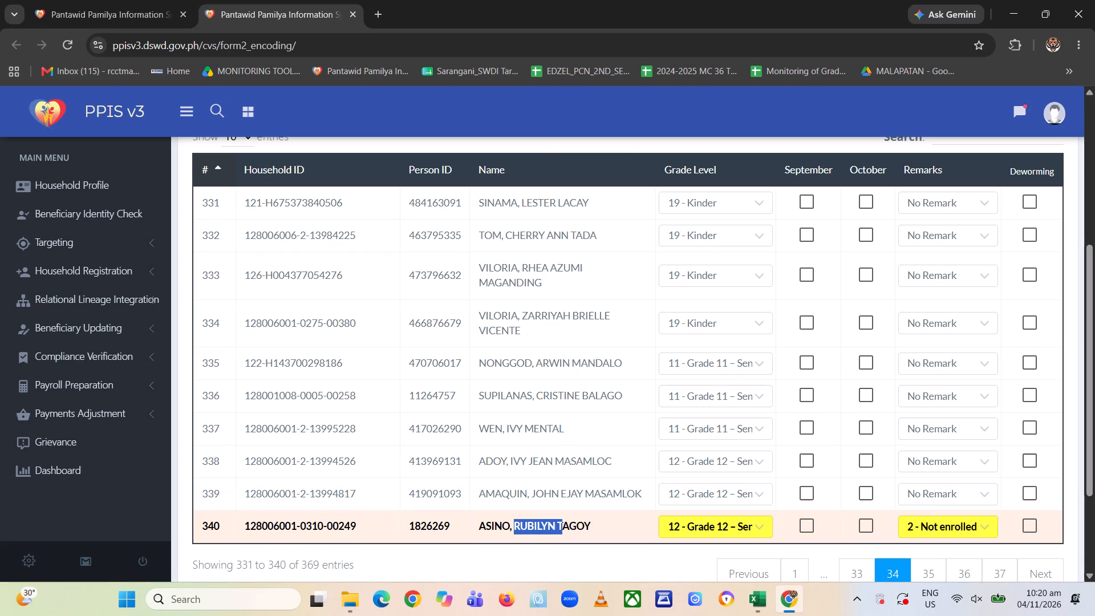
pyautogui.moveTo(567, 522); pyautogui.dragTo(562, 522)
pyautogui.hotkey('ctrl', 'c')
pyautogui.hotkey('alt', 'Tab')
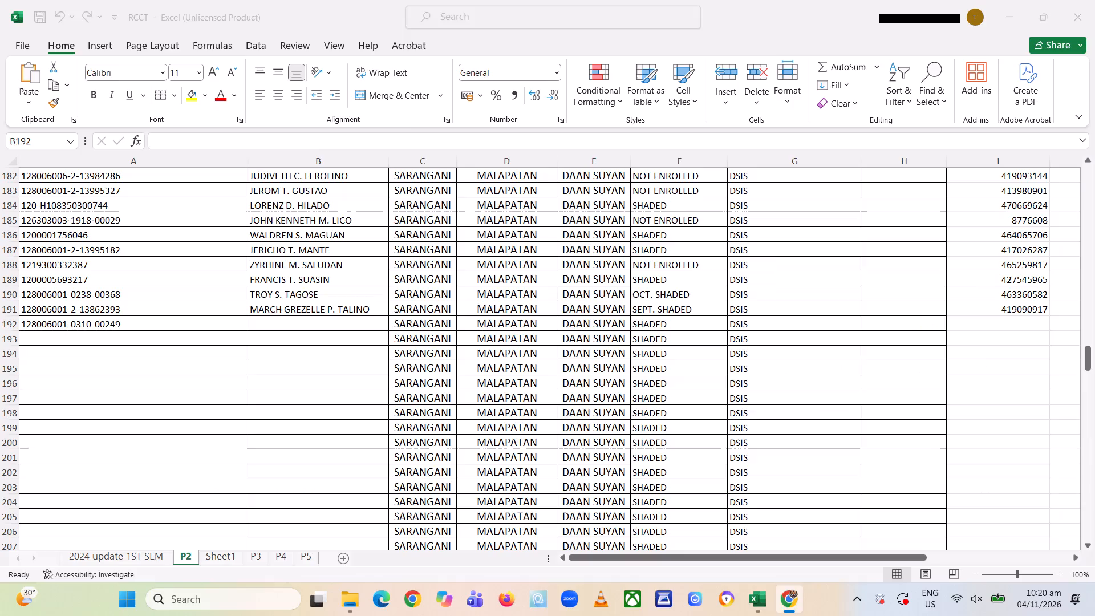
pyautogui.click(675, 144)
pyautogui.hotkey('ctrl', 'v')
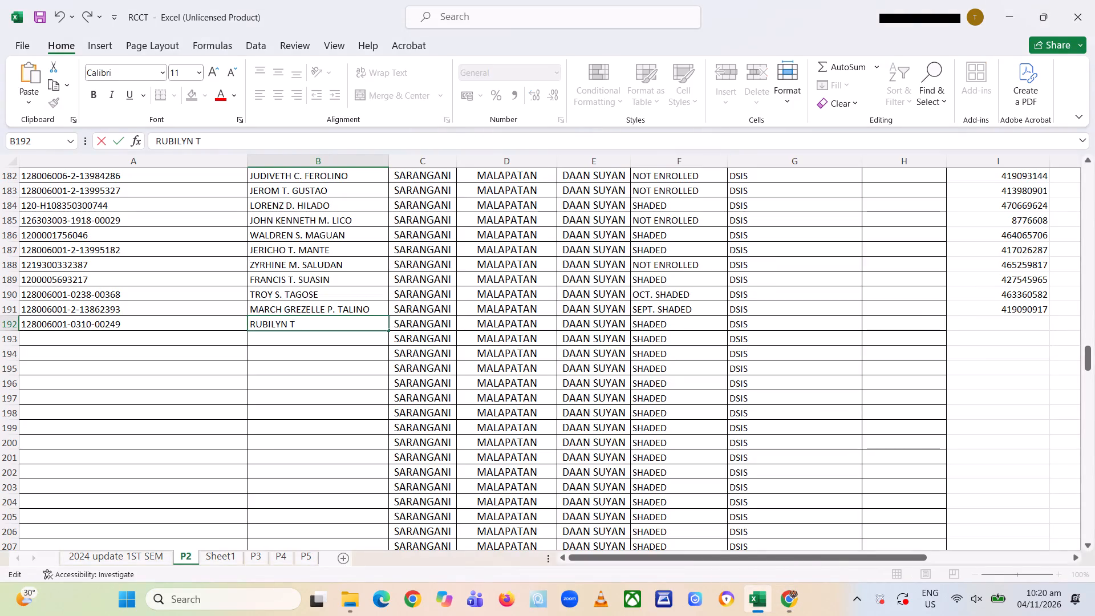
pyautogui.write('. SA')
pyautogui.press('BackSpace')
pyautogui.press('BackSpace')
pyautogui.write('ASINO')
pyautogui.press('Return')
# Set the status of entry 340 in cell F192 of sheet P2 to NOT ENROLLED.
pyautogui.press('Up')
pyautogui.press('Right')
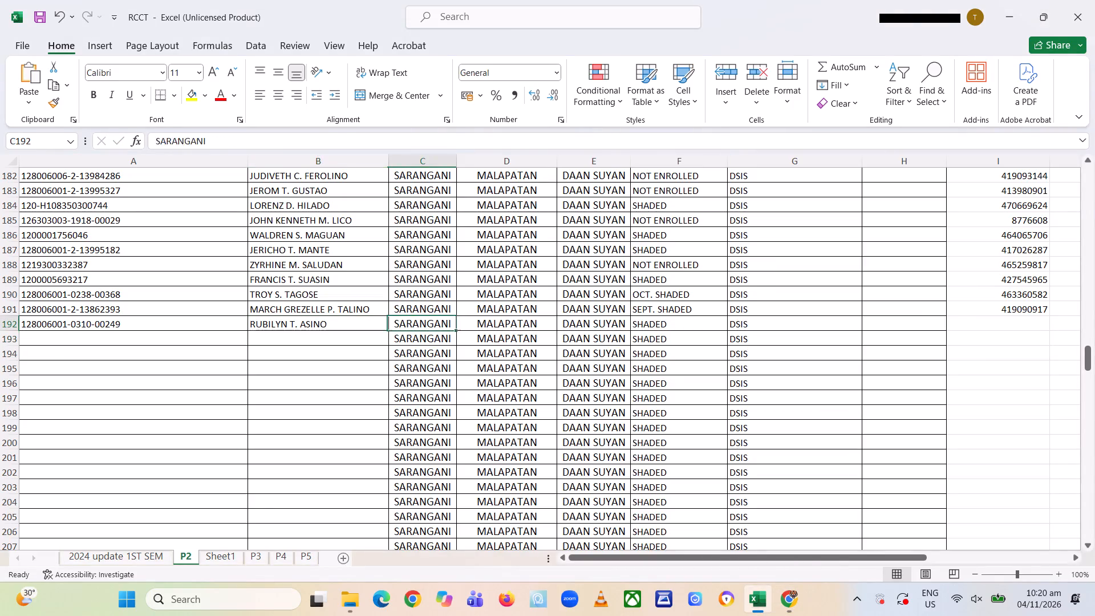
pyautogui.press('Right')
pyautogui.press('Right')
pyautogui.press('Right')
pyautogui.hotkey('alt', 'Tab')
pyautogui.hotkey('alt', 'Tab')
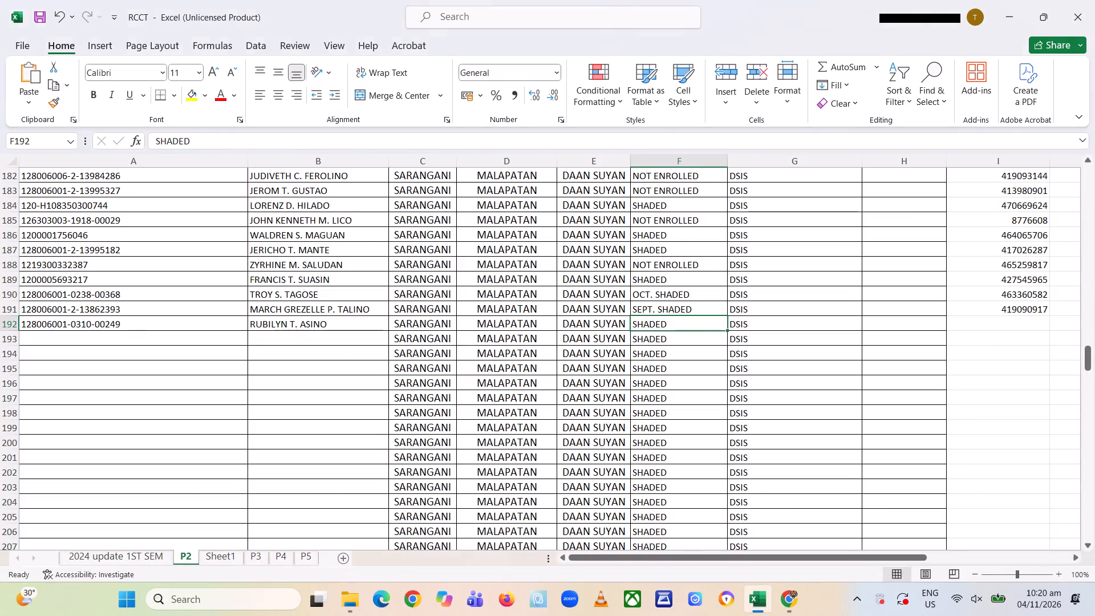
pyautogui.write('NO')
pyautogui.press('Return')
# Enter the remark GRADUATE in cell H192 of sheet P2 for entry 340.
pyautogui.press('Up')
pyautogui.press('Right')
pyautogui.press('Right')
pyautogui.hotkey('alt', 'Tab')
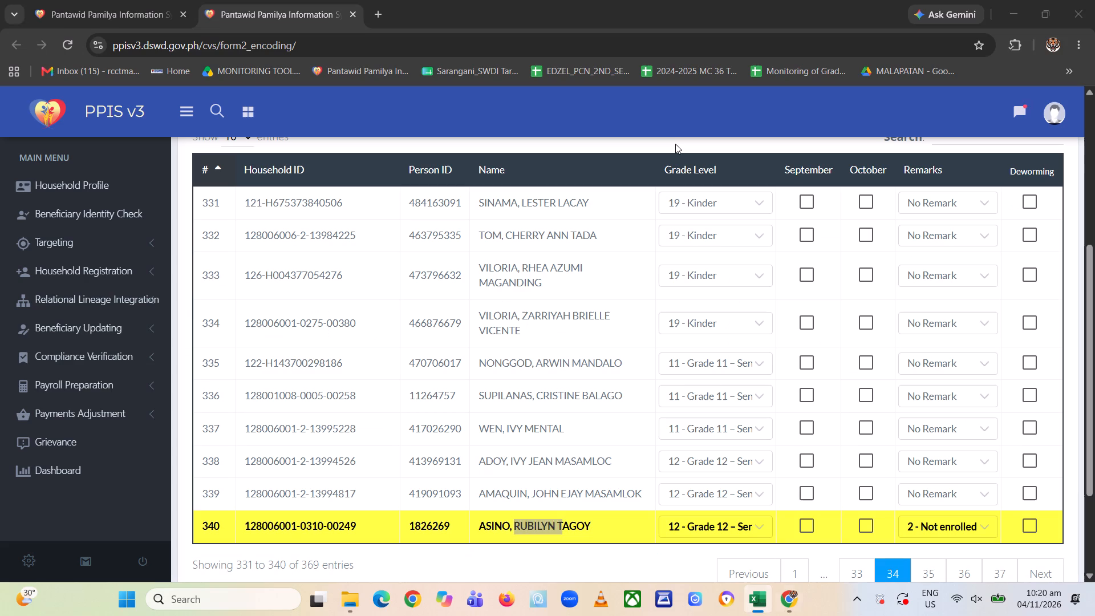
pyautogui.hotkey('alt', 'Tab')
pyautogui.write('GRADUATE')
pyautogui.press('Right')
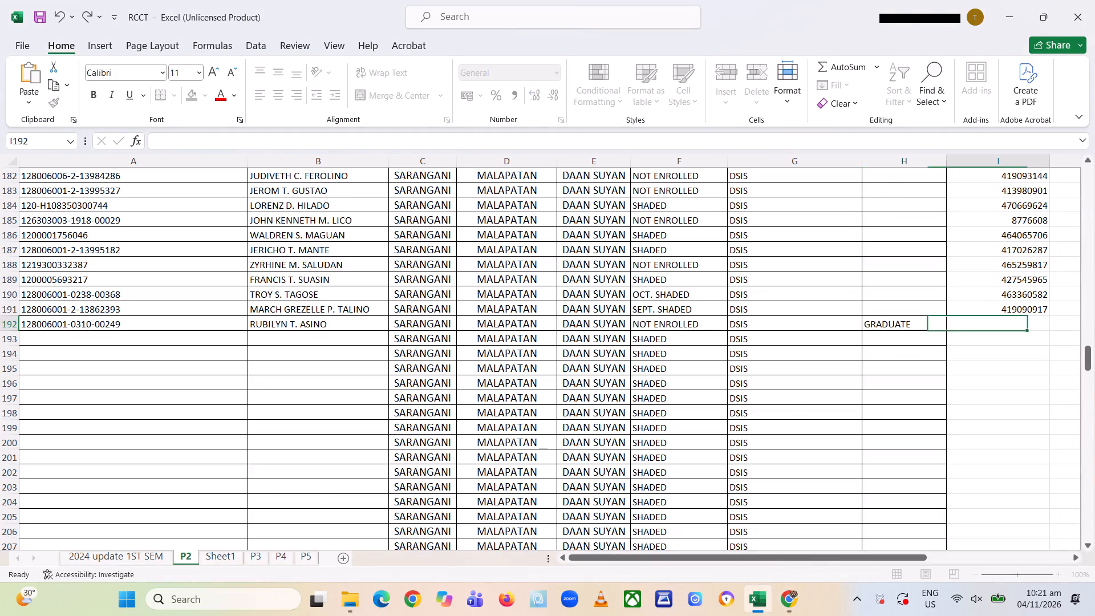
# Copy the person ID of entry 340 from the compliance list into cell I192 of sheet P2.
pyautogui.hotkey('alt', 'Tab')
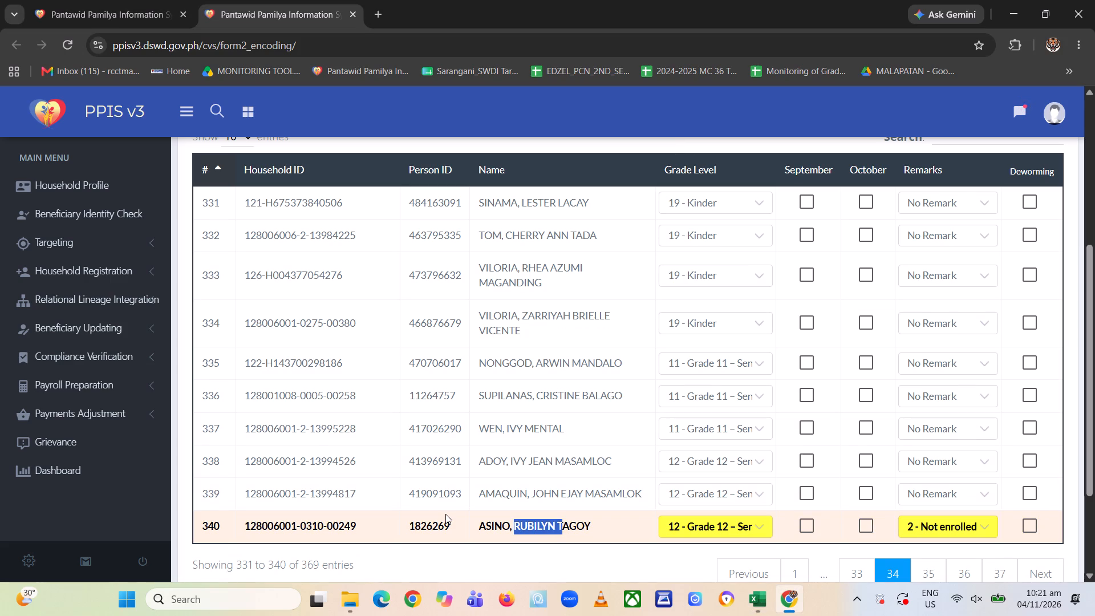
pyautogui.doubleClick(436, 523)
pyautogui.hotkey('ctrl', 'c')
pyautogui.hotkey('alt', 'Tab')
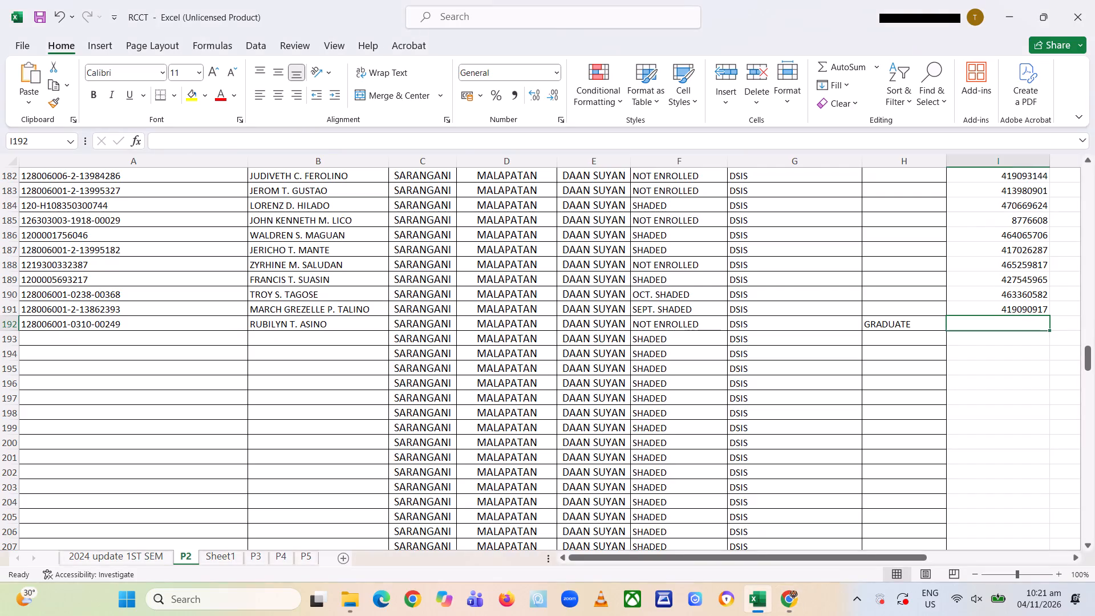
pyautogui.click(622, 144)
pyautogui.hotkey('ctrl', 'v')
pyautogui.press('Return')
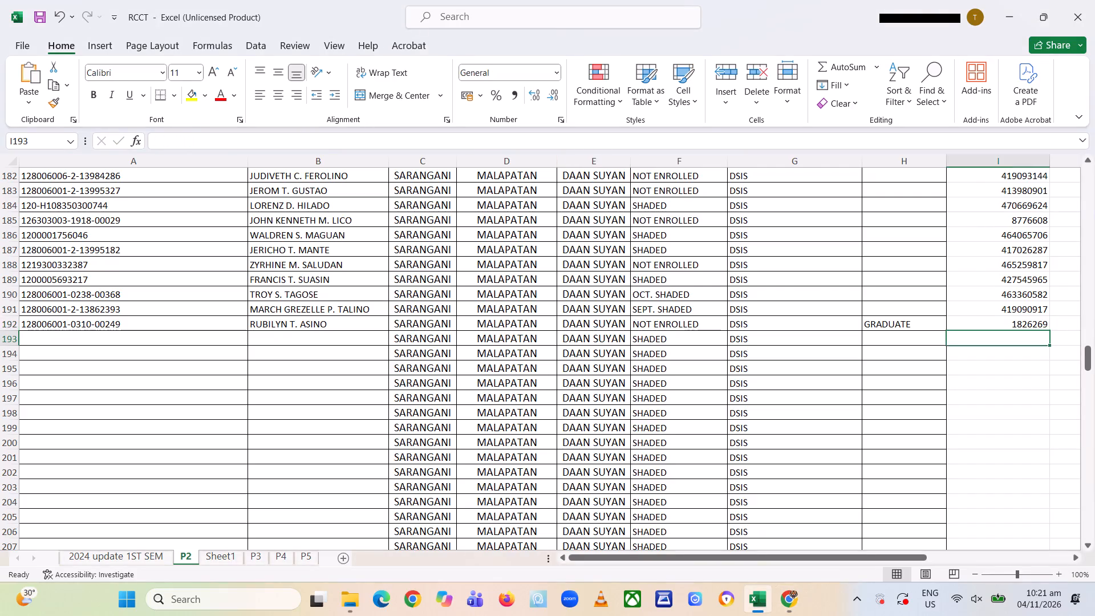
# Advance the compliance list to page 35 and copy the person ID of entry 342 into cell I193 of sheet P2.
pyautogui.hotkey('alt', 'Tab')
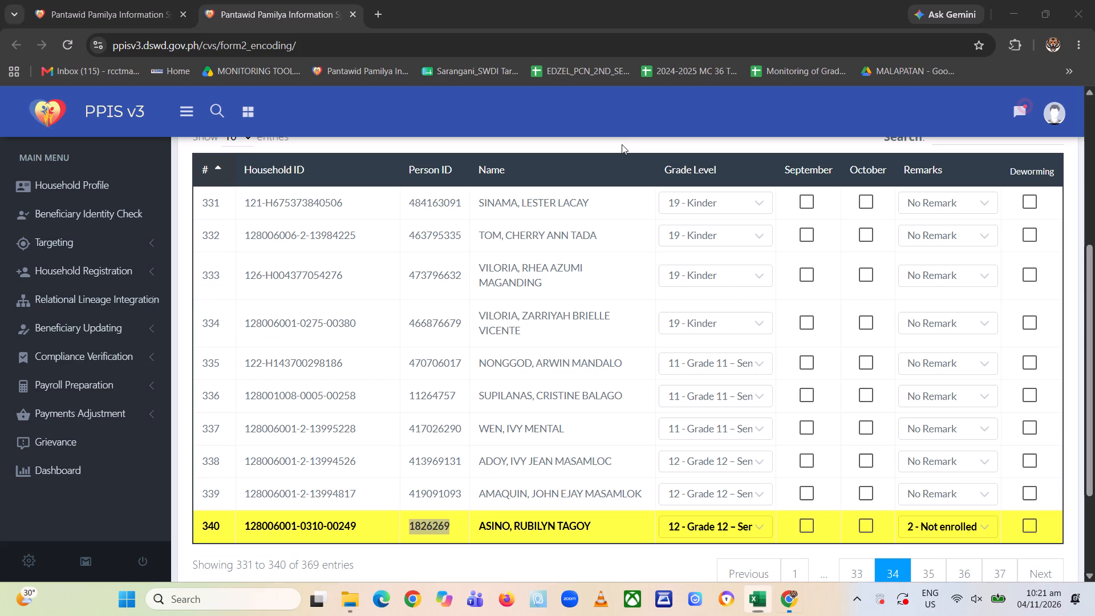
pyautogui.click(924, 571)
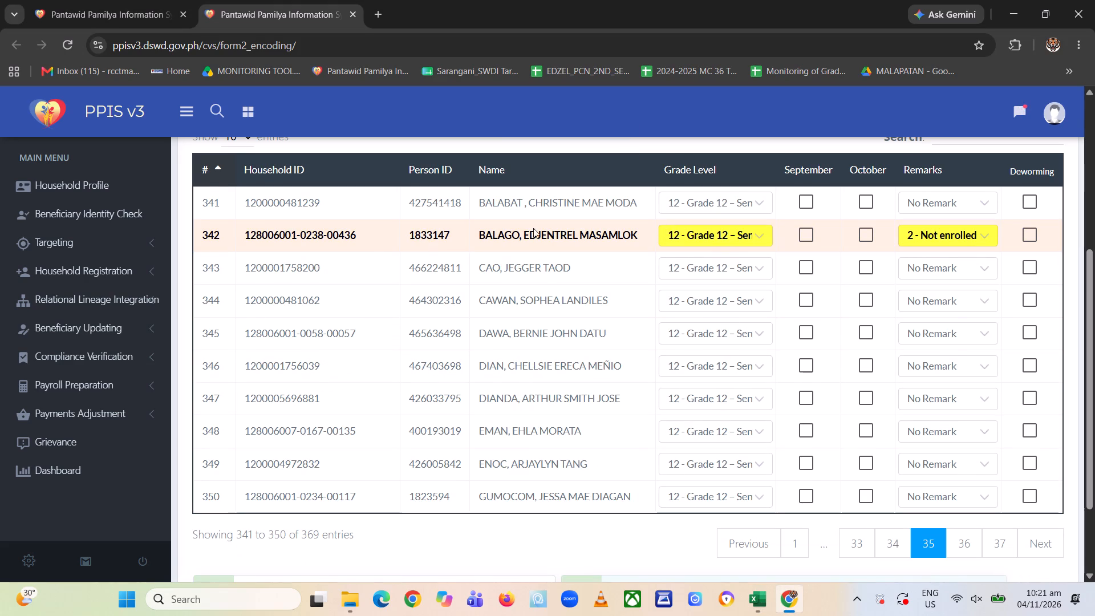
pyautogui.doubleClick(425, 239)
pyautogui.hotkey('ctrl', 'c')
pyautogui.hotkey('alt', 'Tab')
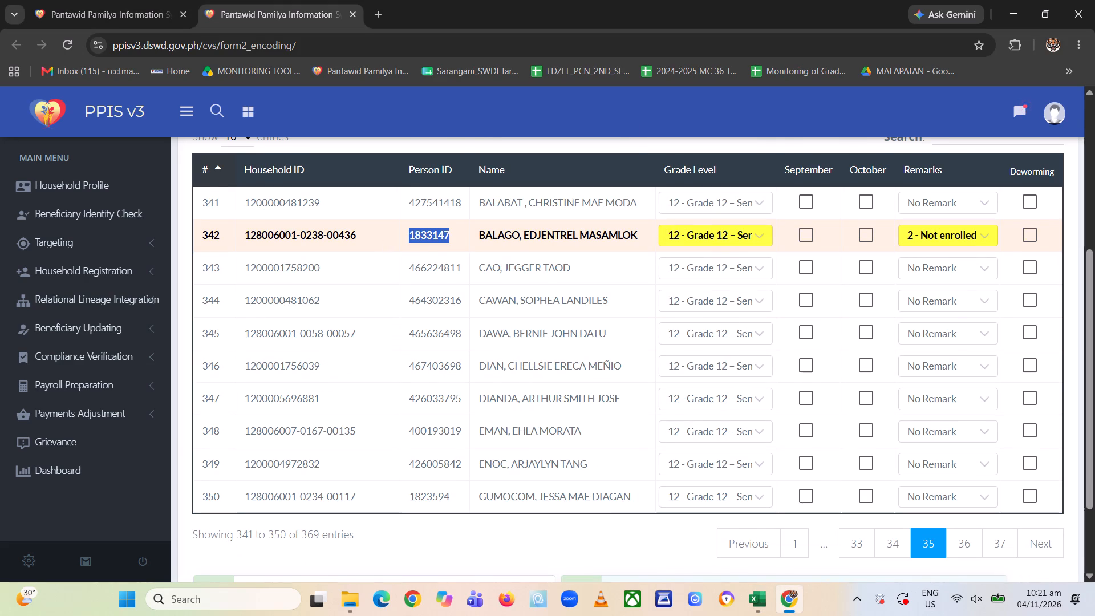
pyautogui.click(432, 139)
pyautogui.hotkey('ctrl', 'v')
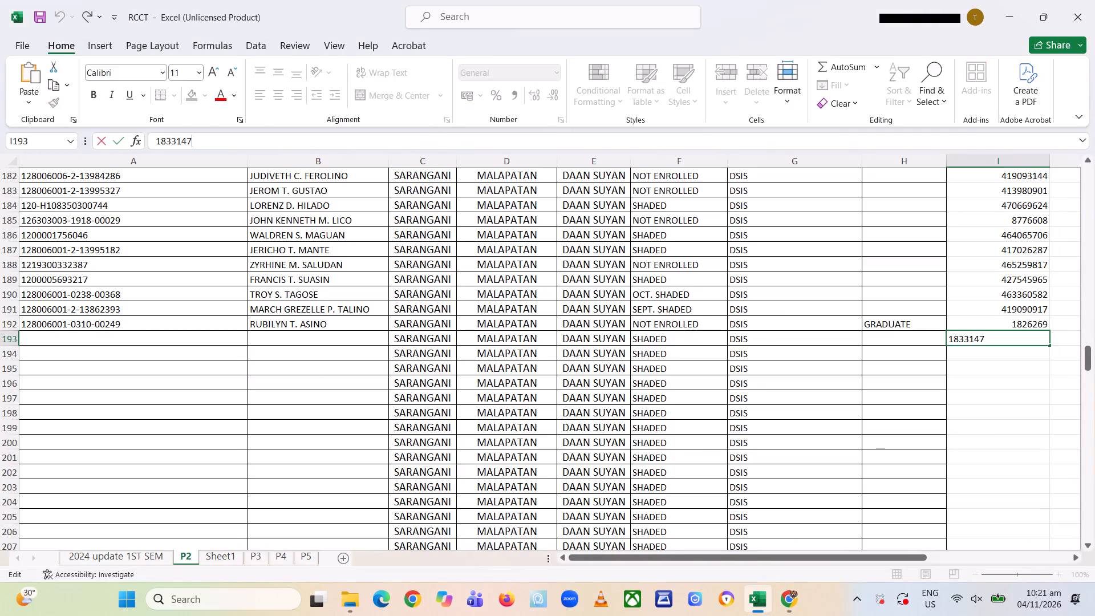
pyautogui.press('Left')
pyautogui.press('Up')
pyautogui.press('Return')
pyautogui.press('Up')
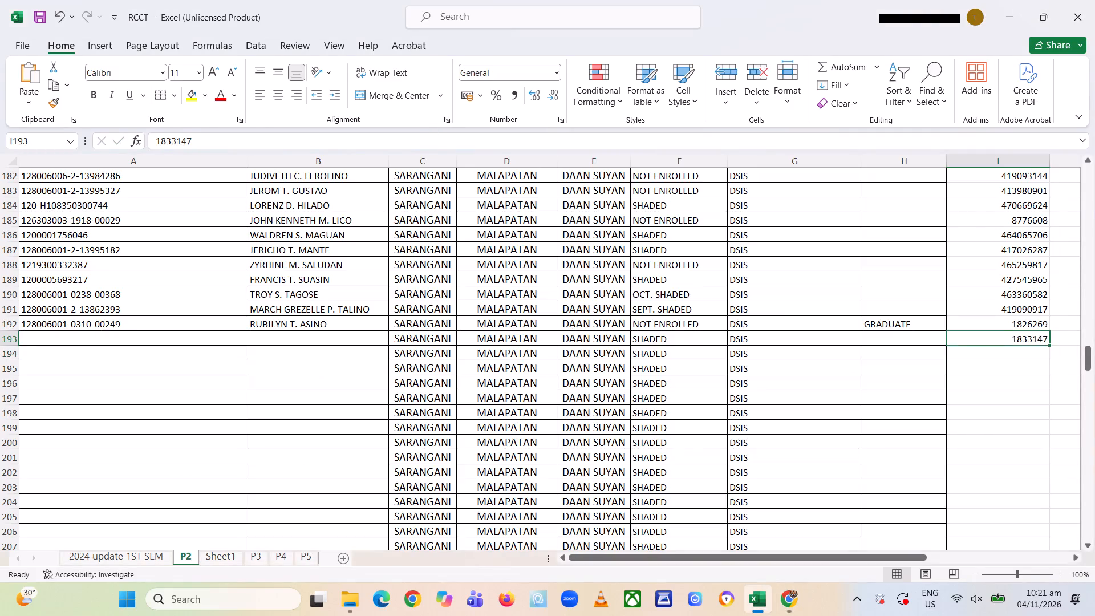
# Fill the GRADUATE remark from cell H192 down into H193.
pyautogui.press('Up')
pyautogui.press('Left')
pyautogui.hotkey('shift', 'Down')
pyautogui.hotkey('ctrl', 'd')
# Fill the NOT ENROLLED status from cell F192 down through F198.
pyautogui.press('Left')
pyautogui.press('Left')
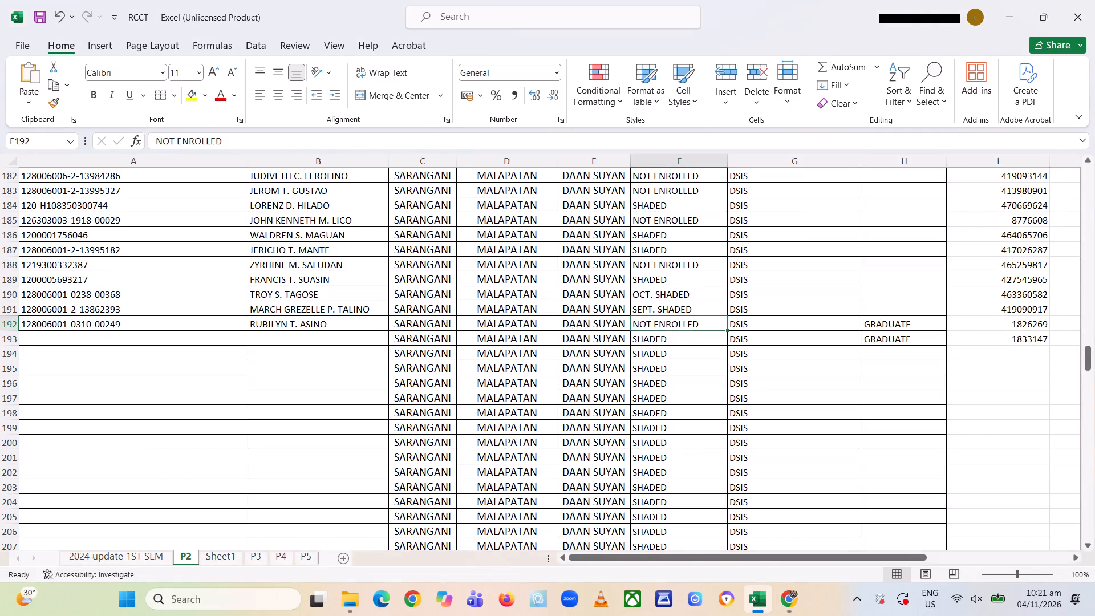
pyautogui.press('Down')
pyautogui.press('Up')
pyautogui.hotkey('shift', 'Down')
pyautogui.hotkey('shift', 'Down')
pyautogui.hotkey('shift', 'Down')
pyautogui.hotkey('shift', 'Down')
pyautogui.hotkey('shift', 'Down')
pyautogui.hotkey('shift', 'Down')
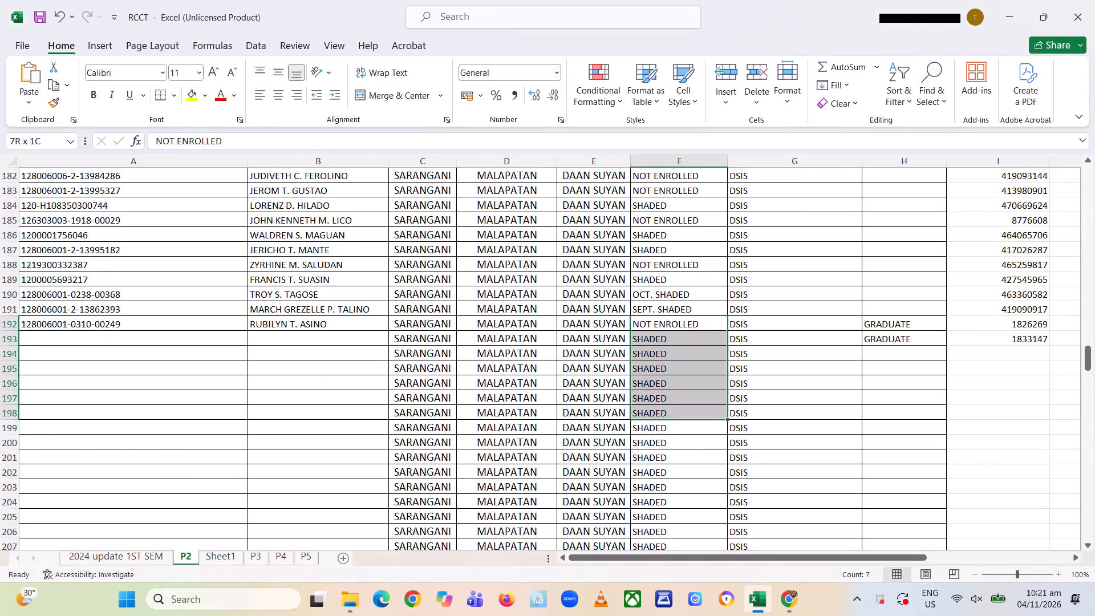
pyautogui.hotkey('ctrl', 'd')
# Fill the GRADUATE remark from cell H192 down through H198.
pyautogui.press('Left')
pyautogui.press('Left')
pyautogui.press('Left')
pyautogui.press('Left')
pyautogui.press('Right')
pyautogui.press('Right')
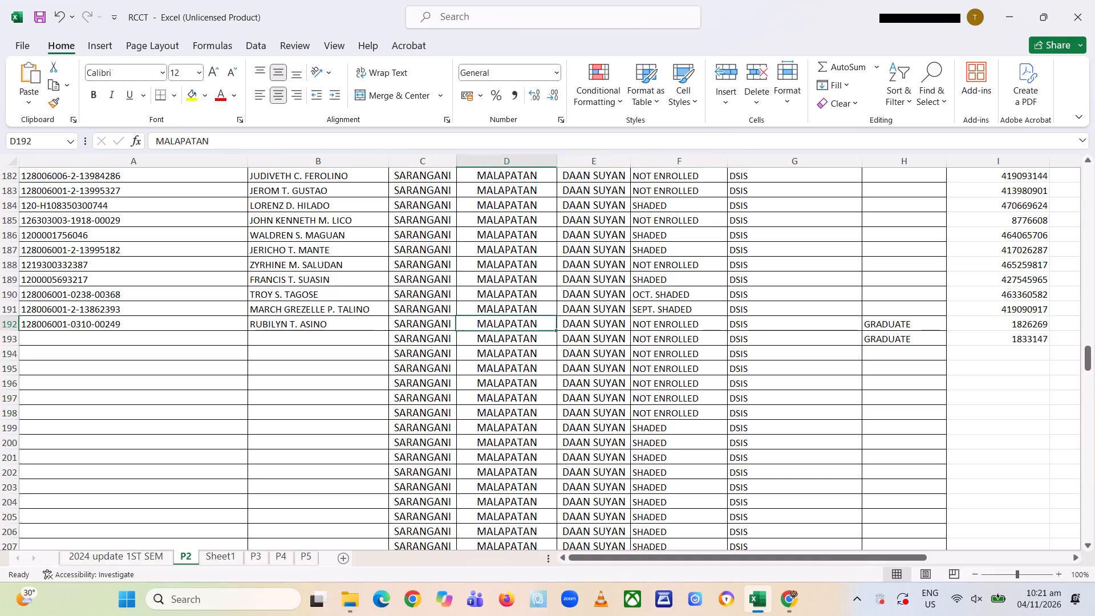
pyautogui.press('Right')
pyautogui.press('Right')
pyautogui.press('Right')
pyautogui.press('Right')
pyautogui.hotkey('shift', 'Down')
pyautogui.hotkey('shift', 'Down')
pyautogui.hotkey('shift', 'Down')
pyautogui.hotkey('shift', 'Down')
pyautogui.hotkey('shift', 'Down')
pyautogui.hotkey('shift', 'Down')
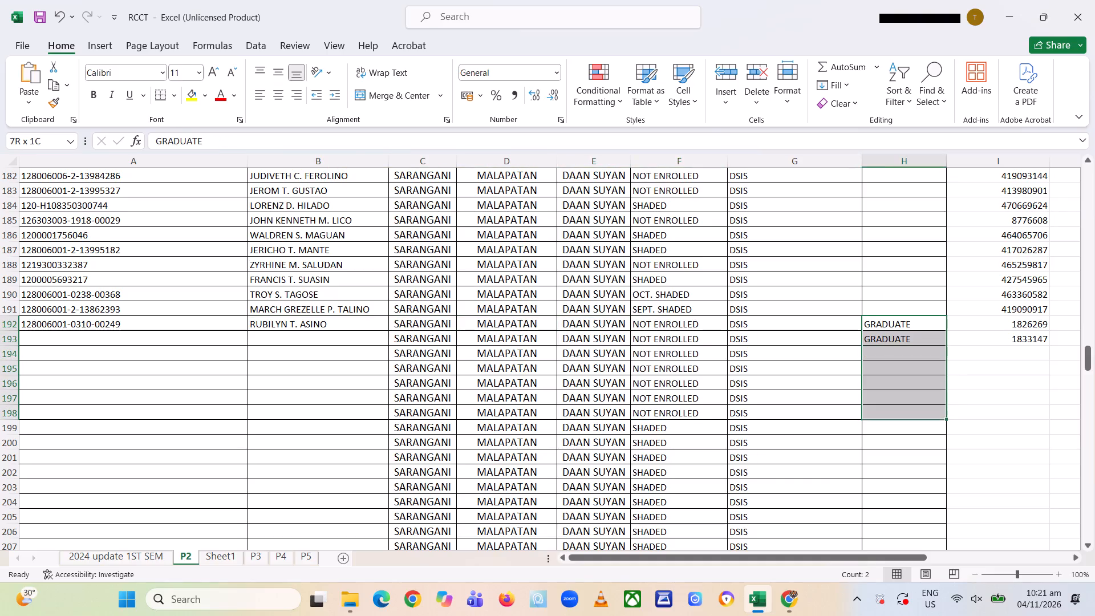
pyautogui.hotkey('ctrl', 'd')
# Copy the household ID of entry 342 from the compliance list into cell A193 of sheet P2.
pyautogui.press('Left')
pyautogui.press('Left')
pyautogui.press('Left')
pyautogui.press('Left')
pyautogui.press('Left')
pyautogui.press('Left')
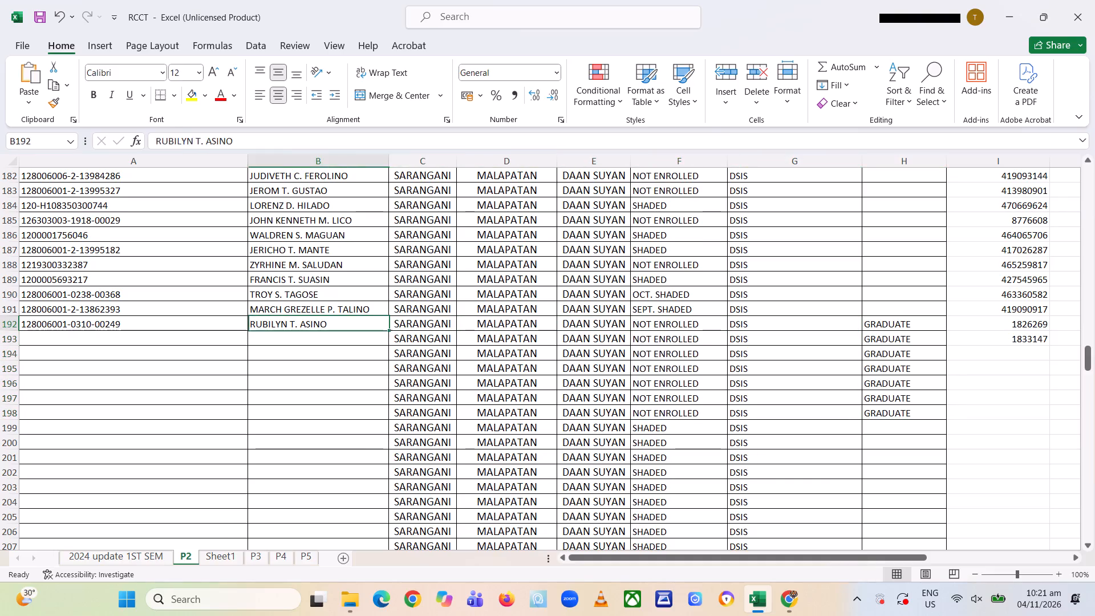
pyautogui.press('Down')
pyautogui.hotkey('alt', 'Tab')
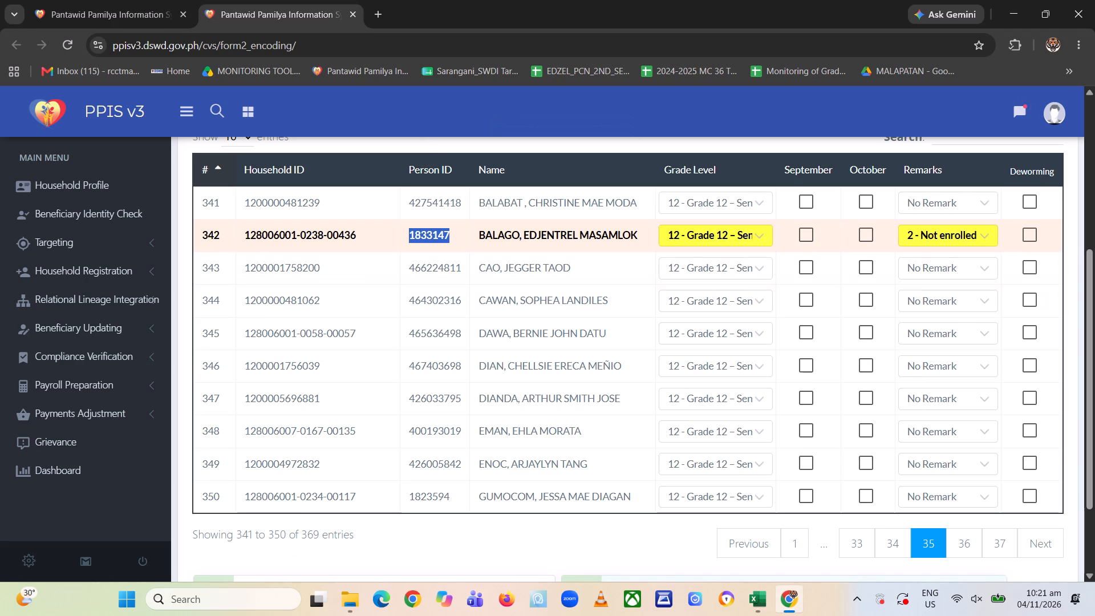
pyautogui.moveTo(240, 232); pyautogui.dragTo(393, 234)
pyautogui.hotkey('ctrl', 'c')
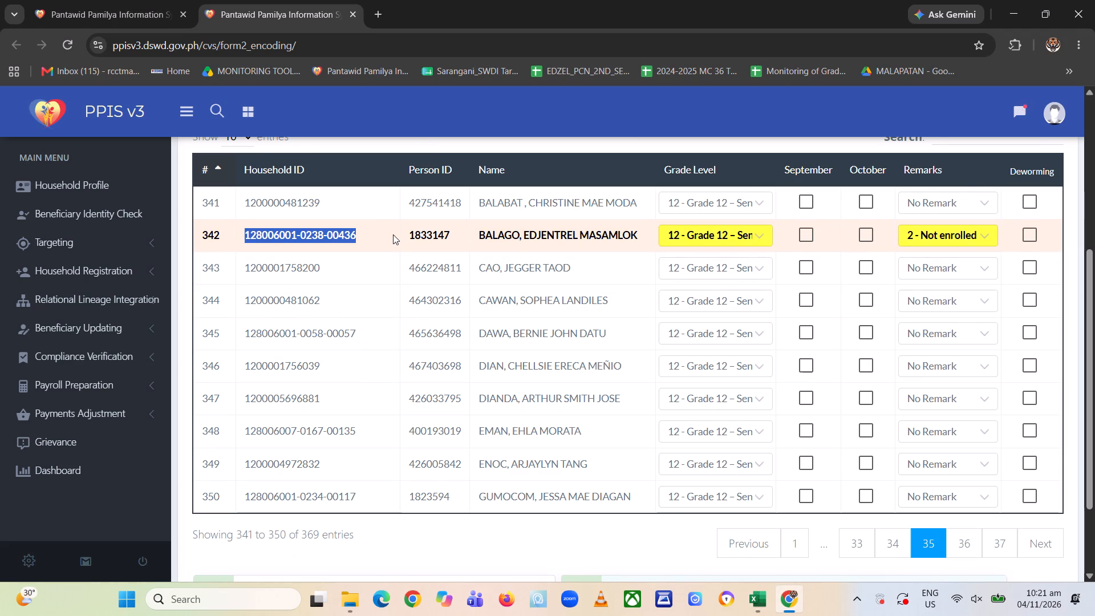
pyautogui.hotkey('alt', 'Tab')
pyautogui.click(236, 341)
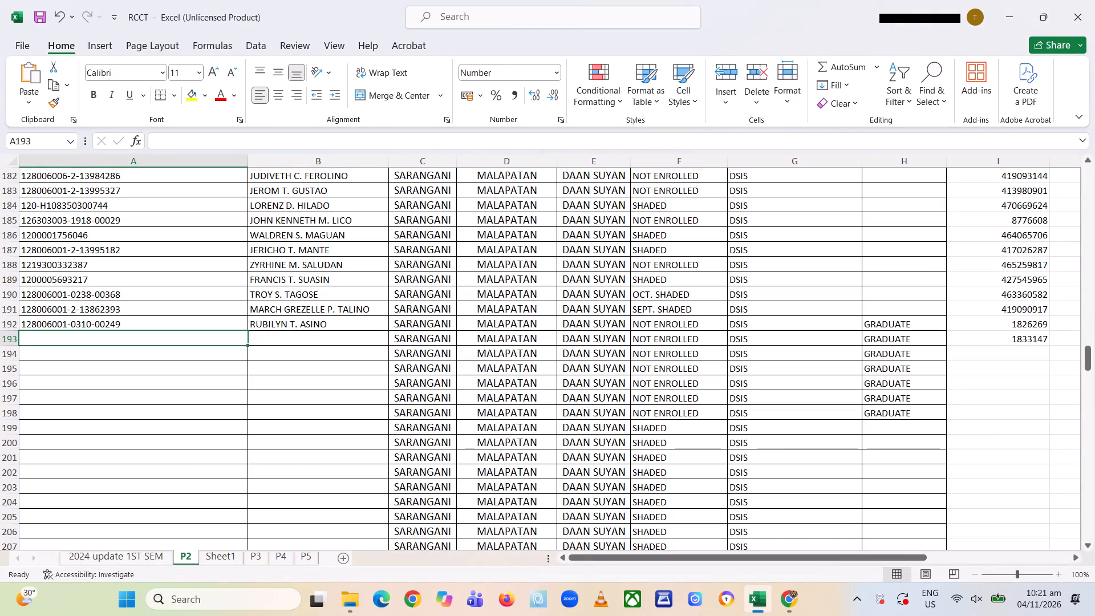
pyautogui.click(351, 140)
pyautogui.hotkey('ctrl', 'v')
pyautogui.press('Return')
# Enter the name of entry 342 in cell B193 of sheet P2 as first name, middle initial and surname.
pyautogui.press('Up')
pyautogui.press('Right')
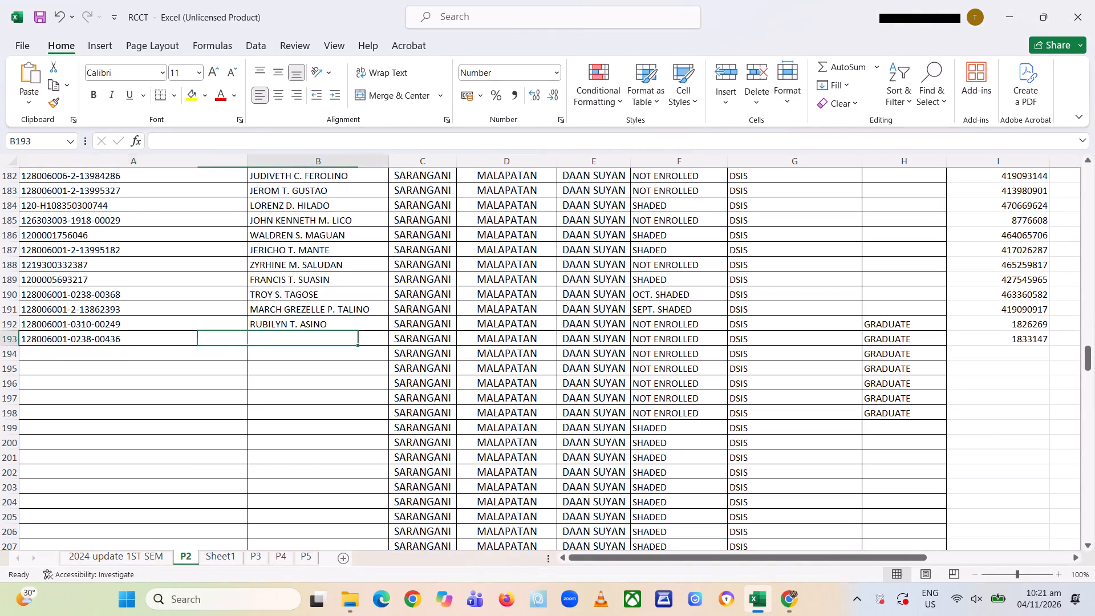
pyautogui.hotkey('alt', 'Tab')
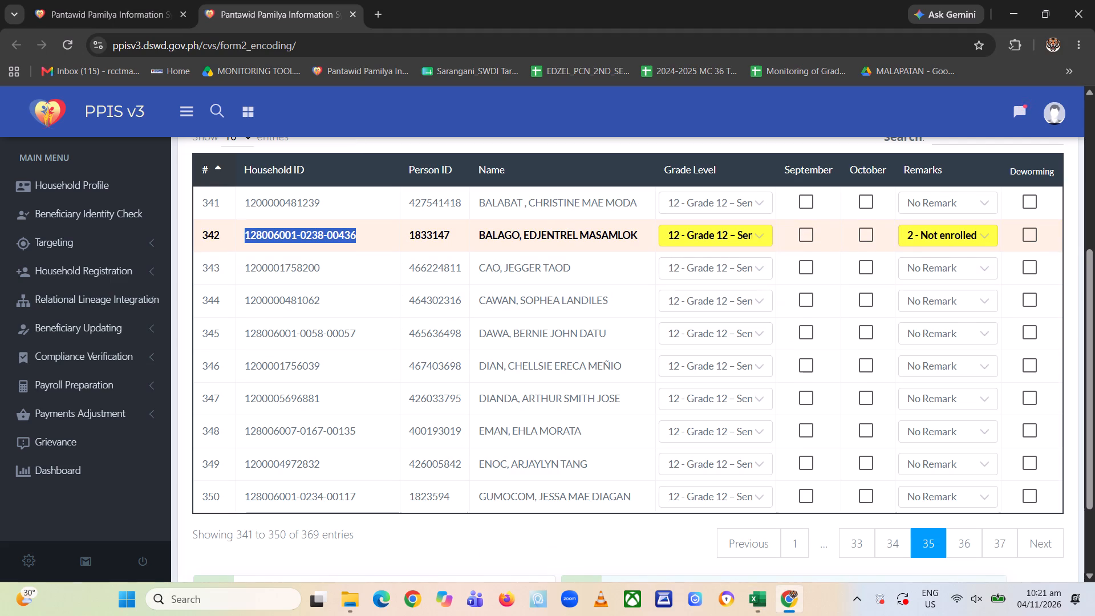
pyautogui.moveTo(525, 236); pyautogui.dragTo(571, 241)
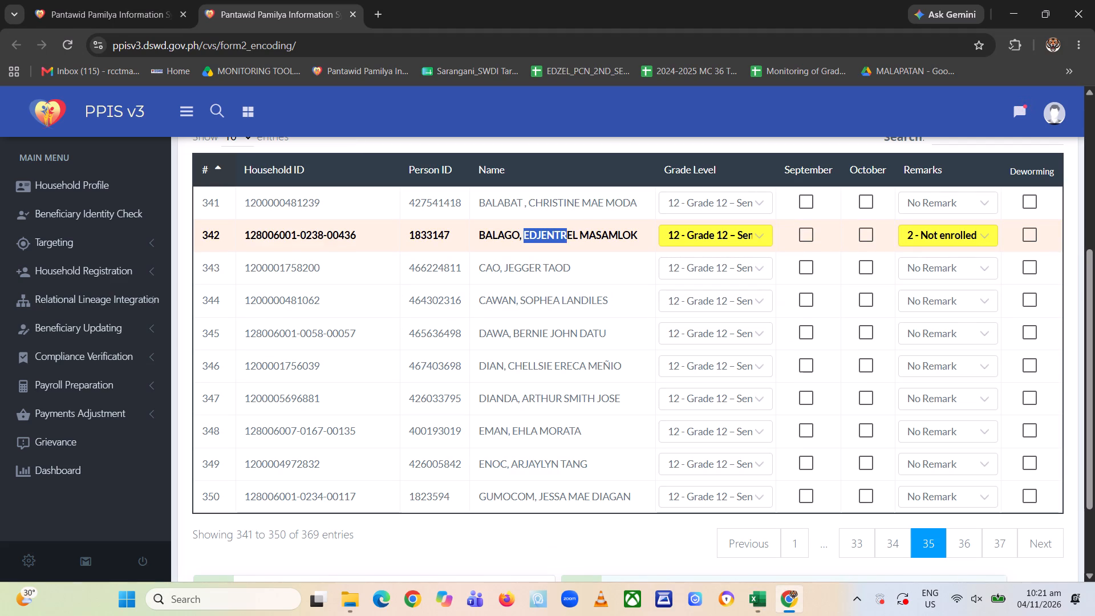
pyautogui.moveTo(571, 241); pyautogui.dragTo(590, 240)
pyautogui.hotkey('ctrl', 'c')
pyautogui.hotkey('alt', 'Tab')
pyautogui.click(598, 147)
pyautogui.hotkey('ctrl', 'v')
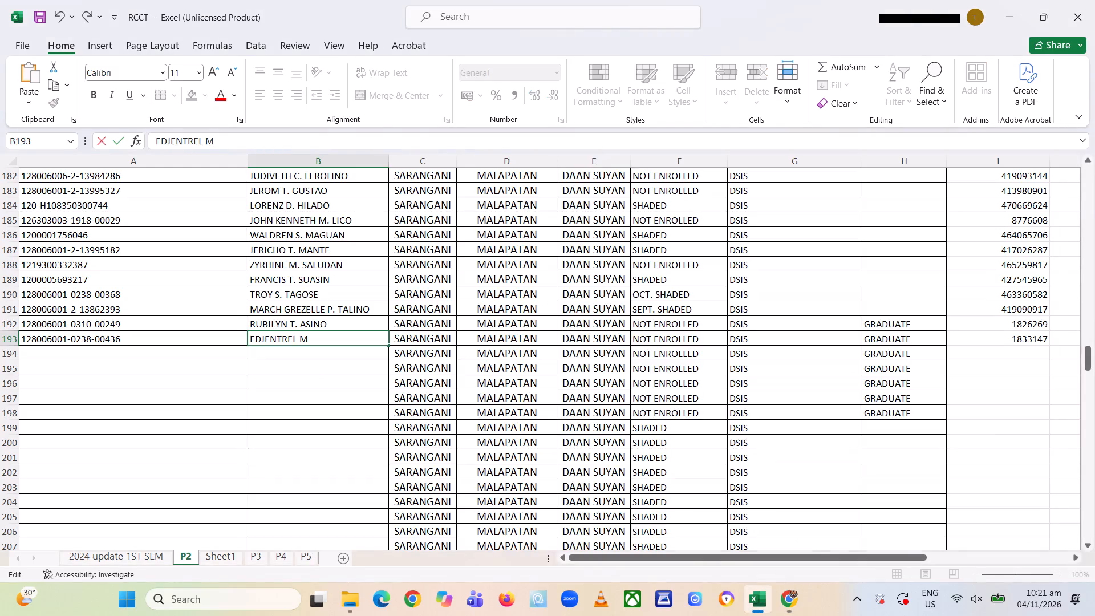
pyautogui.write('. BALAGO')
pyautogui.press('Return')
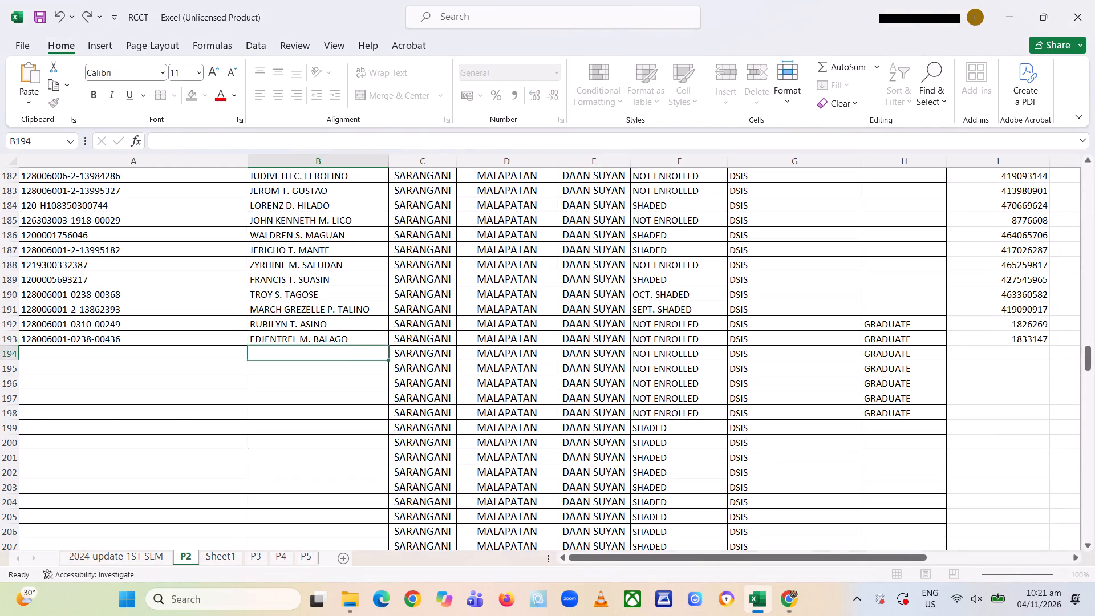
# Advance the compliance list to page 36 and enter entry 353's first names, middle initial and surname in cell B194 of sheet P2.
pyautogui.hotkey('alt', 'Tab')
pyautogui.click(956, 541)
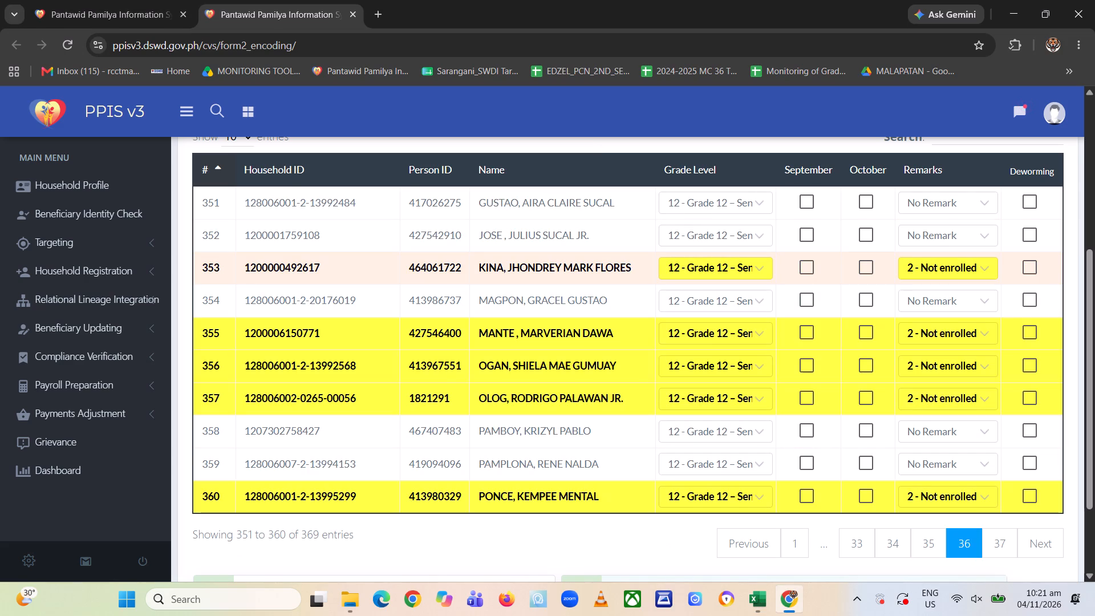
pyautogui.moveTo(508, 266); pyautogui.dragTo(603, 272)
pyautogui.hotkey('ctrl', 'c')
pyautogui.hotkey('alt', 'Tab')
pyautogui.click(599, 139)
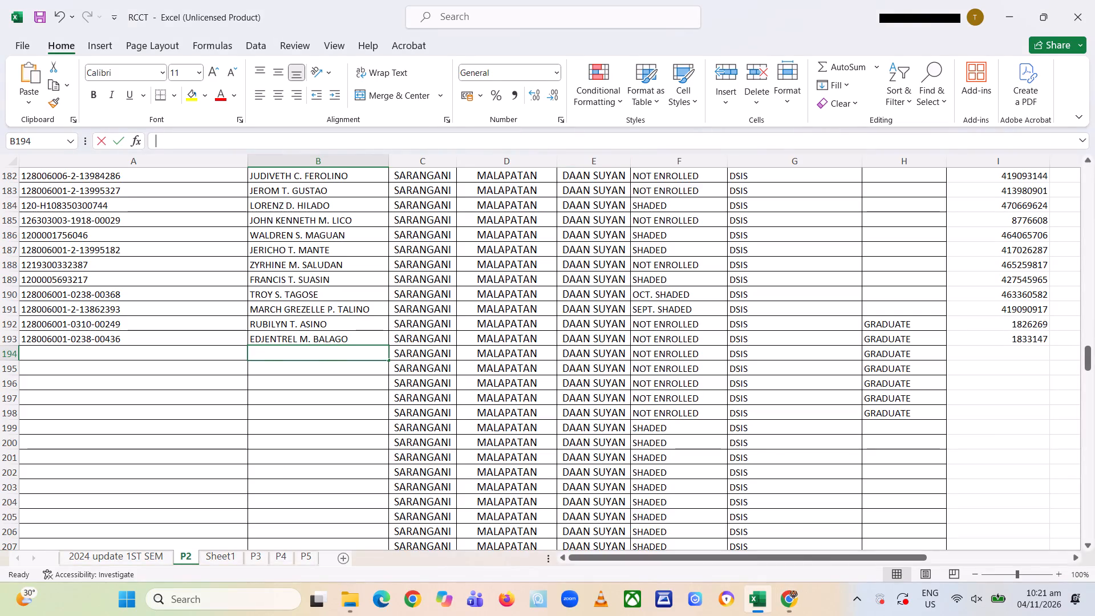
pyautogui.hotkey('ctrl', 'v')
pyautogui.write('. KINA')
pyautogui.press('Return')
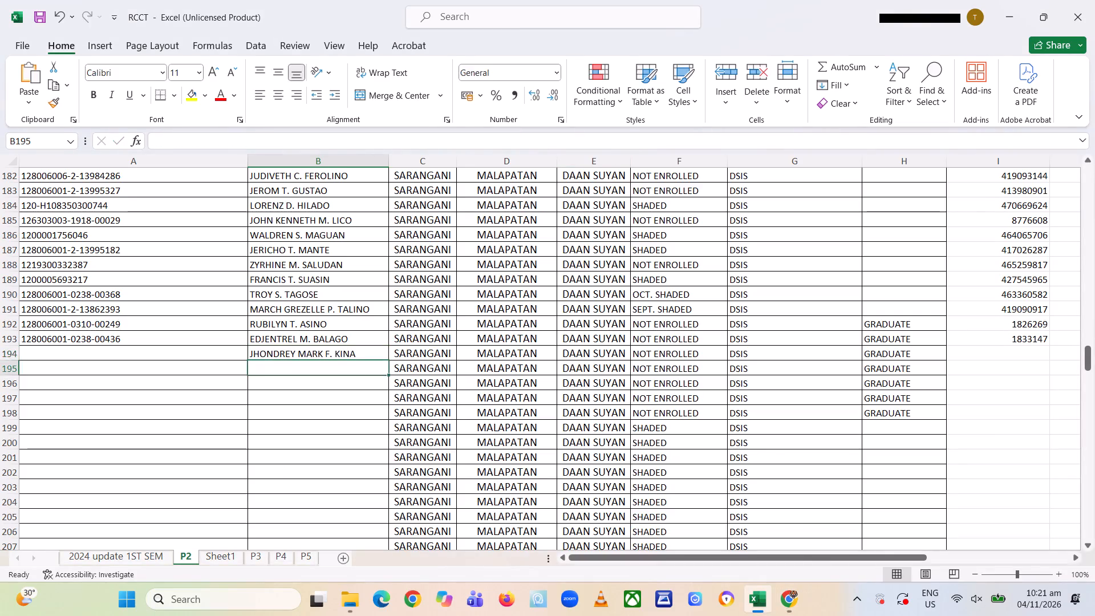
# Enter the name of entry 355 in cell B195 of sheet P2 as first name, middle initial and surname.
pyautogui.hotkey('alt', 'Tab')
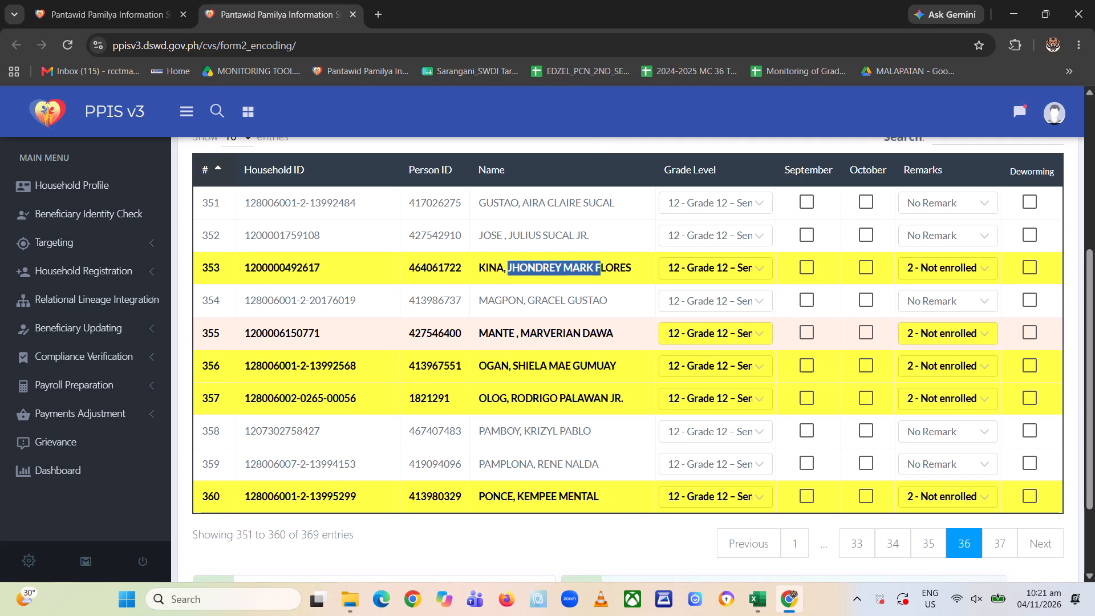
pyautogui.moveTo(522, 330); pyautogui.dragTo(589, 328)
pyautogui.hotkey('ctrl', 'c')
pyautogui.hotkey('alt', 'Tab')
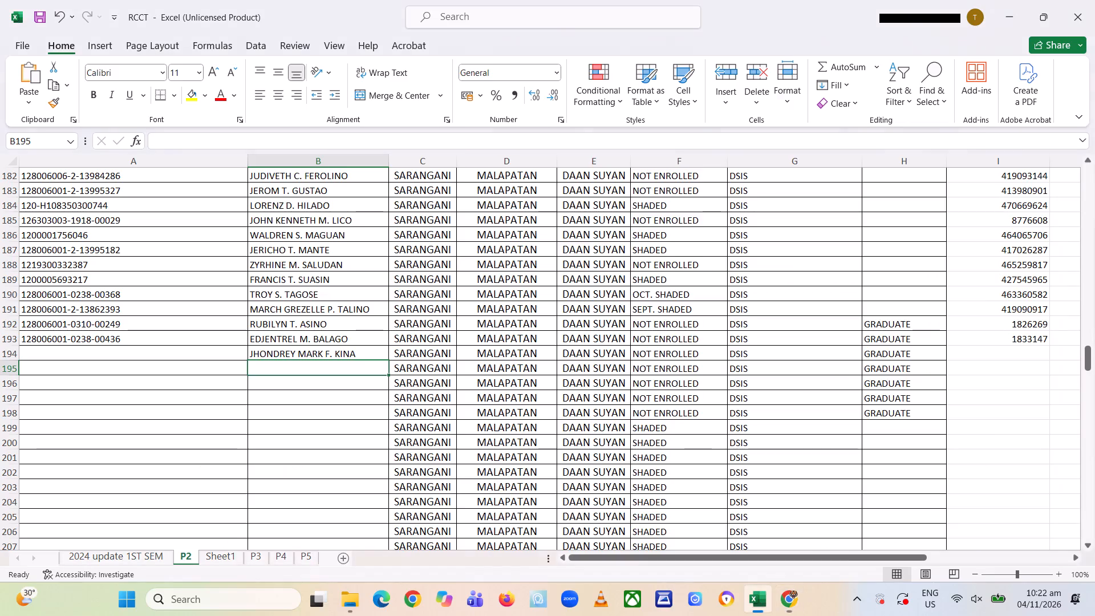
pyautogui.click(587, 143)
pyautogui.hotkey('ctrl', 'v')
pyautogui.write('. MANTE')
pyautogui.press('Return')
# Enter the name of entry 356 in cell B196 of sheet P2 as first names, middle initial and surname.
pyautogui.hotkey('alt', 'Tab')
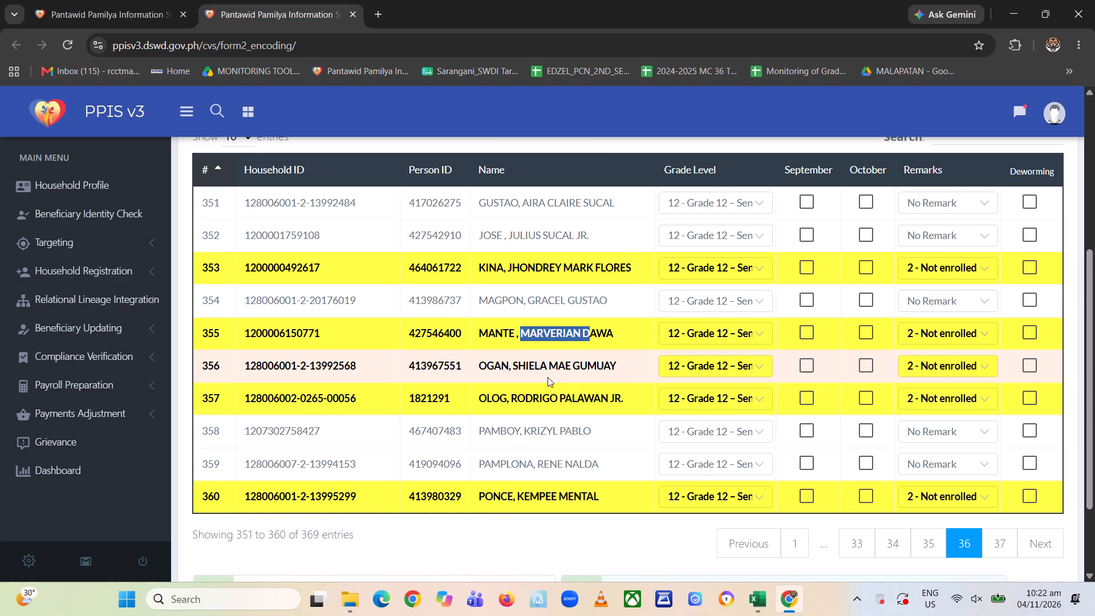
pyautogui.moveTo(514, 366); pyautogui.dragTo(583, 368)
pyautogui.hotkey('ctrl', 'c')
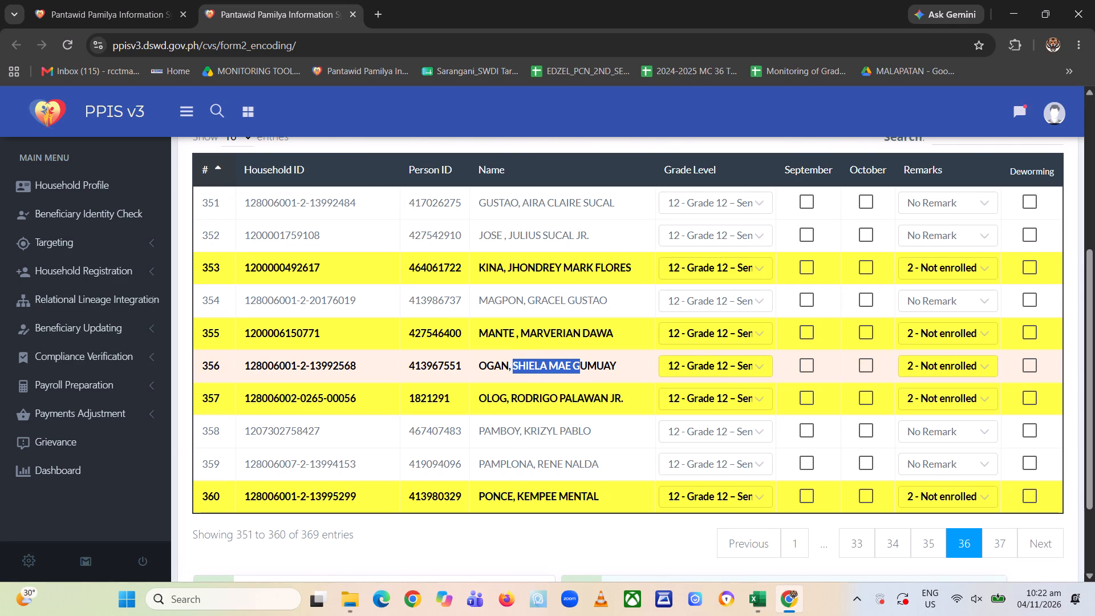
pyautogui.hotkey('alt', 'Tab')
pyautogui.click(575, 140)
pyautogui.hotkey('ctrl', 'v')
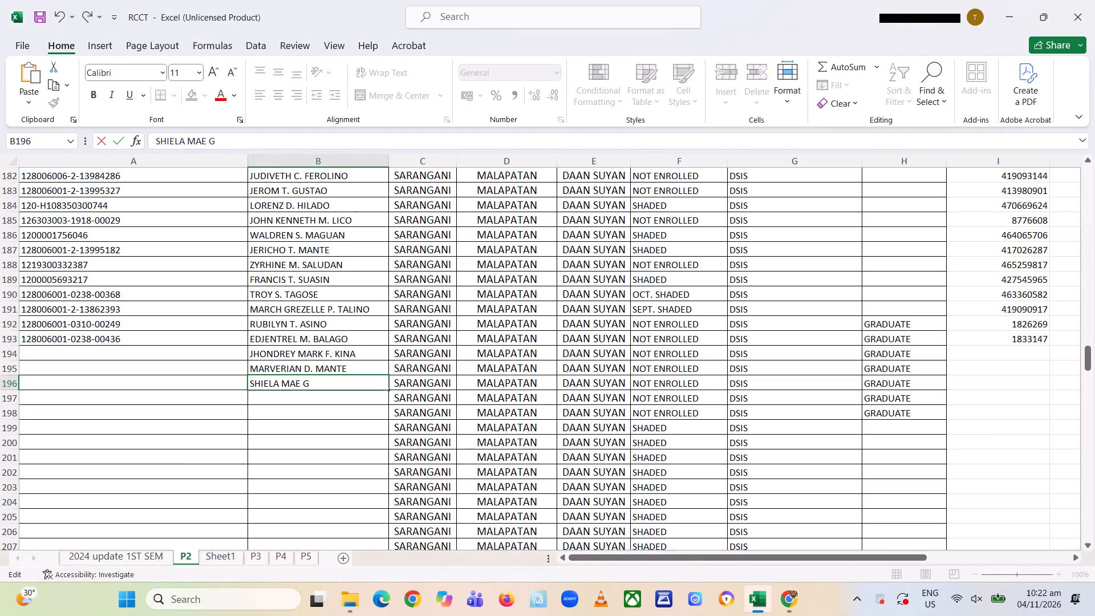
pyautogui.write('. OGAN')
pyautogui.press('Return')
# Enter the name of entry 357 in cell B197 of sheet P2 as first name, middle initial, surname and JR suffix.
pyautogui.hotkey('alt', 'Tab')
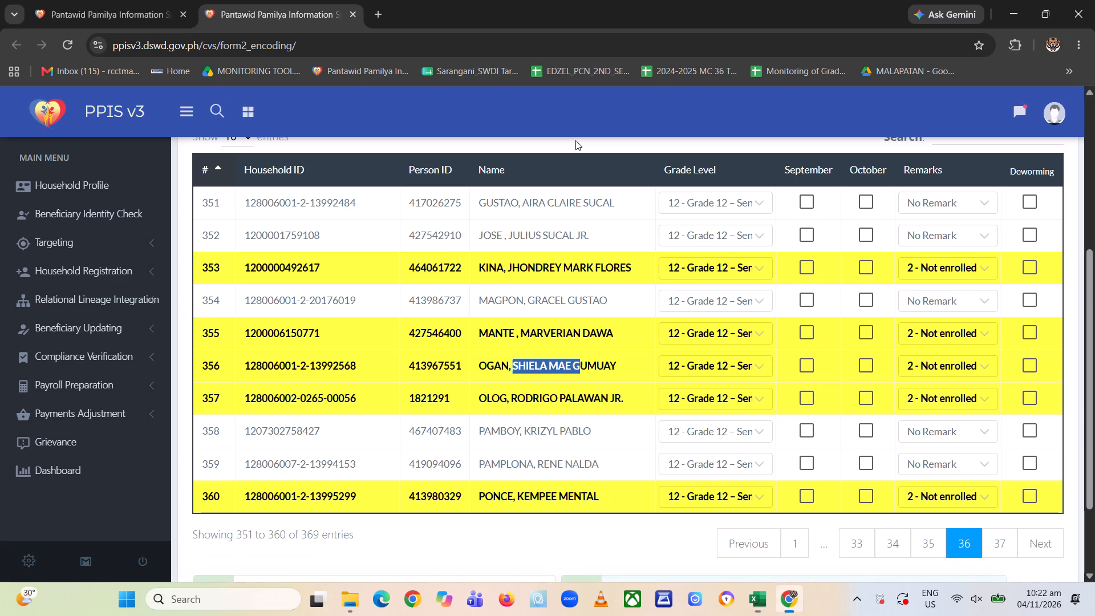
pyautogui.moveTo(512, 394); pyautogui.dragTo(570, 400)
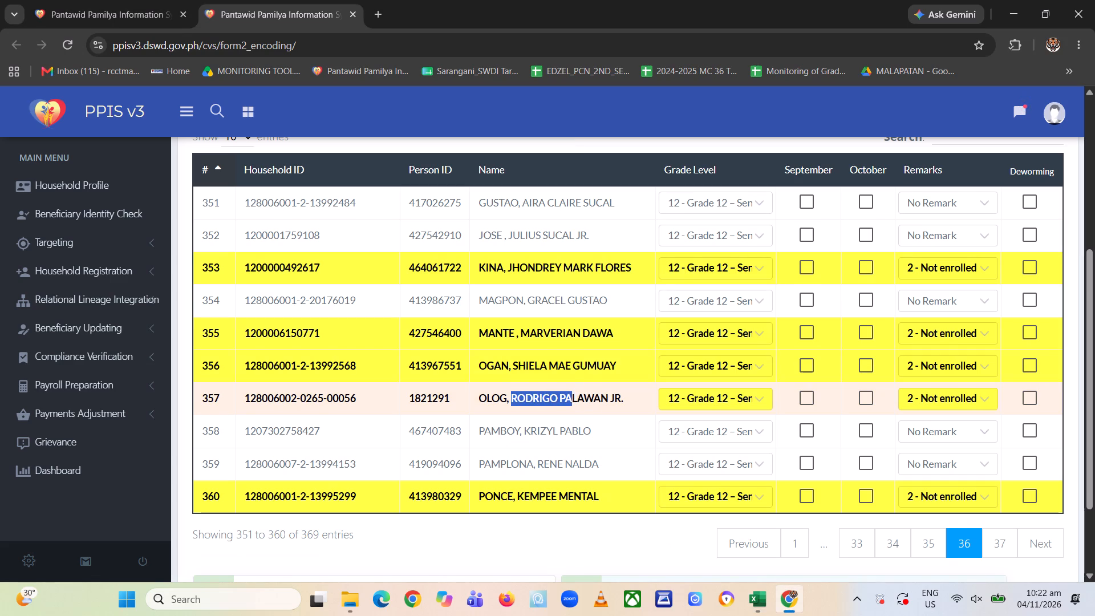
pyautogui.moveTo(570, 400); pyautogui.dragTo(564, 400)
pyautogui.hotkey('ctrl', 'c')
pyautogui.hotkey('alt', 'Tab')
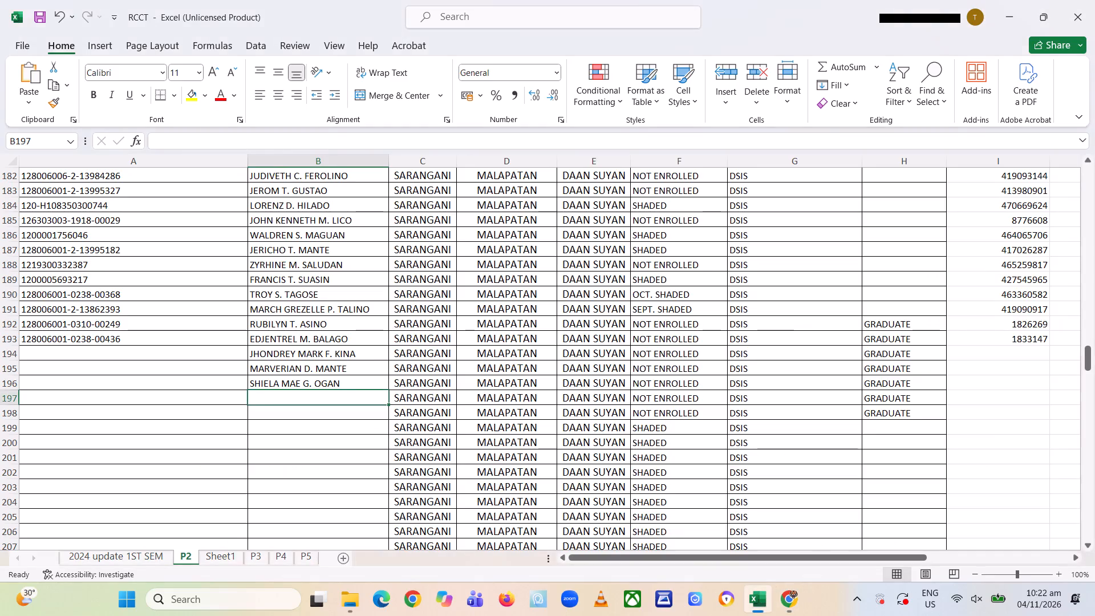
pyautogui.click(617, 140)
pyautogui.hotkey('ctrl', 'v')
pyautogui.write('. OLOG JR')
pyautogui.press('Return')
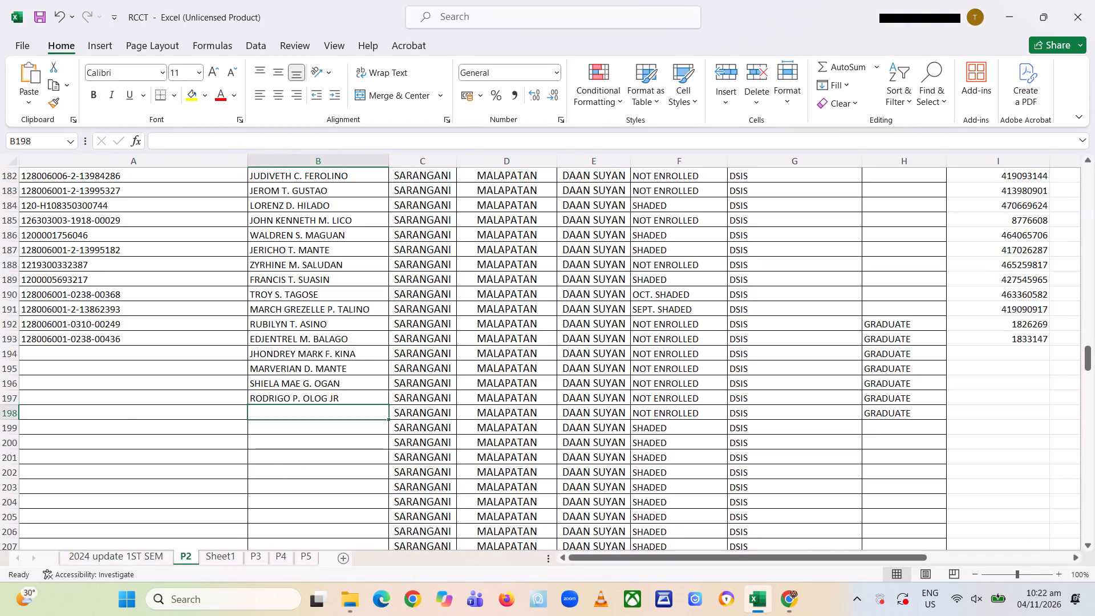
# Enter the name of entry 360 in cell B198 of sheet P2 as first name, middle initial and surname.
pyautogui.hotkey('alt', 'Tab')
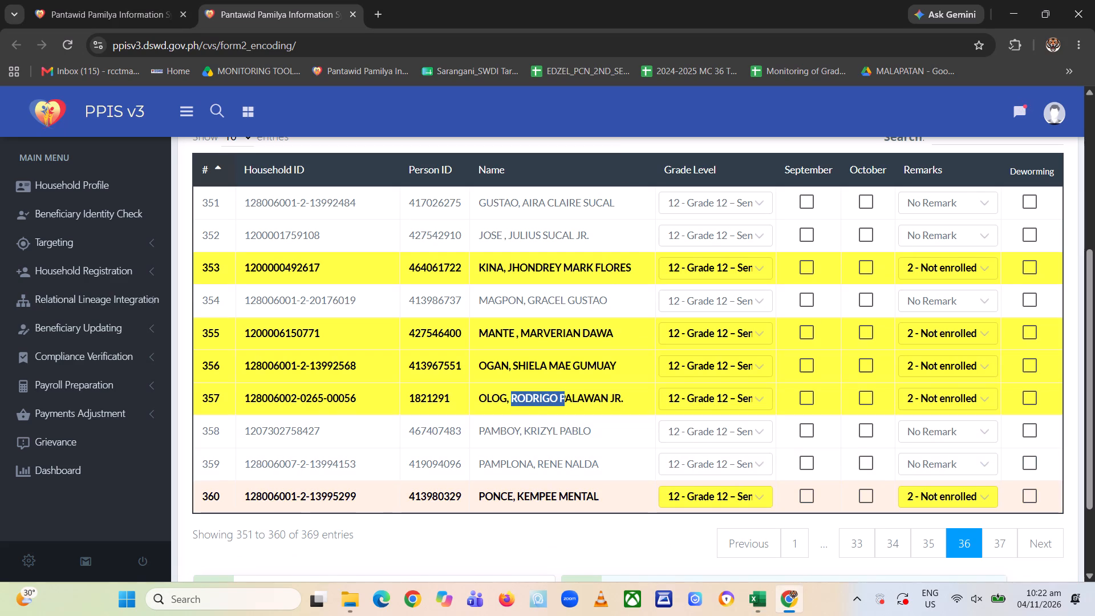
pyautogui.moveTo(518, 496); pyautogui.dragTo(569, 497)
pyautogui.hotkey('ctrl', 'c')
pyautogui.hotkey('alt', 'Tab')
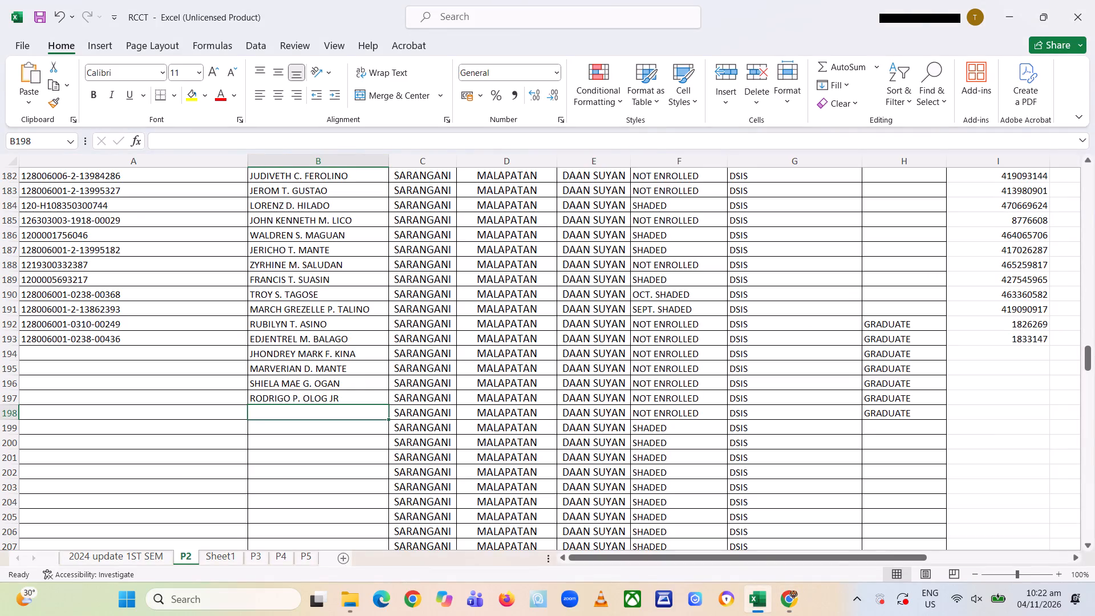
pyautogui.click(616, 143)
pyautogui.hotkey('ctrl', 'v')
pyautogui.write('. PONCE')
pyautogui.press('Return')
# Copy the household ID of entry 353 from the compliance list into cell A194 of sheet P2.
pyautogui.press('Up')
pyautogui.press('Up')
pyautogui.press('Up')
pyautogui.press('Up')
pyautogui.press('Up')
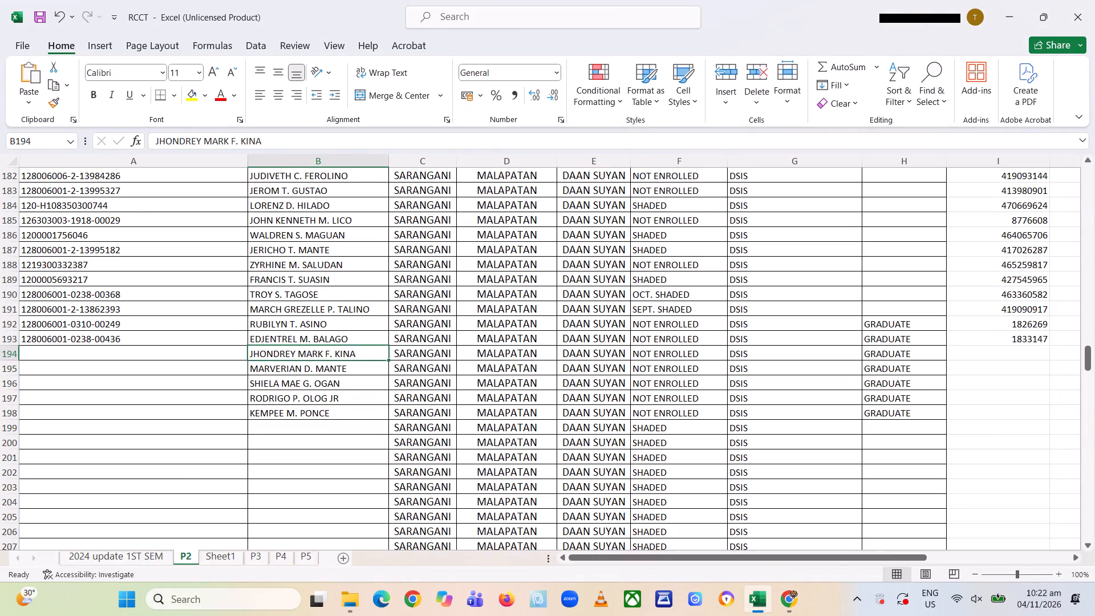
pyautogui.press('Left')
pyautogui.hotkey('alt', 'Tab')
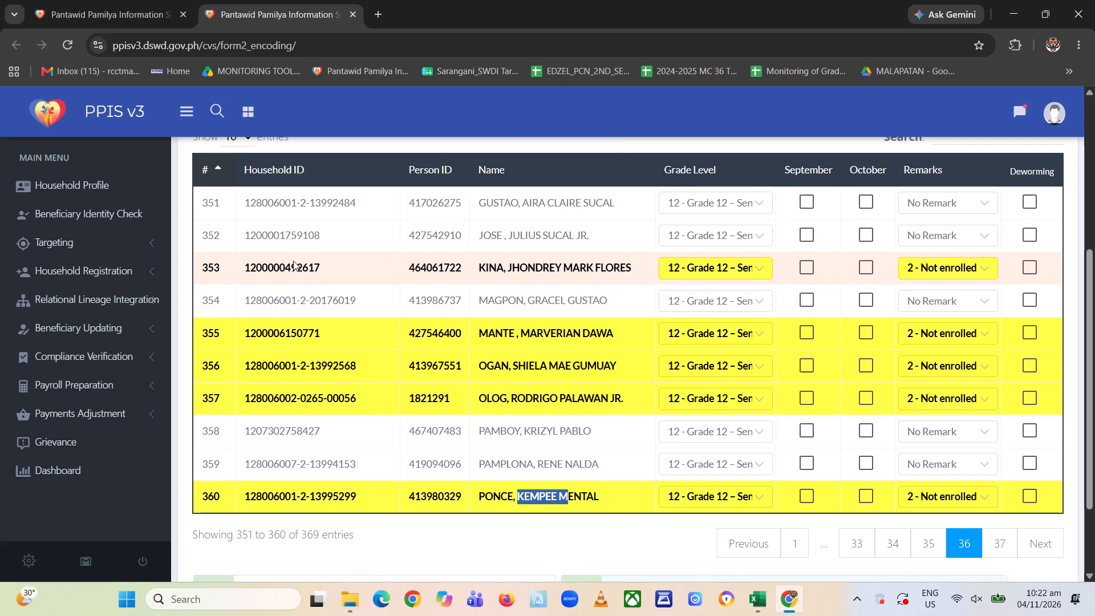
pyautogui.doubleClick(295, 264)
pyautogui.hotkey('ctrl', 'c')
pyautogui.hotkey('alt', 'Tab')
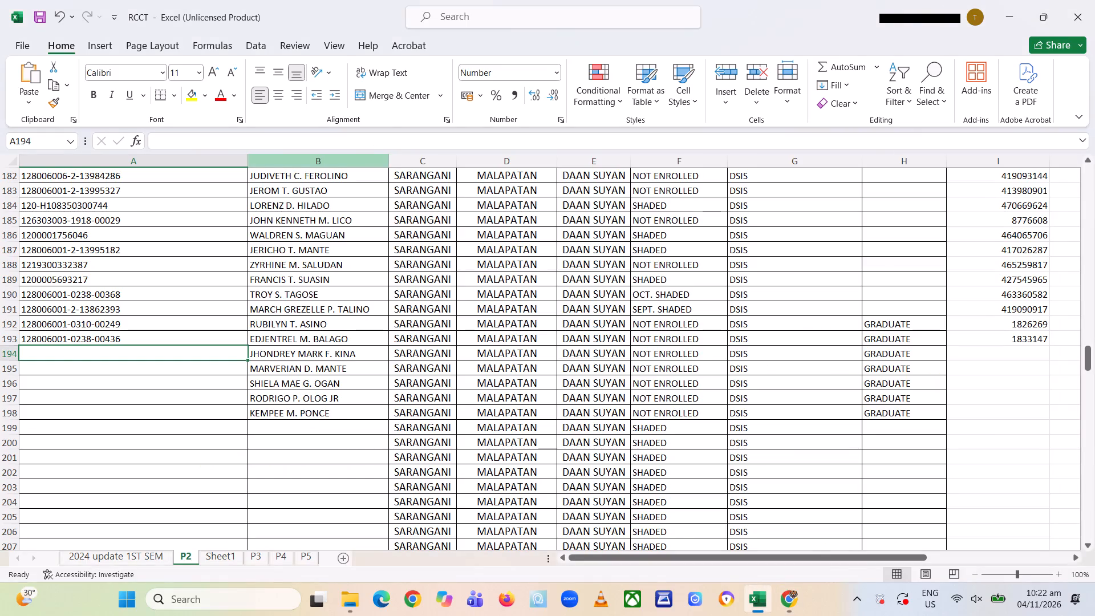
pyautogui.click(379, 143)
pyautogui.hotkey('ctrl', 'v')
pyautogui.press('Return')
# Copy the household ID of entry 355 from the compliance list into cell A195 of sheet P2.
pyautogui.hotkey('alt', 'Tab')
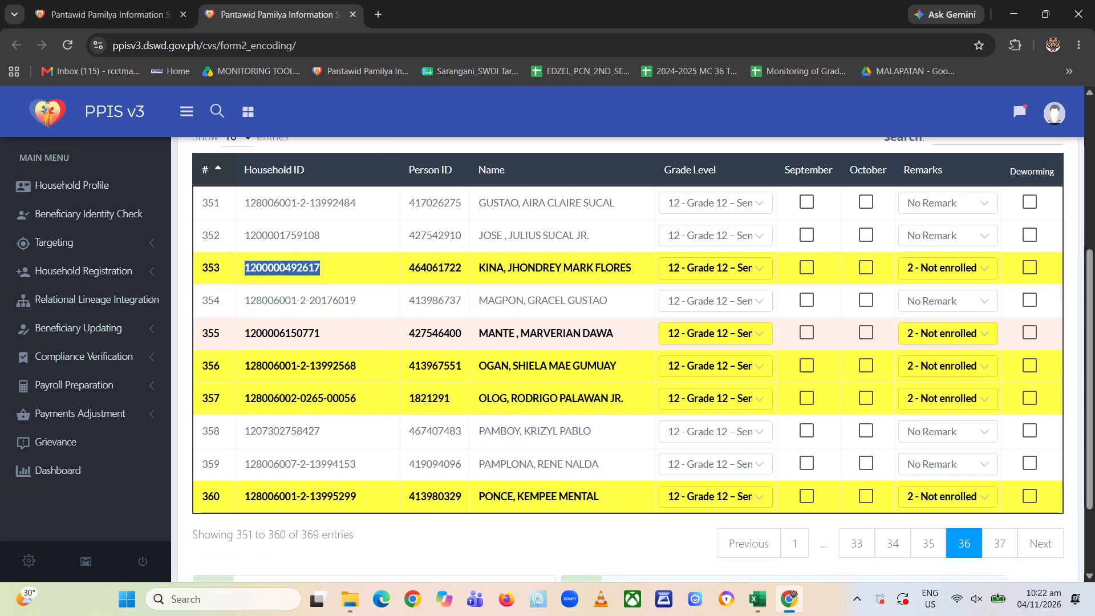
pyautogui.doubleClick(267, 335)
pyautogui.hotkey('ctrl', 'c')
pyautogui.hotkey('alt', 'Tab')
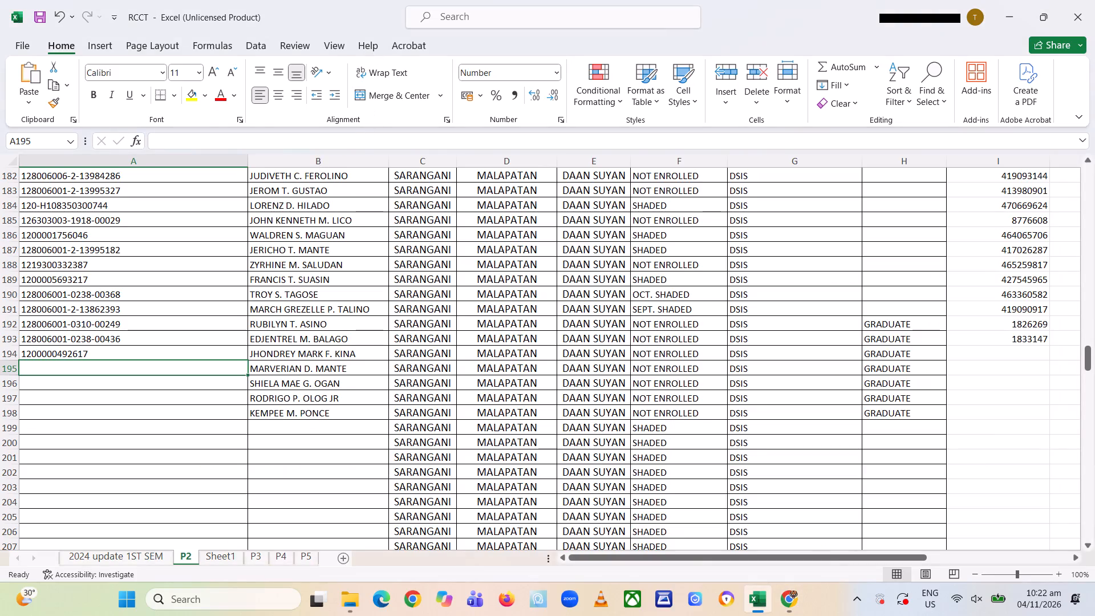
pyautogui.click(367, 141)
pyautogui.hotkey('ctrl', 'v')
pyautogui.press('Return')
# Copy the household ID of entry 356 from the compliance list into cell A196 of sheet P2.
pyautogui.hotkey('alt', 'Tab')
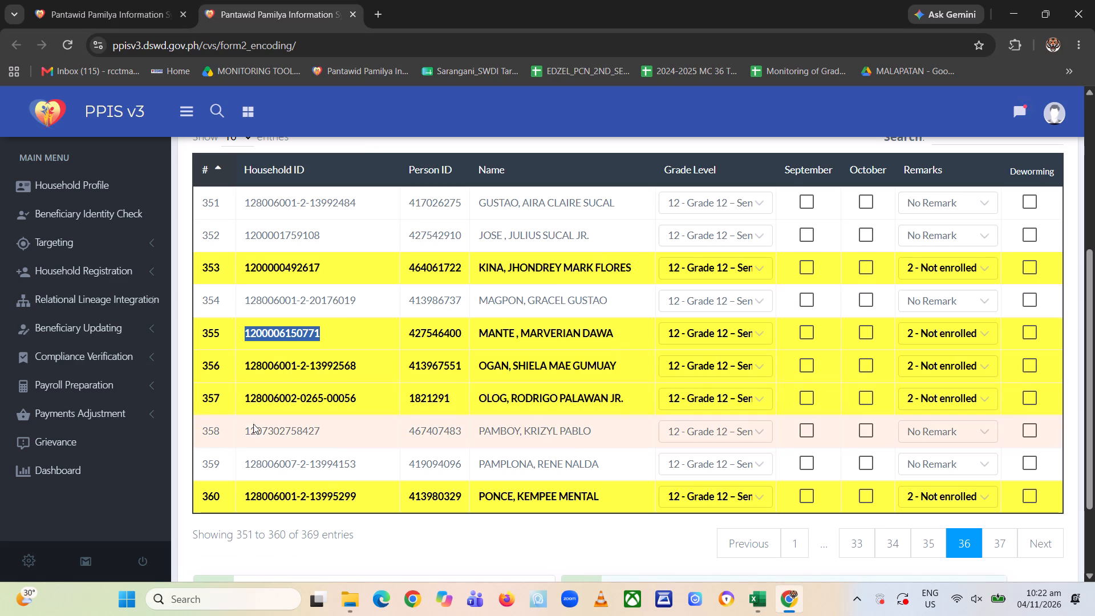
pyautogui.moveTo(242, 363); pyautogui.dragTo(371, 364)
pyautogui.hotkey('ctrl', 'c')
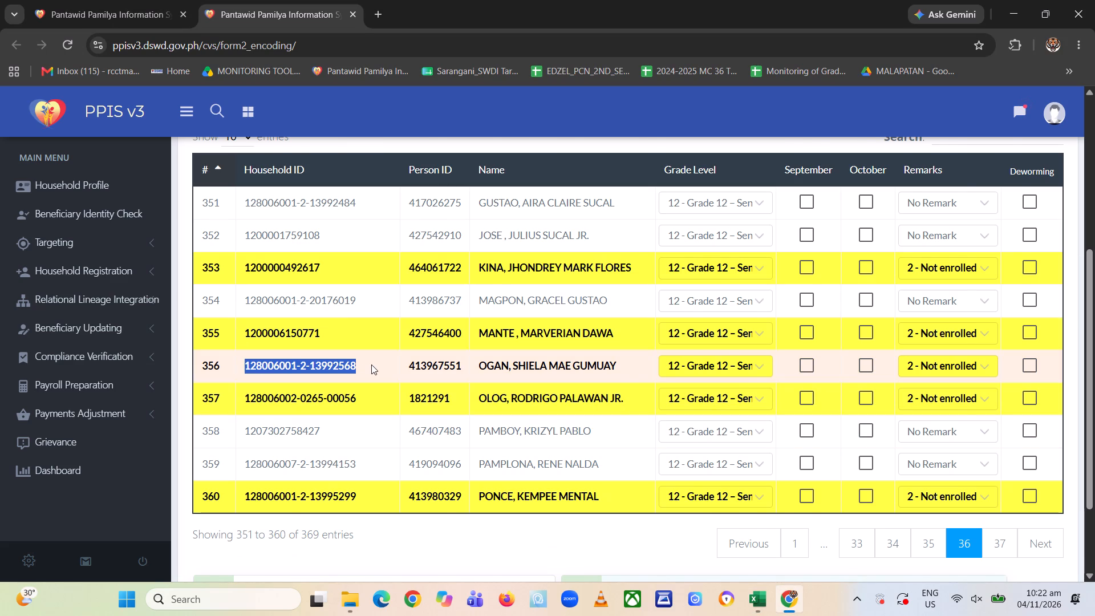
pyautogui.hotkey('alt', 'Tab')
pyautogui.click(430, 139)
pyautogui.hotkey('ctrl', 'v')
pyautogui.press('Return')
# Copy the household ID of entry 357 from the compliance list into cell A197 of sheet P2.
pyautogui.hotkey('alt', 'Tab')
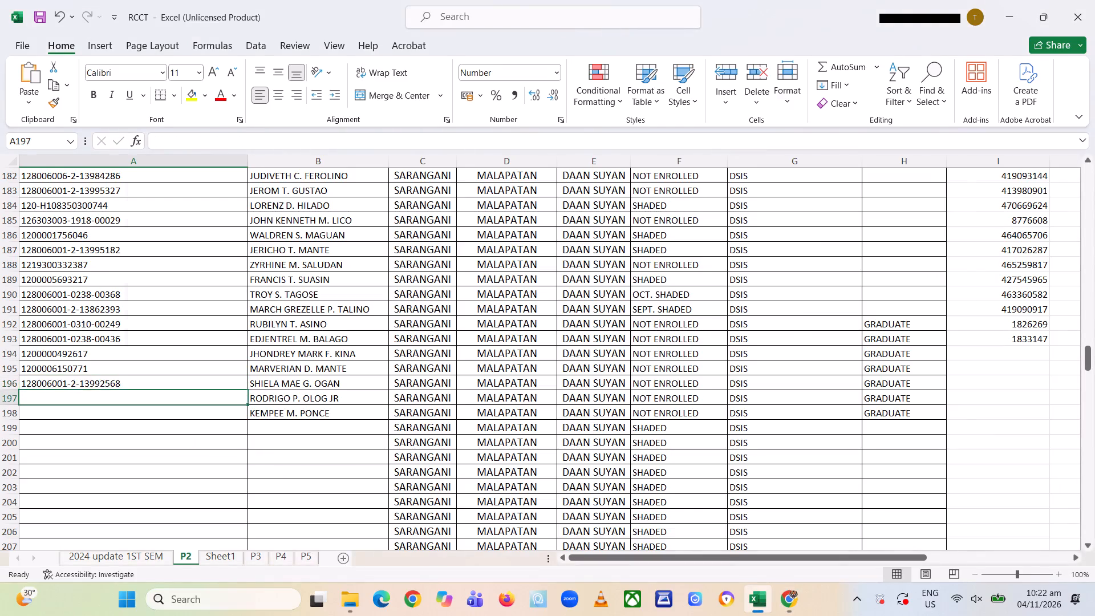
pyautogui.moveTo(241, 400); pyautogui.dragTo(388, 394)
pyautogui.hotkey('ctrl', 'c')
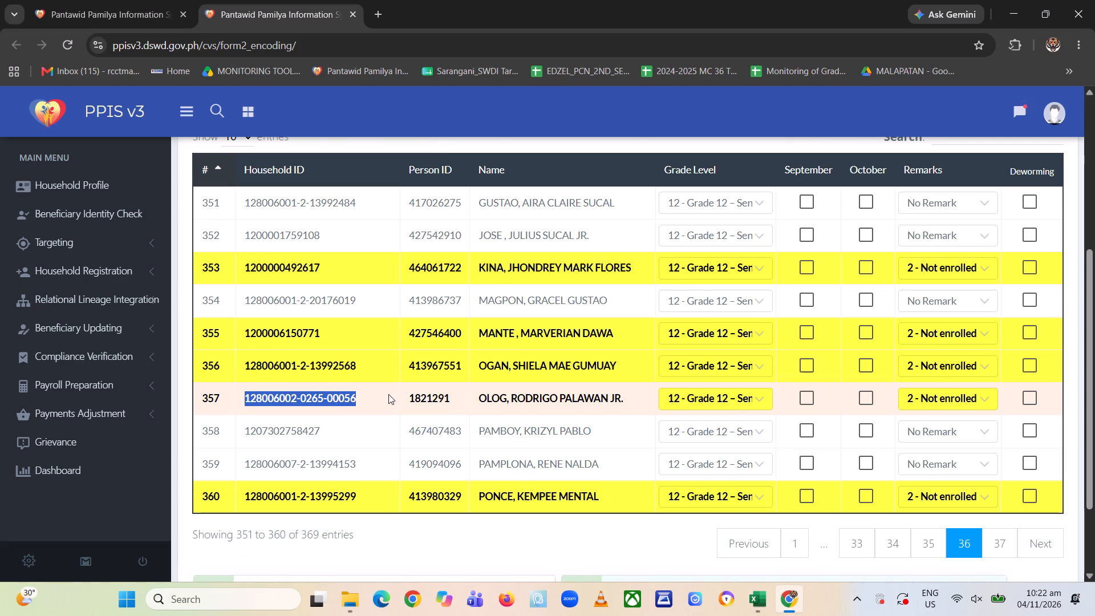
pyautogui.hotkey('alt', 'Tab')
pyautogui.click(448, 146)
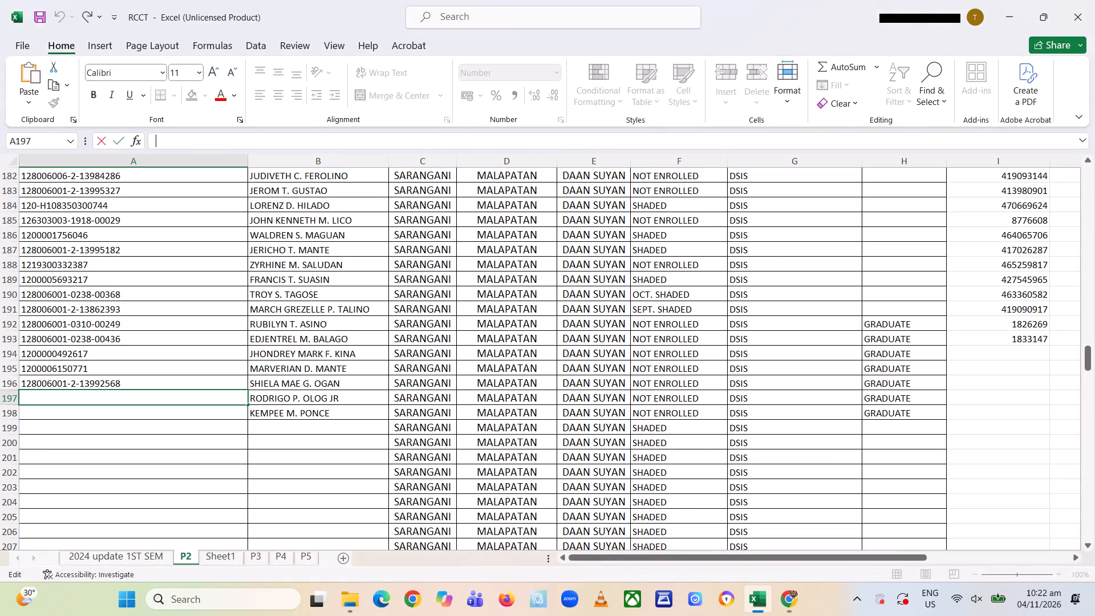
pyautogui.hotkey('ctrl', 'v')
pyautogui.press('Return')
# Copy the household ID of entry 360 from the compliance list into cell A198 of sheet P2.
pyautogui.hotkey('alt', 'Tab')
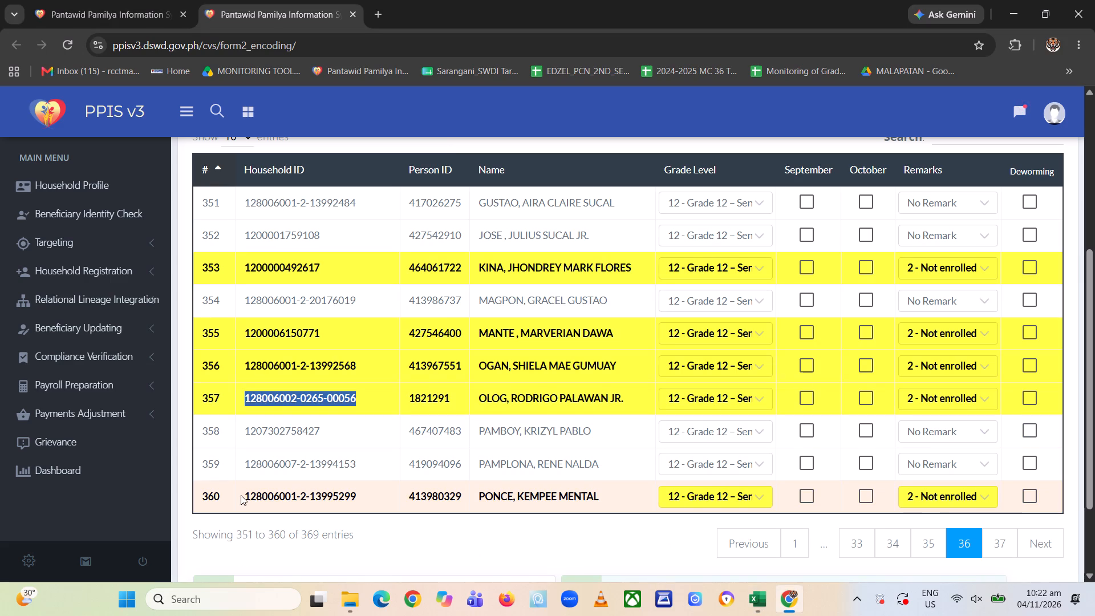
pyautogui.moveTo(241, 495); pyautogui.dragTo(390, 498)
pyautogui.hotkey('ctrl', 'c')
pyautogui.hotkey('alt', 'Tab')
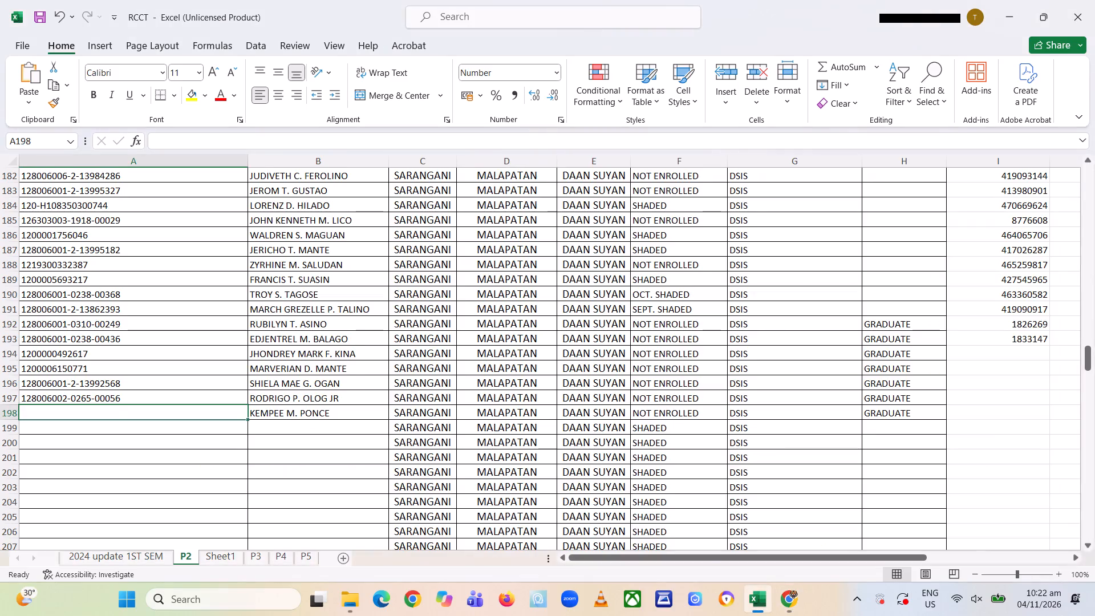
pyautogui.click(530, 143)
pyautogui.hotkey('ctrl', 'v')
pyautogui.press('Return')
# Copy the person ID of entry 353 from the compliance list into cell I194 of sheet P2.
pyautogui.press('Up')
pyautogui.press('Up')
pyautogui.press('Up')
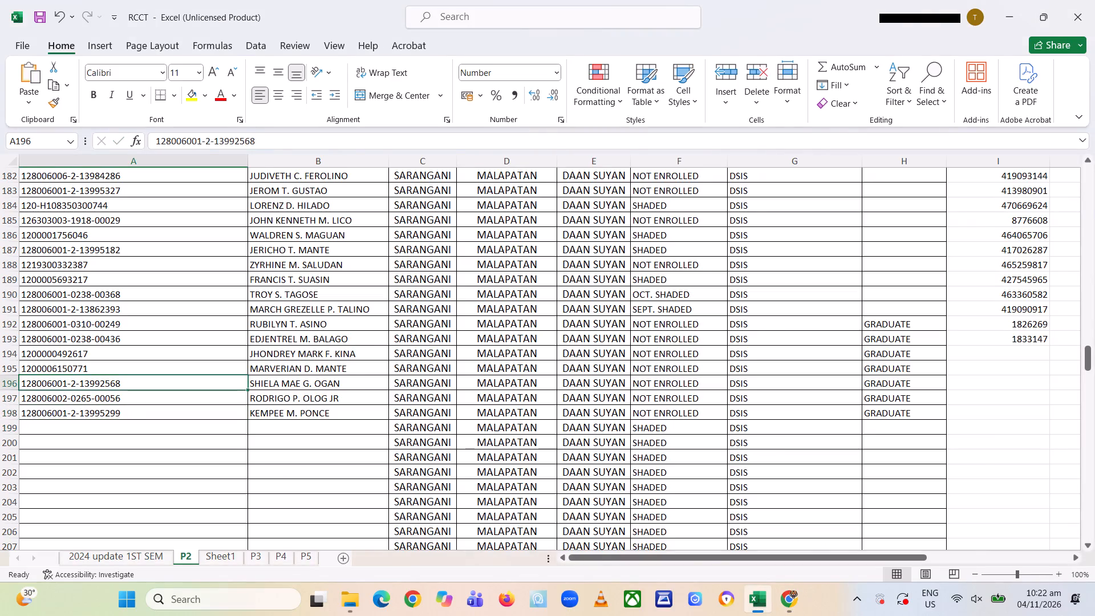
pyautogui.press('Up')
pyautogui.press('Right')
pyautogui.press('Right')
pyautogui.press('Right')
pyautogui.press('Right')
pyautogui.press('Right')
pyautogui.press('Right')
pyautogui.press('Right')
pyautogui.press('Up')
pyautogui.press('Right')
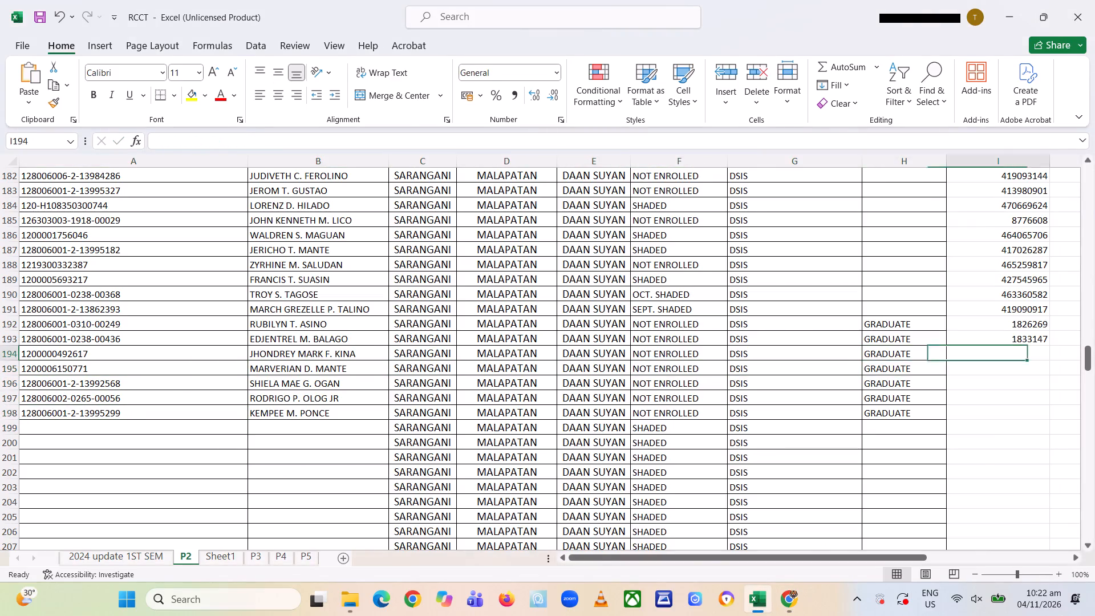
pyautogui.hotkey('alt', 'Tab')
pyautogui.doubleClick(430, 266)
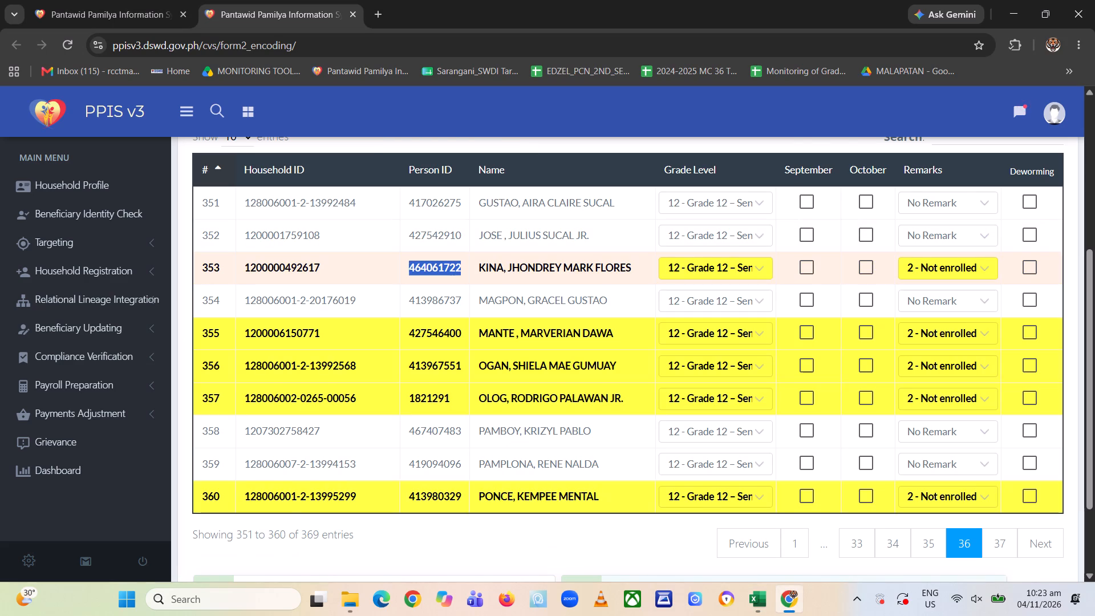
pyautogui.hotkey('ctrl', 'c')
pyautogui.hotkey('alt', 'Tab')
pyautogui.click(485, 135)
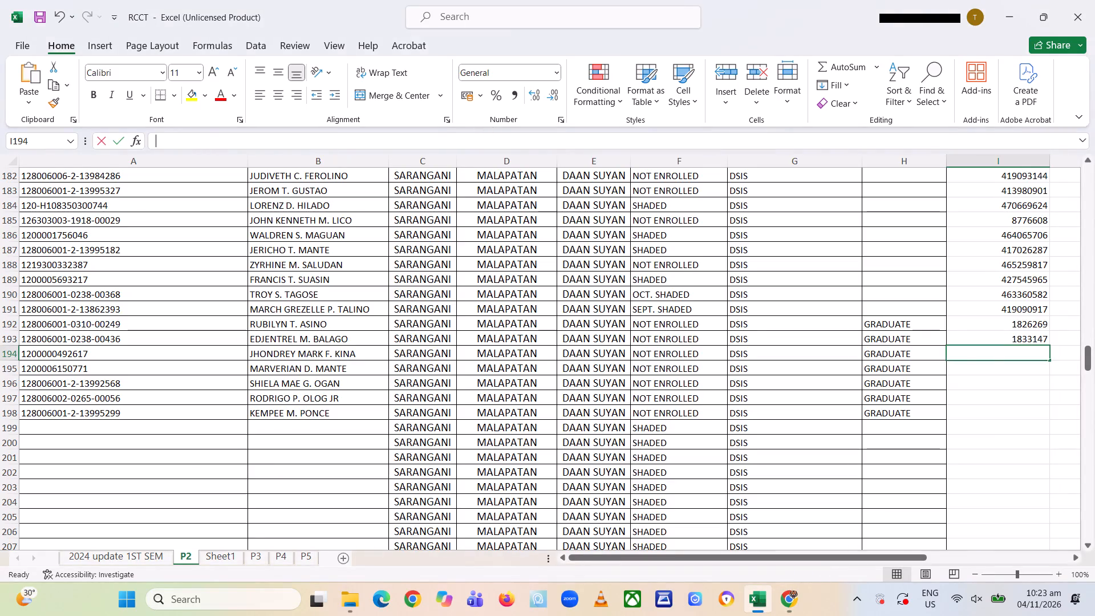
pyautogui.hotkey('ctrl', 'v')
pyautogui.press('Return')
# Copy the person ID of entry 355 from the compliance list into cell I195 of sheet P2.
pyautogui.hotkey('alt', 'Tab')
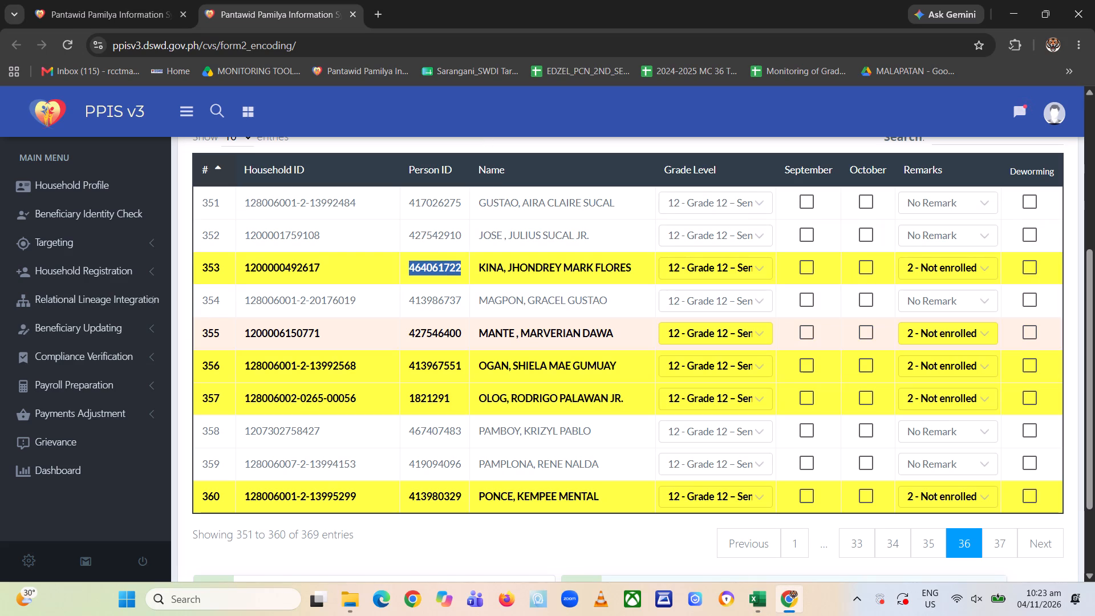
pyautogui.doubleClick(445, 332)
pyautogui.hotkey('ctrl', 'c')
pyautogui.hotkey('alt', 'Tab')
pyautogui.click(518, 140)
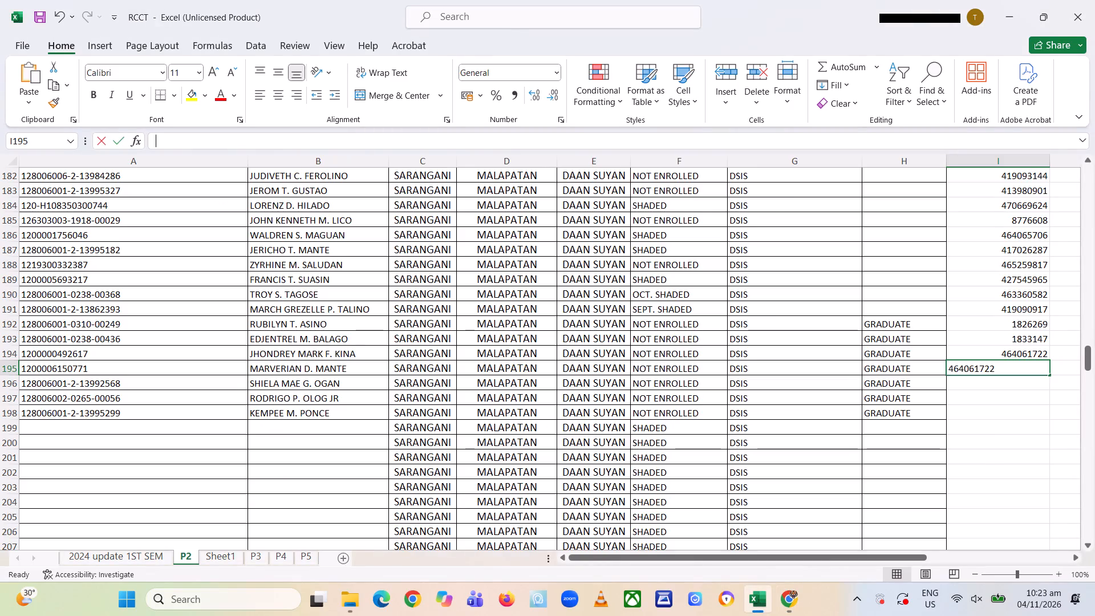
pyautogui.hotkey('ctrl', 'v')
pyautogui.press('Return')
# Copy the person ID of entry 356 from the compliance list into cell I196 of sheet P2.
pyautogui.hotkey('alt', 'Tab')
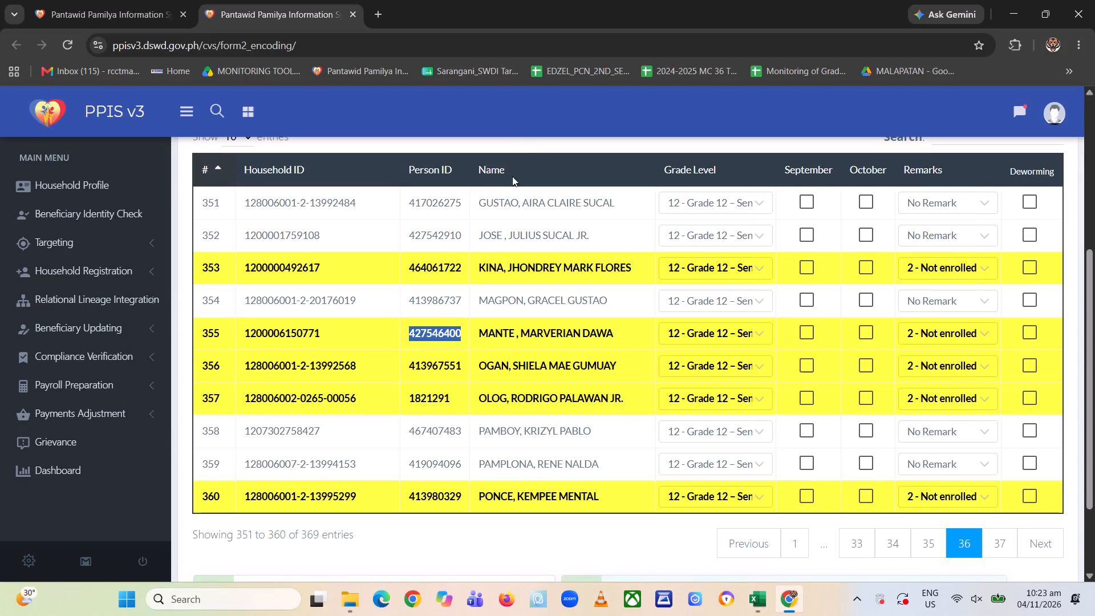
pyautogui.doubleClick(423, 366)
pyautogui.hotkey('ctrl', 'c')
pyautogui.hotkey('alt', 'Tab')
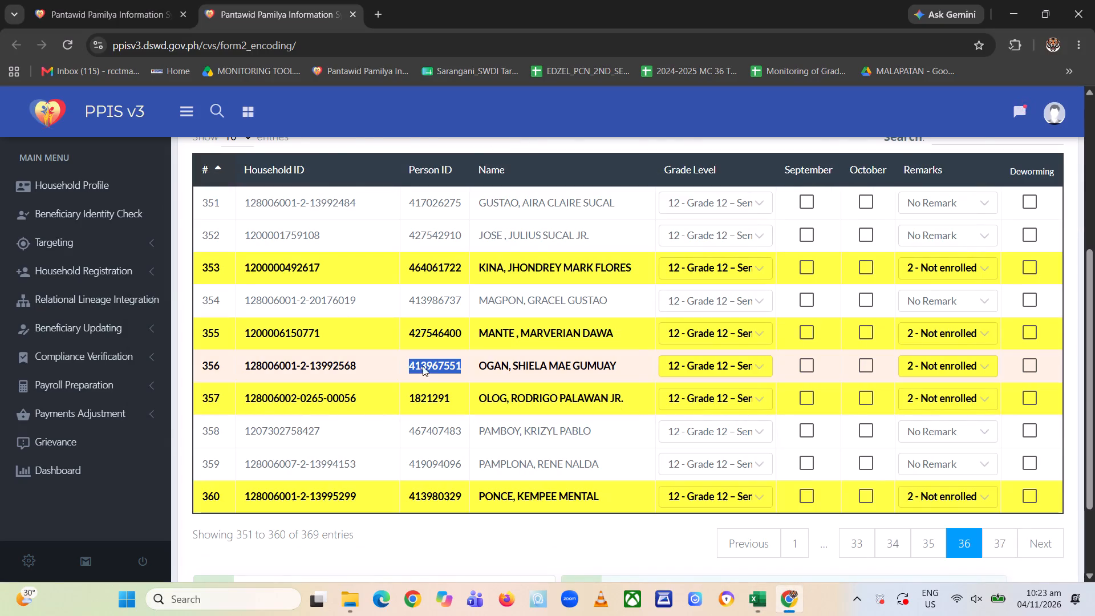
pyautogui.click(584, 148)
pyautogui.hotkey('ctrl', 'v')
pyautogui.press('Return')
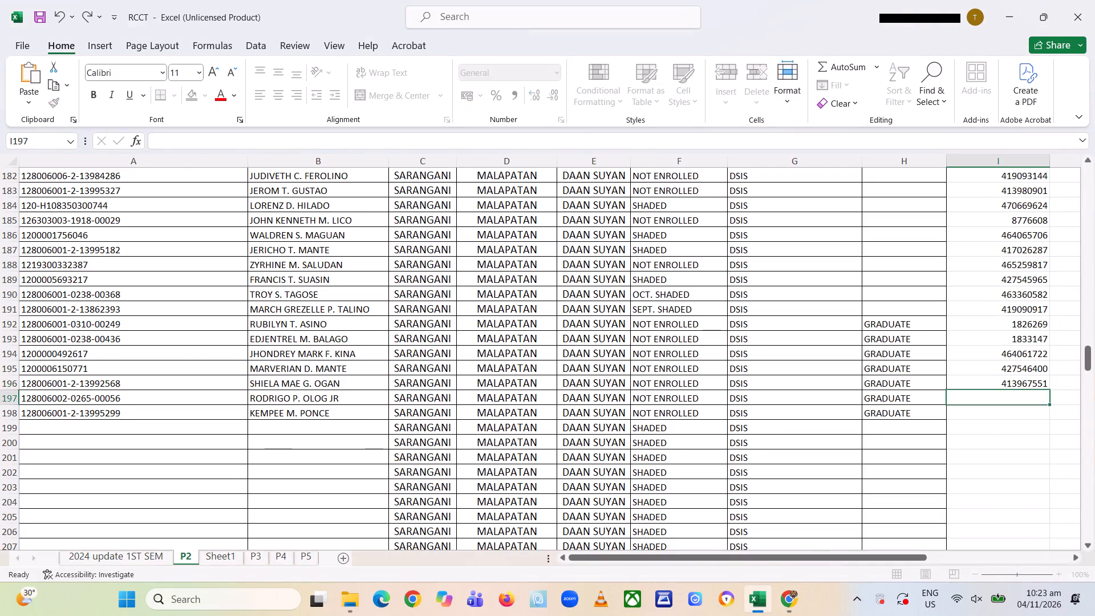
# Copy the person ID of entry 357 from the compliance list into cell I197 of sheet P2.
pyautogui.hotkey('alt', 'Tab')
pyautogui.doubleClick(437, 396)
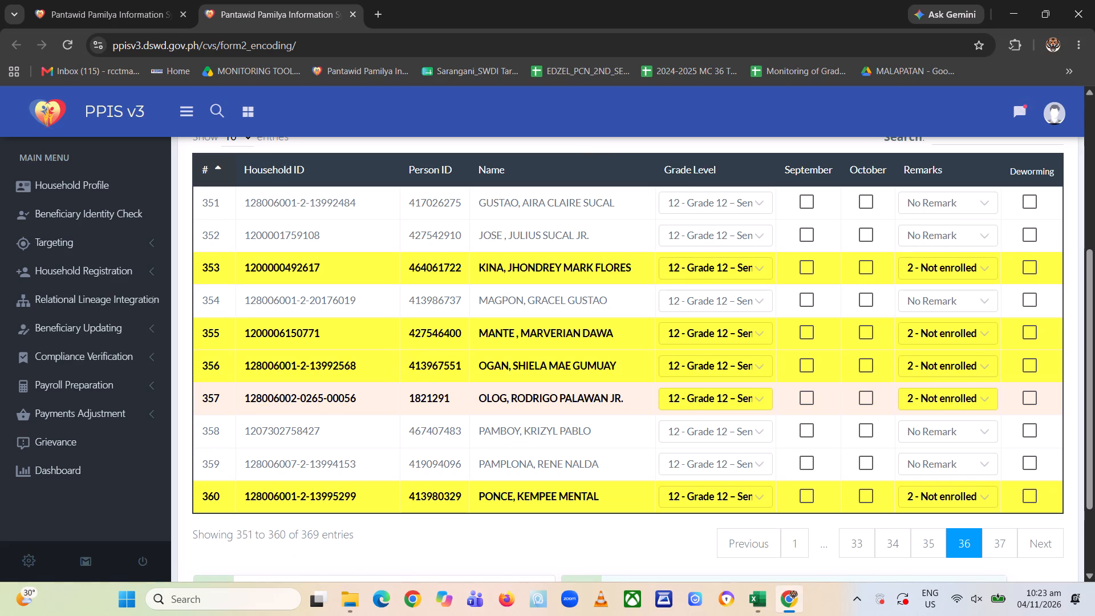
pyautogui.hotkey('ctrl', 'c')
pyautogui.hotkey('alt', 'Tab')
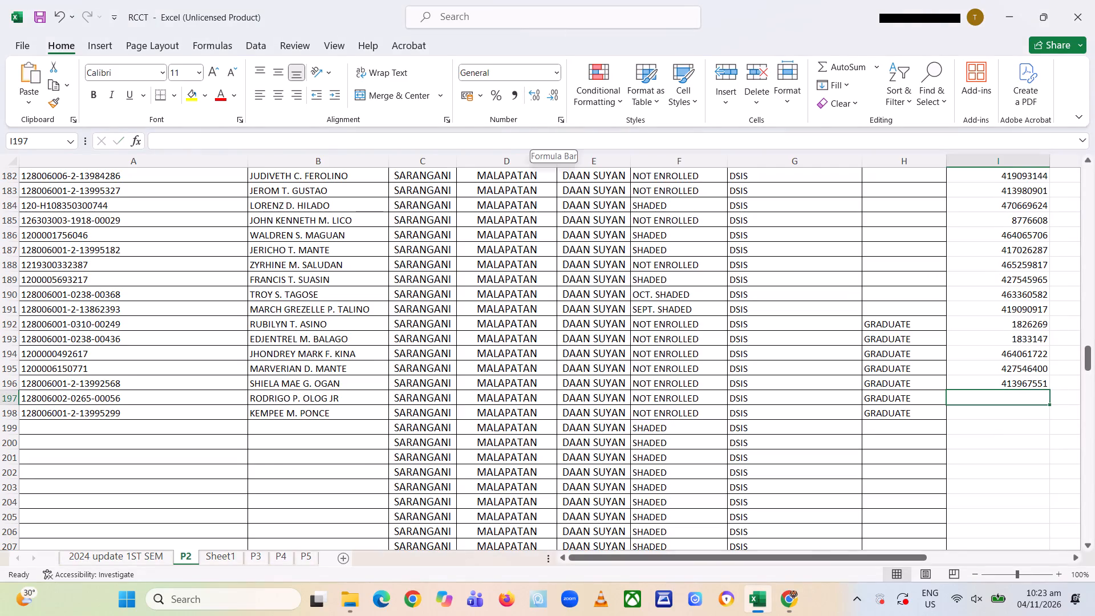
pyautogui.click(536, 143)
pyautogui.hotkey('ctrl', 'v')
pyautogui.press('Return')
# Copy the person ID of entry 360 from the compliance list into cell I198 of sheet P2.
pyautogui.hotkey('alt', 'Tab')
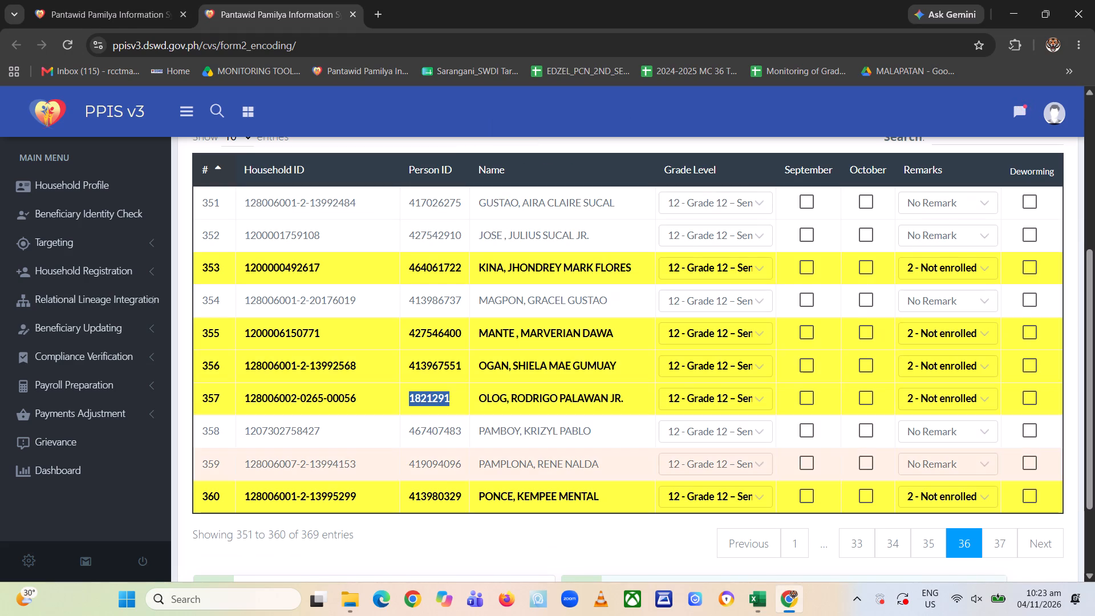
pyautogui.doubleClick(452, 494)
pyautogui.hotkey('ctrl', 'c')
pyautogui.hotkey('alt', 'Tab')
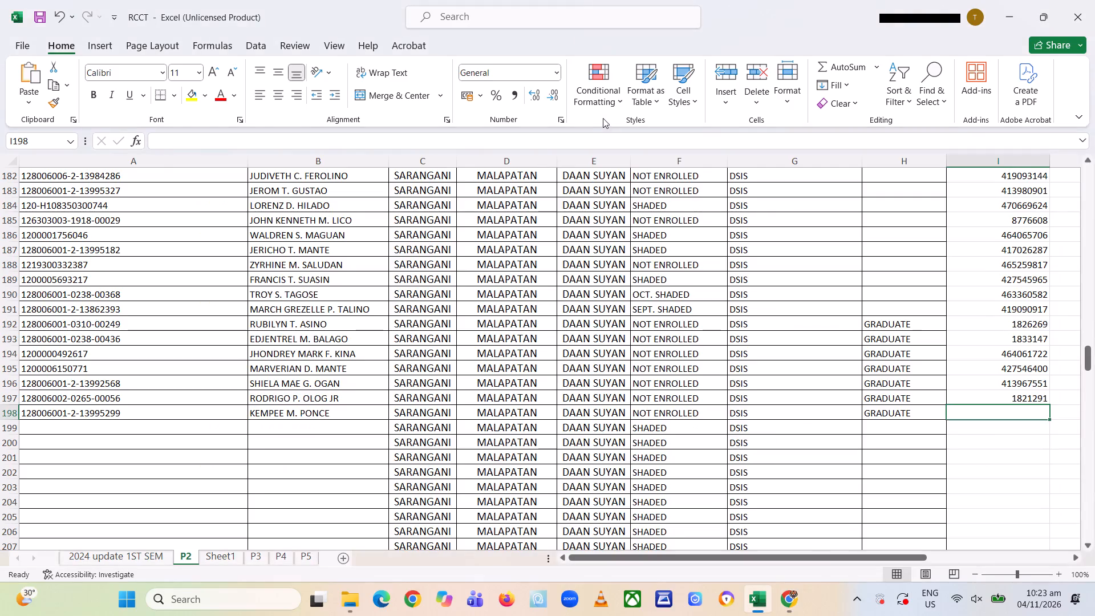
pyautogui.click(599, 140)
pyautogui.hotkey('ctrl', 'v')
pyautogui.press('Return')
# Advance the compliance list to page 37 and copy the person ID of entry 361 into cell I199 of sheet P2.
pyautogui.hotkey('alt', 'Tab')
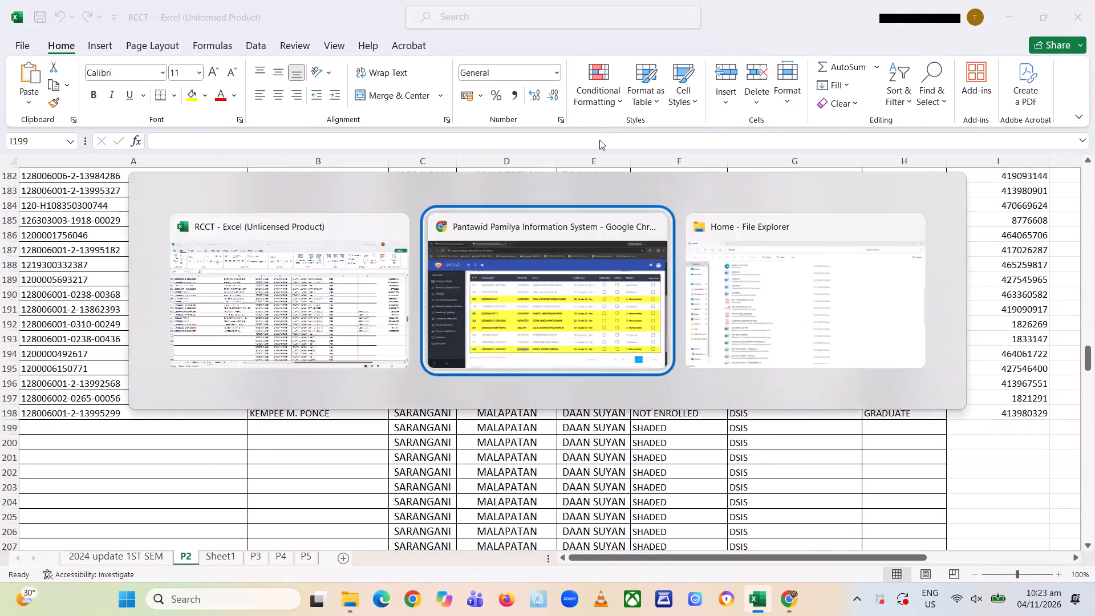
pyautogui.click(995, 537)
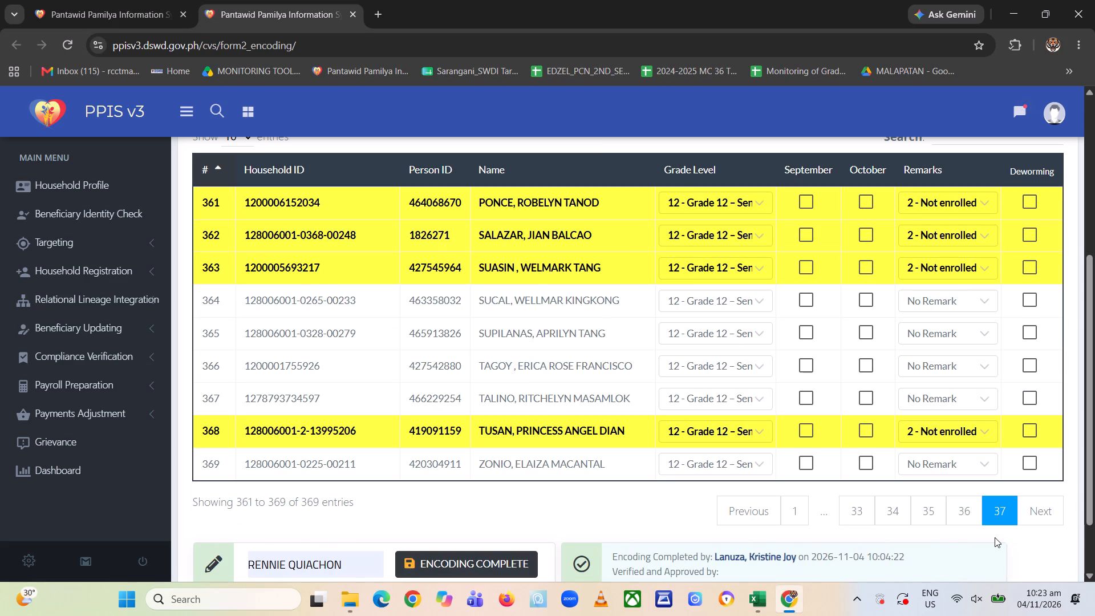
pyautogui.doubleClick(442, 201)
pyautogui.hotkey('ctrl', 'c')
pyautogui.hotkey('alt', 'Tab')
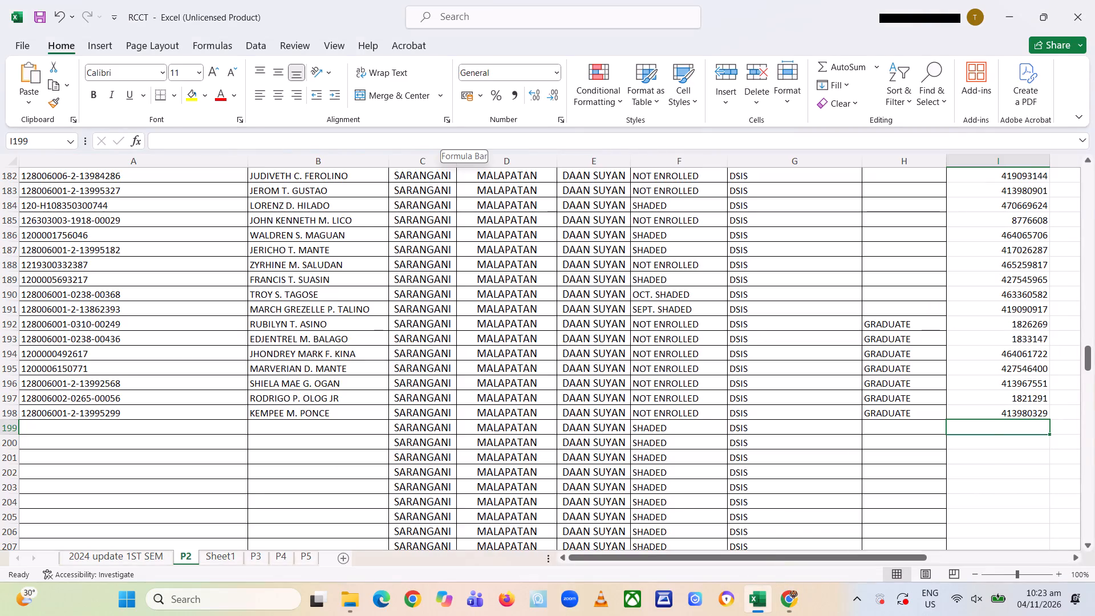
pyautogui.click(446, 142)
pyautogui.hotkey('ctrl', 'v')
pyautogui.press('Return')
pyautogui.press('Tab')
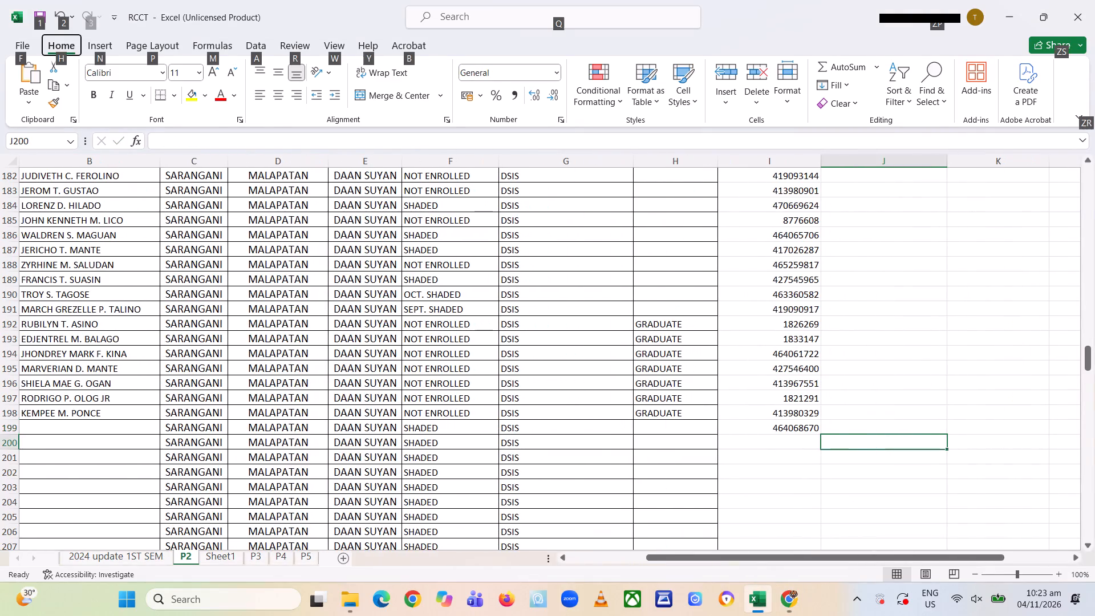
# Copy the person ID of entry 362 from the compliance list into cell I200 of sheet P2.
pyautogui.hotkey('alt', 'Tab')
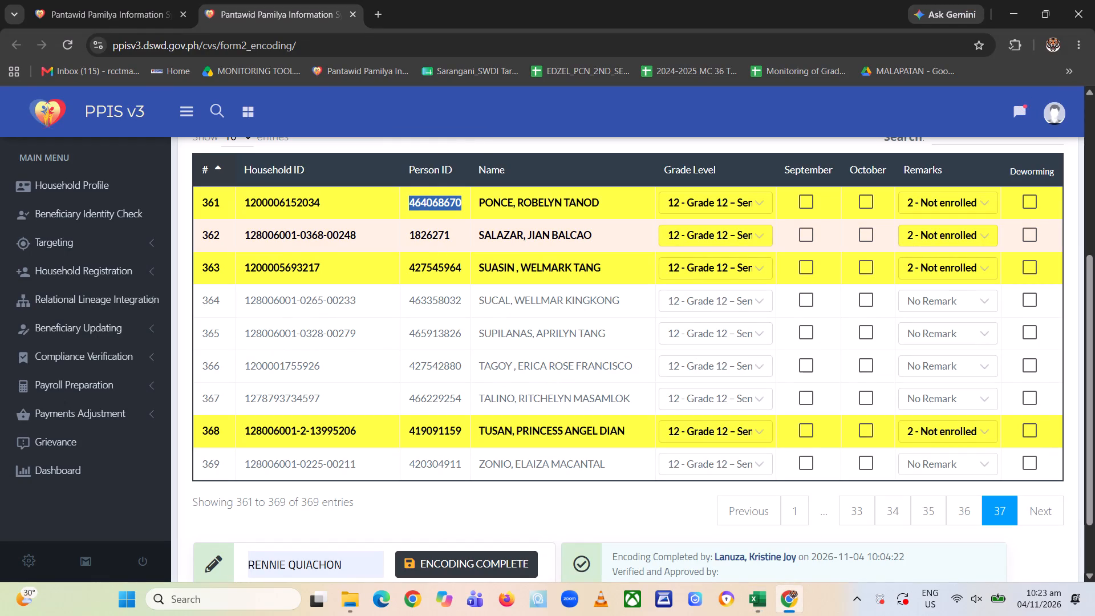
pyautogui.doubleClick(438, 237)
pyautogui.hotkey('ctrl', 'c')
pyautogui.hotkey('alt', 'Tab')
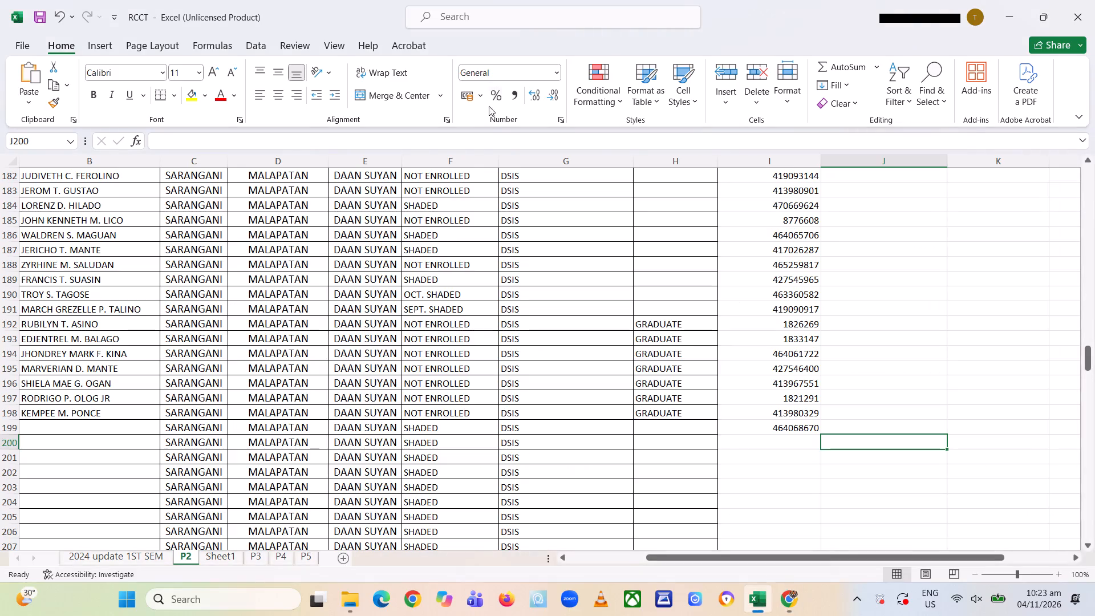
pyautogui.press('Left')
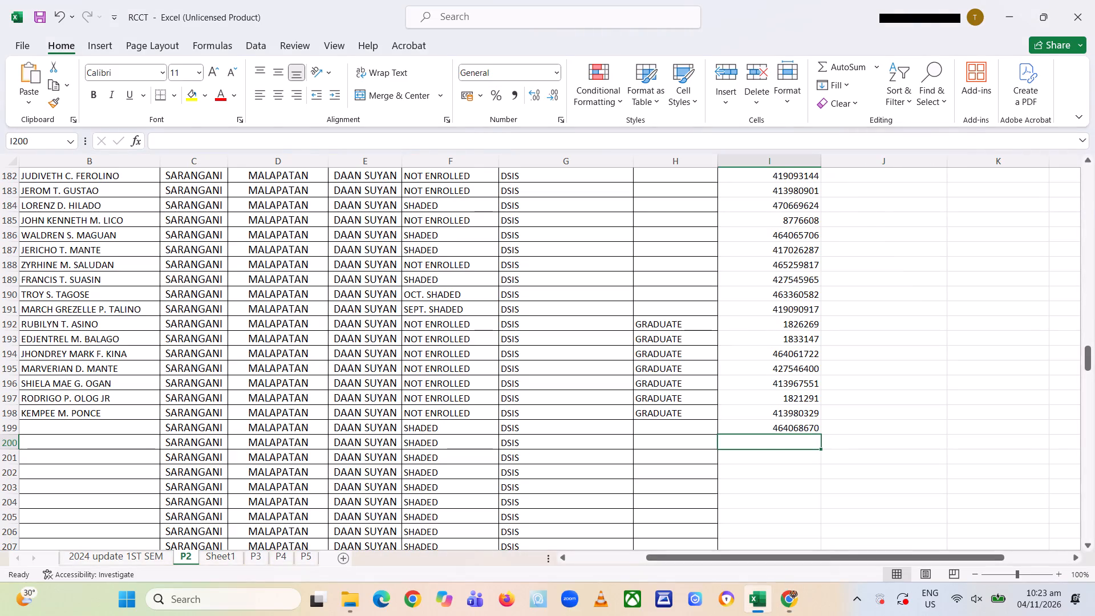
pyautogui.click(497, 149)
pyautogui.hotkey('ctrl', 'v')
pyautogui.press('Return')
# Copy the person ID of entry 363 from the compliance list into cell I201 of sheet P2.
pyautogui.hotkey('alt', 'Tab')
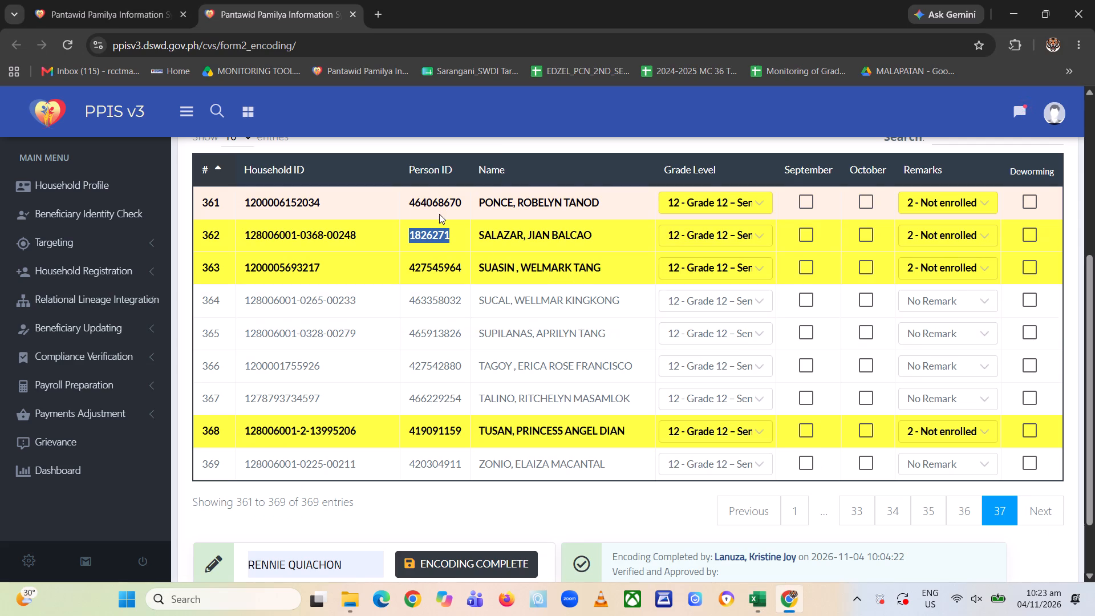
pyautogui.doubleClick(445, 270)
pyautogui.hotkey('ctrl', 'c')
pyautogui.hotkey('alt', 'Tab')
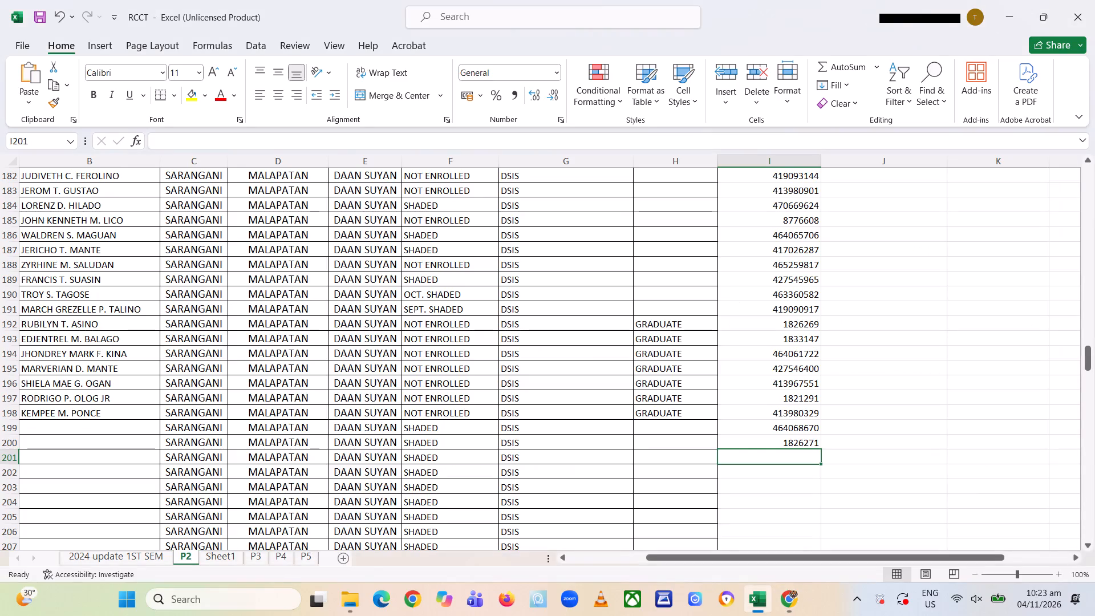
pyautogui.click(460, 137)
pyautogui.hotkey('ctrl', 'v')
pyautogui.press('Return')
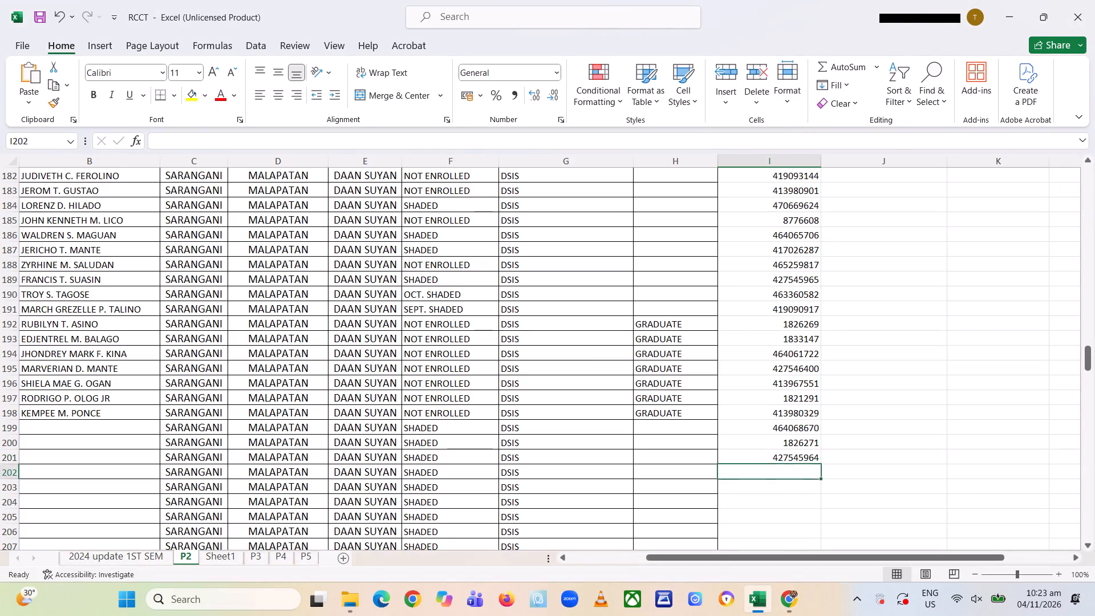
# Copy the person ID of entry 368 from the compliance list into cell I202 of sheet P2.
pyautogui.hotkey('alt', 'Tab')
pyautogui.doubleClick(452, 430)
pyautogui.hotkey('ctrl', 'c')
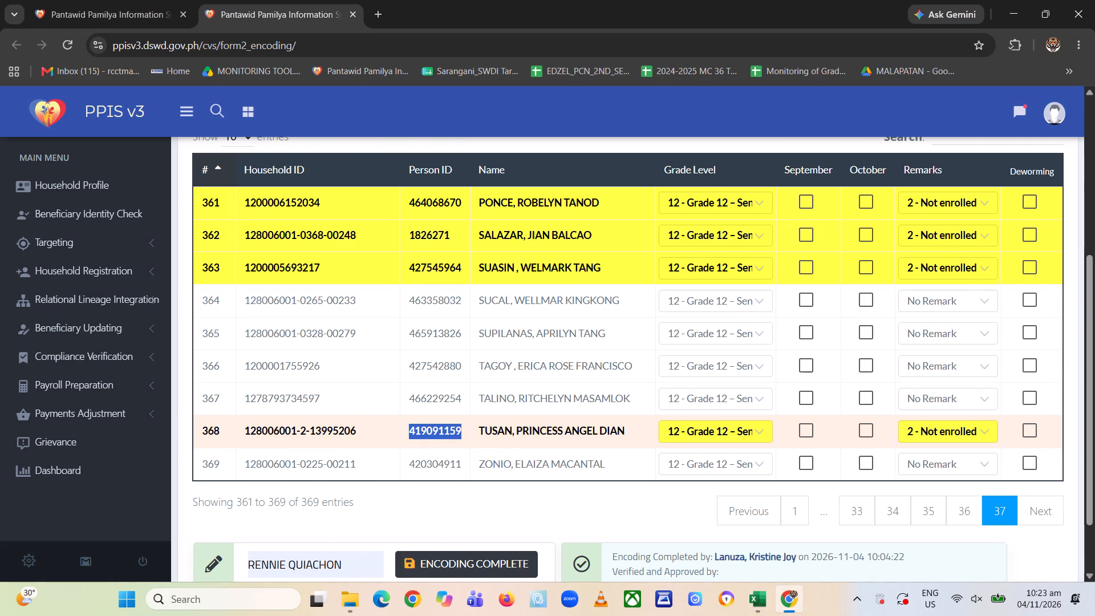
pyautogui.hotkey('alt', 'Tab')
pyautogui.click(487, 136)
pyautogui.hotkey('ctrl', 'v')
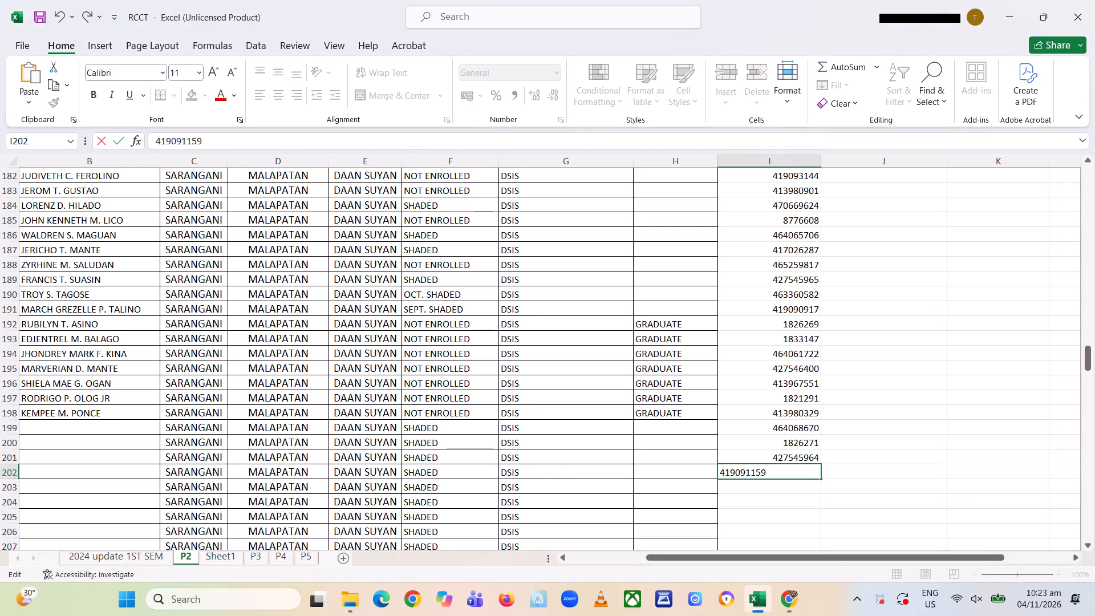
pyautogui.press('Return')
# Fill the NOT ENROLLED, DSIS and GRADUATE values of row 198 down columns F to H through row 202.
pyautogui.press('Up')
pyautogui.press('Up')
pyautogui.press('Up')
pyautogui.press('Up')
pyautogui.press('Left')
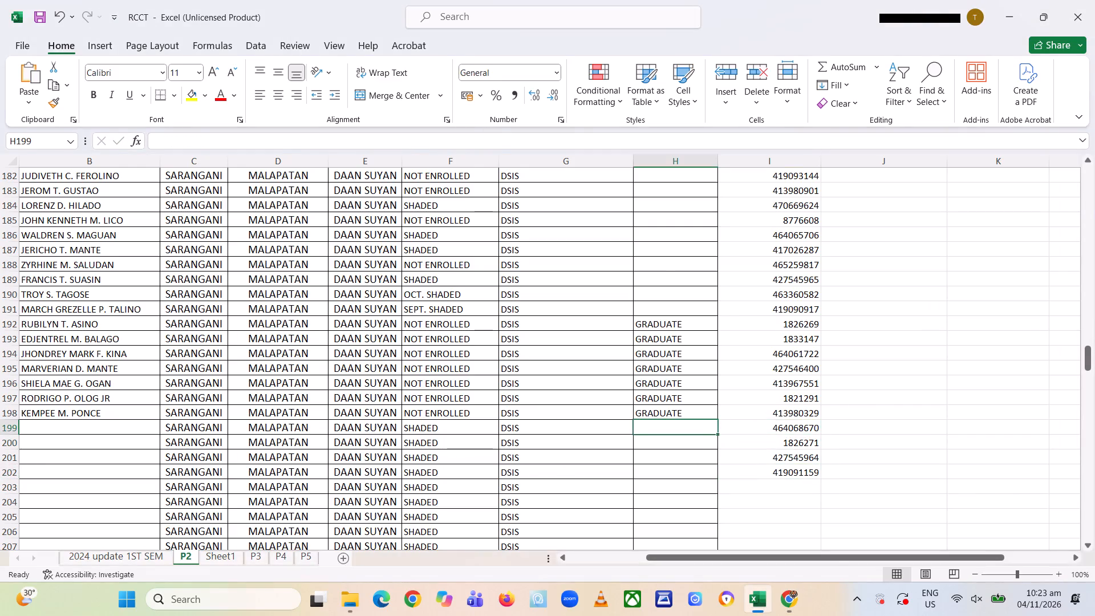
pyautogui.press('Left')
pyautogui.press('Right')
pyautogui.press('Up')
pyautogui.press('Left')
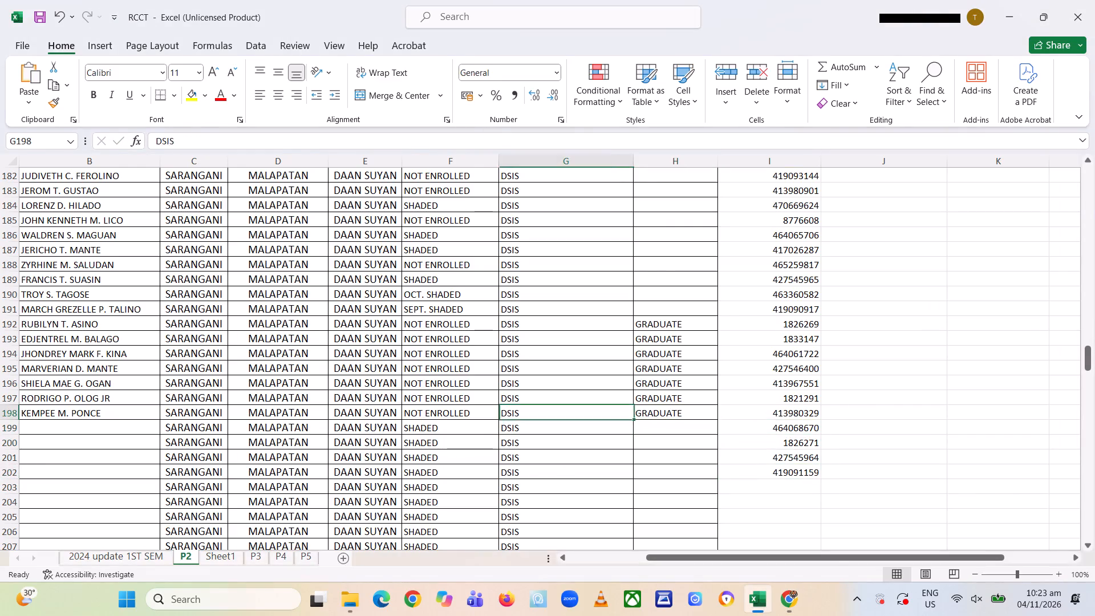
pyautogui.press('Left')
pyautogui.hotkey('shift', 'Right')
pyautogui.hotkey('shift', 'Right')
pyautogui.hotkey('shift', 'Down')
pyautogui.hotkey('shift', 'Down')
pyautogui.hotkey('shift', 'Down')
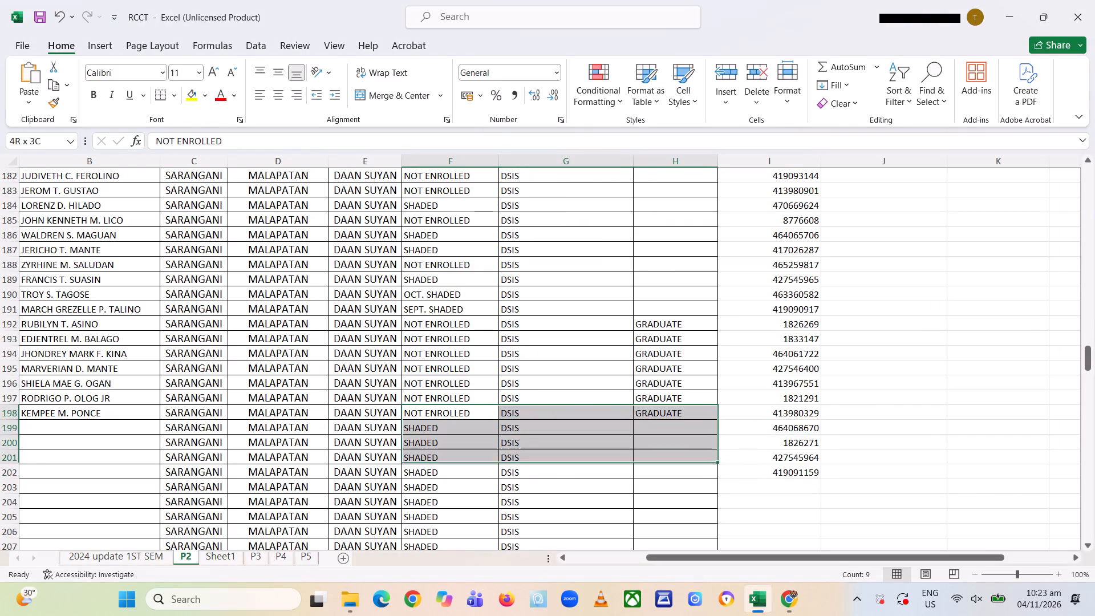
pyautogui.hotkey('shift', 'Down')
pyautogui.hotkey('ctrl', 'd')
# Enter entry 361's name from the compliance list in cell B199 as first name, middle initial and surname.
pyautogui.press('Left')
pyautogui.press('Left')
pyautogui.press('Left')
pyautogui.press('Left')
pyautogui.press('Left')
pyautogui.press('Left')
pyautogui.press('Left')
pyautogui.press('Left')
pyautogui.press('Left')
pyautogui.press('Left')
pyautogui.press('Left')
pyautogui.press('Left')
pyautogui.press('Left')
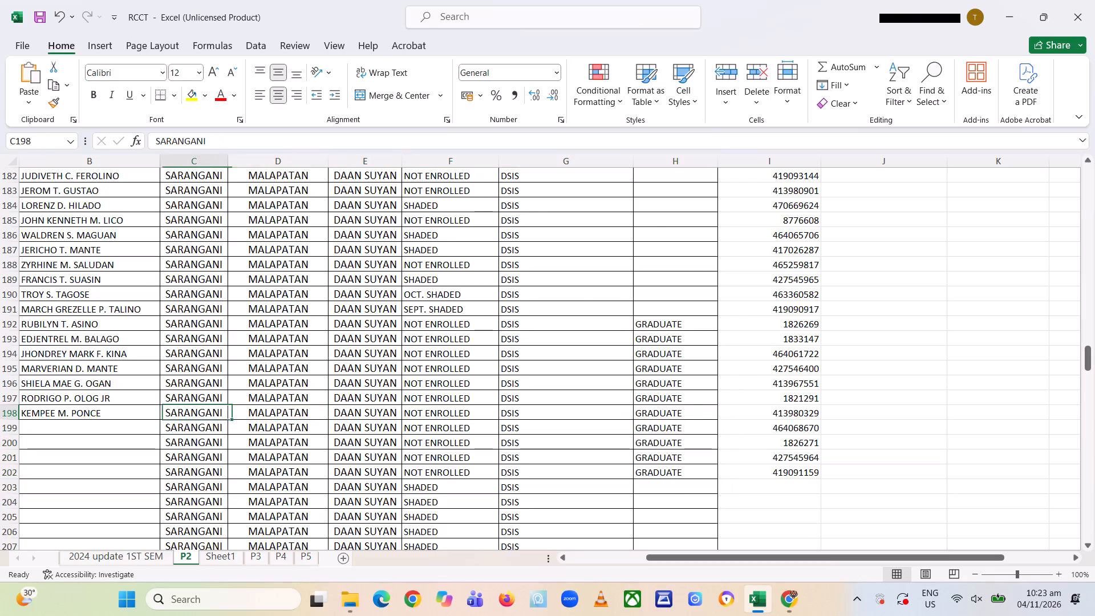
pyautogui.press('Right')
pyautogui.press('Right')
pyautogui.press('Down')
pyautogui.press('Left')
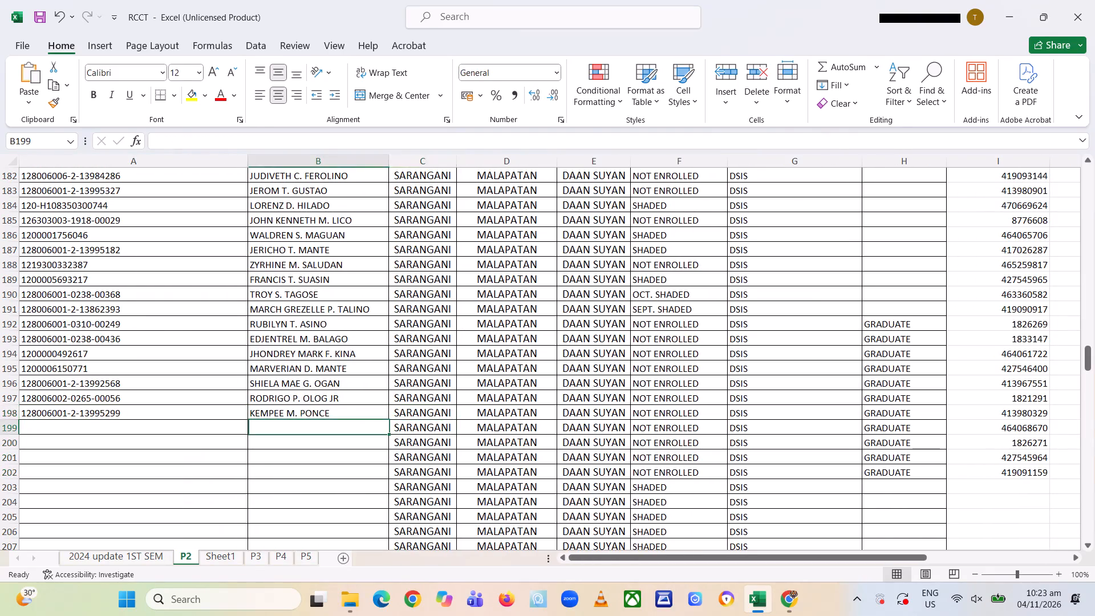
pyautogui.hotkey('alt', 'Tab')
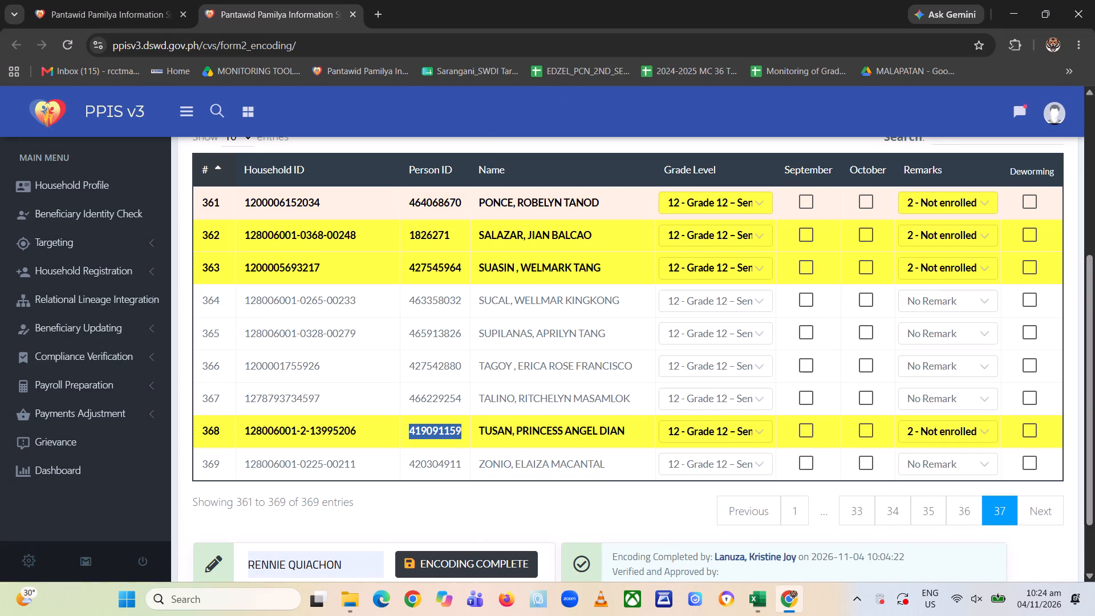
pyautogui.moveTo(519, 201); pyautogui.dragTo(553, 197)
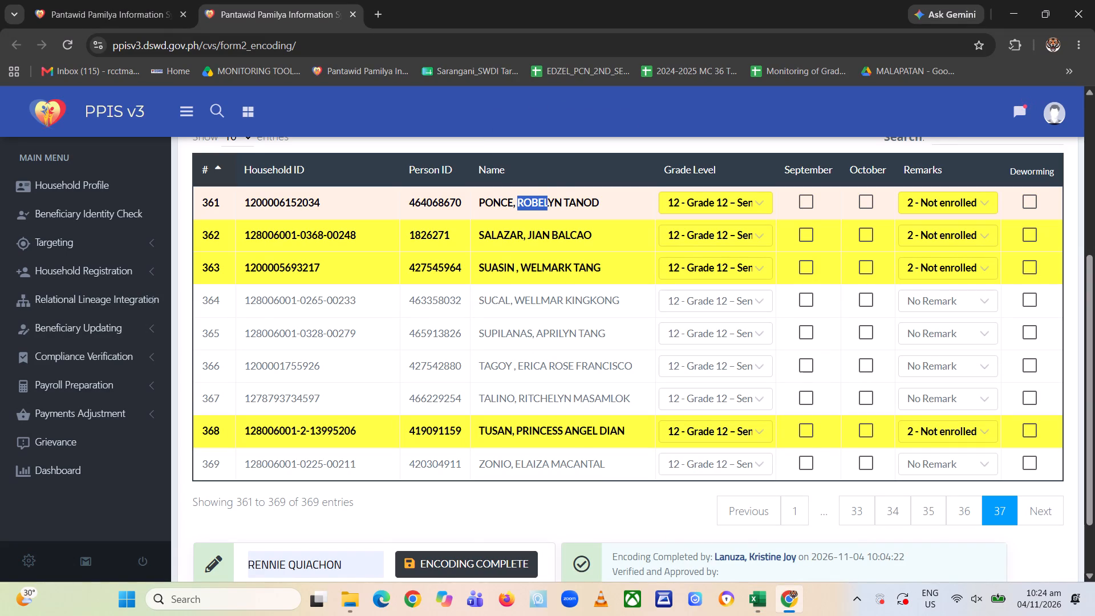
pyautogui.moveTo(553, 197); pyautogui.dragTo(569, 200)
pyautogui.hotkey('ctrl', 'c')
pyautogui.hotkey('alt', 'Tab')
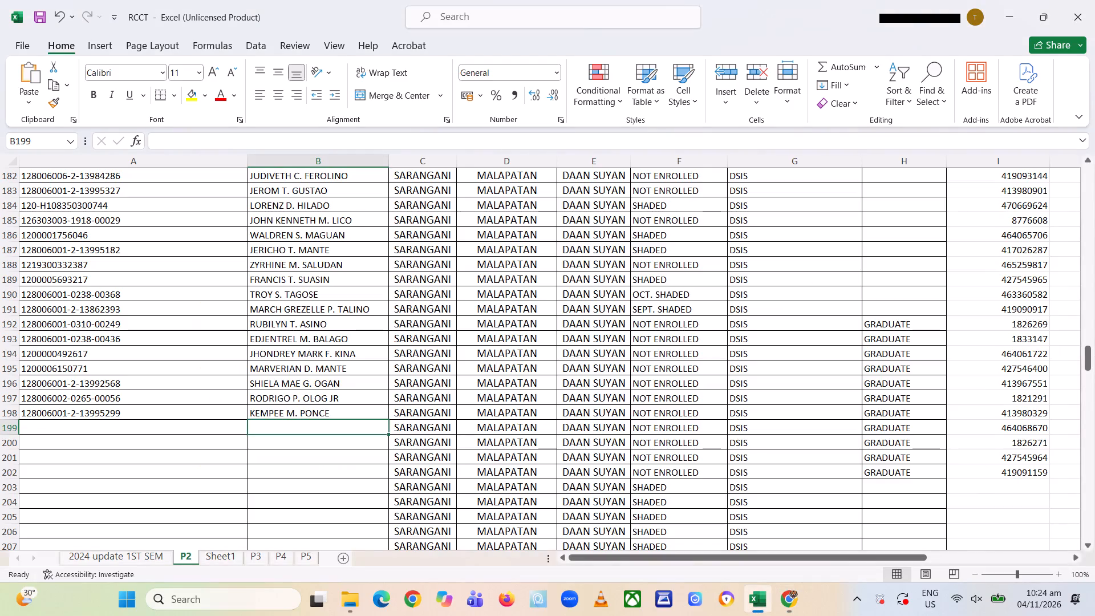
pyautogui.click(562, 141)
pyautogui.hotkey('ctrl', 'v')
pyautogui.write('. PONCE')
pyautogui.press('Return')
# Enter entry 362's name from the compliance list in cell B200 as first name, middle initial and surname.
pyautogui.hotkey('alt', 'Tab')
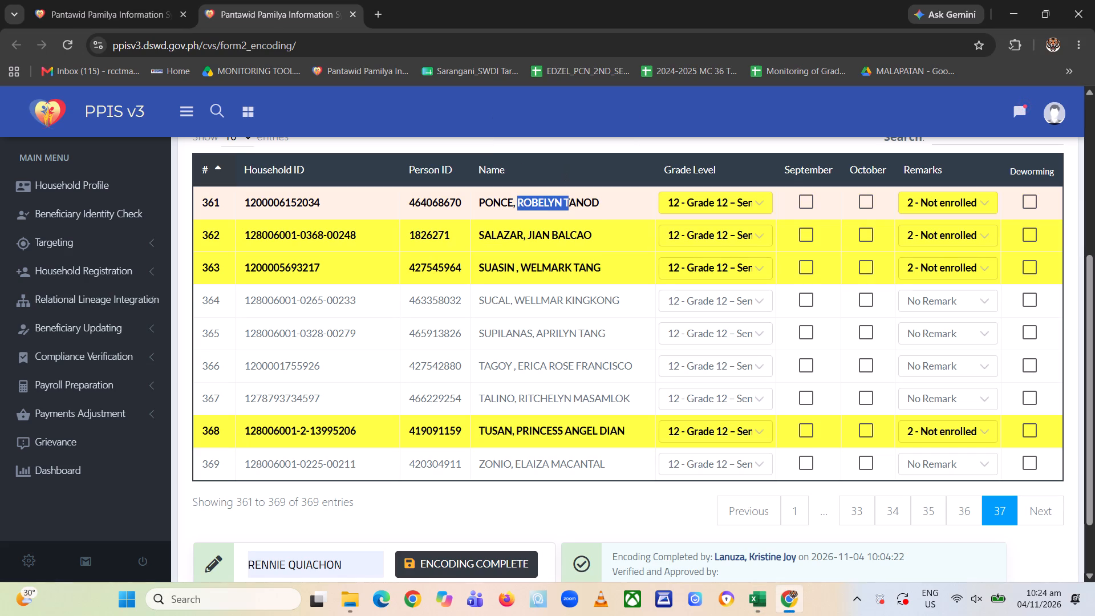
pyautogui.moveTo(528, 237); pyautogui.dragTo(544, 237)
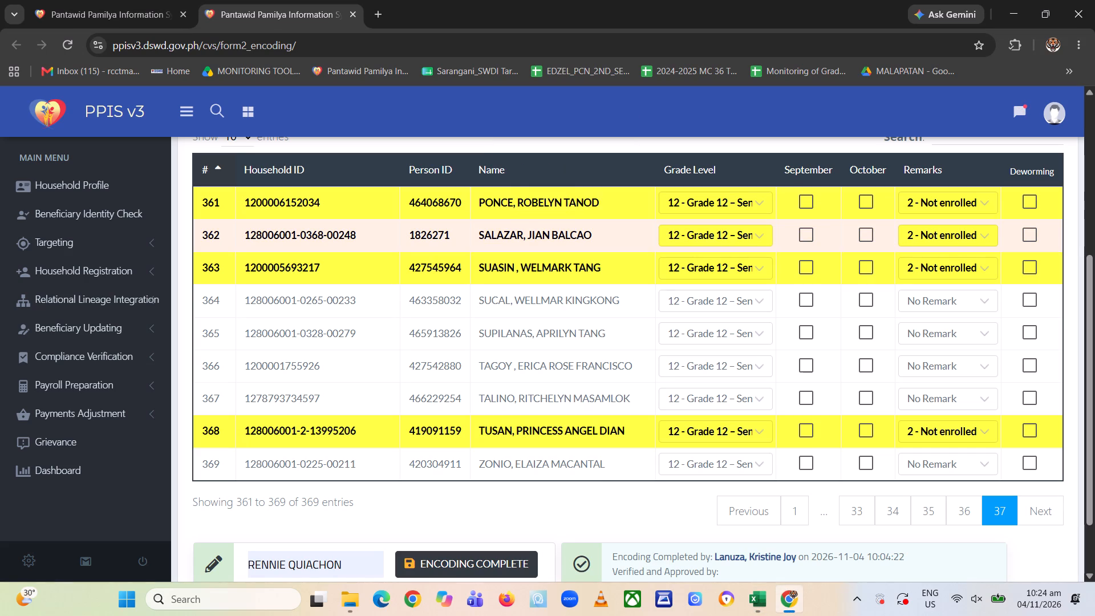
pyautogui.moveTo(544, 237); pyautogui.dragTo(557, 235)
pyautogui.hotkey('ctrl', 'c')
pyautogui.hotkey('alt', 'Tab')
pyautogui.click(580, 143)
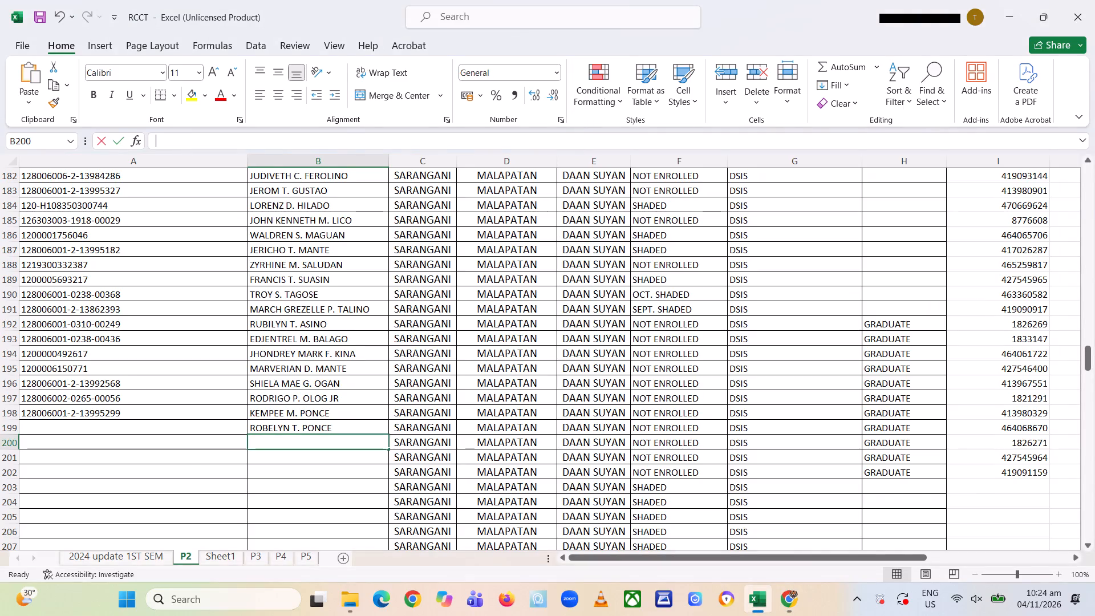
pyautogui.hotkey('ctrl', 'v')
pyautogui.write('. SALAZAR')
pyautogui.press('Return')
# Enter entry 363's name from the compliance list in cell B201 as first name, middle initial and surname.
pyautogui.hotkey('alt', 'Tab')
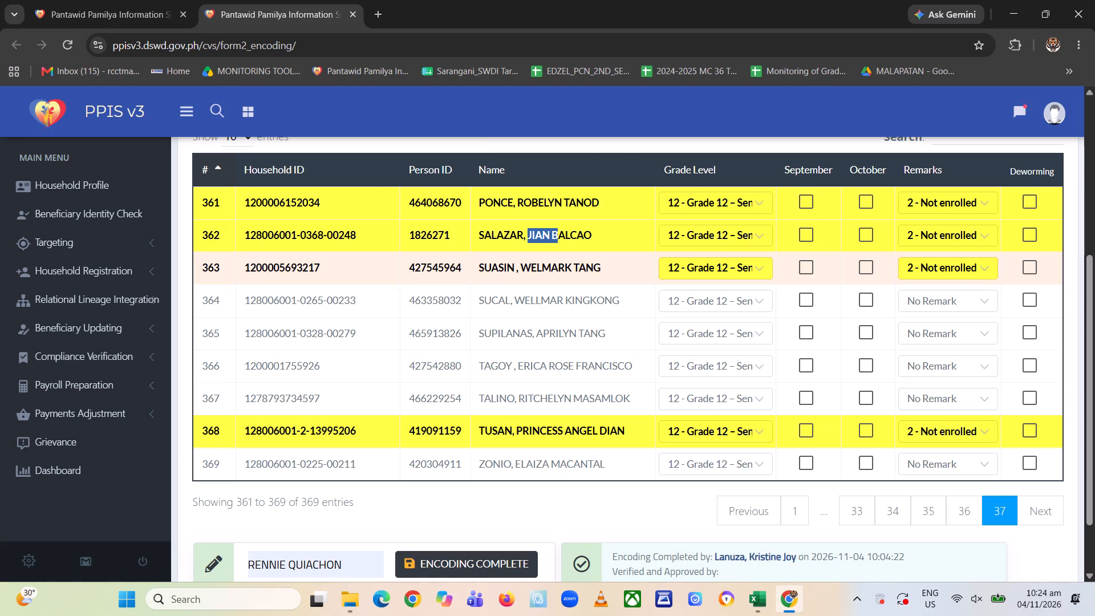
pyautogui.moveTo(525, 268); pyautogui.dragTo(572, 269)
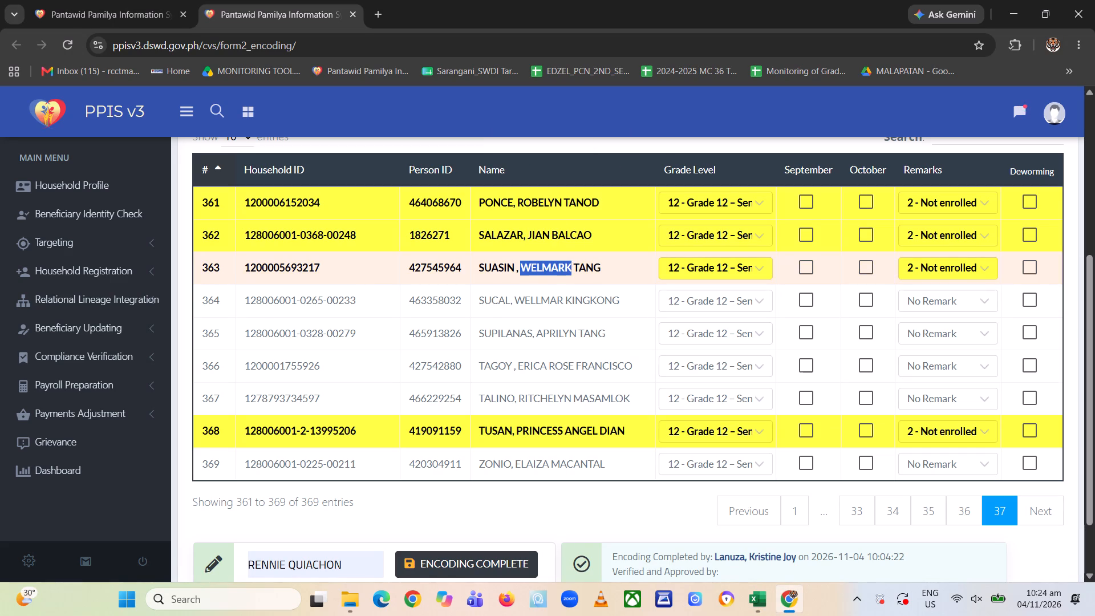
pyautogui.moveTo(572, 269); pyautogui.dragTo(577, 269)
pyautogui.hotkey('ctrl', 'c')
pyautogui.hotkey('alt', 'Tab')
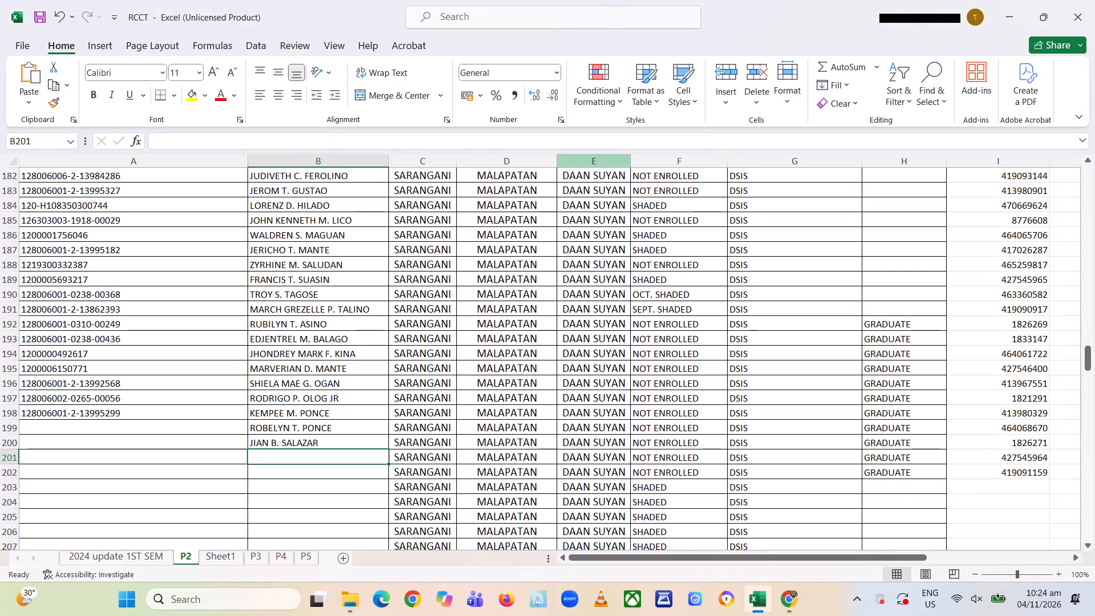
pyautogui.keyDown('ctrl'); pyautogui.click(575, 143); pyautogui.keyUp('ctrl')
pyautogui.hotkey('ctrl', 'v')
pyautogui.click(575, 143)
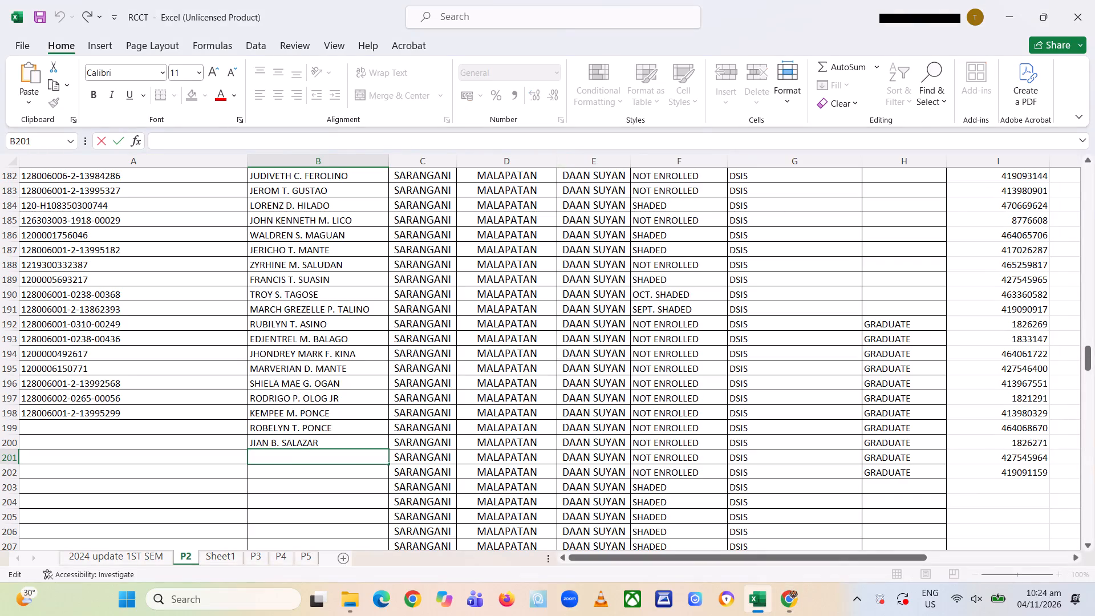
pyautogui.hotkey('ctrl', 'v')
pyautogui.write('. SUASIN')
pyautogui.press('Return')
# Enter entry 368's name in cell B202 as first name, middle initial and surname, with the surname spelled out completely.
pyautogui.hotkey('alt', 'Tab')
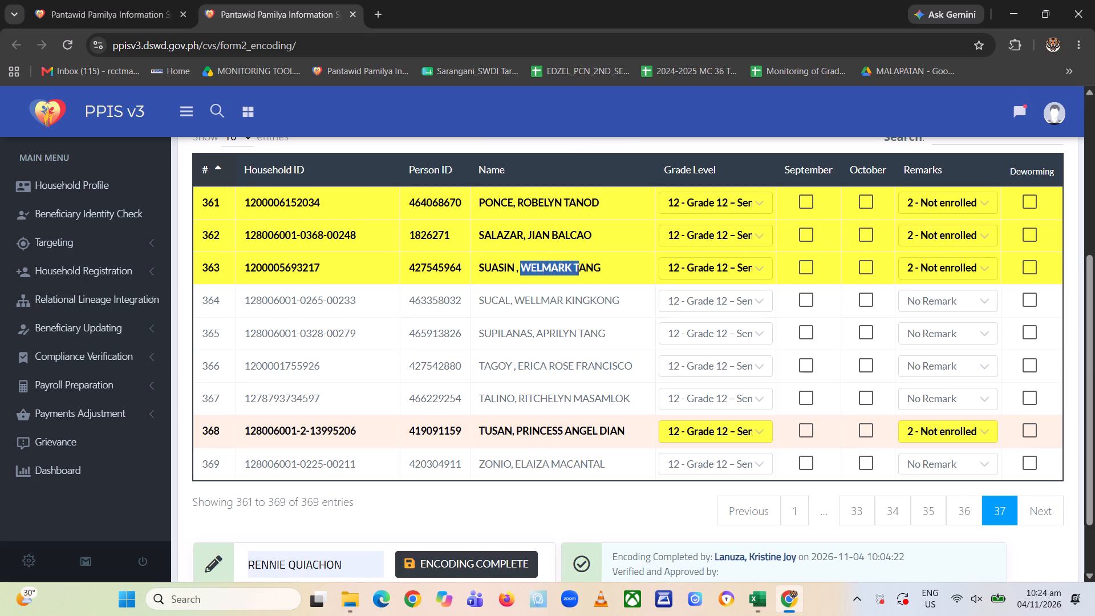
pyautogui.moveTo(518, 430); pyautogui.dragTo(602, 435)
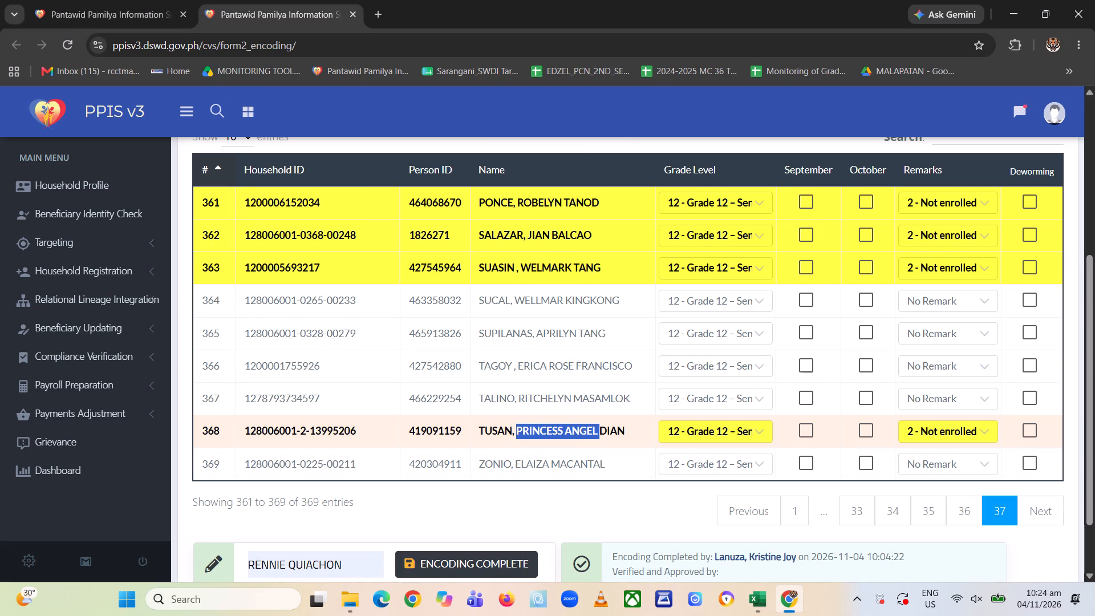
pyautogui.moveTo(602, 435); pyautogui.dragTo(605, 432)
pyautogui.hotkey('ctrl', 'c')
pyautogui.hotkey('alt', 'Tab')
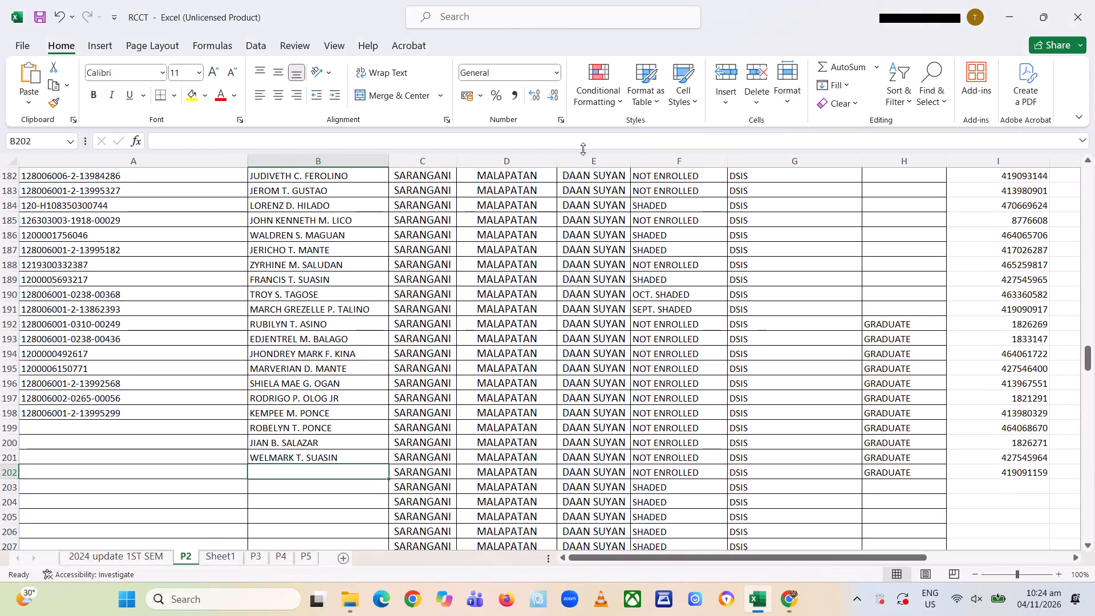
pyautogui.click(581, 140)
pyautogui.hotkey('ctrl', 'v')
pyautogui.write('. TUSA')
pyautogui.press('Return')
pyautogui.press('Up')
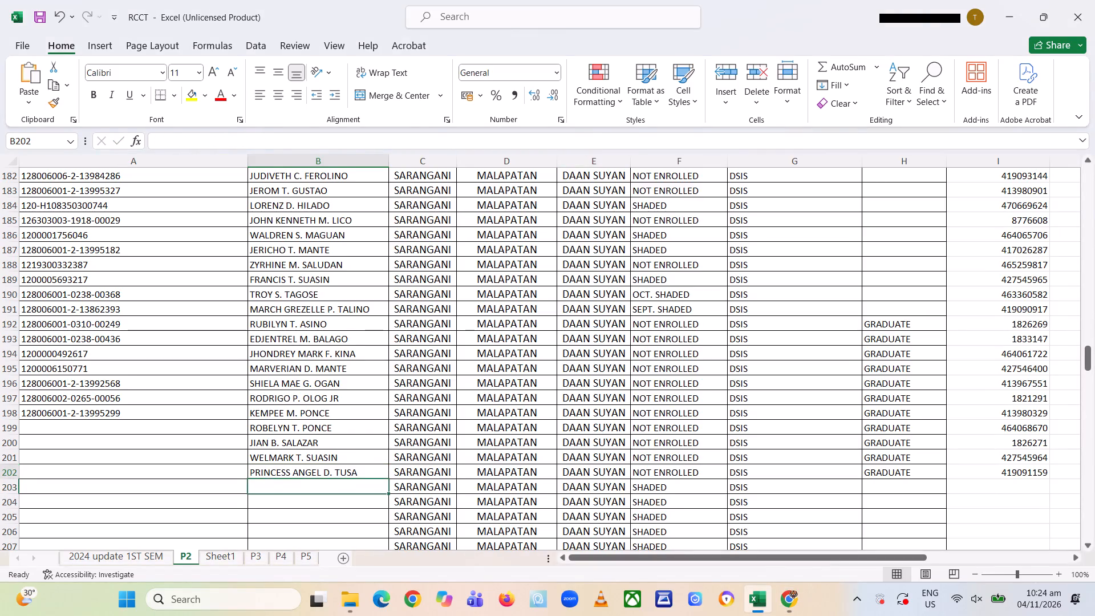
pyautogui.click(581, 140)
pyautogui.press('n')
pyautogui.press('Return')
# Copy the household ID of entry 361 from the compliance list into cell A199 of sheet P2.
pyautogui.press('Up')
pyautogui.press('Up')
pyautogui.press('Up')
pyautogui.press('Up')
pyautogui.press('Left')
pyautogui.hotkey('alt', 'Tab')
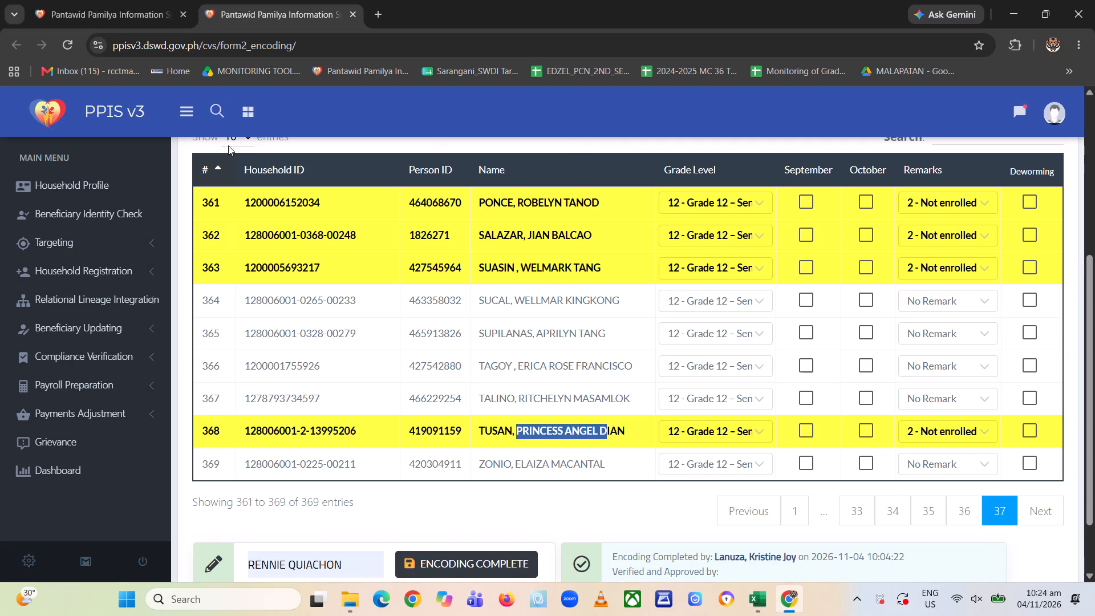
pyautogui.doubleClick(291, 198)
pyautogui.hotkey('ctrl', 'c')
pyautogui.hotkey('alt', 'Tab')
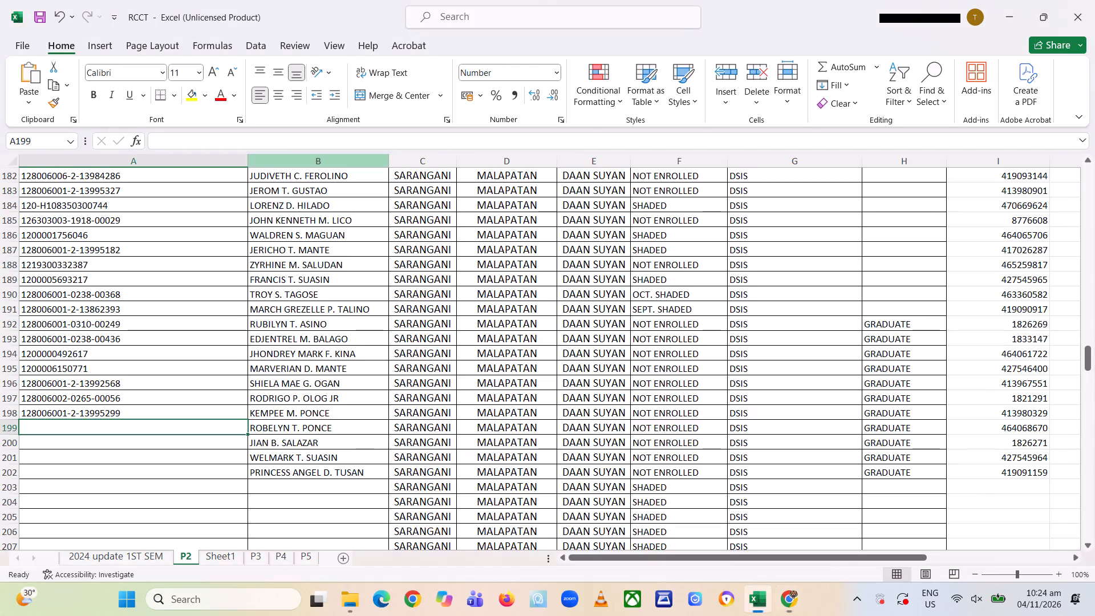
pyautogui.click(340, 144)
pyautogui.hotkey('ctrl', 'v')
pyautogui.press('Return')
# Copy the household ID of entry 362 from the compliance list into cell A200 of sheet P2.
pyautogui.hotkey('alt', 'Tab')
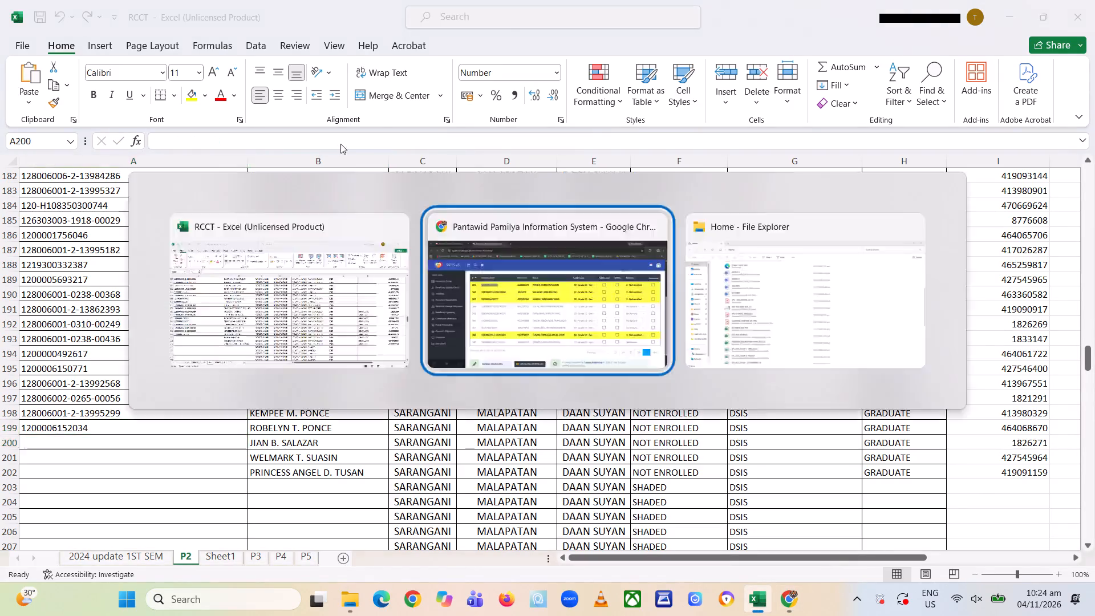
pyautogui.moveTo(242, 233); pyautogui.dragTo(362, 230)
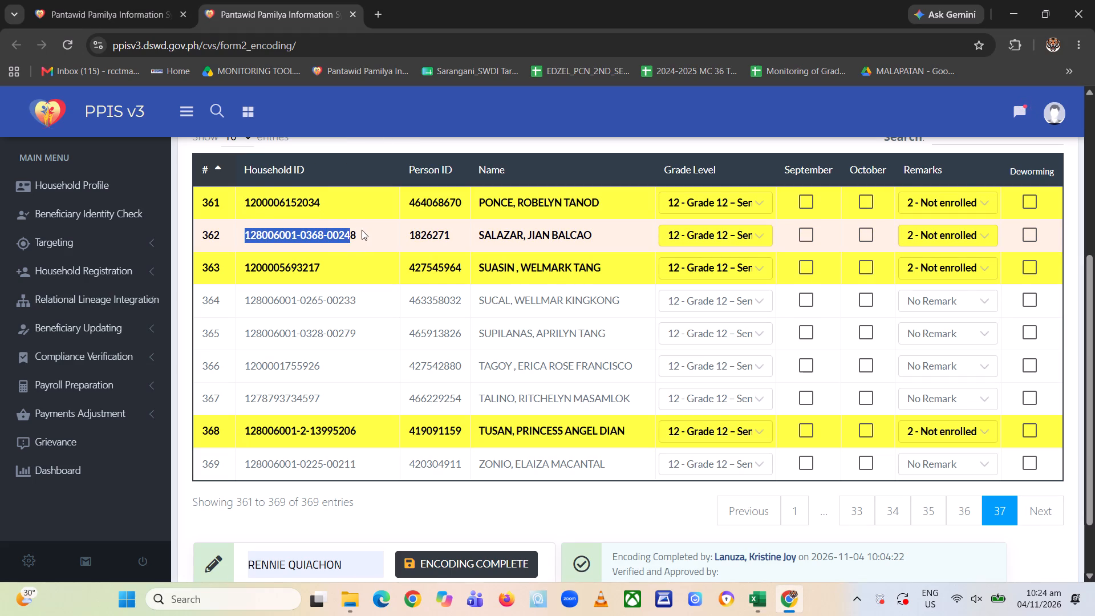
pyautogui.moveTo(362, 230); pyautogui.dragTo(364, 230)
pyautogui.hotkey('ctrl', 'c')
pyautogui.hotkey('alt', 'Tab')
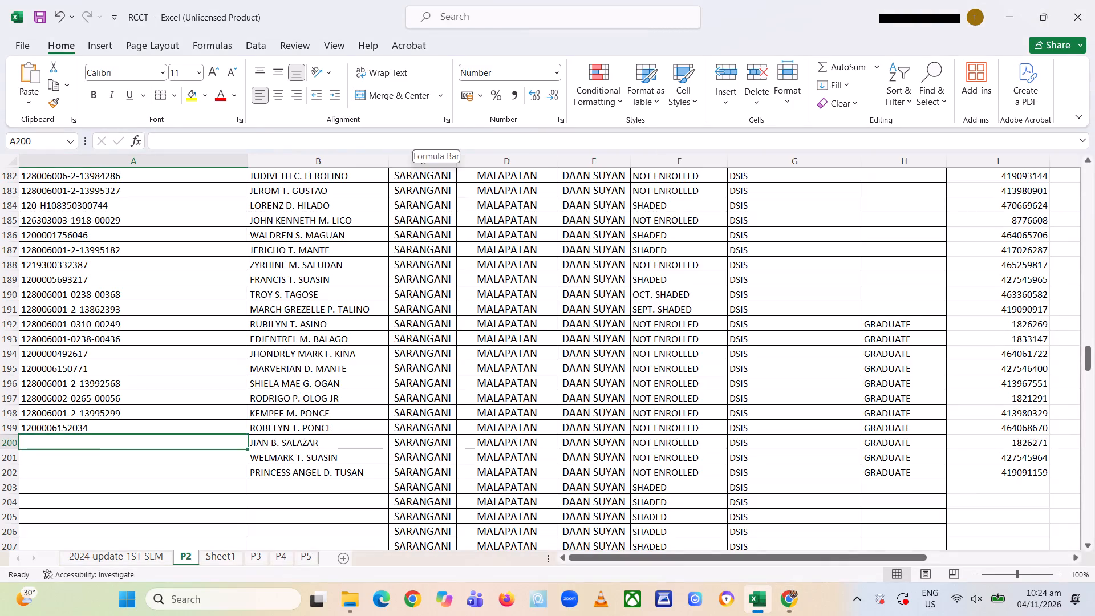
pyautogui.click(418, 141)
pyautogui.hotkey('ctrl', 'v')
pyautogui.press('Return')
# Copy the household ID of entry 363 from the compliance list into cell A201 of sheet P2.
pyautogui.hotkey('alt', 'Tab')
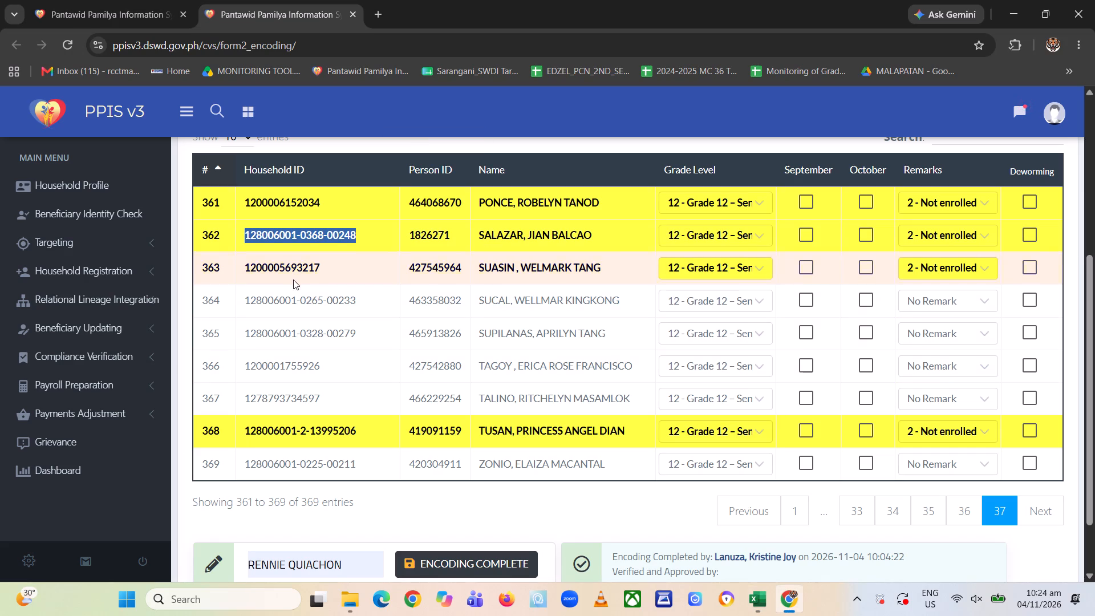
pyautogui.doubleClick(297, 265)
pyautogui.hotkey('ctrl', 'c')
pyautogui.hotkey('alt', 'Tab')
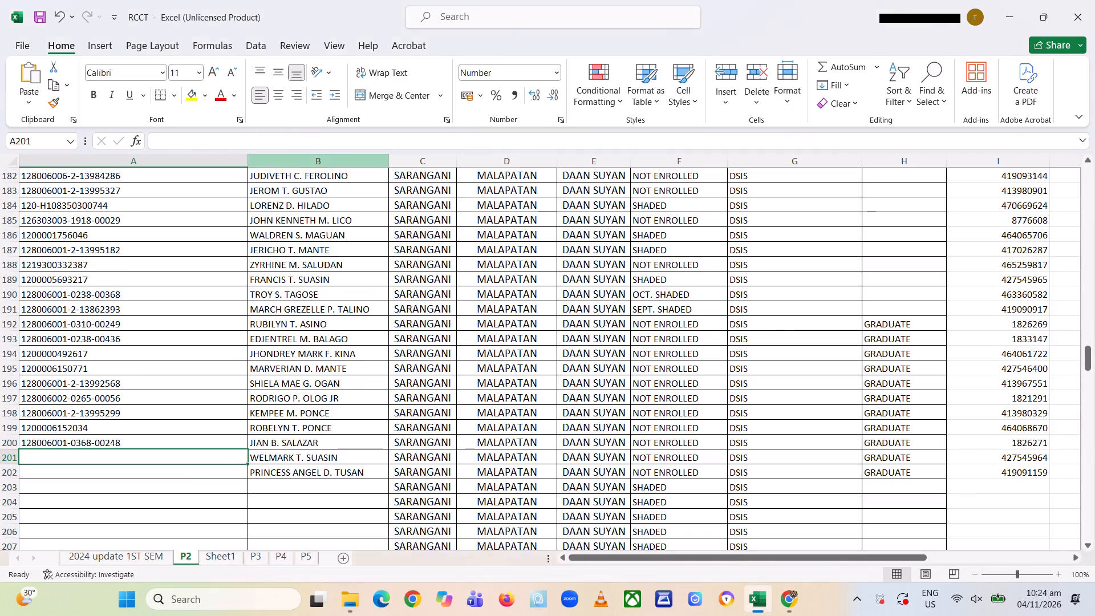
pyautogui.click(355, 141)
pyautogui.hotkey('ctrl', 'v')
pyautogui.press('Return')
# Copy the household ID of entry 368 from the compliance list into cell A202 of sheet P2 and save the workbook.
pyautogui.hotkey('alt', 'Tab')
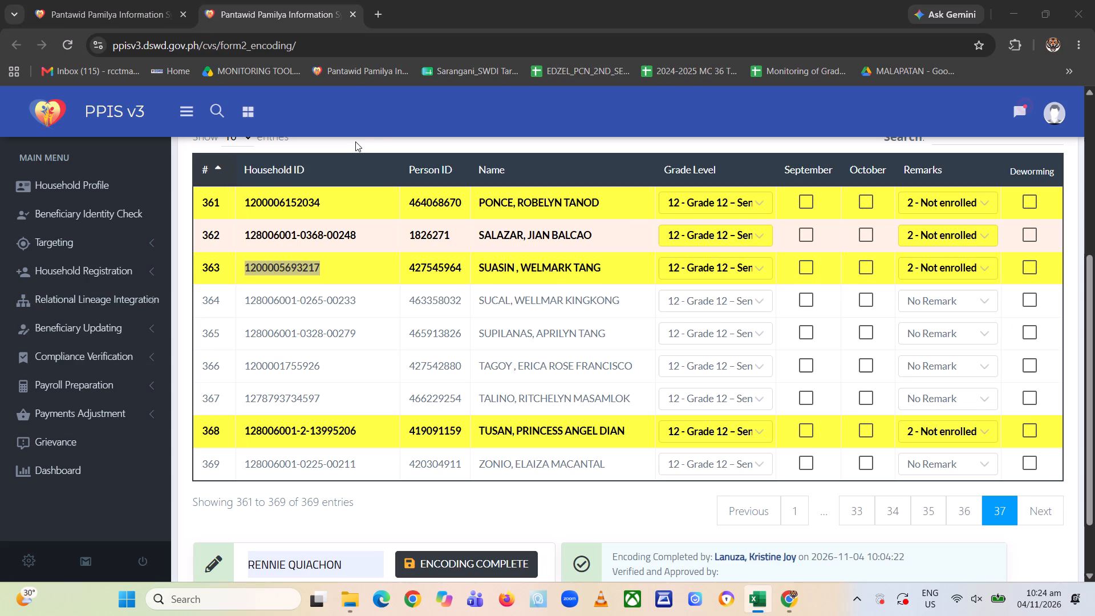
pyautogui.moveTo(245, 426); pyautogui.dragTo(367, 422)
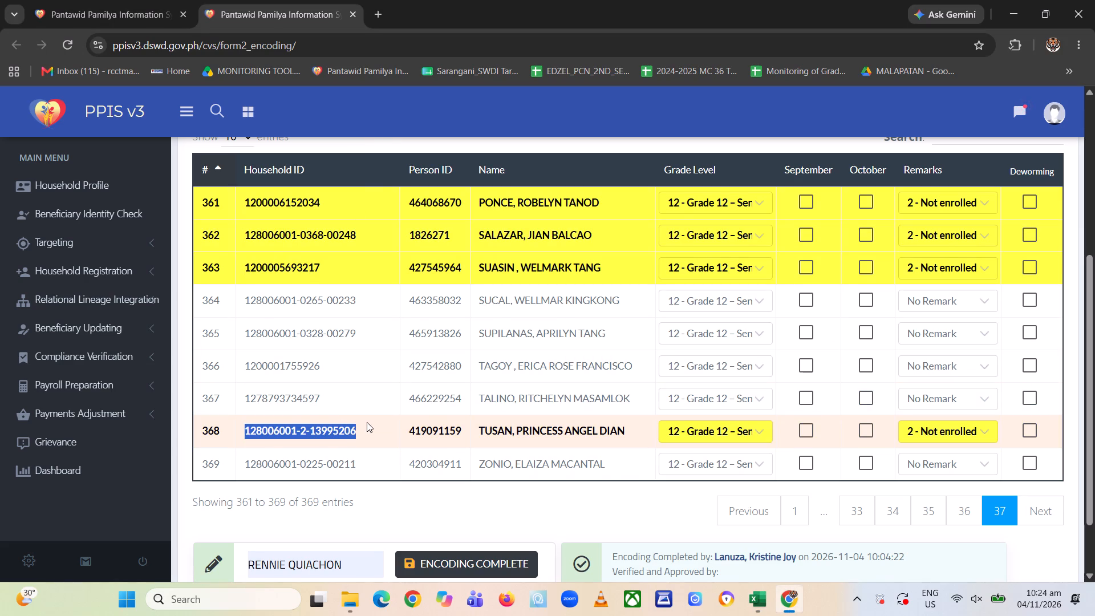
pyautogui.hotkey('ctrl', 'c')
pyautogui.hotkey('alt', 'Tab')
pyautogui.click(434, 144)
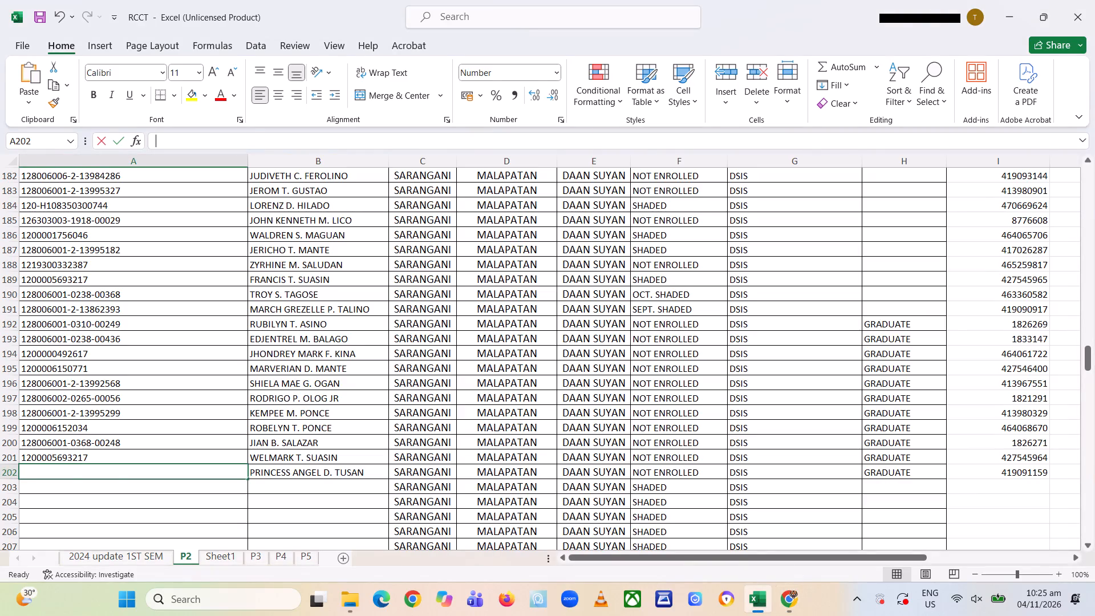
pyautogui.hotkey('ctrl', 'v')
pyautogui.press('Return')
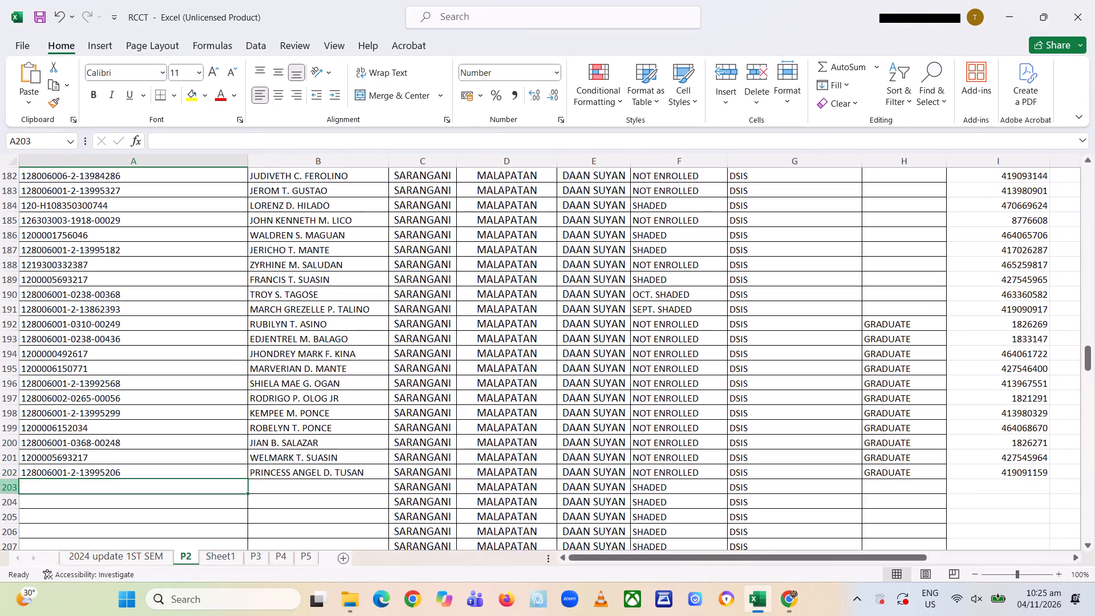
pyautogui.hotkey('ctrl', 's')
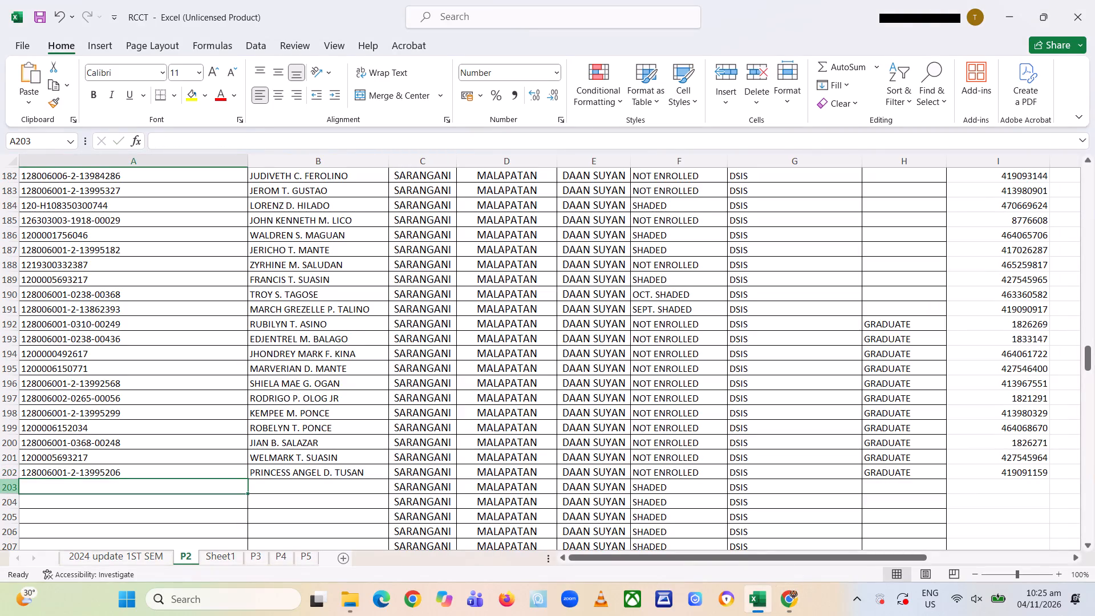
# Delete the unused pre-filled rows 203 to 234 between the last beneficiary entry and the Education analysis.
pyautogui.click(2, 487)
pyautogui.hotkey('shift', 'pagedown')
pyautogui.hotkey('shift', 'pagedown')
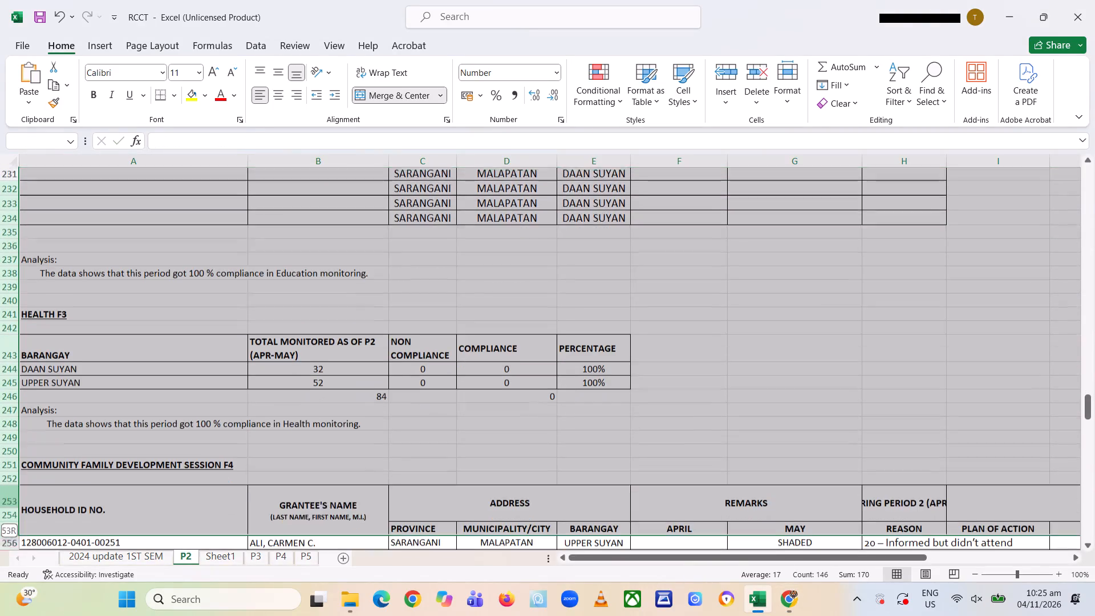
pyautogui.hotkey('shift', 'Up')
pyautogui.hotkey('shift', 'Up')
pyautogui.hotkey('shift', 'Up')
pyautogui.hotkey('shift', 'Up')
pyautogui.hotkey('shift', 'Up')
pyautogui.hotkey('shift', 'Up')
pyautogui.hotkey('shift', 'Up')
pyautogui.hotkey('shift', 'Up')
pyautogui.hotkey('shift', 'Up')
pyautogui.hotkey('shift', 'Up')
pyautogui.hotkey('shift', 'Up')
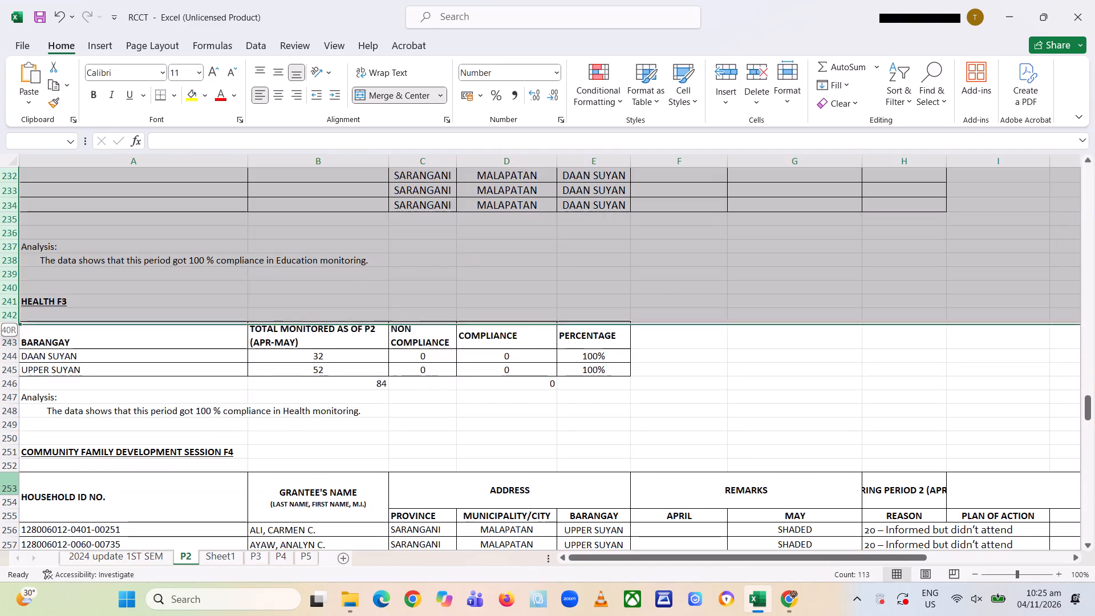
pyautogui.hotkey('shift', 'Up')
pyautogui.hotkey('shift', 'Up')
pyautogui.hotkey('shift', 'Up')
pyautogui.hotkey('shift', 'Up')
pyautogui.hotkey('shift', 'Up')
pyautogui.hotkey('shift', 'Up')
pyautogui.hotkey('shift', 'Up')
pyautogui.hotkey('shift', 'Up')
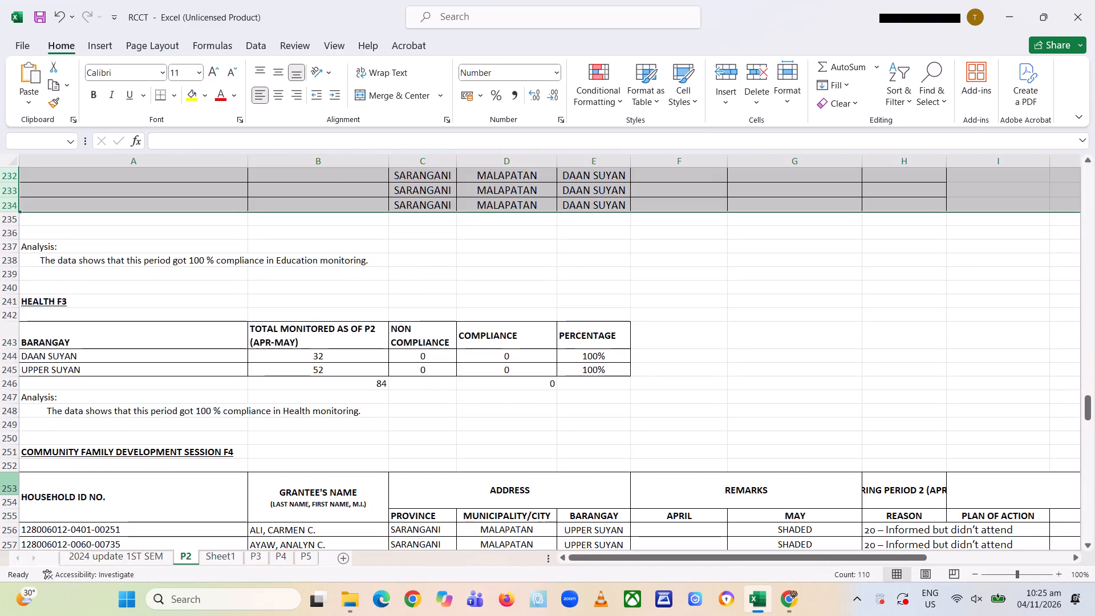
pyautogui.click(11, 209)
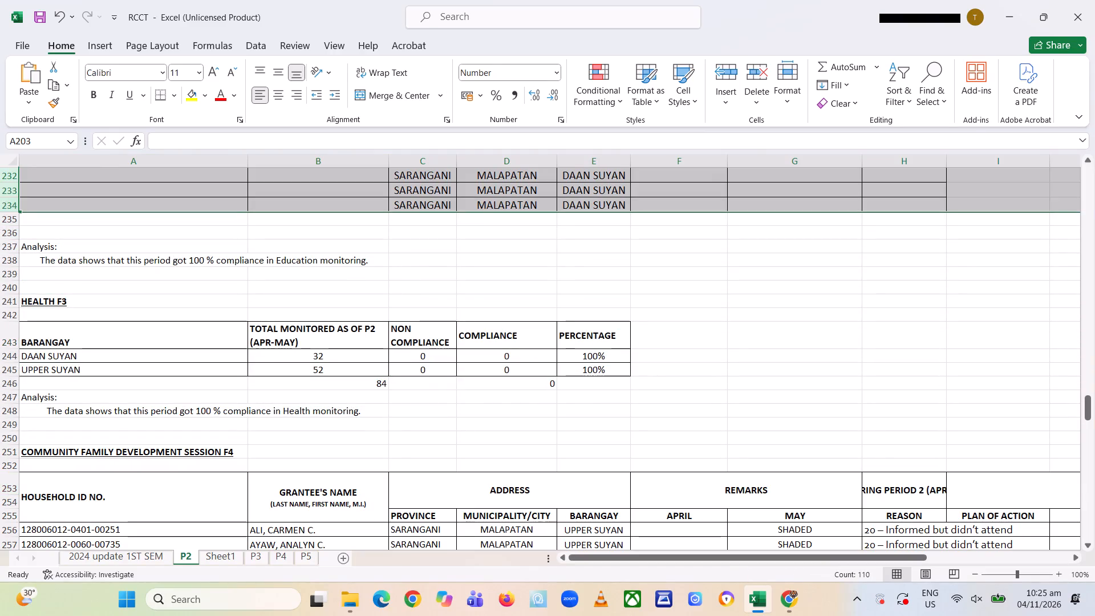
pyautogui.rightClick(9, 202)
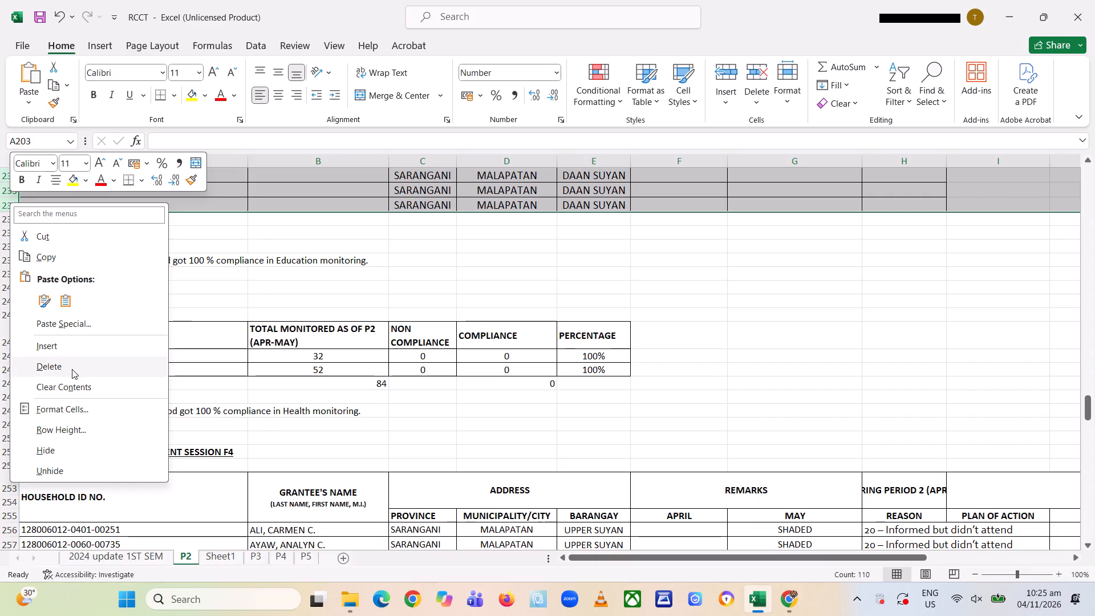
pyautogui.click(72, 369)
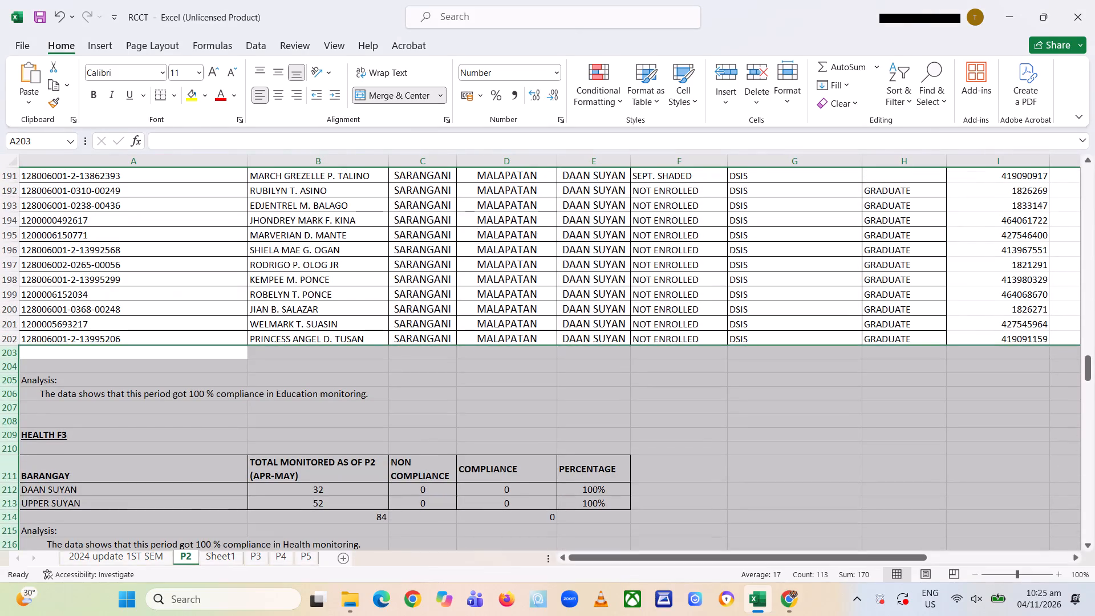
# Replace the DSIS abbreviation in cell G130 with "DAA SUYAN IS".
pyautogui.click(801, 330)
pyautogui.press('pageup')
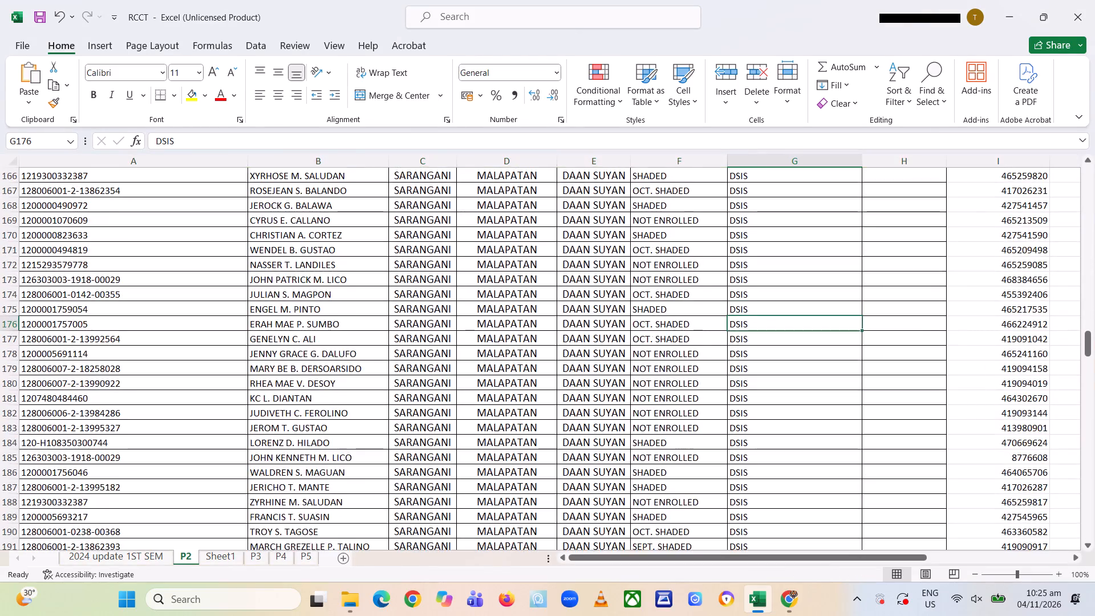
pyautogui.press('pageup')
pyautogui.press('pageup')
pyautogui.press('Down')
pyautogui.press('Down')
pyautogui.press('Down')
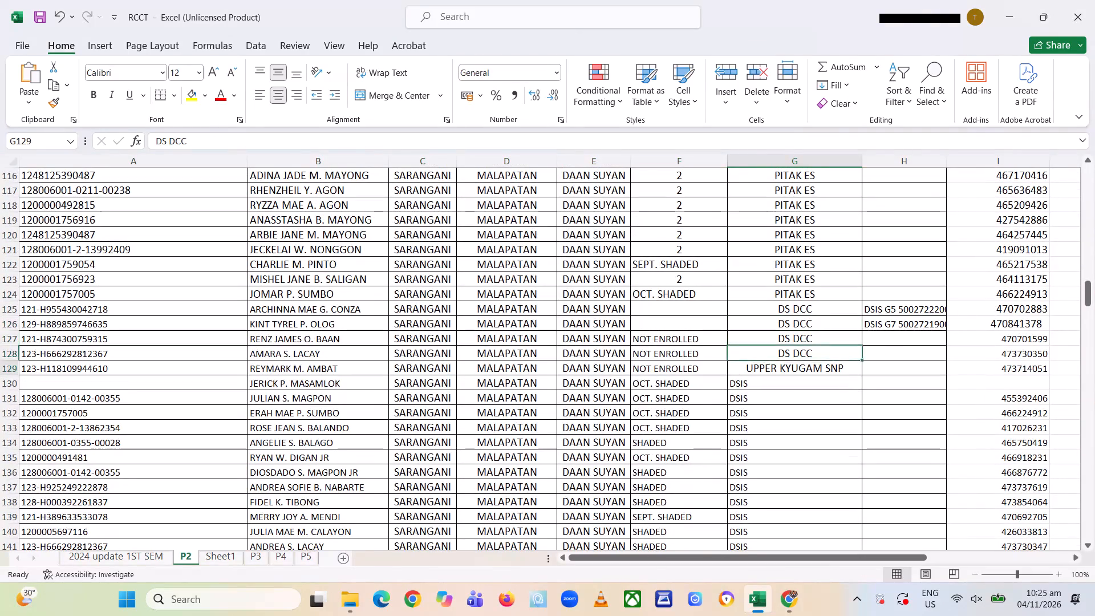
pyautogui.press('Down')
pyautogui.write('DAA SUYAN INTEGRATED SCHOOL')
pyautogui.press('BackSpace')
pyautogui.press('BackSpace')
pyautogui.press('BackSpace')
pyautogui.press('BackSpace')
pyautogui.press('BackSpace')
pyautogui.press('BackSpace')
pyautogui.press('BackSpace')
pyautogui.press('BackSpace')
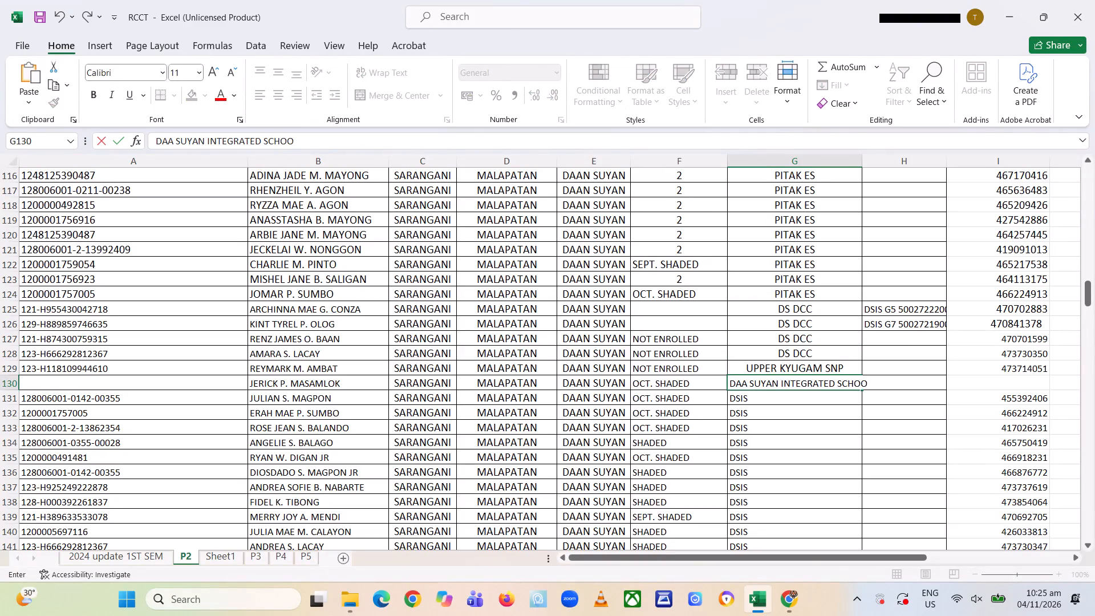
pyautogui.press('BackSpace')
pyautogui.press('BackSpace')
pyautogui.press('BackSpace')
pyautogui.press('BackSpace')
pyautogui.press('BackSpace')
pyautogui.press('BackSpace')
pyautogui.press('BackSpace')
pyautogui.press('BackSpace')
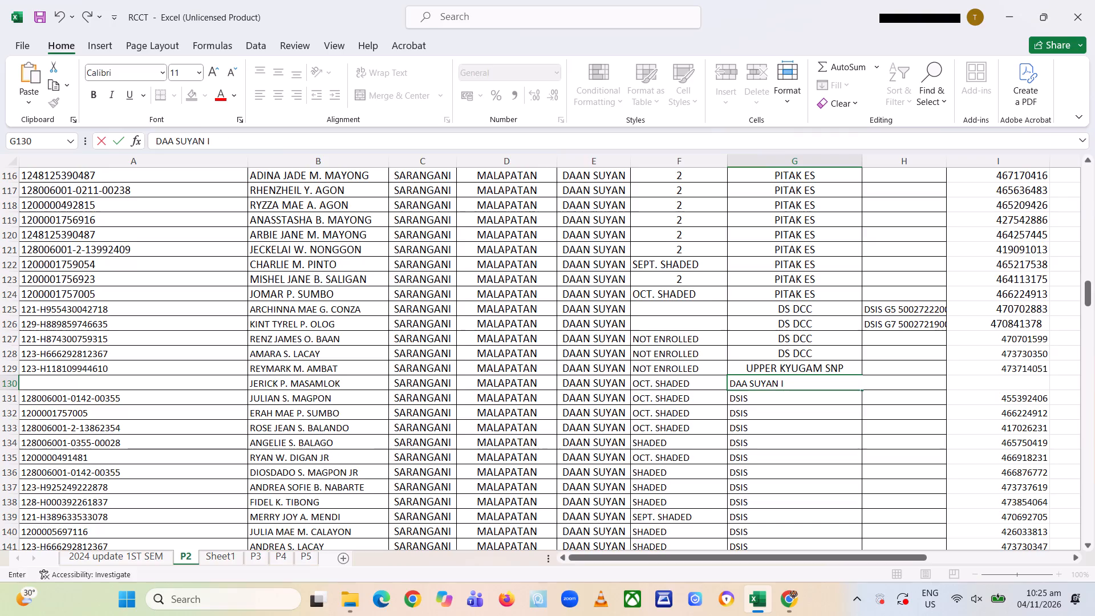
pyautogui.press('s')
pyautogui.press('Return')
# Fill the school name from G130 down through G202, the last beneficiary row, and save the workbook.
pyautogui.press('Up')
pyautogui.hotkey('shift', 'pagedown')
pyautogui.hotkey('shift', 'pagedown')
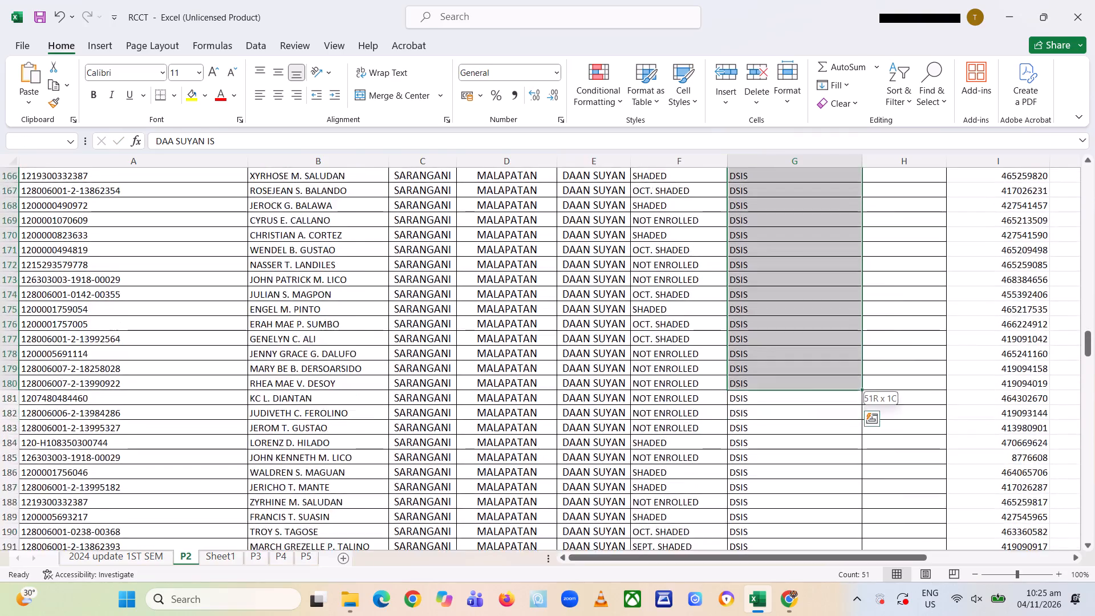
pyautogui.hotkey('shift', 'pagedown')
pyautogui.hotkey('shift', 'Up')
pyautogui.hotkey('shift', 'Up')
pyautogui.hotkey('shift', 'Up')
pyautogui.hotkey('ctrl', 'd')
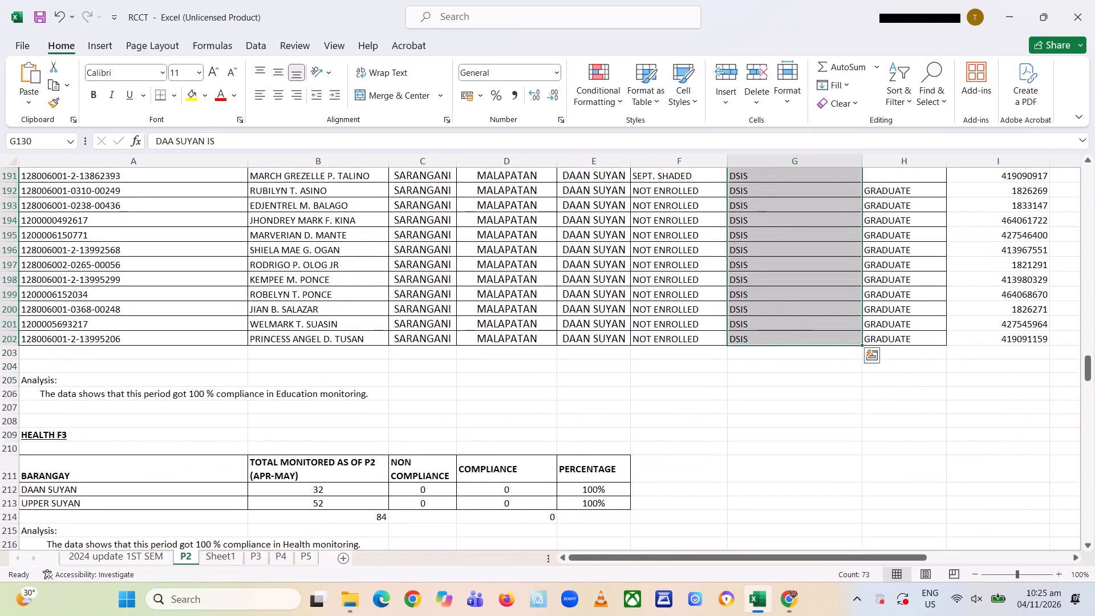
pyautogui.hotkey('ctrl', 's')
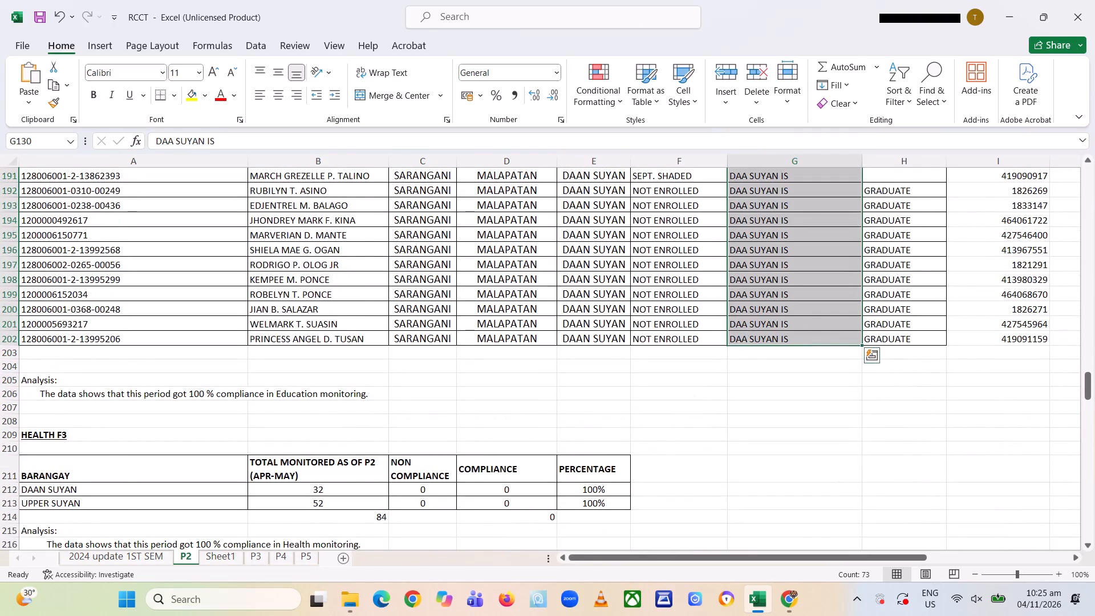
# Enter 73 as the non-compliance count for Daan Suyan Integrated School in the Education F2 summary table.
pyautogui.press('pageup')
pyautogui.press('pageup')
pyautogui.press('pageup')
pyautogui.press('pageup')
pyautogui.press('pageup')
pyautogui.press('pageup')
pyautogui.press('pageup')
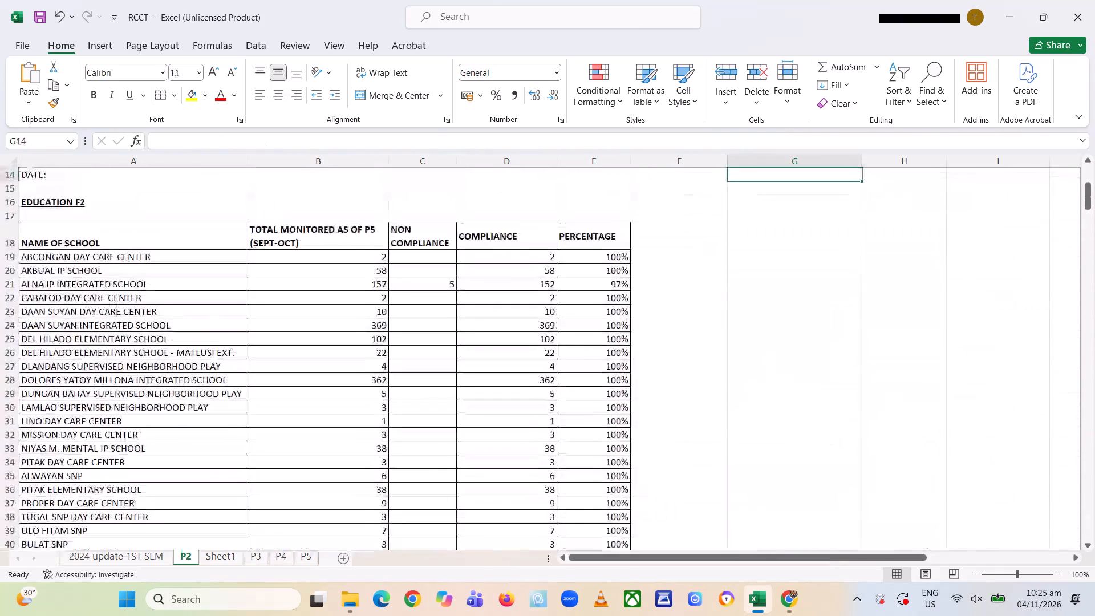
pyautogui.click(372, 383)
pyautogui.press('Up')
pyautogui.press('Up')
pyautogui.press('Up')
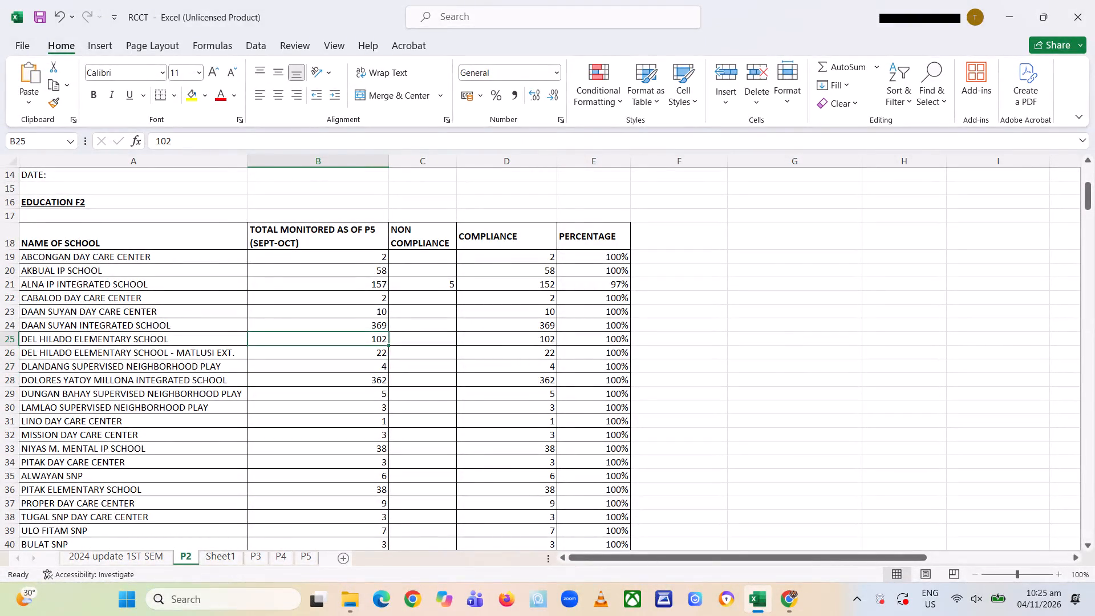
pyautogui.press('Up')
pyautogui.press('Right')
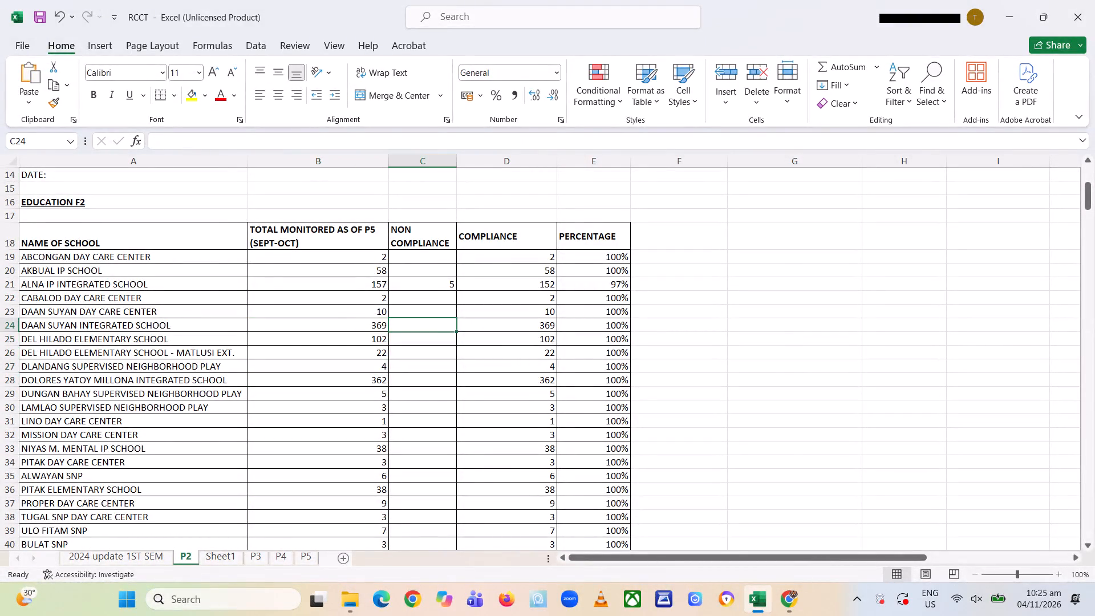
pyautogui.write('73')
pyautogui.press('Down')
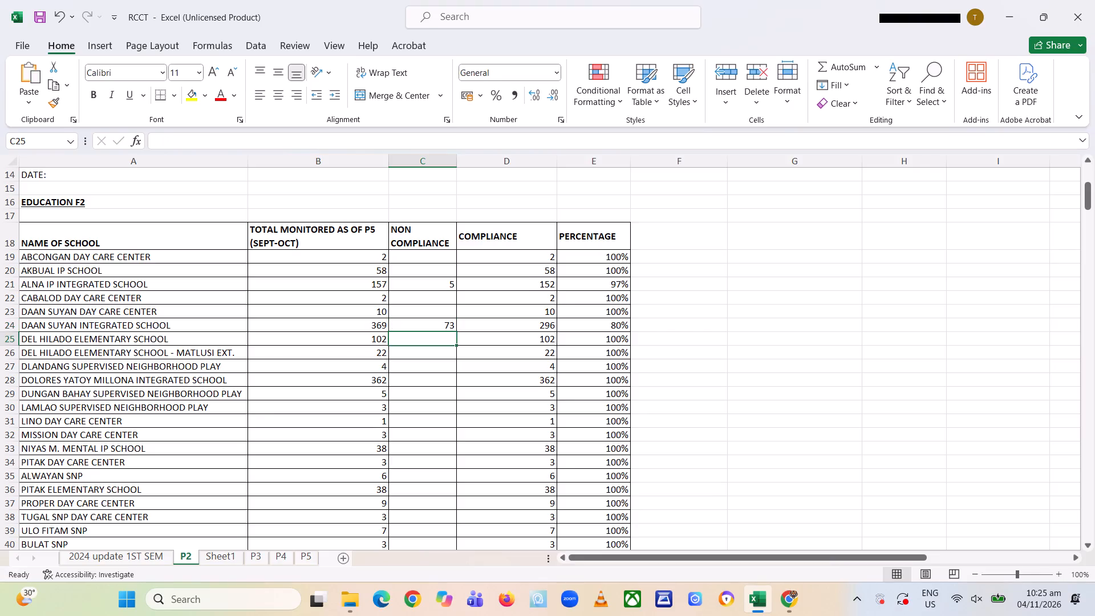
# Enter 1 as the non-compliance count for Upper Kyugam SNP in the Education F2 summary table.
pyautogui.press('Down')
pyautogui.press('Down')
pyautogui.press('Down')
pyautogui.press('Down')
pyautogui.press('Down')
pyautogui.press('Down')
pyautogui.press('Down')
pyautogui.press('Down')
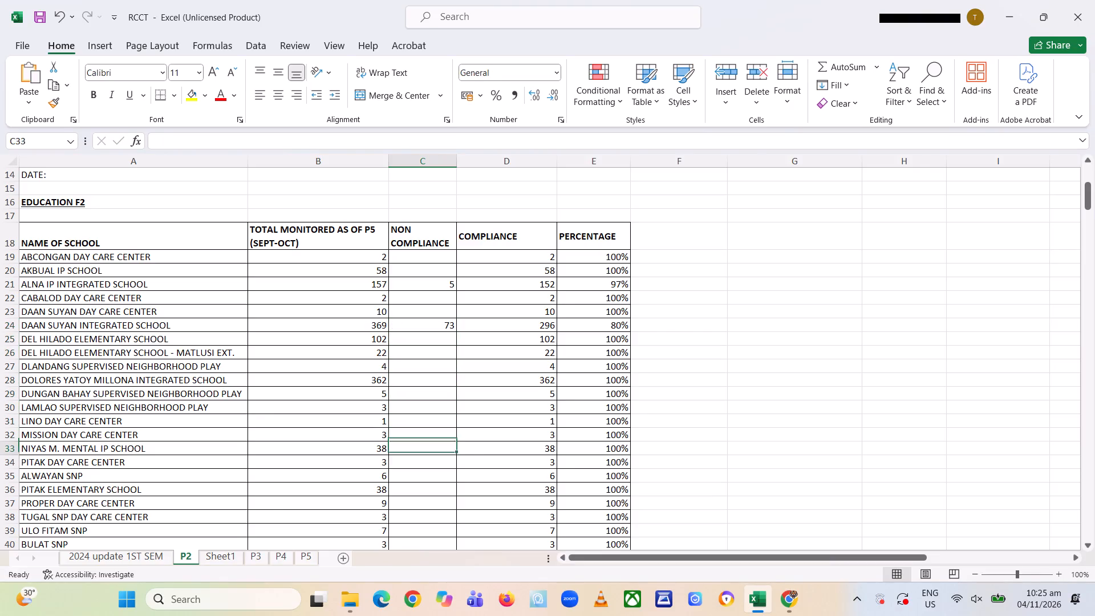
pyautogui.press('Down')
pyautogui.press('Down')
pyautogui.press('Down')
pyautogui.press('Down')
pyautogui.press('Down')
pyautogui.press('Down')
pyautogui.press('Down')
pyautogui.press('Down')
pyautogui.press('Down')
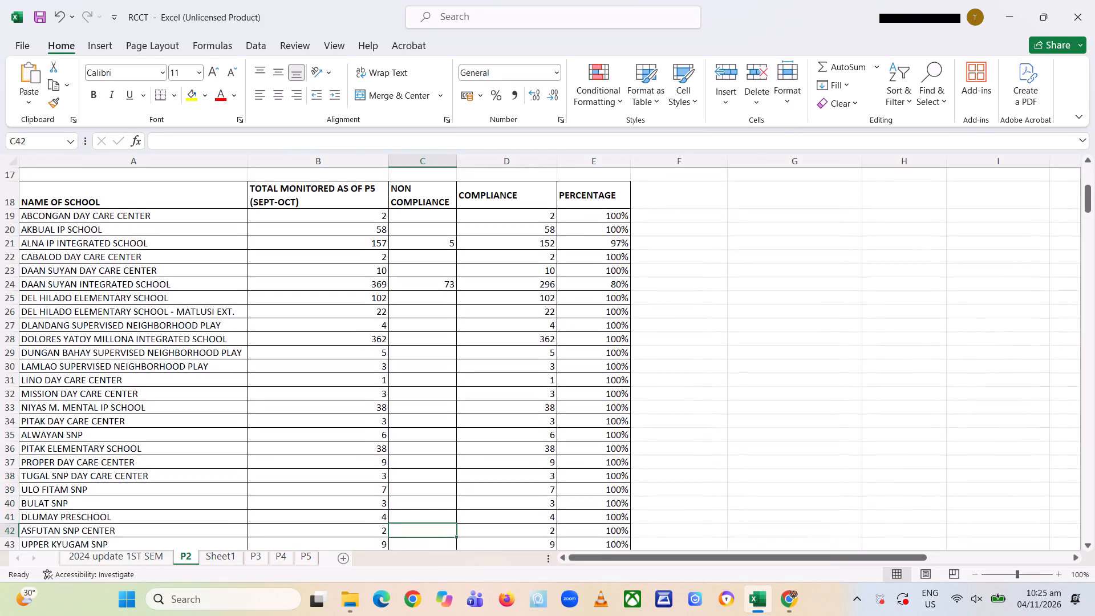
pyautogui.press('Down')
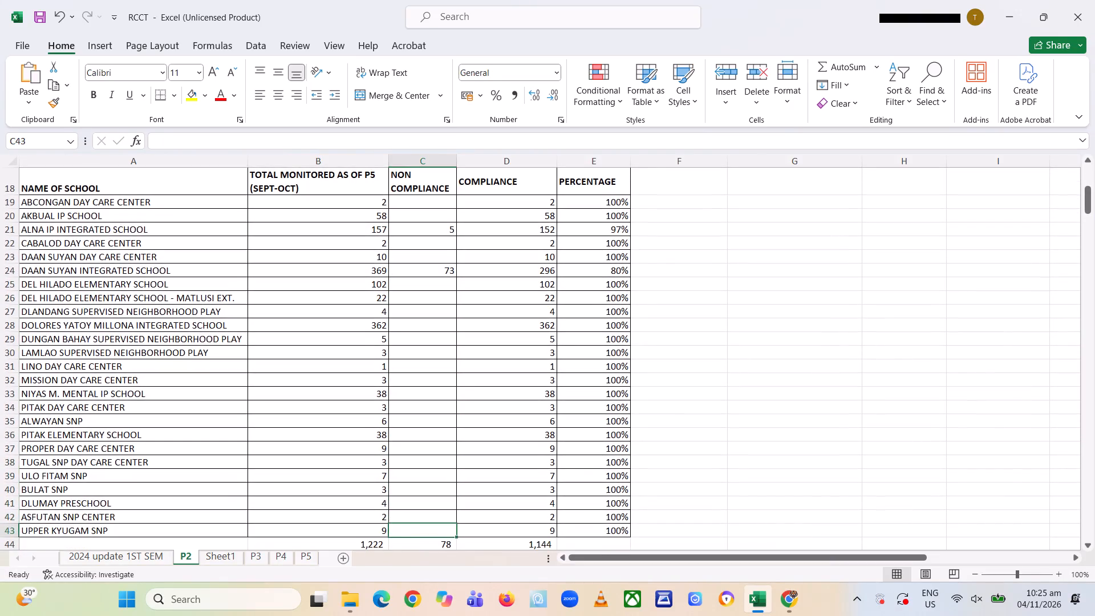
pyautogui.press('1')
pyautogui.press('Up')
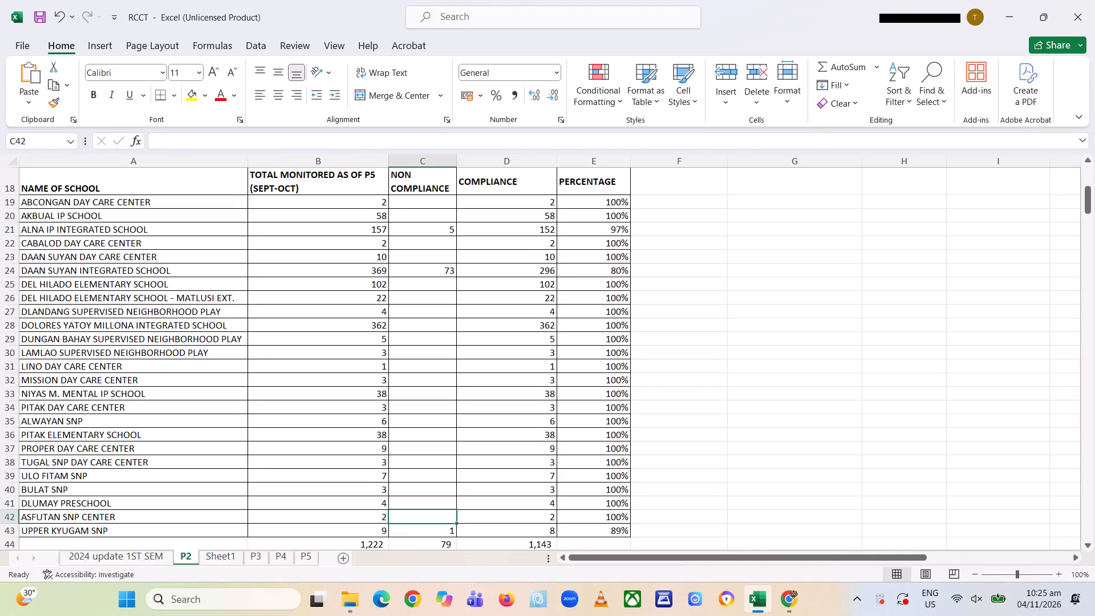
# Delete the Alwayan SNP and Asfutan SNP Center rows from the Education F2 summary table.
pyautogui.click(12, 422)
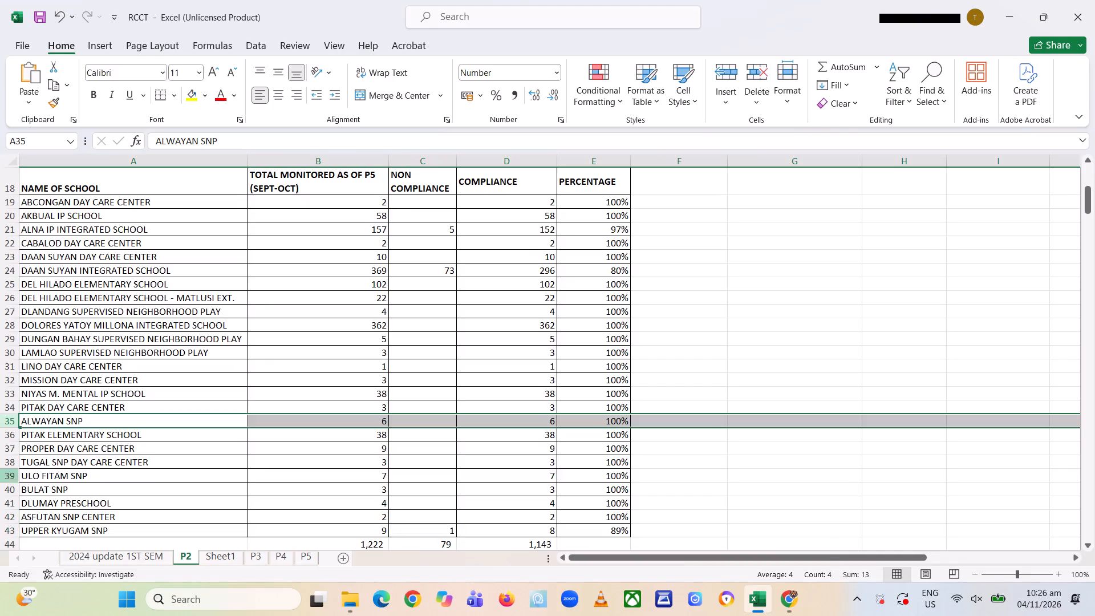
pyautogui.keyDown('ctrl'); pyautogui.click(6, 516); pyautogui.keyUp('ctrl')
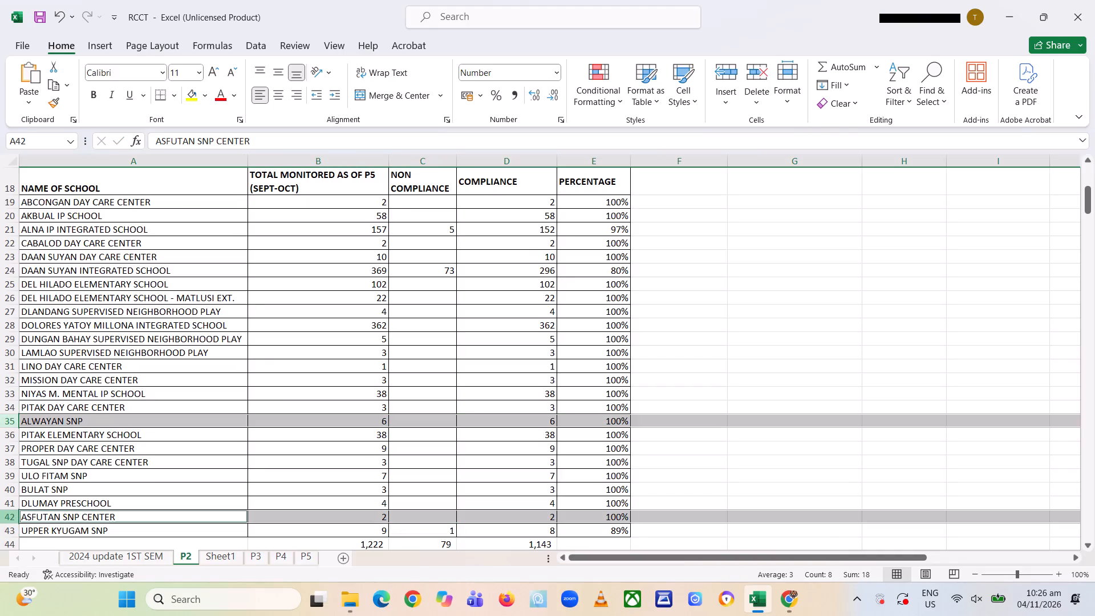
pyautogui.click(6, 516)
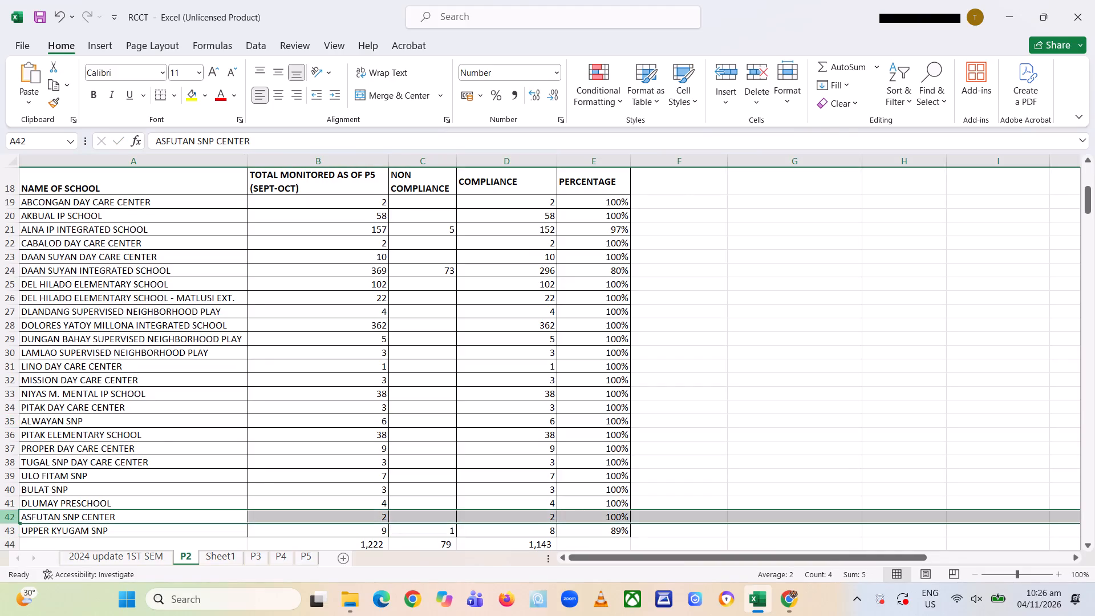
pyautogui.keyDown('ctrl'); pyautogui.click(9, 420); pyautogui.keyUp('ctrl')
pyautogui.rightClick(9, 420)
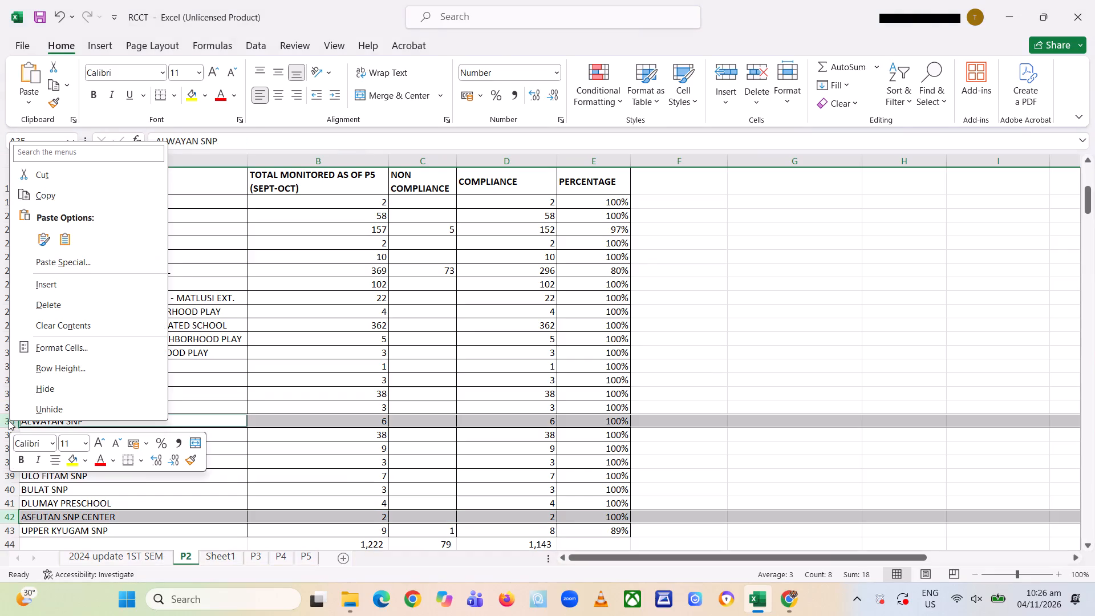
pyautogui.click(73, 302)
pyautogui.click(367, 452)
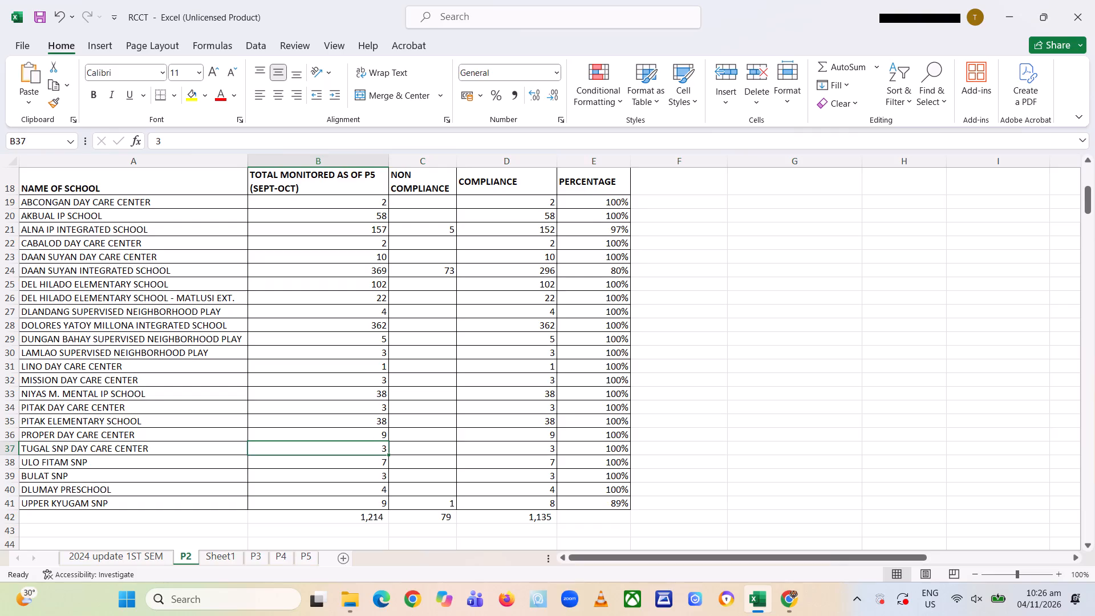
# Check the sum formulas under the total monitored and non-compliance columns of the Education F2 table.
pyautogui.click(372, 517)
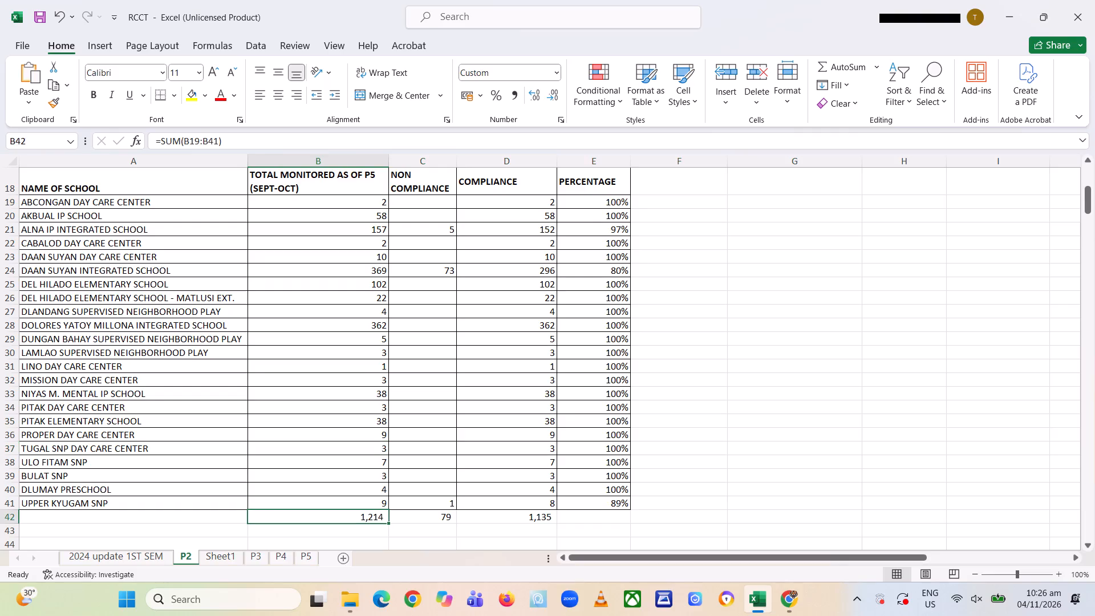
pyautogui.click(443, 521)
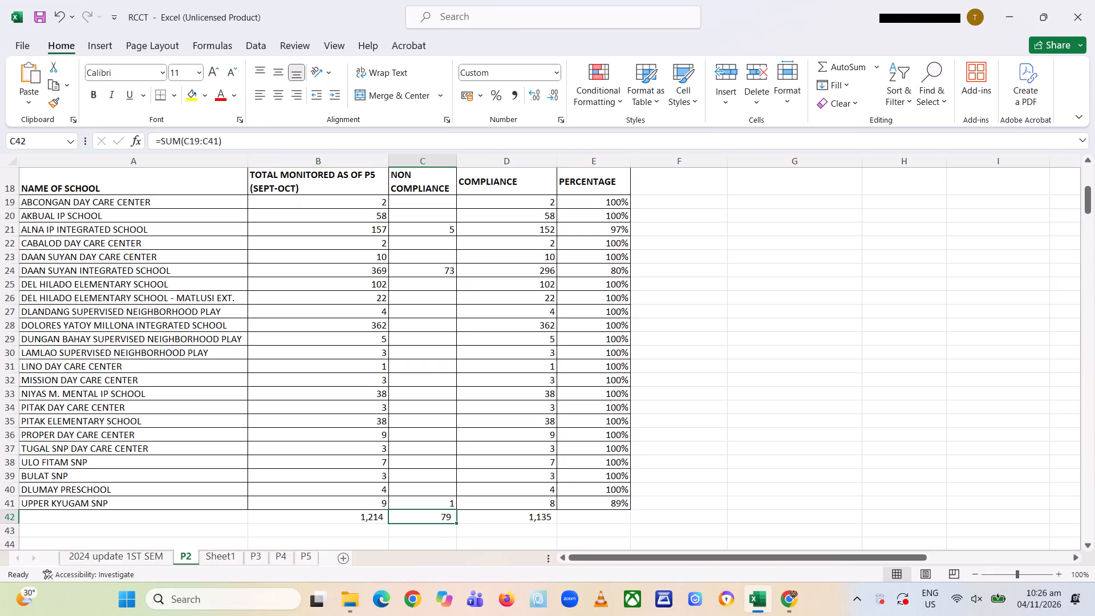
# Check the sum formula under the compliance column of the Education F2 summary table.
pyautogui.click(496, 519)
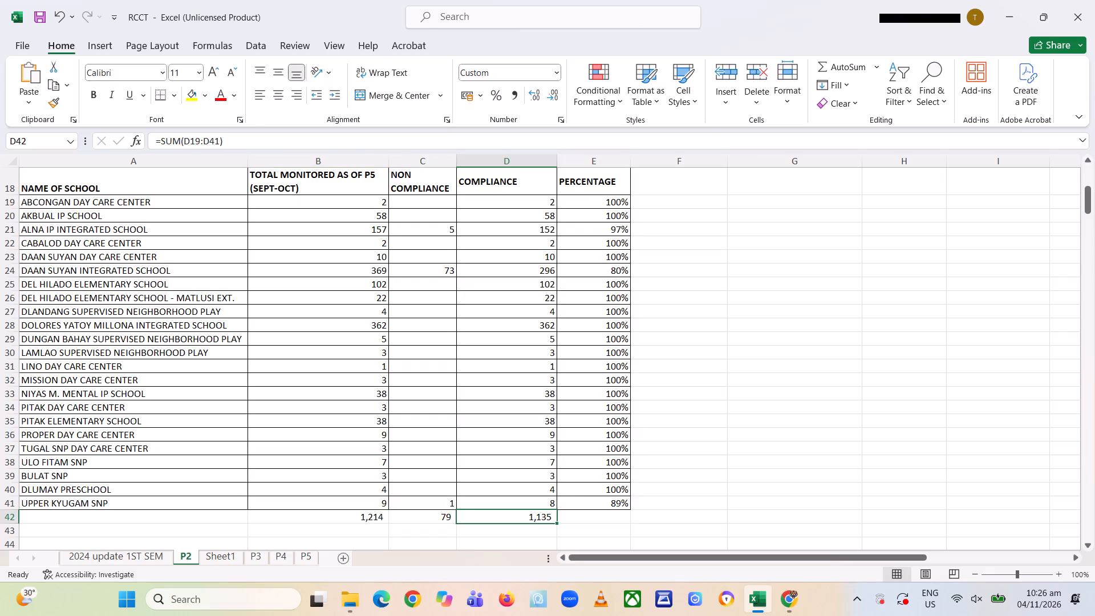
# Check the listed students by school and enter 3 as Akbual IP School's non-compliance count in the Education F2 summary table.
pyautogui.press('pagedown')
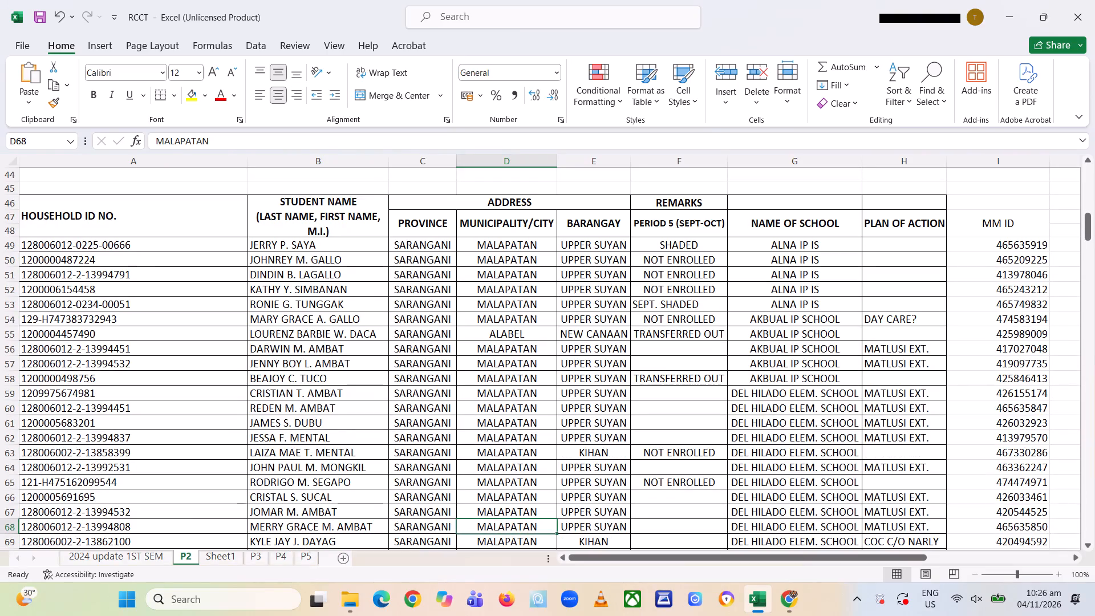
pyautogui.moveTo(769, 245); pyautogui.dragTo(778, 300)
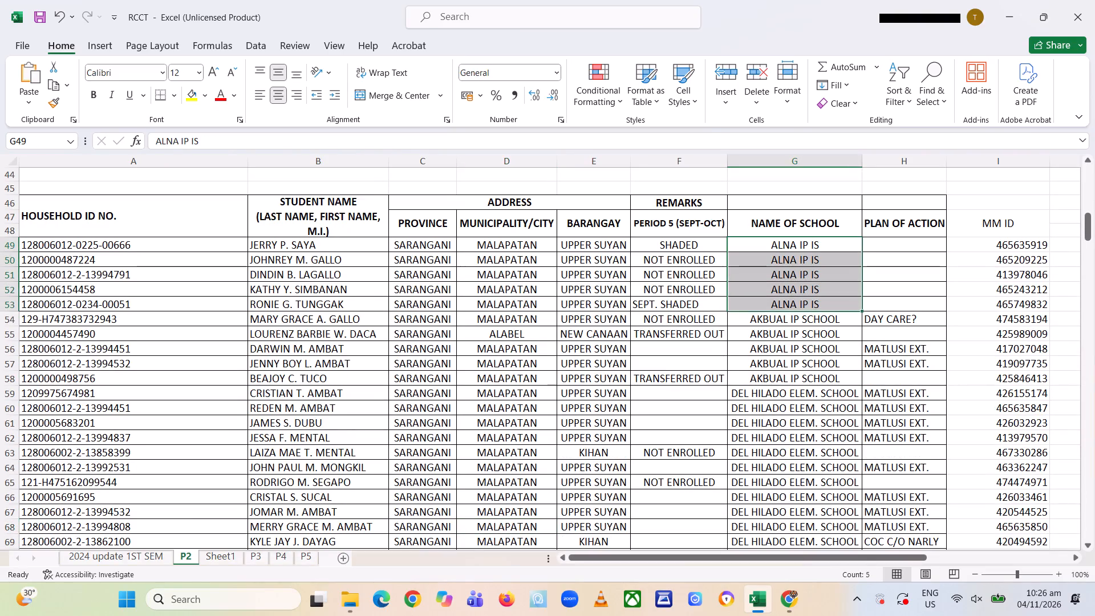
pyautogui.press('pageup')
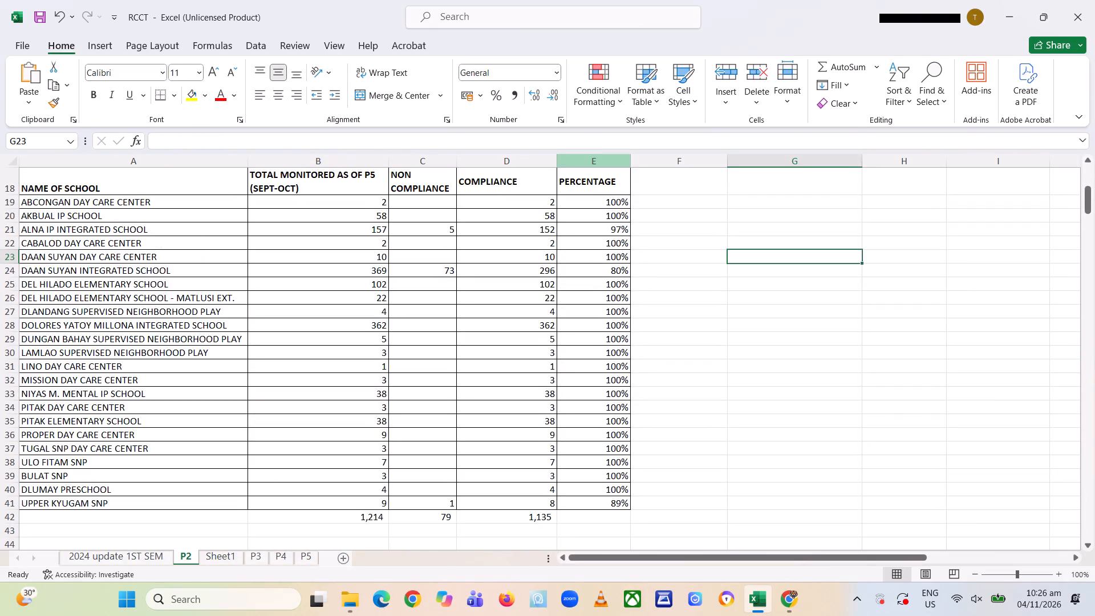
pyautogui.press('pagedown')
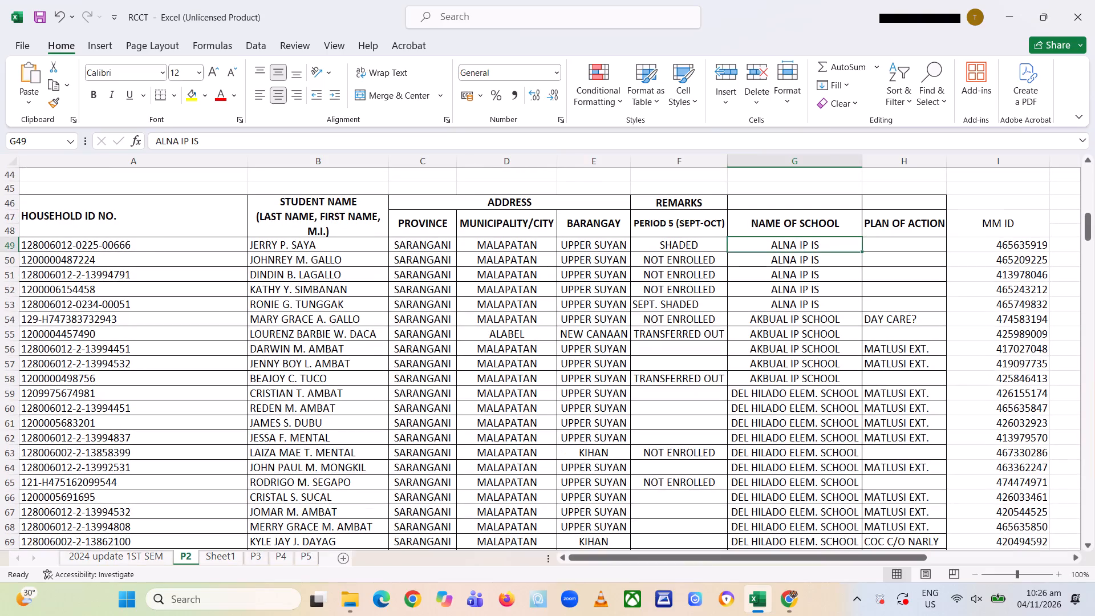
pyautogui.press('pageup')
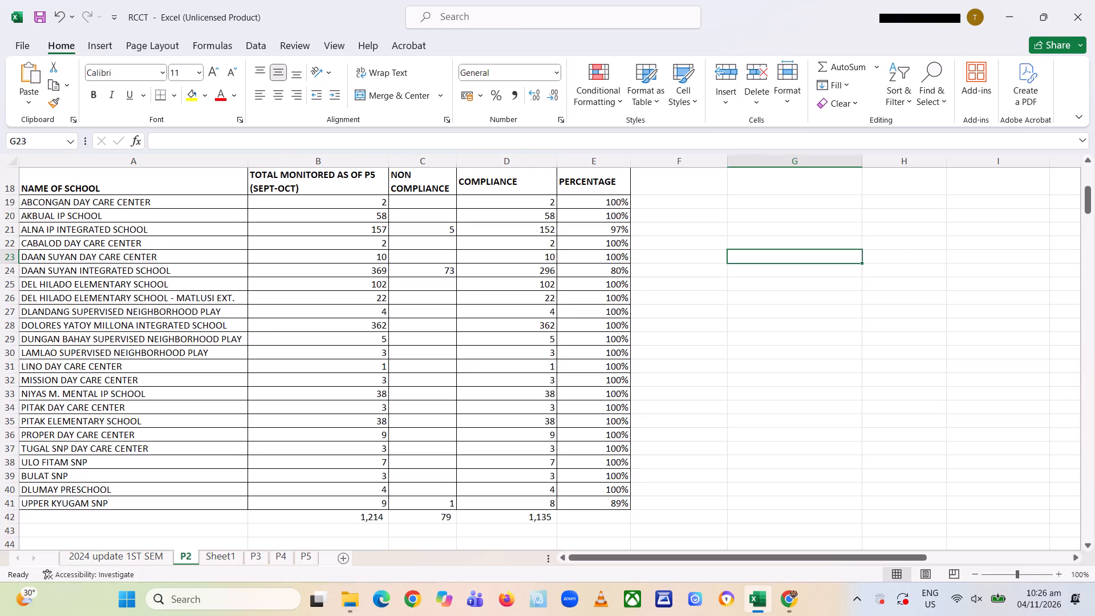
pyautogui.click(435, 217)
pyautogui.press('3')
pyautogui.press('Down')
# Count the Del Hilado Elementary School students' plan of action and remarks entries in the beneficiary list.
pyautogui.press('pagedown')
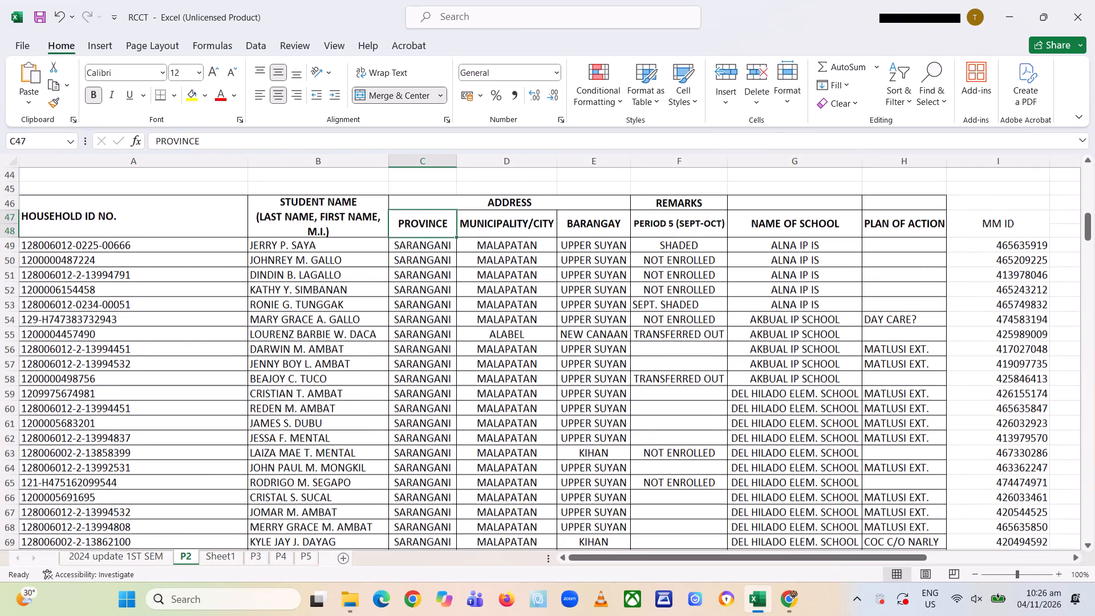
pyautogui.click(868, 392)
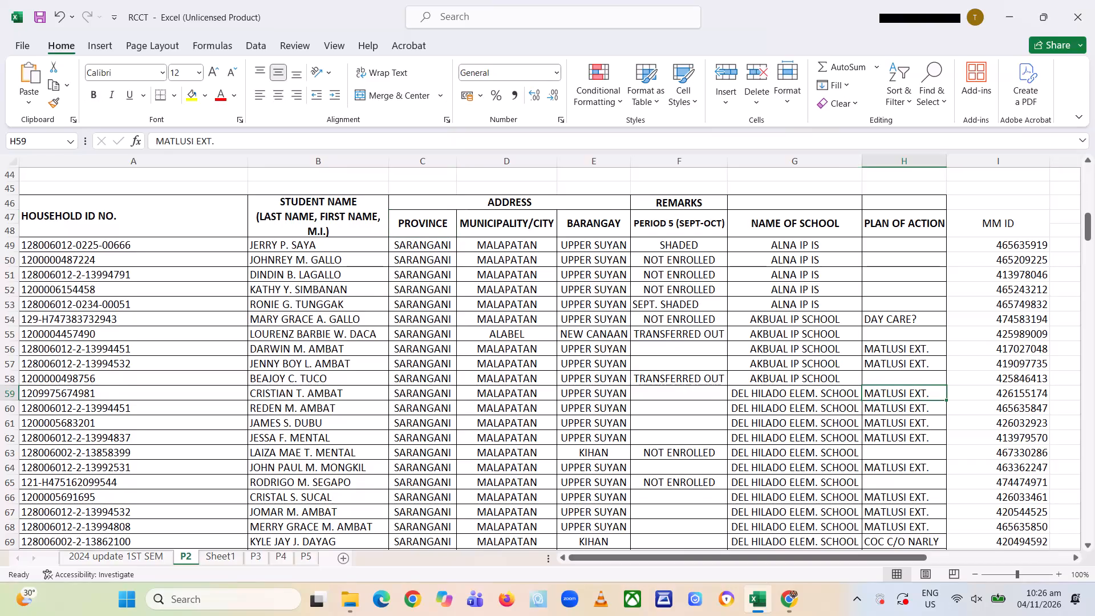
pyautogui.hotkey('shift', 'pagedown')
pyautogui.hotkey('shift', 'pagedown')
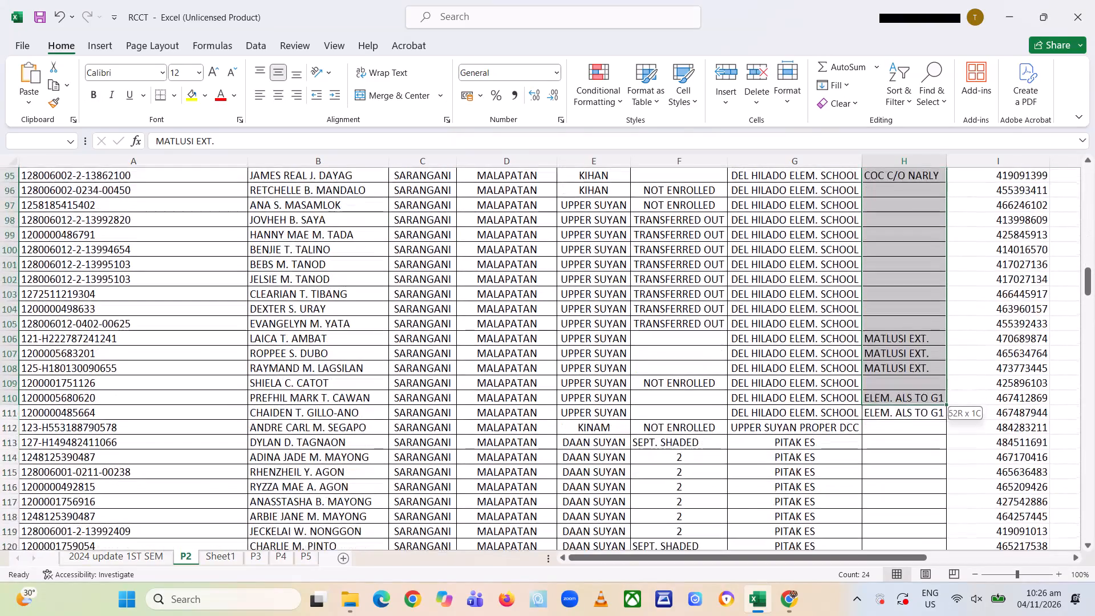
pyautogui.hotkey('shift', 'Down')
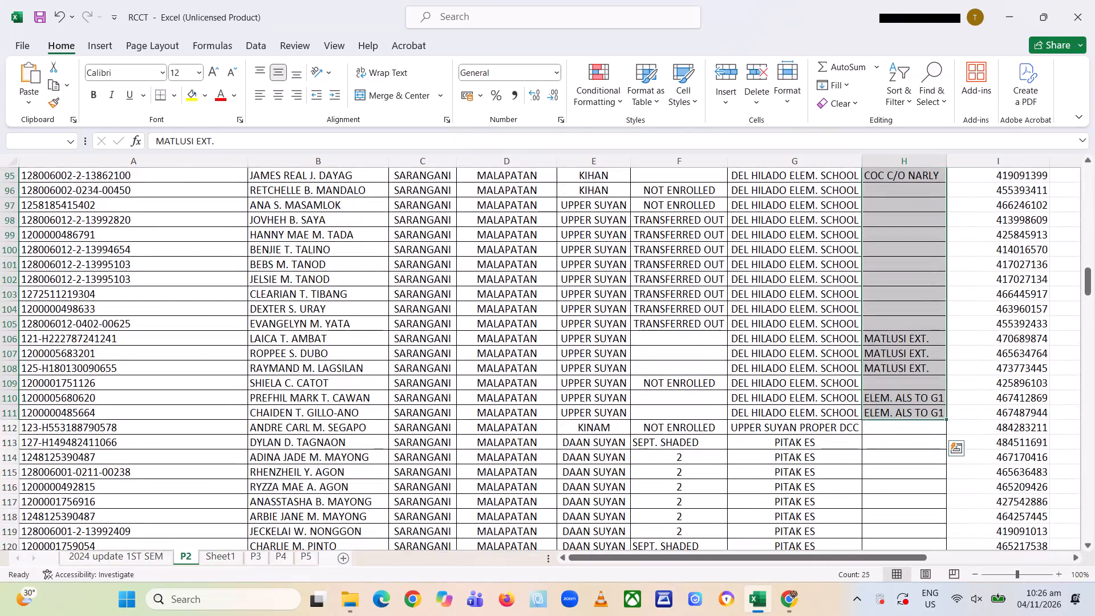
pyautogui.press('Left')
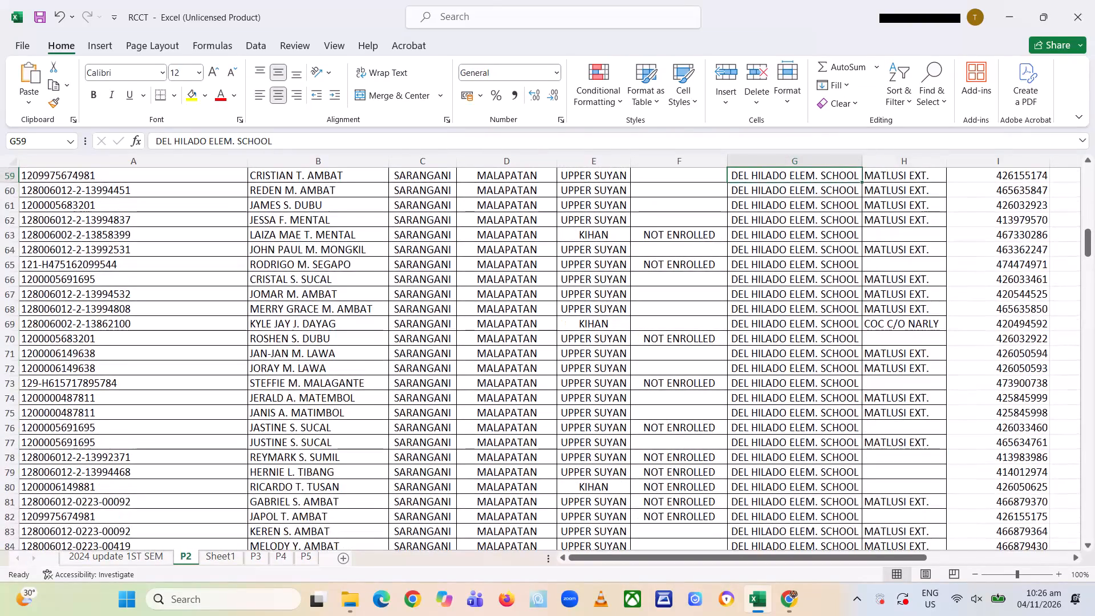
pyautogui.hotkey('shift', 'pagedown')
pyautogui.press('Left')
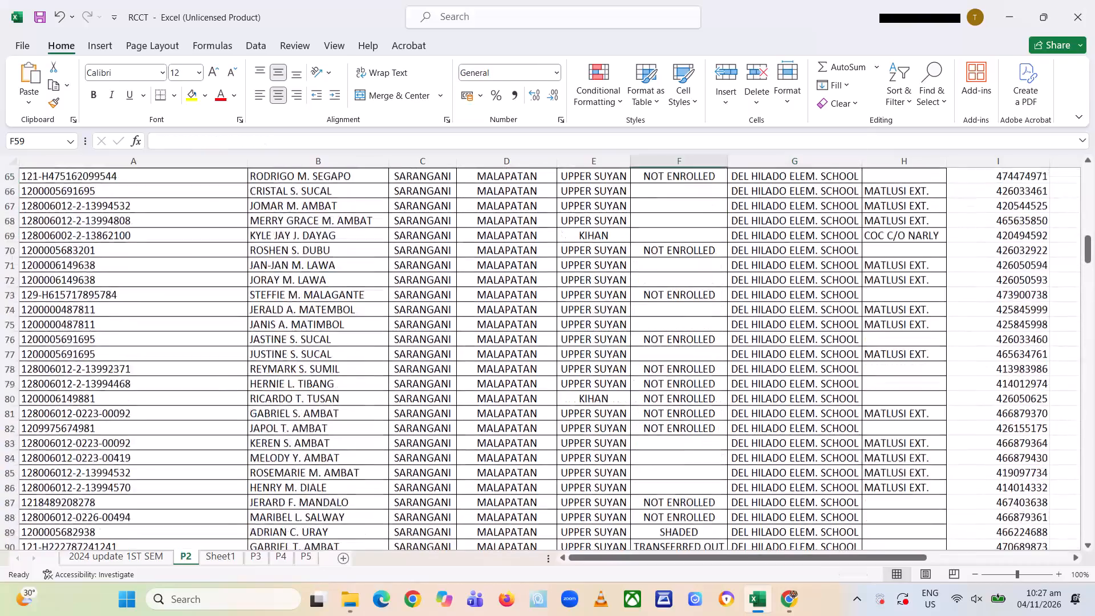
pyautogui.hotkey('shift', 'pagedown')
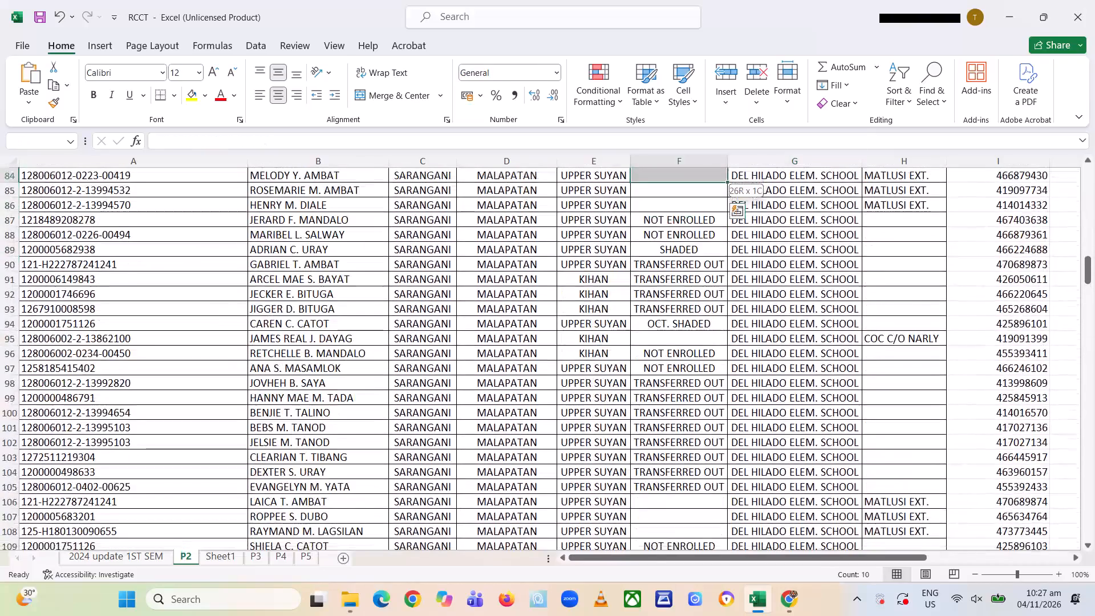
pyautogui.hotkey('shift', 'pagedown')
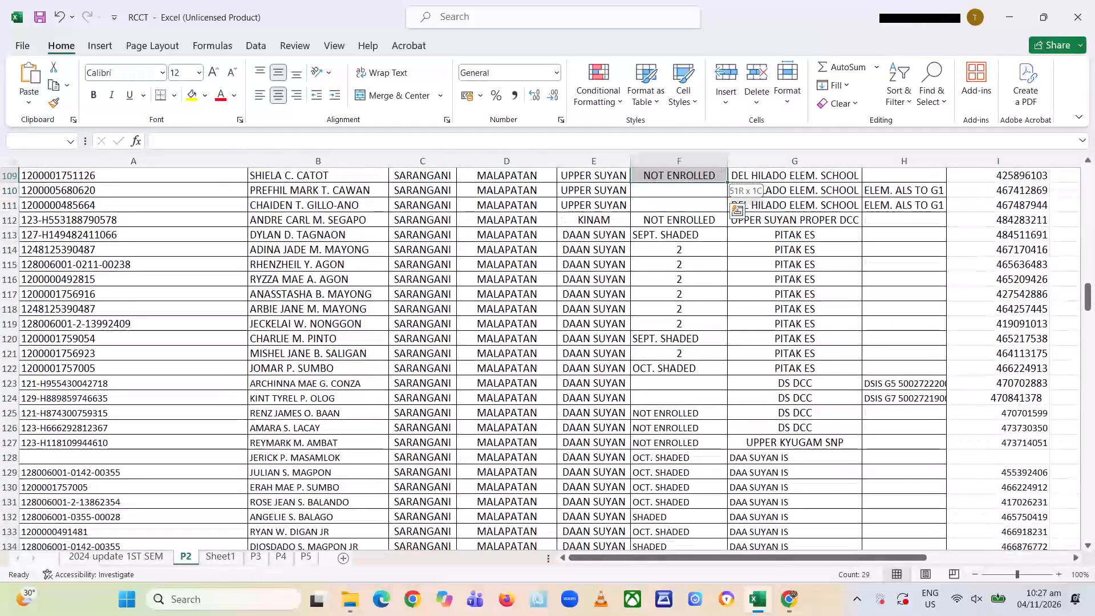
pyautogui.hotkey('shift', 'Down')
pyautogui.hotkey('shift', 'Down')
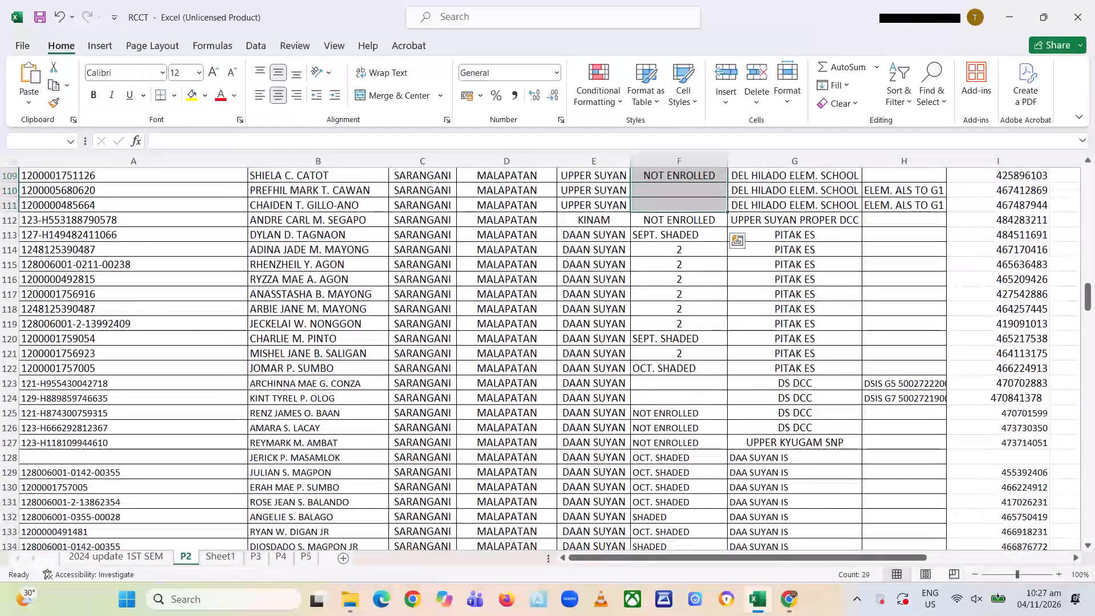
pyautogui.hotkey('alt', 'Tab')
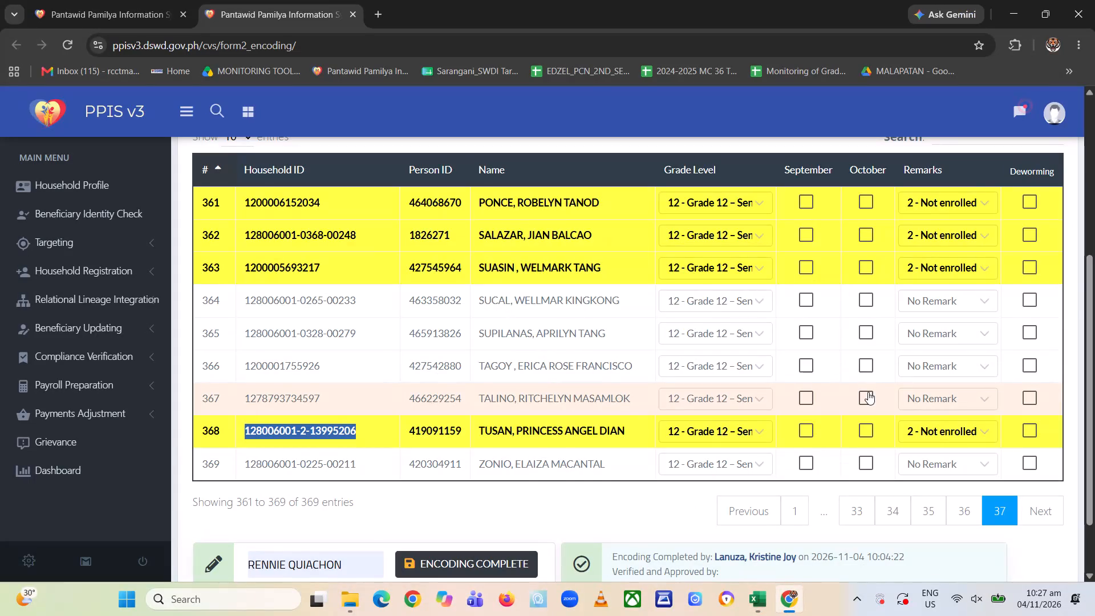
pyautogui.hotkey('alt', 'Tab')
# Enter 29 as the non-compliance count for Del Hilado Elementary School in the Education F2 summary table.
pyautogui.press('pageup')
pyautogui.press('pageup')
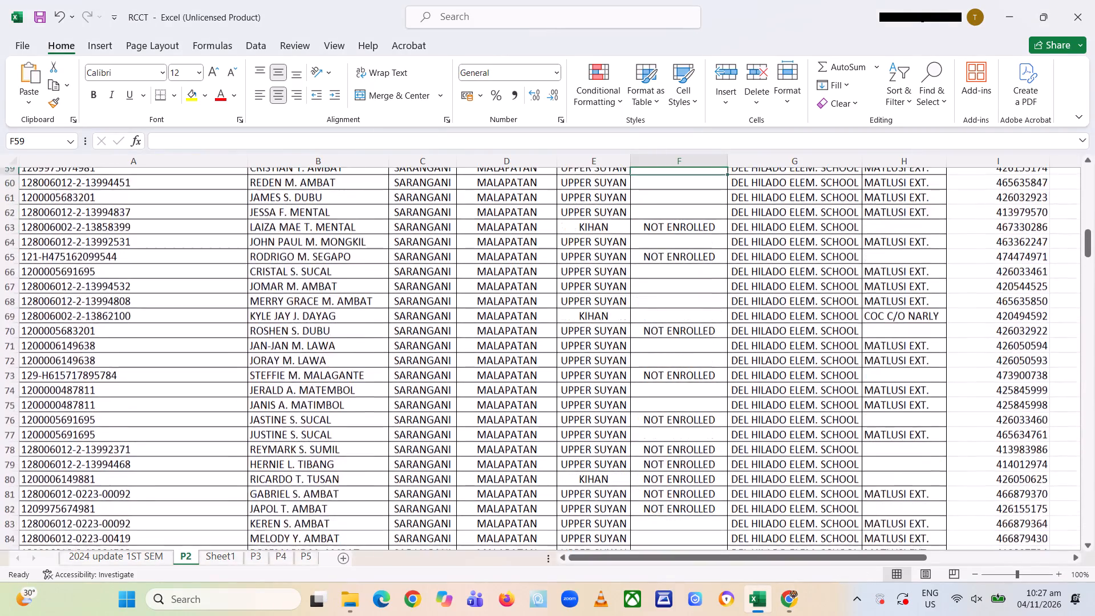
pyautogui.press('pageup')
pyautogui.press('pageup')
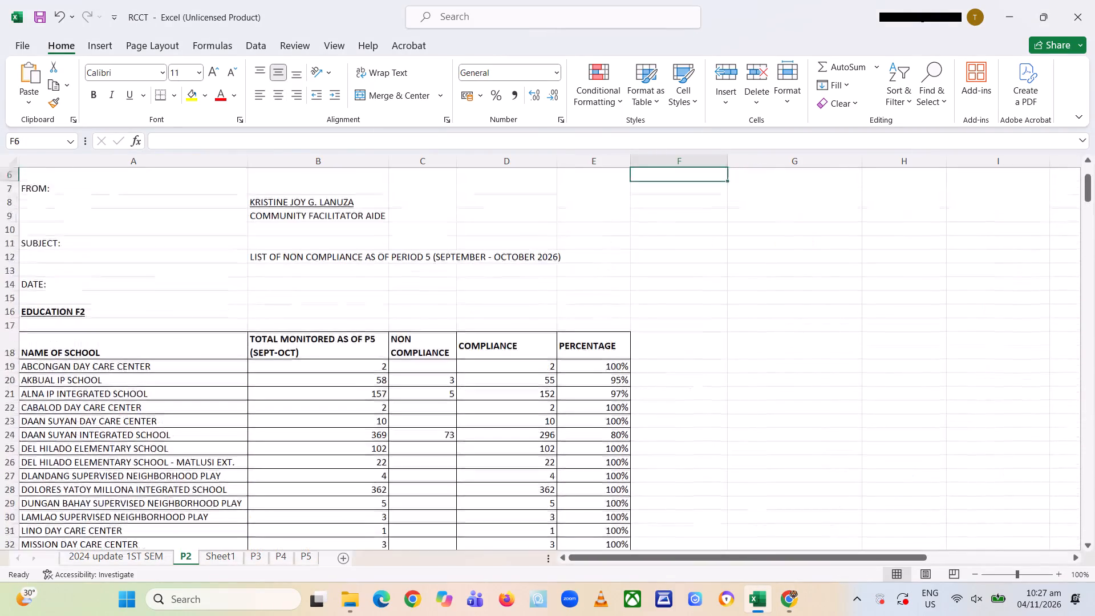
pyautogui.press('Left')
pyautogui.press('Down')
pyautogui.press('Down')
pyautogui.press('Down')
pyautogui.press('Down')
pyautogui.press('Down')
pyautogui.press('Down')
pyautogui.press('Down')
pyautogui.press('Down')
pyautogui.press('Down')
pyautogui.press('Down')
pyautogui.press('Down')
pyautogui.press('Down')
pyautogui.press('Down')
pyautogui.press('Down')
pyautogui.press('Down')
pyautogui.press('Down')
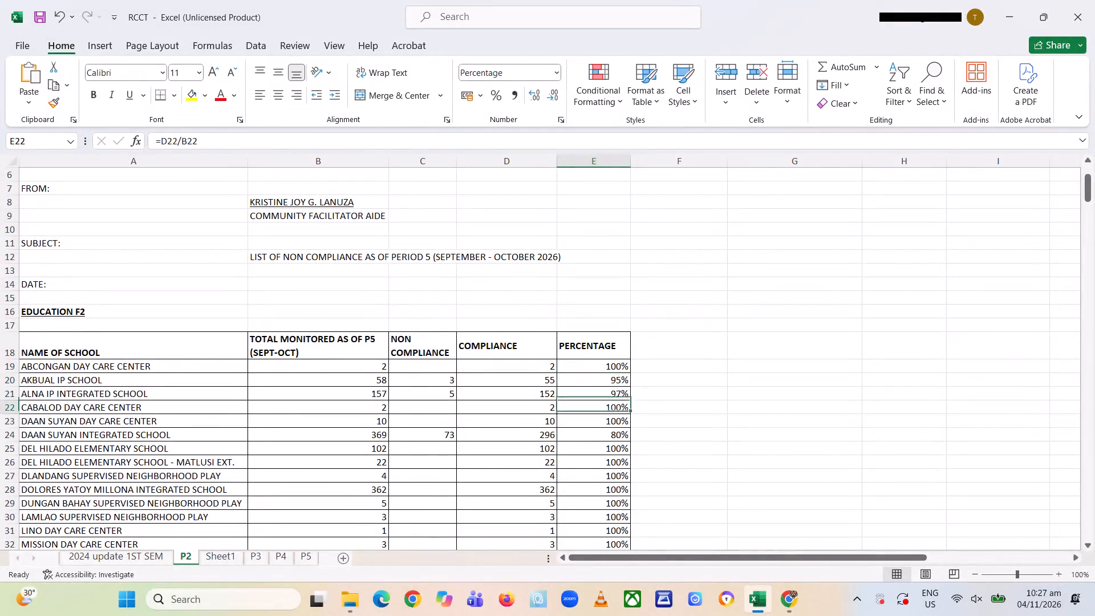
pyautogui.press('Down')
pyautogui.press('Down')
pyautogui.press('Down')
pyautogui.press('Left')
pyautogui.press('Left')
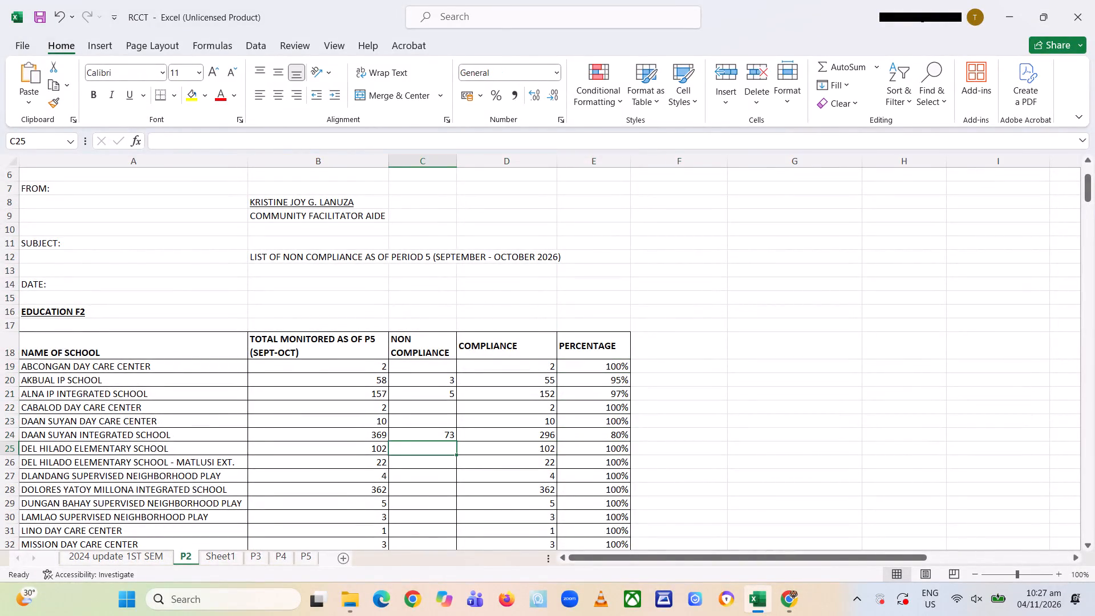
pyautogui.write('29')
pyautogui.press('Down')
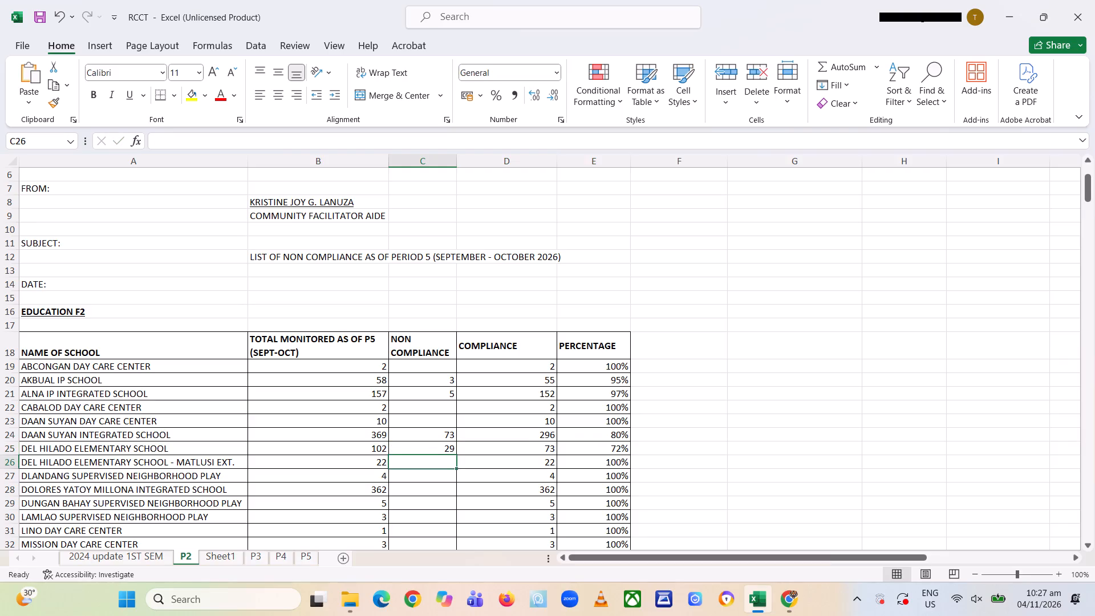
# Count the Pitak ES students in the beneficiary list by selecting their Period 5 remarks.
pyautogui.press('Down')
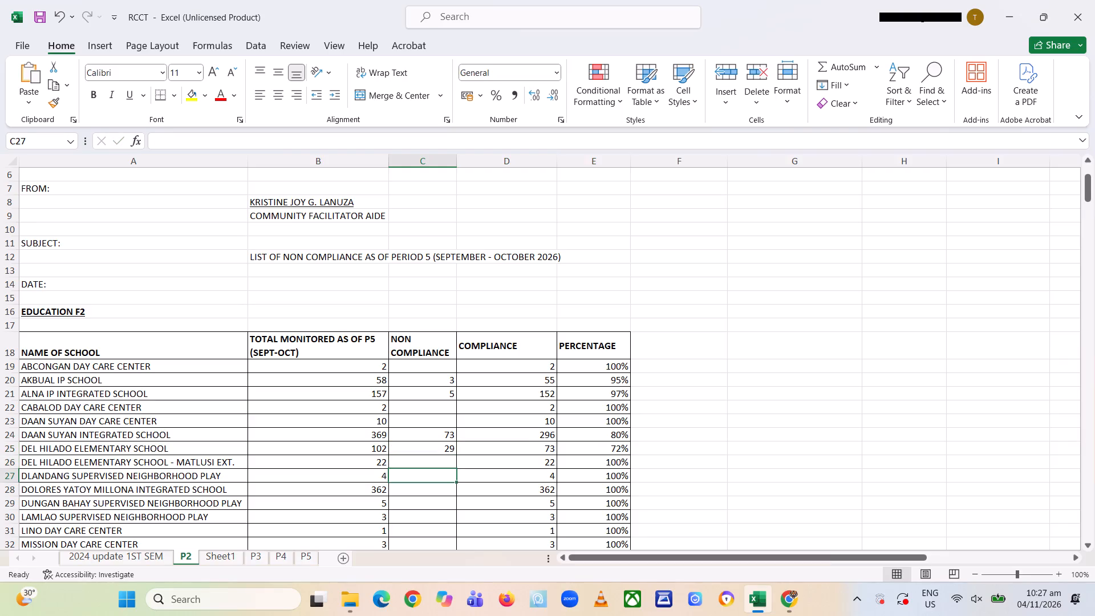
pyautogui.press('Down')
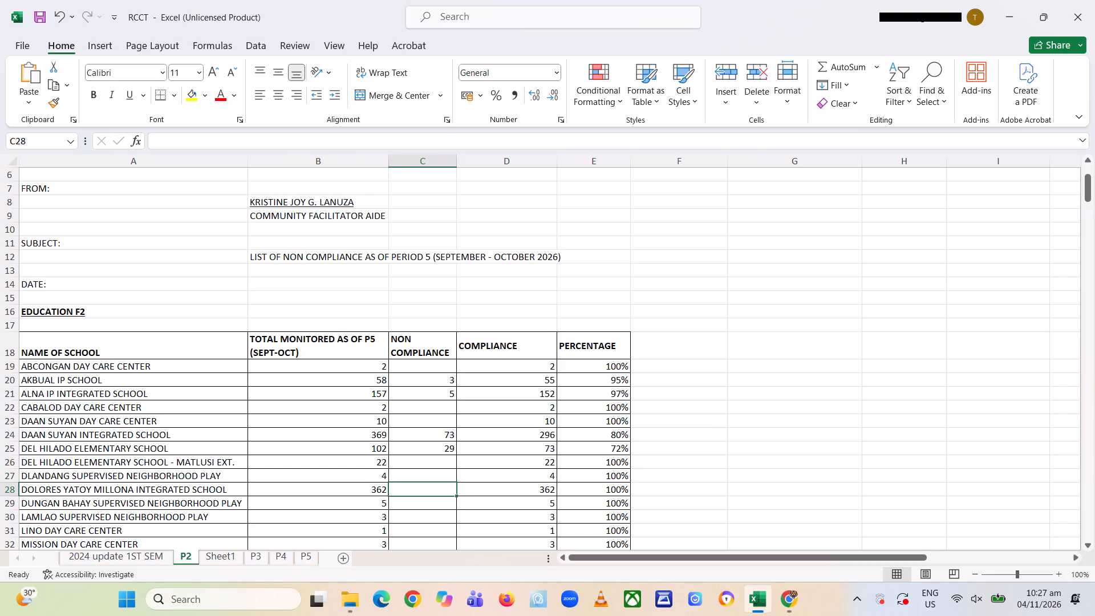
pyautogui.press('pagedown')
pyautogui.press('pagedown')
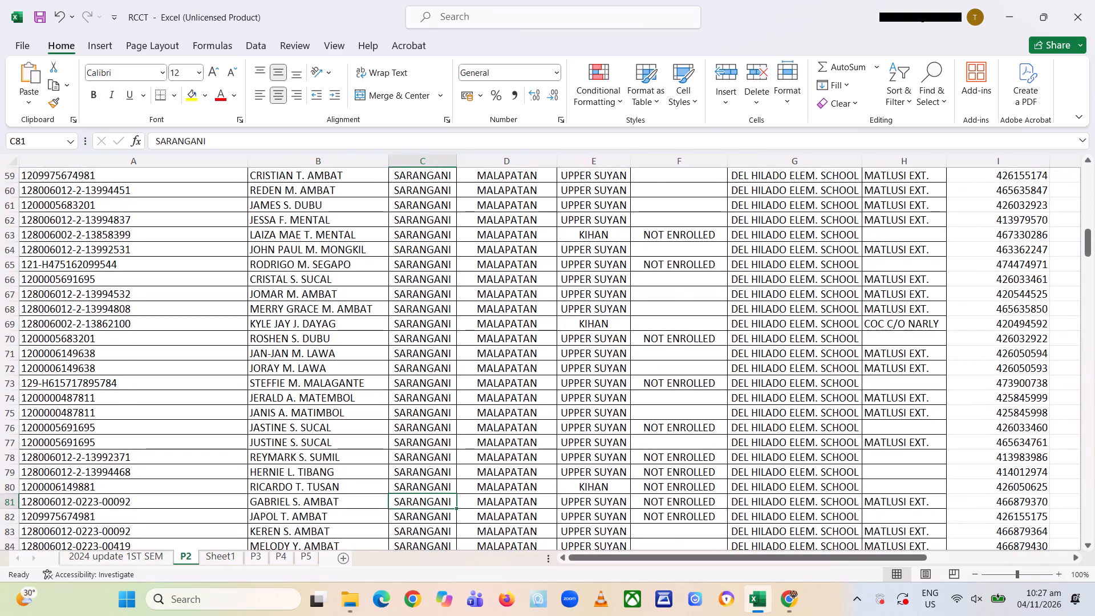
pyautogui.press('pagedown')
pyautogui.press('pagedown')
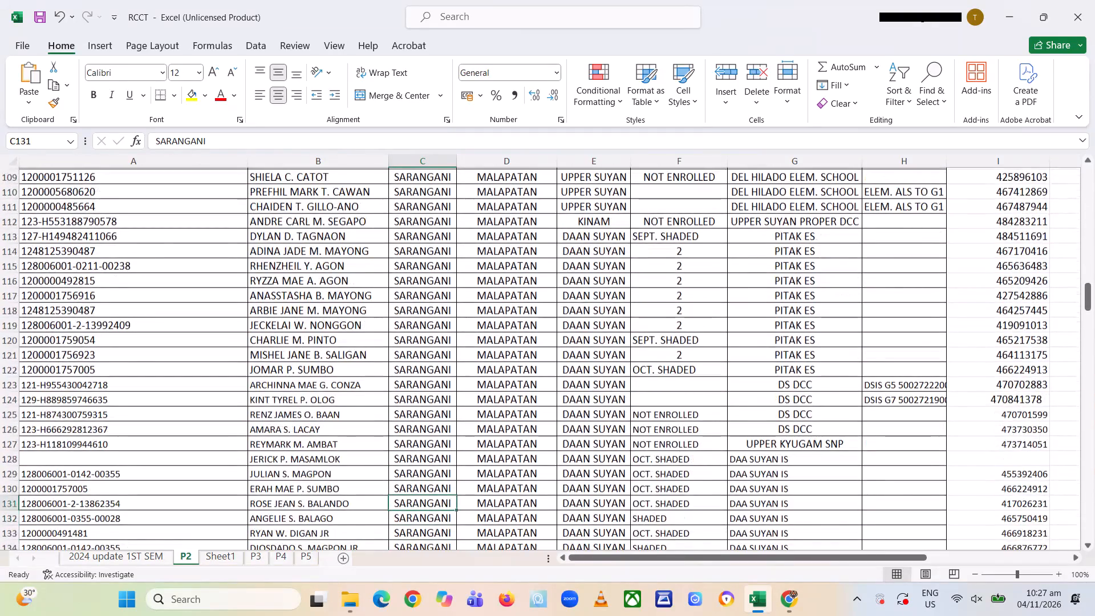
pyautogui.click(788, 233)
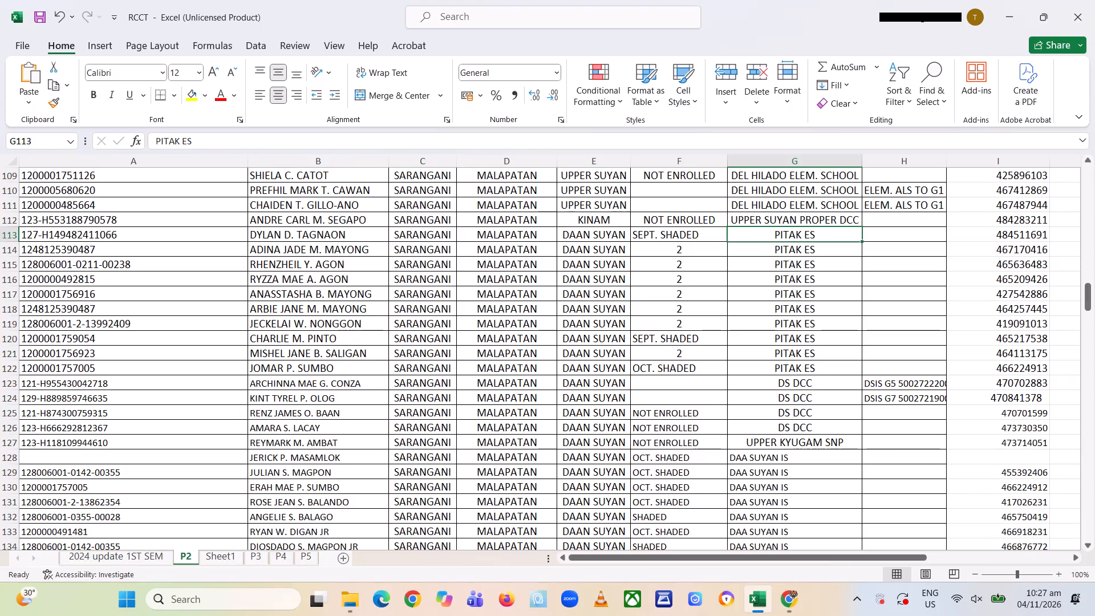
pyautogui.press('Left')
pyautogui.hotkey('shift', 'Down')
pyautogui.hotkey('shift', 'Down')
pyautogui.hotkey('shift', 'Down')
pyautogui.hotkey('shift', 'Down')
pyautogui.hotkey('shift', 'Down')
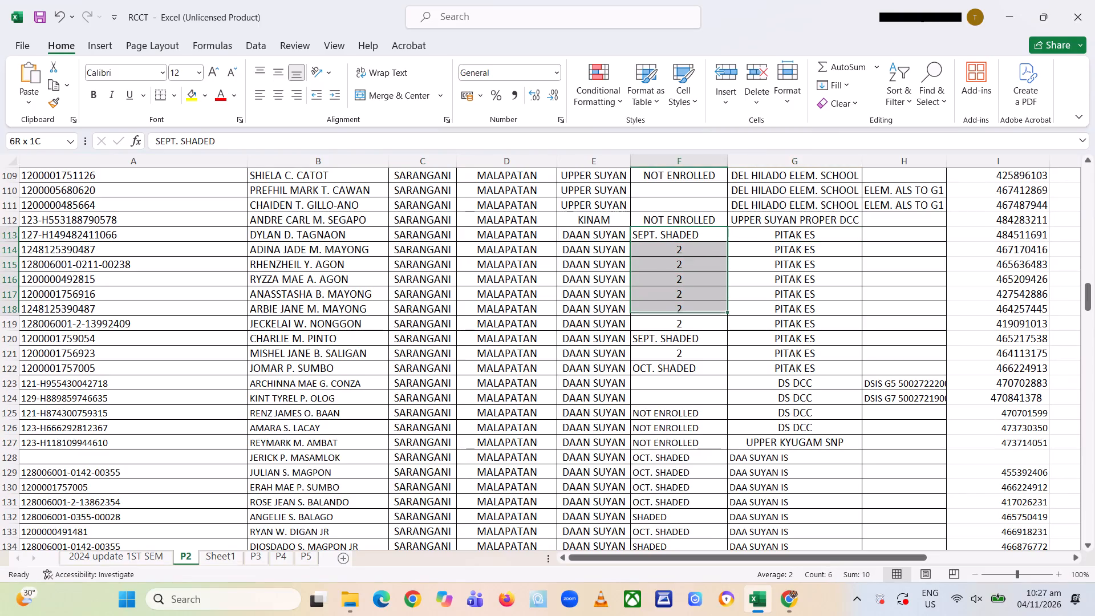
pyautogui.hotkey('shift', 'Down')
pyautogui.hotkey('shift', 'Down')
pyautogui.hotkey('shift', 'Down')
pyautogui.hotkey('shift', 'Down')
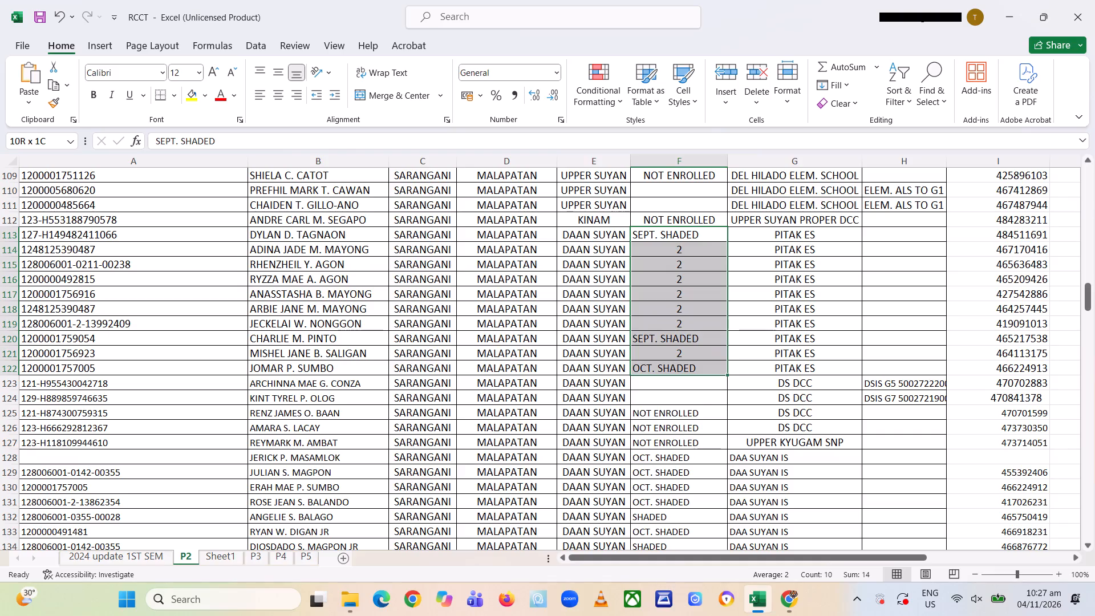
# Set the Period 5 remarks of the six Pitak ES students in rows 114 to 119 to NOT ENROLLED.
pyautogui.press('Down')
pyautogui.write('NO')
pyautogui.press('Return')
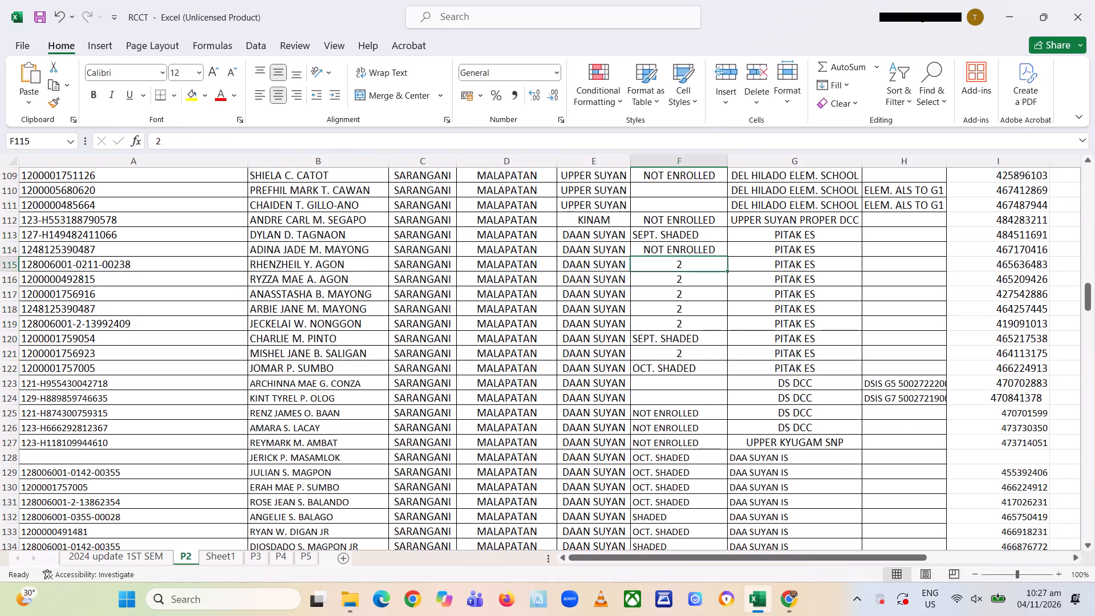
pyautogui.press('Up')
pyautogui.hotkey('shift', 'Down')
pyautogui.hotkey('shift', 'Down')
pyautogui.hotkey('shift', 'Down')
pyautogui.hotkey('shift', 'Down')
pyautogui.hotkey('shift', 'Down')
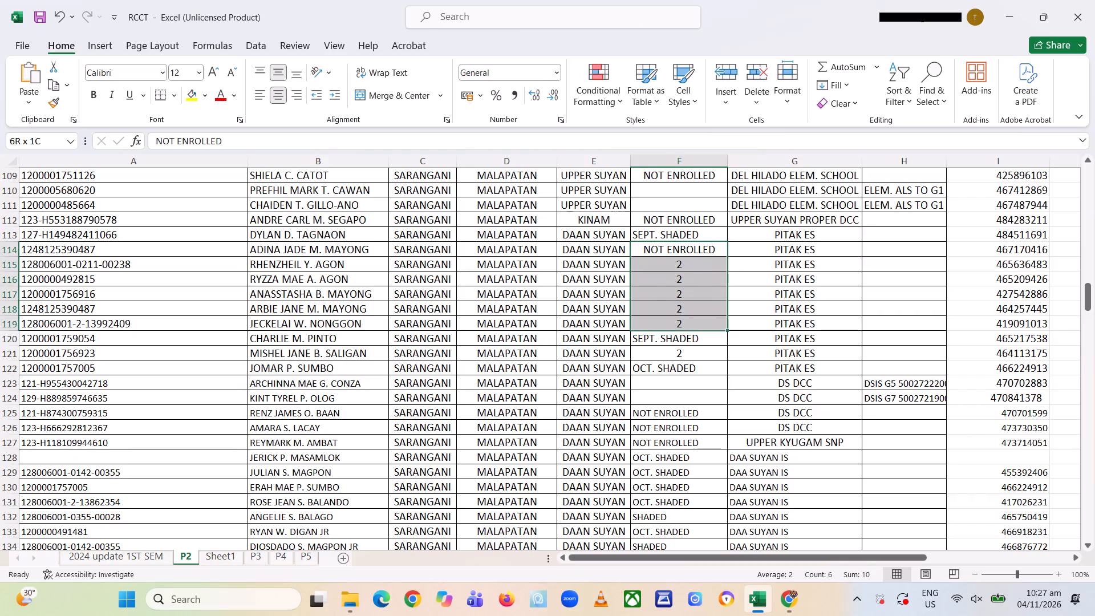
pyautogui.hotkey('ctrl', 'd')
# Set the Period 5 remark of the Pitak ES student in row 121 to NOT ENROLLED.
pyautogui.press('Down')
pyautogui.press('Down')
pyautogui.press('Down')
pyautogui.press('Down')
pyautogui.press('Down')
pyautogui.press('Down')
pyautogui.press('Down')
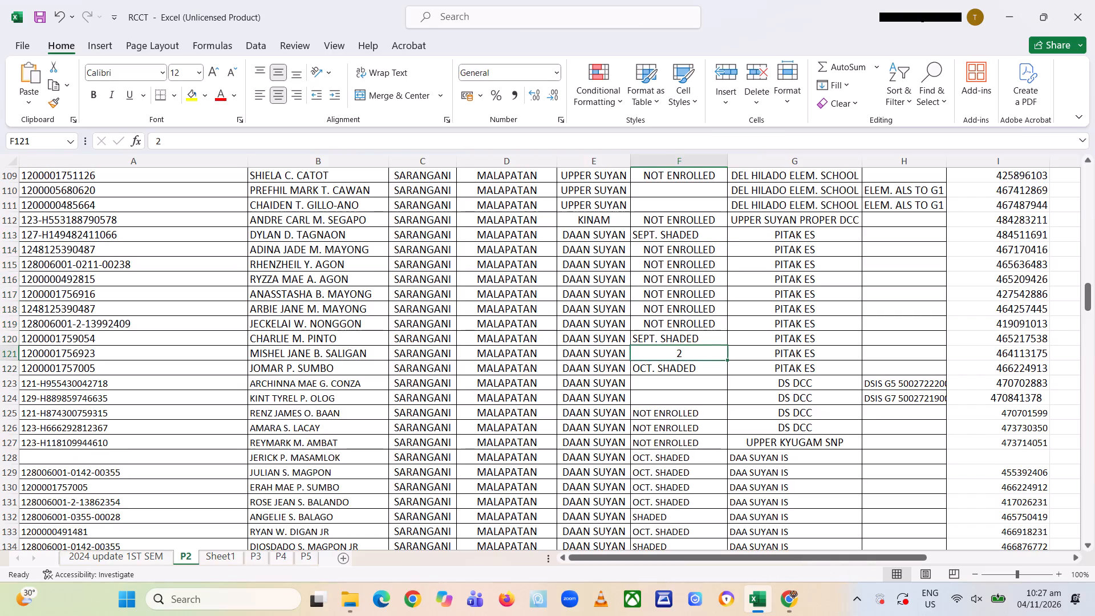
pyautogui.write('NO')
pyautogui.press('Return')
# Recount the Pitak ES students by selecting all their Period 5 remarks.
pyautogui.press('Up')
pyautogui.press('Up')
pyautogui.press('Up')
pyautogui.press('Up')
pyautogui.press('Up')
pyautogui.press('Up')
pyautogui.press('Up')
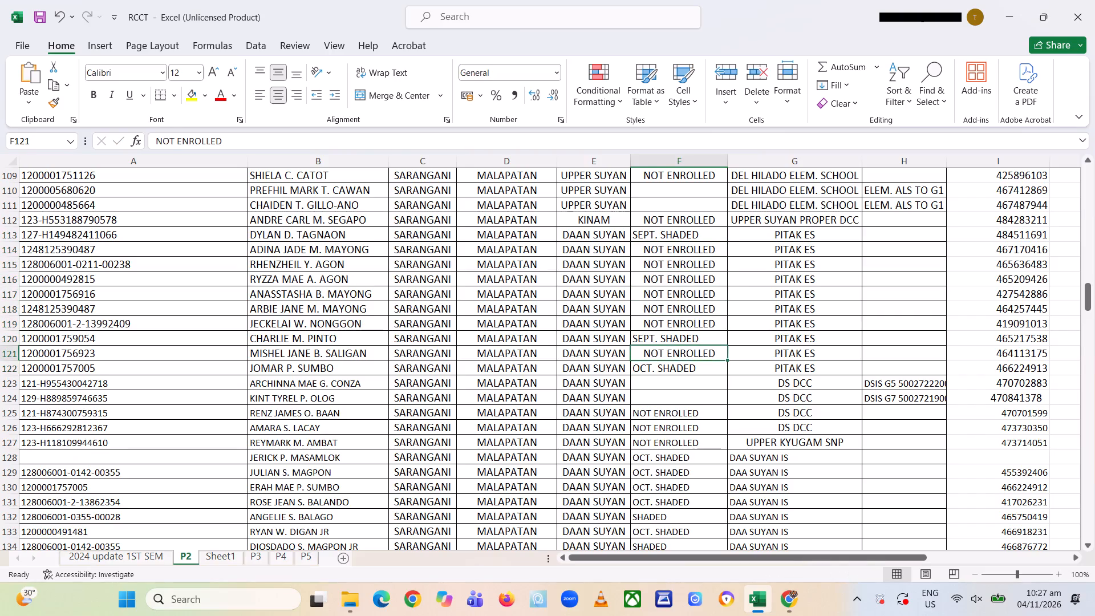
pyautogui.press('Up')
pyautogui.press('Up')
pyautogui.hotkey('shift', 'Down')
pyautogui.hotkey('shift', 'Down')
pyautogui.hotkey('shift', 'Down')
pyautogui.hotkey('shift', 'Down')
pyautogui.hotkey('shift', 'Down')
pyautogui.hotkey('shift', 'Down')
pyautogui.hotkey('shift', 'Down')
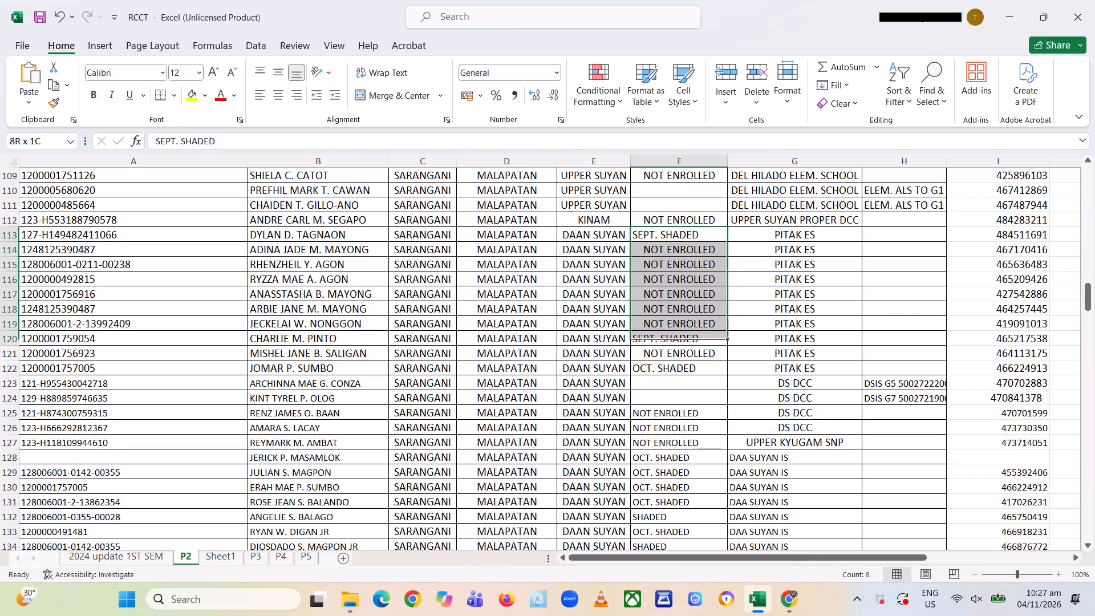
pyautogui.hotkey('shift', 'Down')
pyautogui.hotkey('shift', 'Down')
# Enter 10 as the non-compliance count for Pitak Elementary School in the Education F2 summary.
pyautogui.press('pageup')
pyautogui.press('pageup')
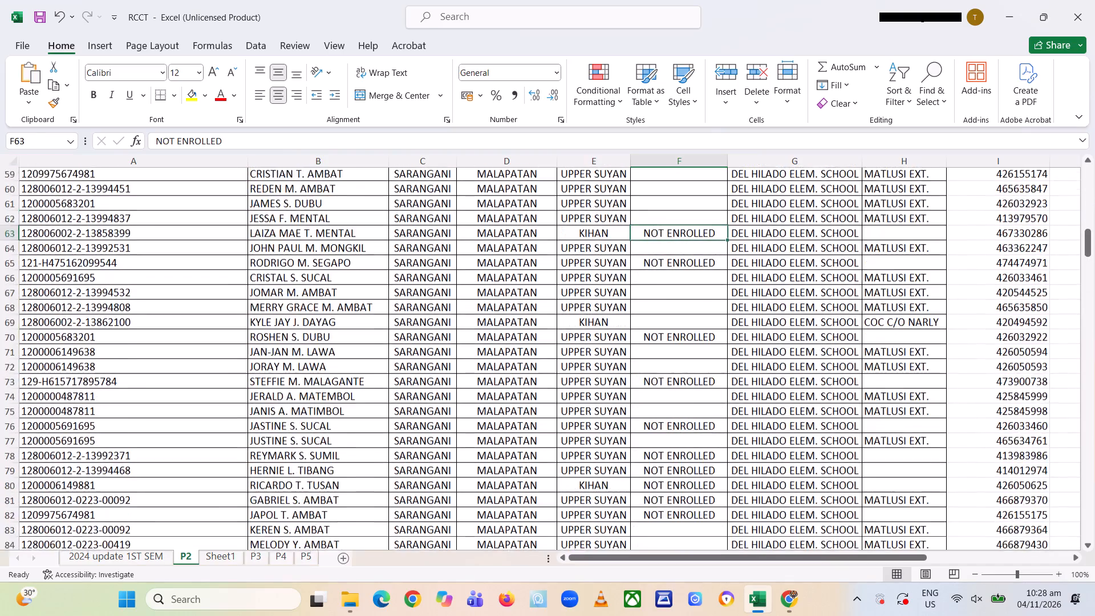
pyautogui.press('pageup')
pyautogui.press('Left')
pyautogui.press('Left')
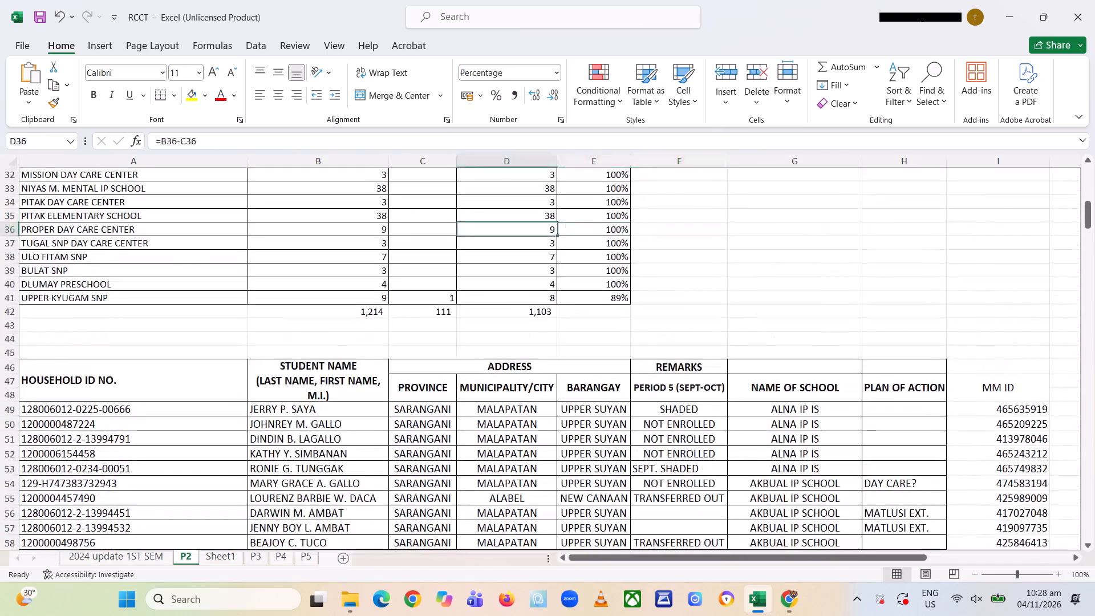
pyautogui.press('Left')
pyautogui.press('Up')
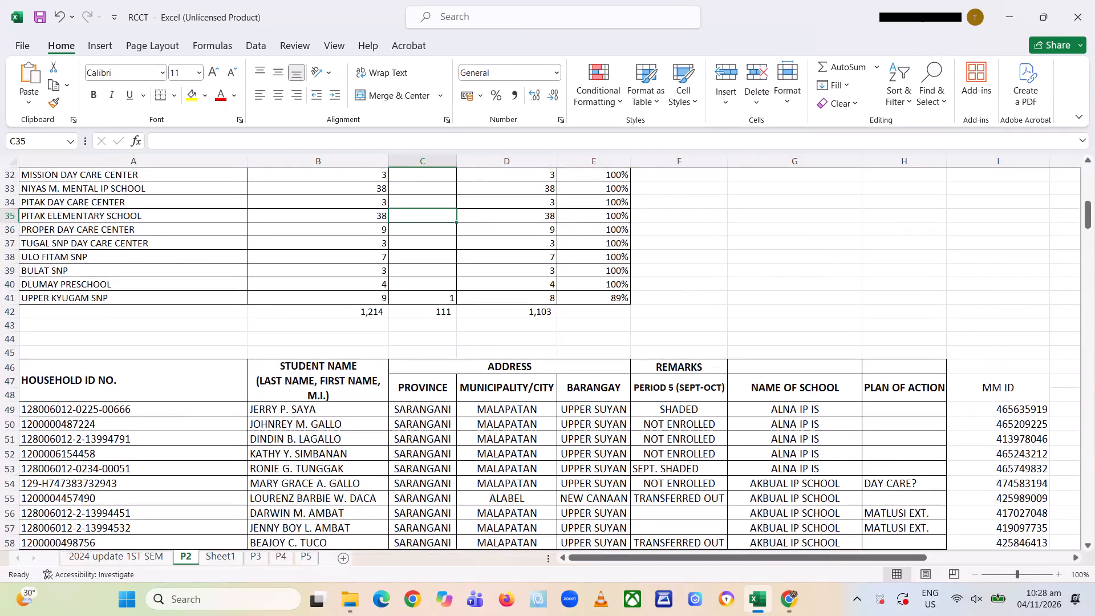
pyautogui.write('10')
pyautogui.press('Down')
# Enter 2 as the non-compliance count for Daan Suyan Day Care Center in the Education F2 summary.
pyautogui.press('pagedown')
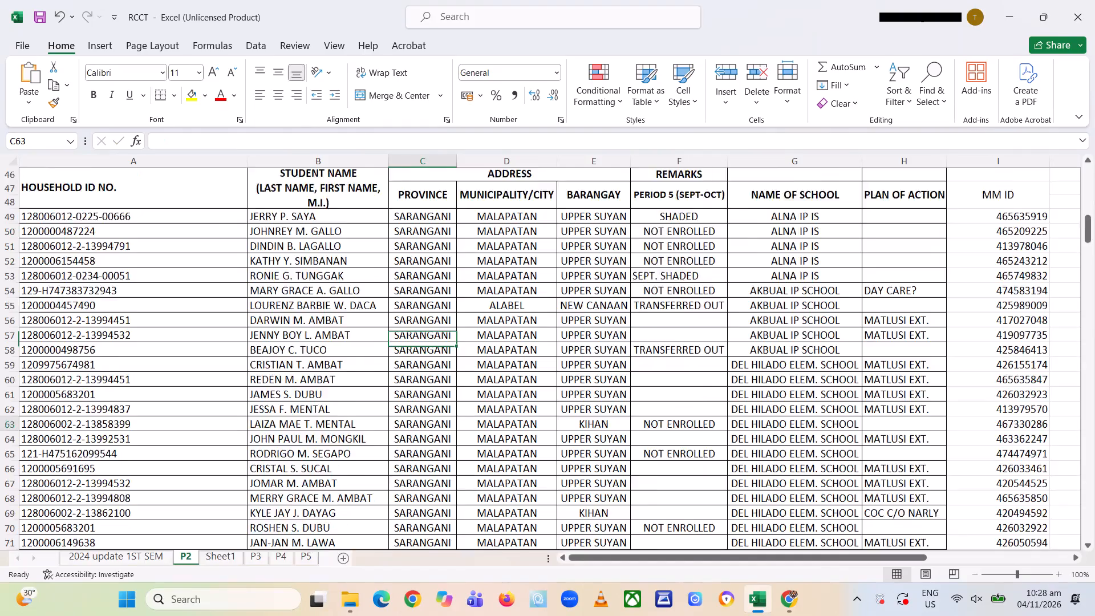
pyautogui.press('pagedown')
pyautogui.press('pagedown')
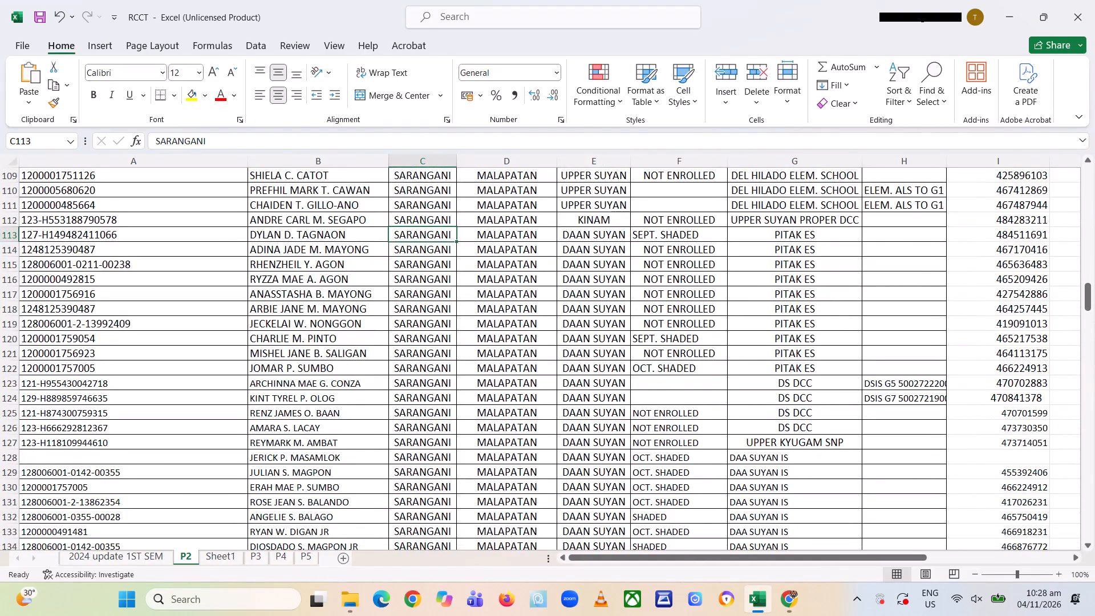
pyautogui.press('pageup')
pyautogui.press('pageup')
pyautogui.press('pageup')
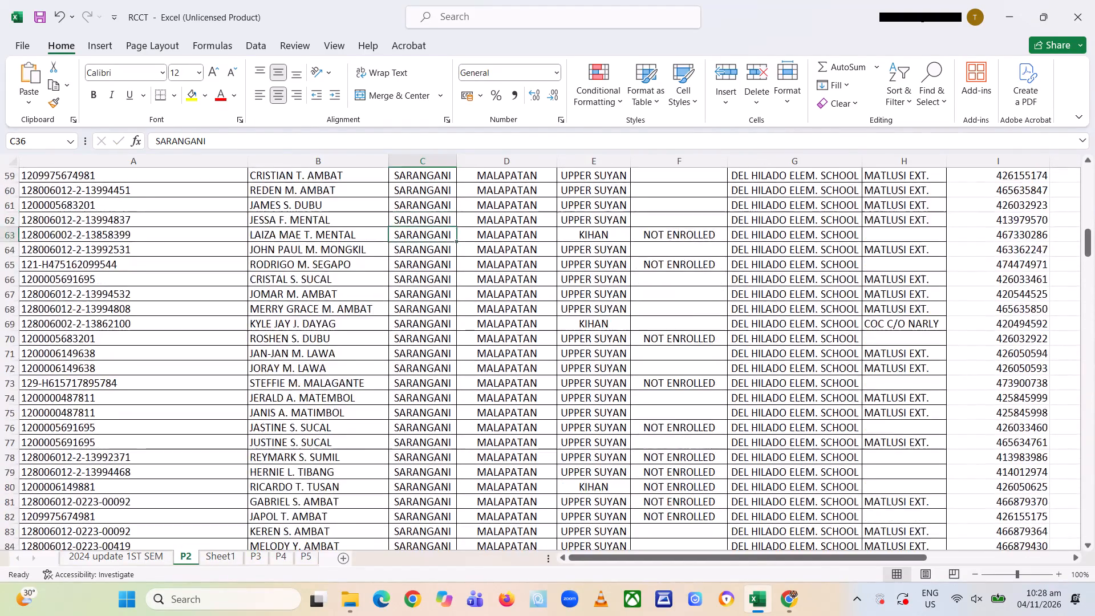
pyautogui.press('Up')
pyautogui.press('Up')
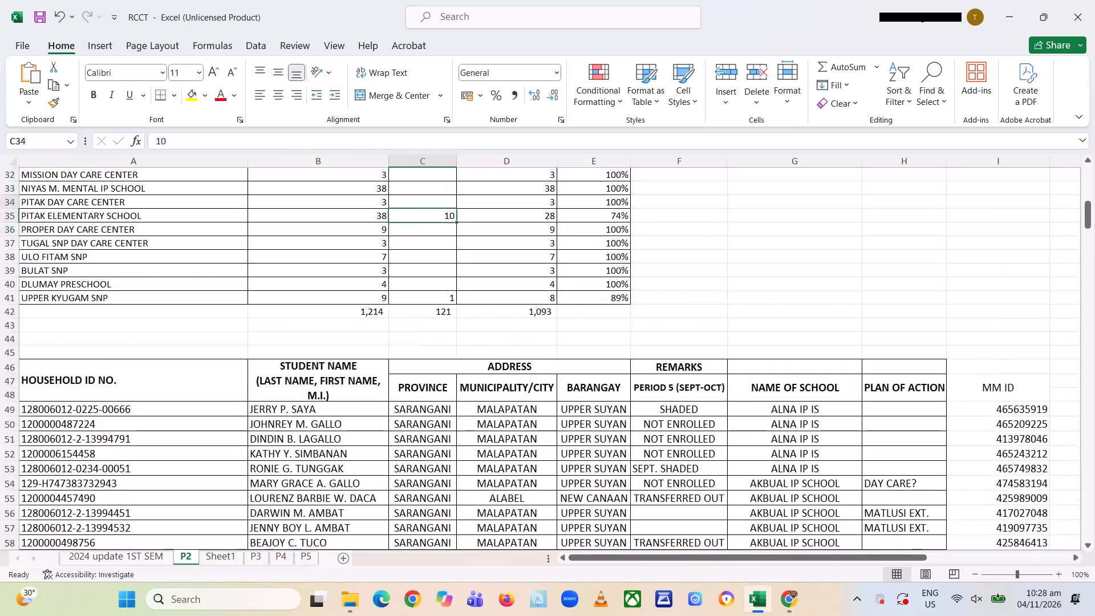
pyautogui.press('Up')
pyautogui.press('Up')
pyautogui.press('Up')
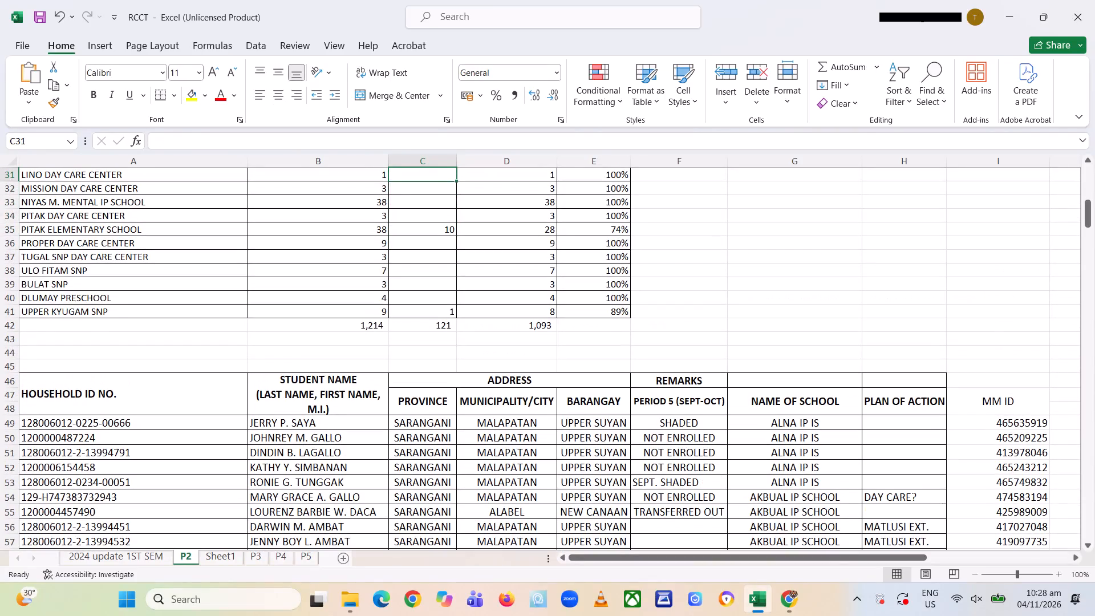
pyautogui.press('Up')
pyautogui.press('Up')
pyautogui.press('Up')
pyautogui.press('Up')
pyautogui.press('Up')
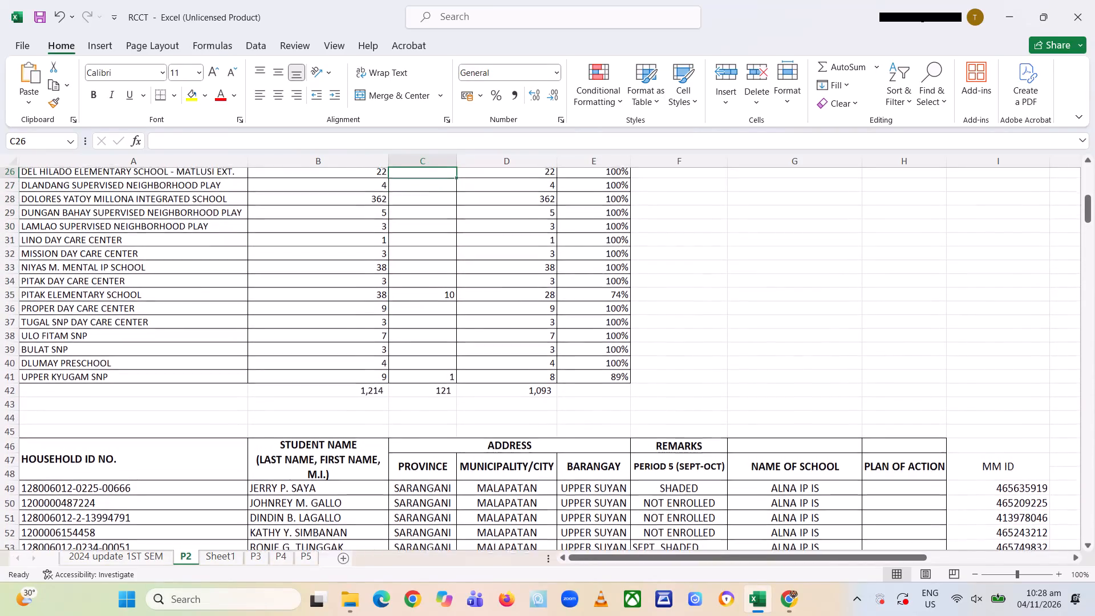
pyautogui.press('Up')
pyautogui.press('Up')
pyautogui.press('Up')
pyautogui.press('Up')
pyautogui.press('Down')
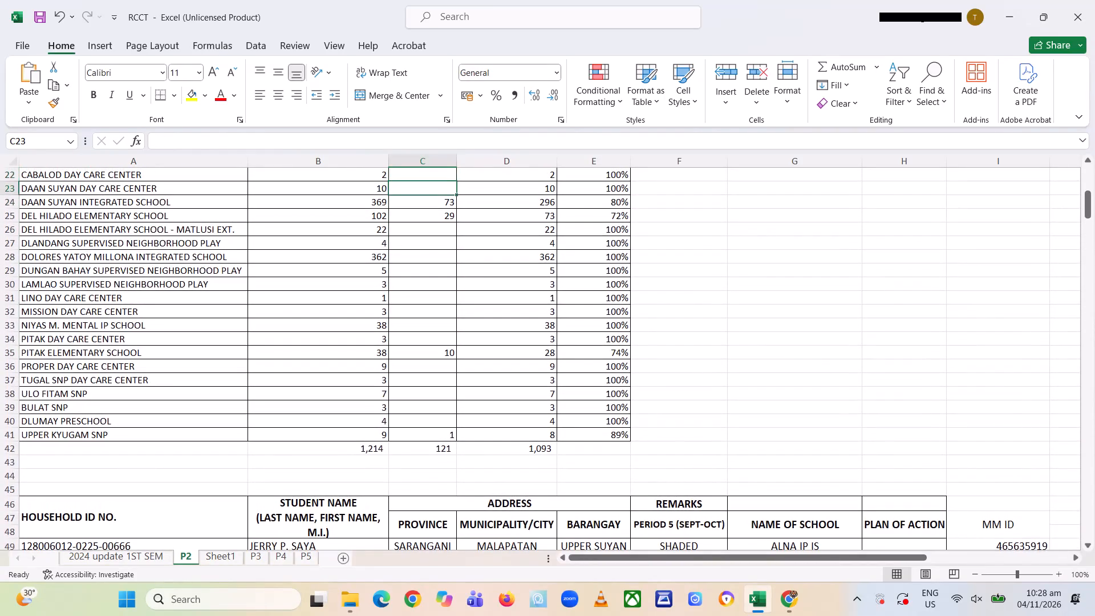
pyautogui.press('2')
pyautogui.press('pagedown')
# Look through the beneficiary list's schools and remarks and return to the Education F2 summary.
pyautogui.press('pagedown')
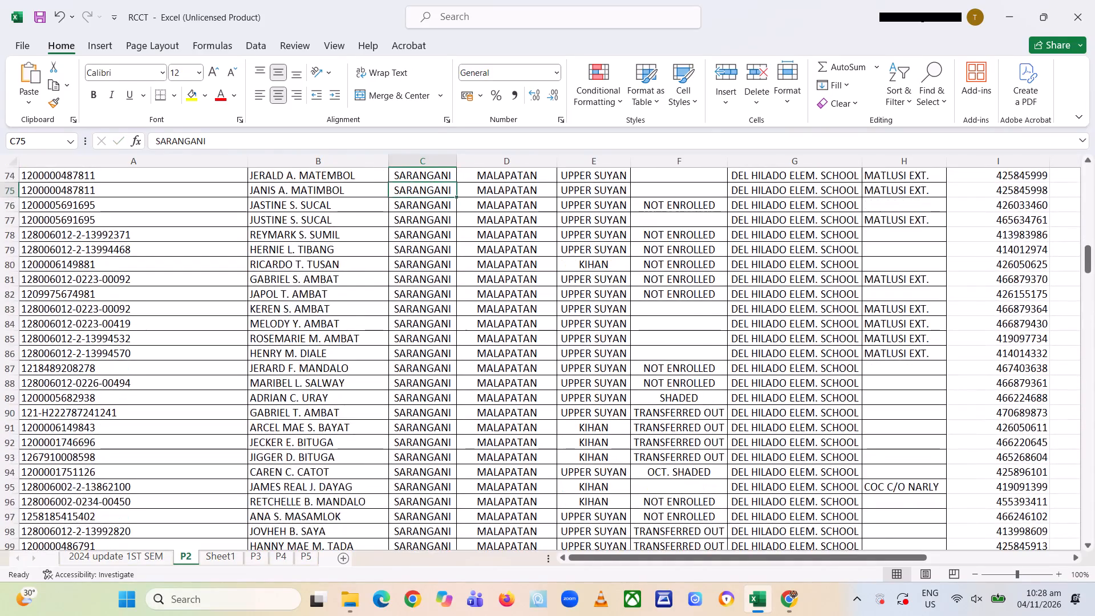
pyautogui.press('pagedown')
pyautogui.press('pagedown')
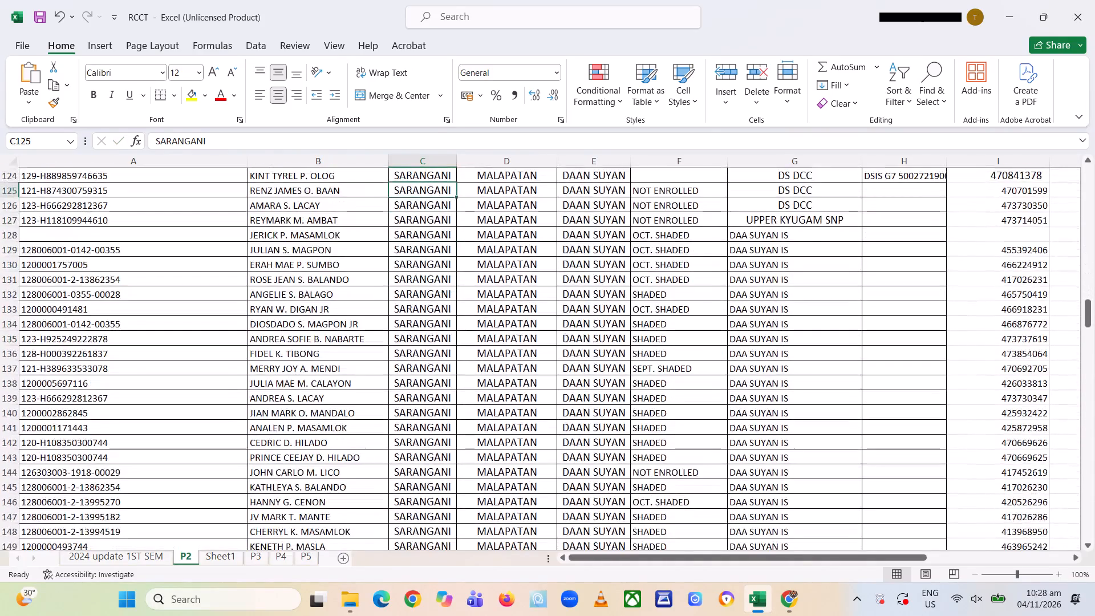
pyautogui.press('pageup')
pyautogui.press('pageup')
pyautogui.press('pageup')
pyautogui.press('pageup')
pyautogui.press('pageup')
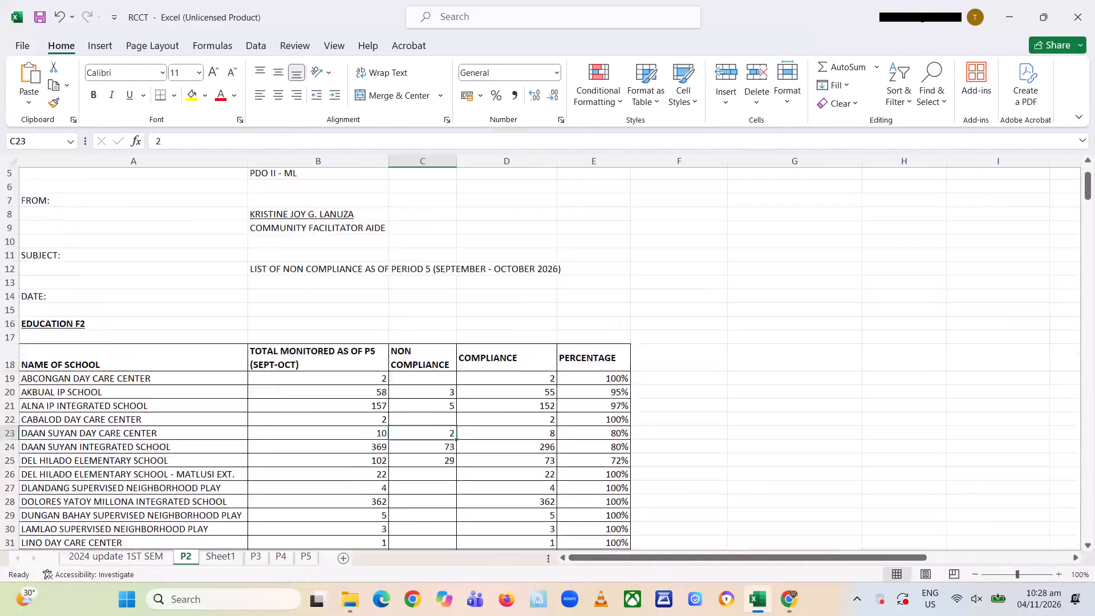
pyautogui.press('pageup')
# Switch to PPIS in Chrome, close the finished school's encoding form, and open Dolores Yatoy Millona Integrated School's Form 2.
pyautogui.hotkey('alt', 'Tab')
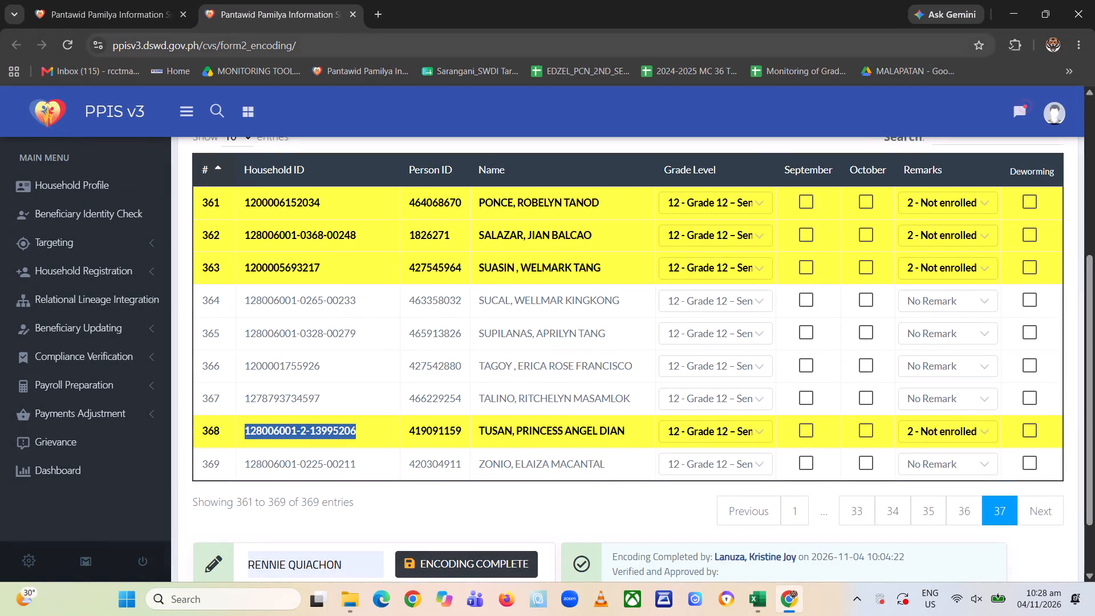
pyautogui.click(355, 17)
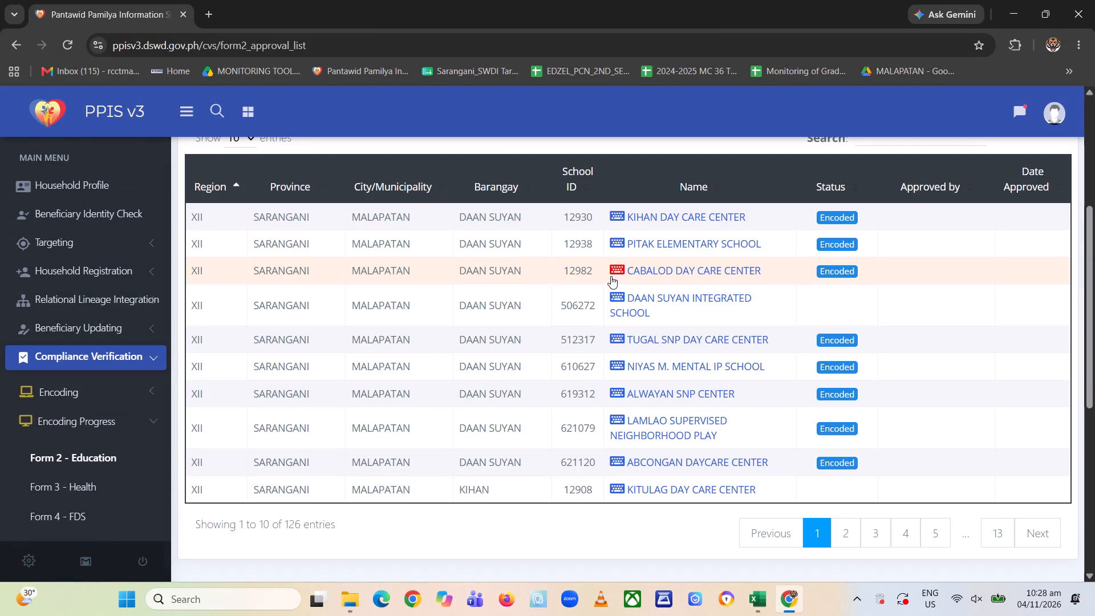
pyautogui.click(1000, 530)
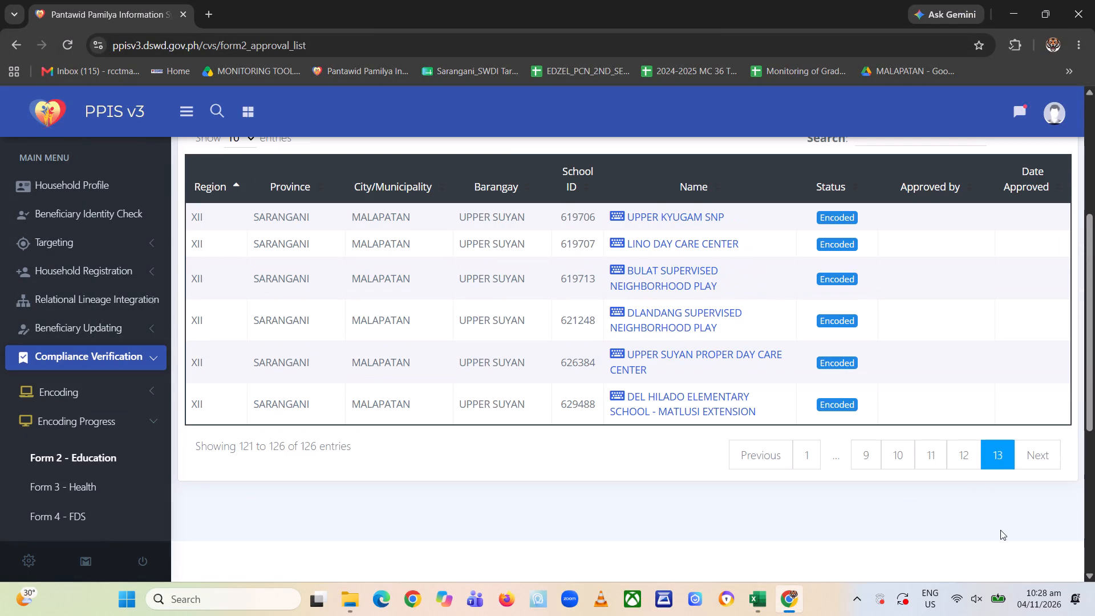
pyautogui.click(965, 459)
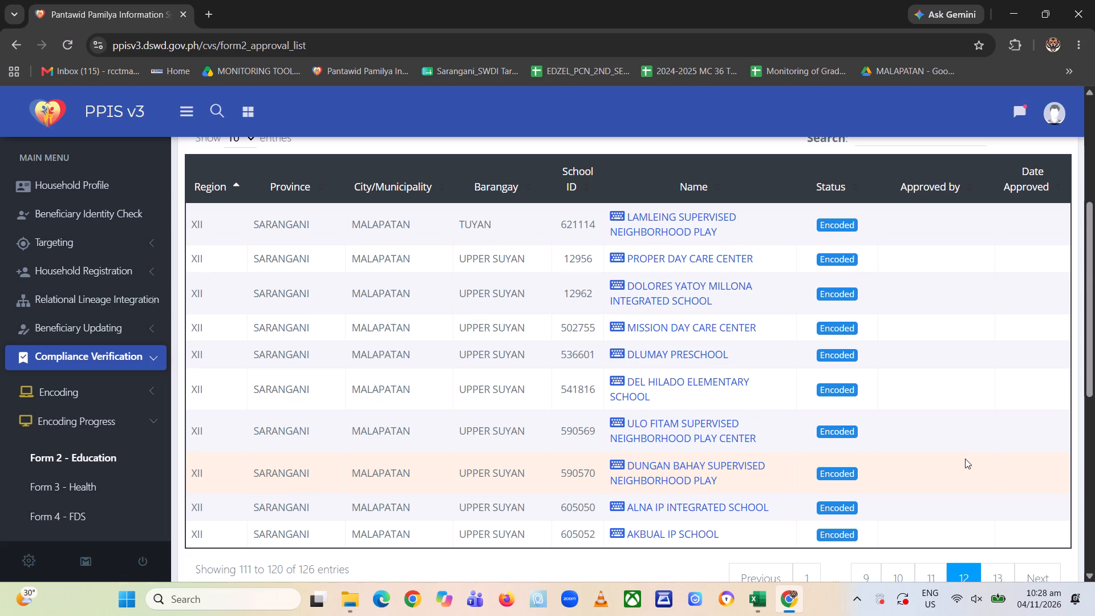
pyautogui.click(618, 285)
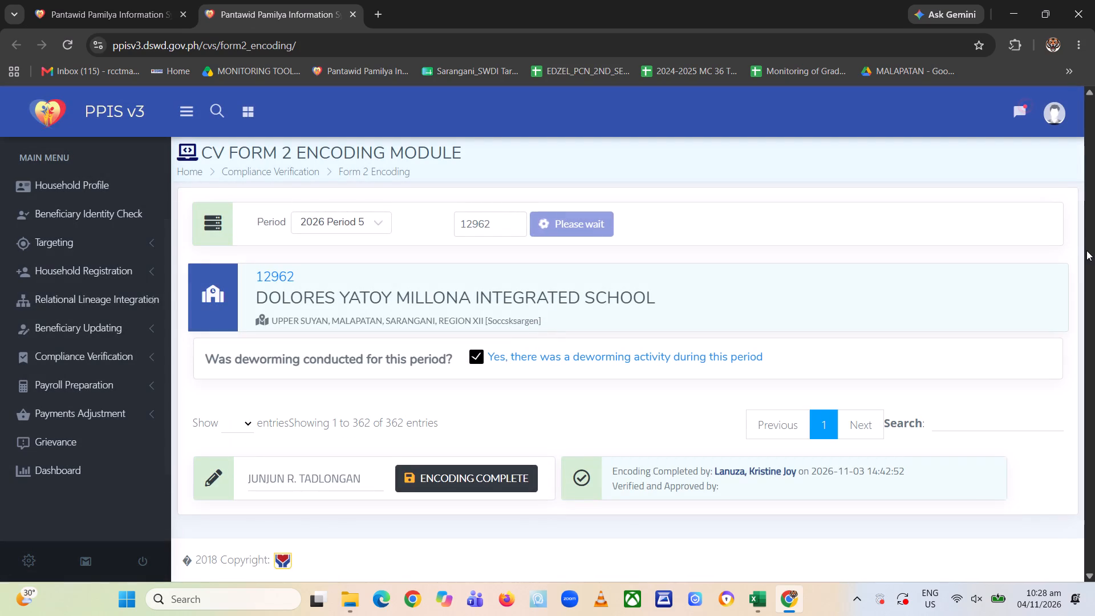
# Go through pages 1 to 9 of Dolores Yatoy Millona Integrated School's student list for flagged beneficiaries.
pyautogui.moveTo(1088, 250); pyautogui.dragTo(1088, 253)
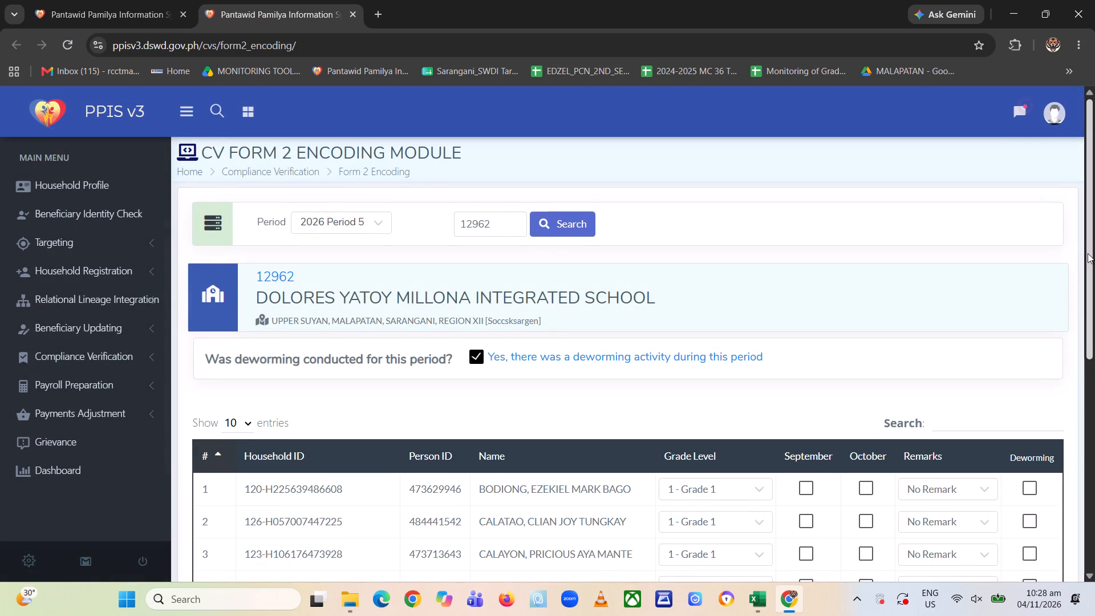
pyautogui.moveTo(1088, 253); pyautogui.dragTo(1088, 260)
pyautogui.click(474, 337)
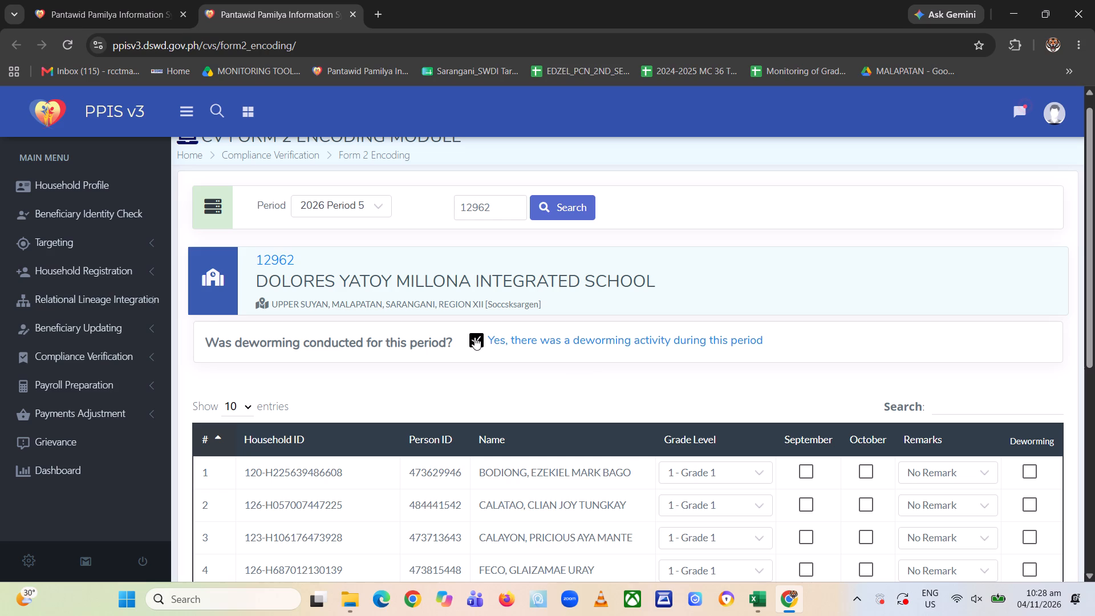
pyautogui.press('pagedown')
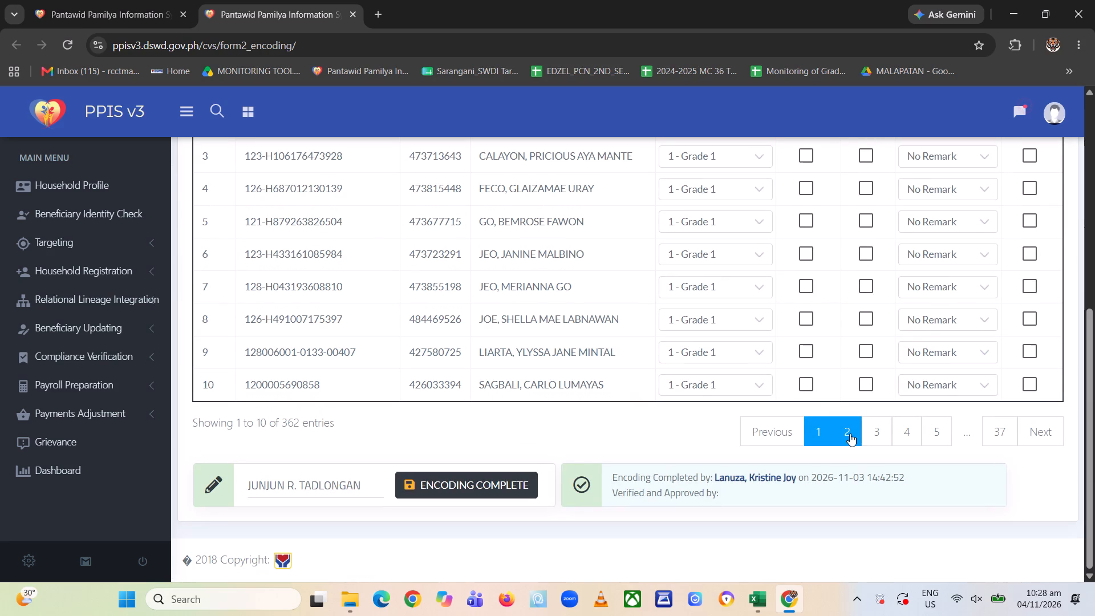
pyautogui.click(850, 434)
pyautogui.press('Up')
pyautogui.press('Up')
pyautogui.press('Up')
pyautogui.press('Up')
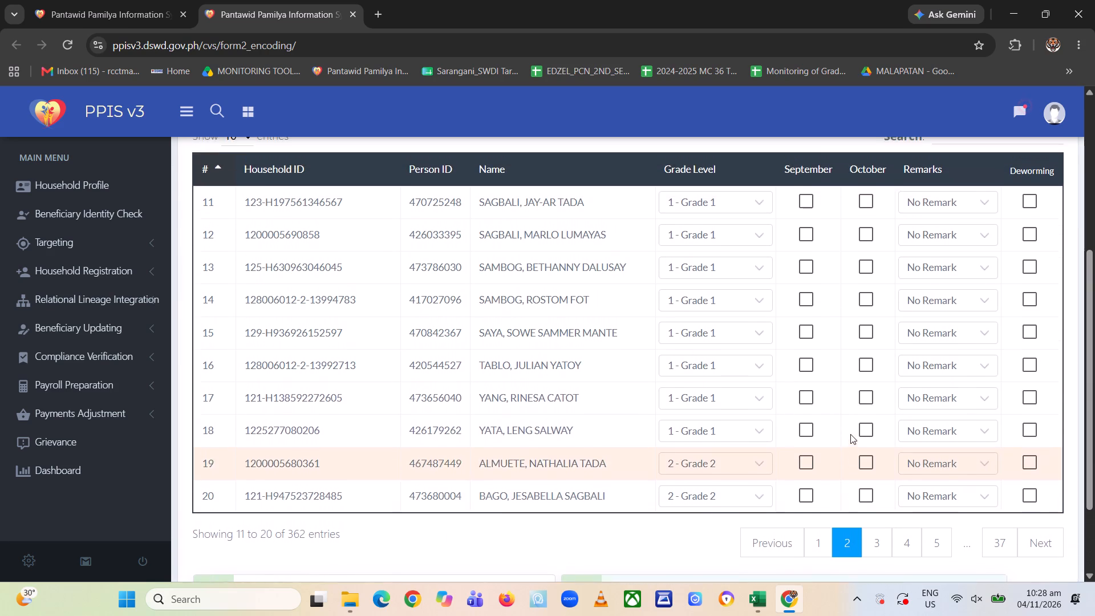
pyautogui.click(879, 544)
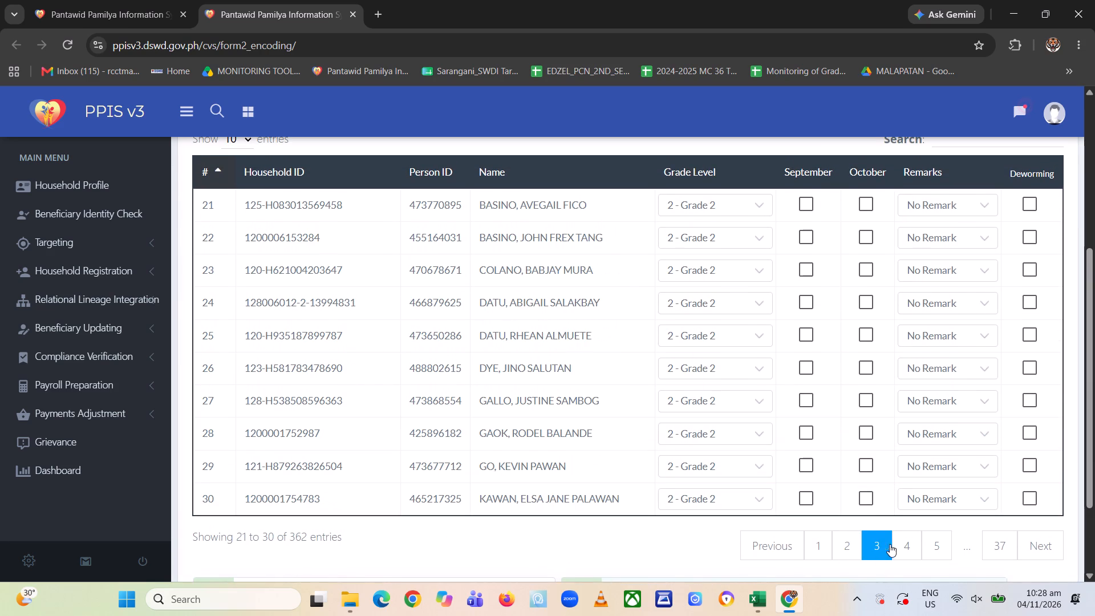
pyautogui.click(899, 545)
pyautogui.click(939, 551)
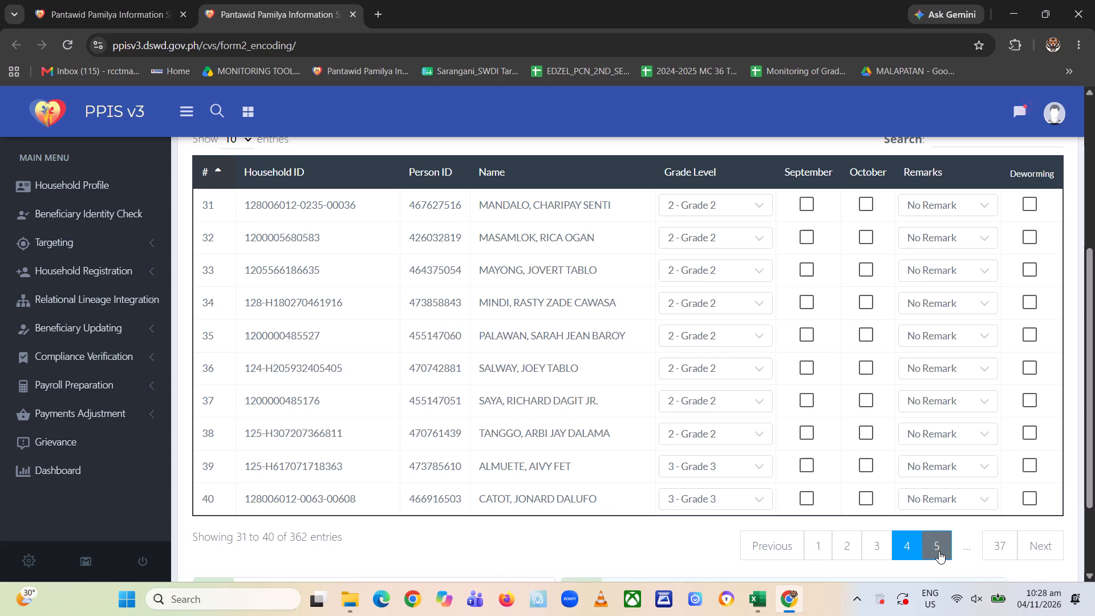
pyautogui.click(939, 551)
pyautogui.click(939, 551)
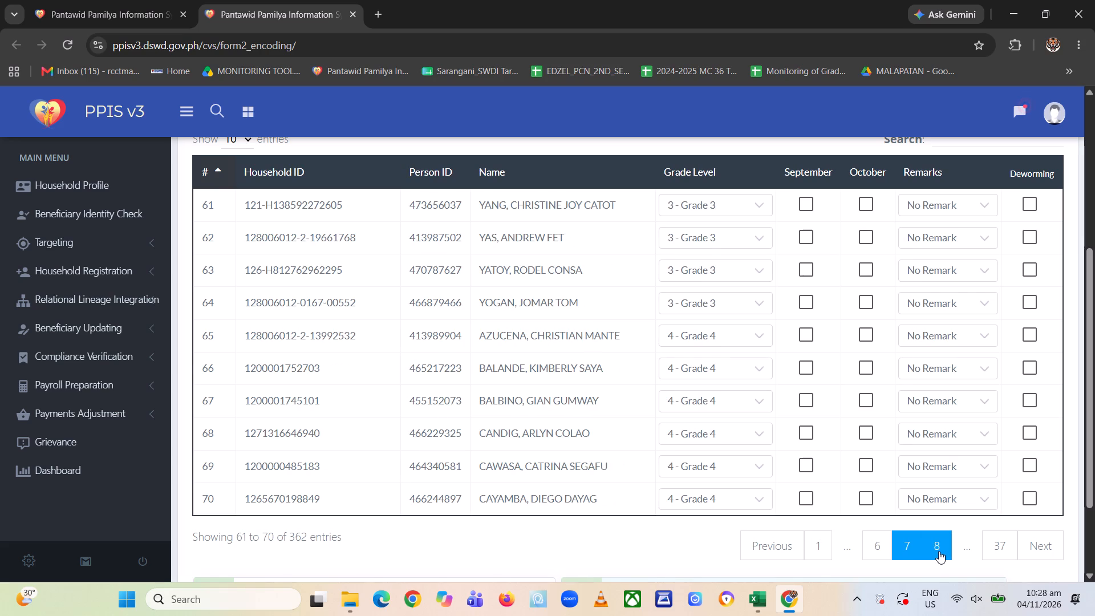
pyautogui.click(939, 551)
pyautogui.click(939, 551)
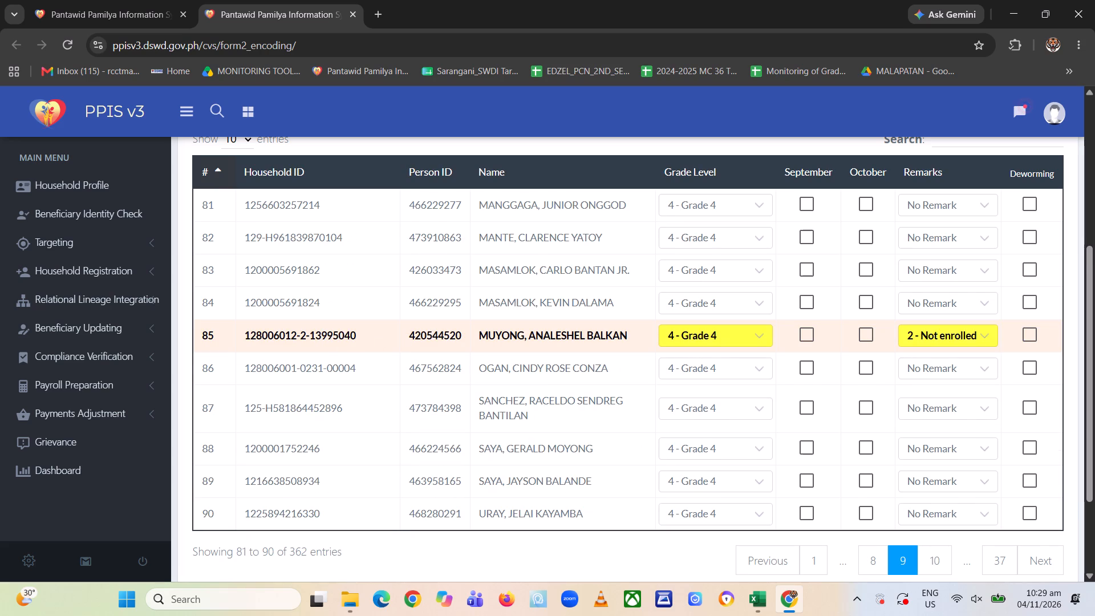
# Switch to the RCCT workbook and add a blank formatted row 201 by filling down row 200 across columns A to H and clearing the copied contents.
pyautogui.hotkey('alt', 'Tab')
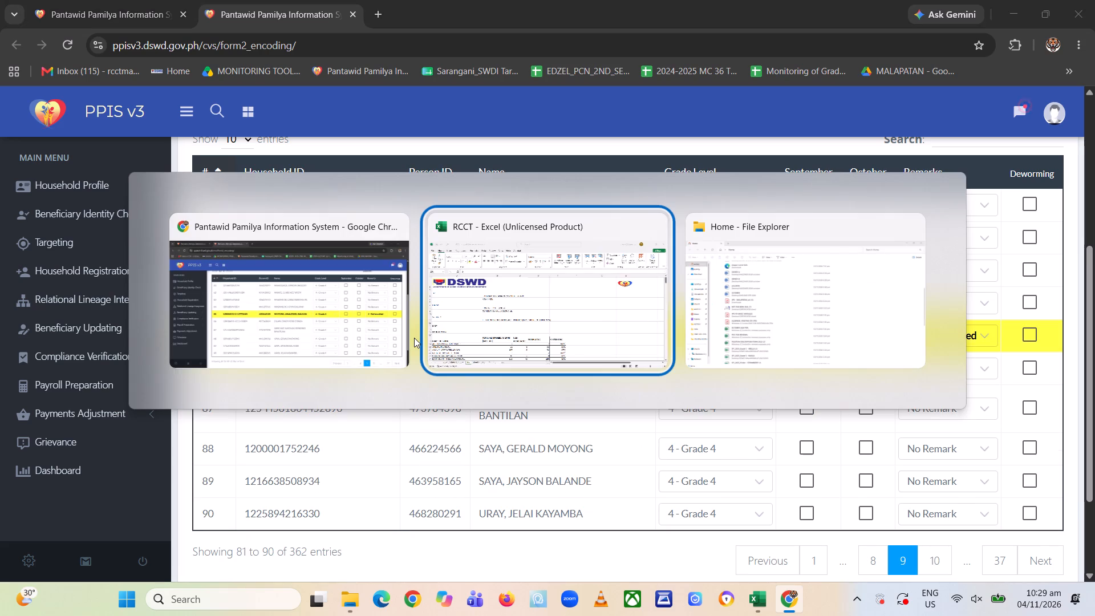
pyautogui.press('pagedown')
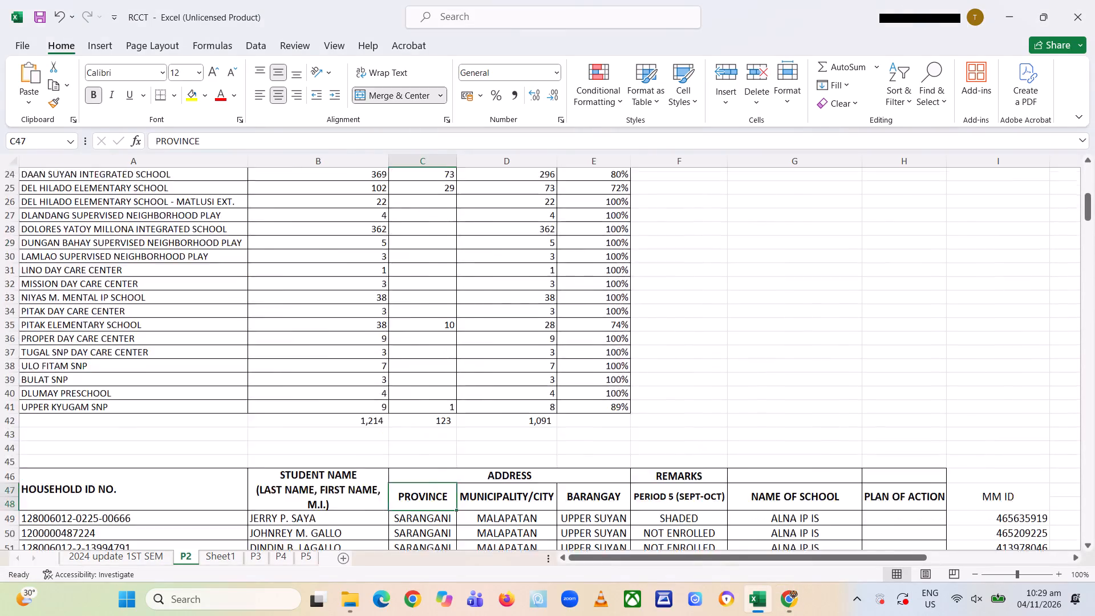
pyautogui.press('pagedown')
pyautogui.press('pagedown')
pyautogui.press('pagedown')
pyautogui.press('pagedown')
pyautogui.press('pagedown')
pyautogui.press('pagedown')
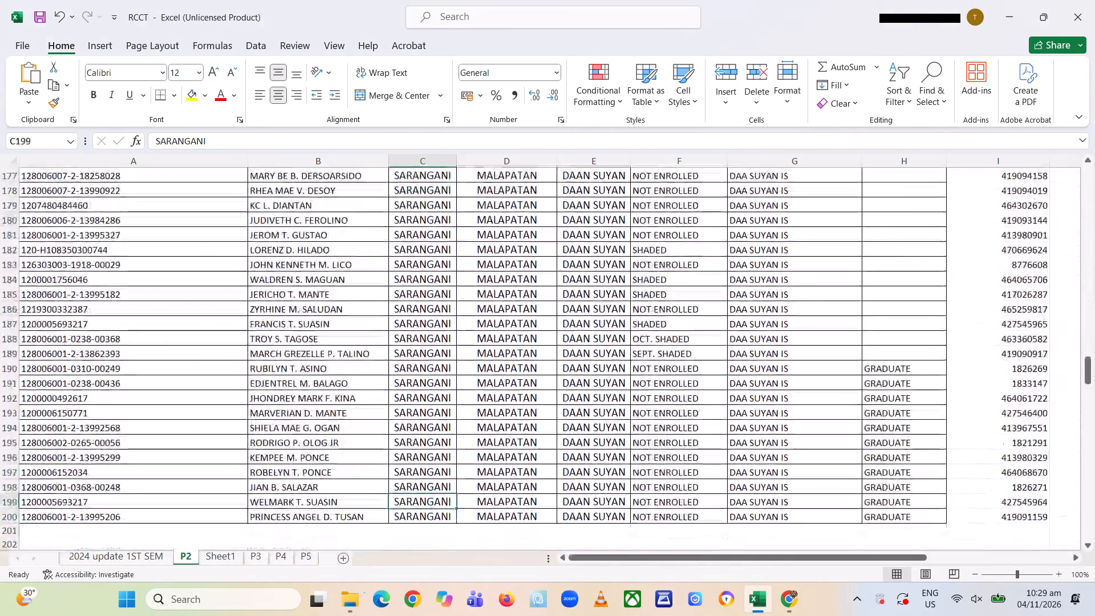
pyautogui.press('pagedown')
pyautogui.press('pageup')
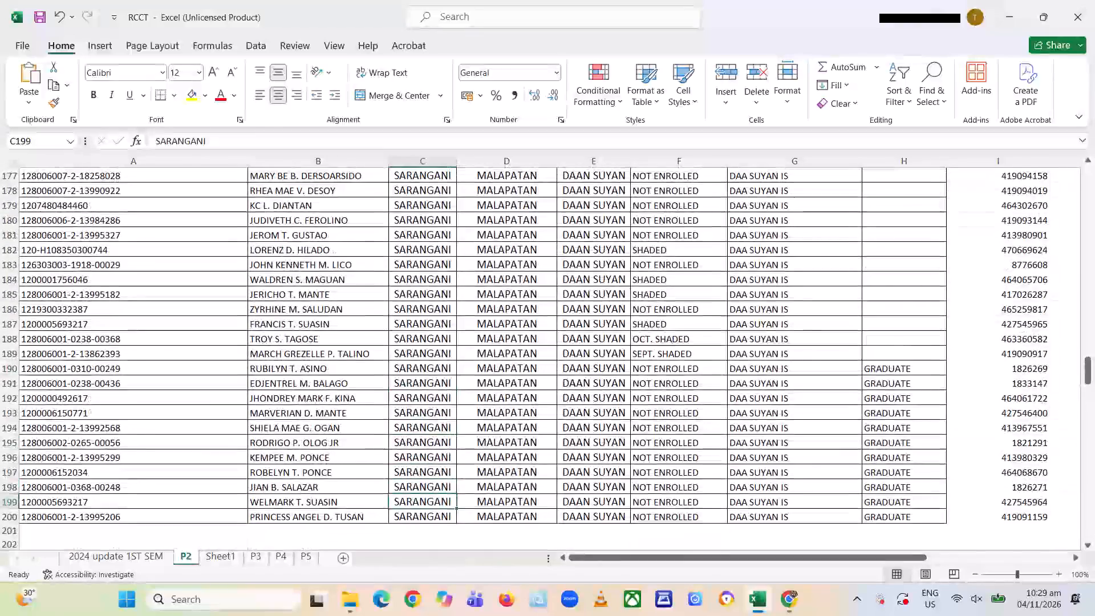
pyautogui.click(52, 515)
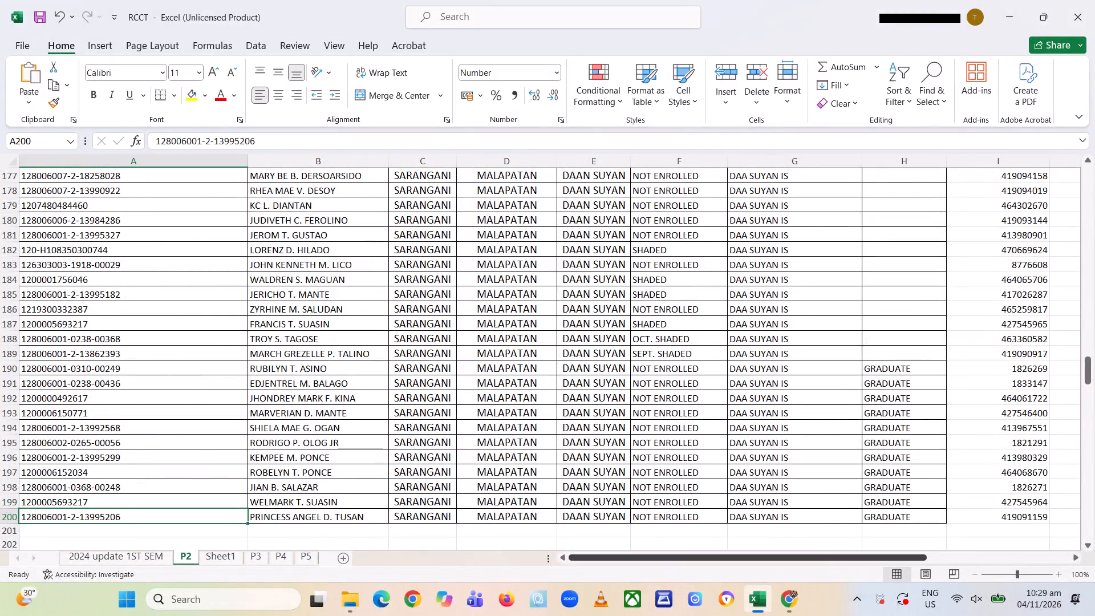
pyautogui.keyDown('shift'); pyautogui.click(876, 529); pyautogui.keyUp('shift')
pyautogui.hotkey('ctrl', 'd')
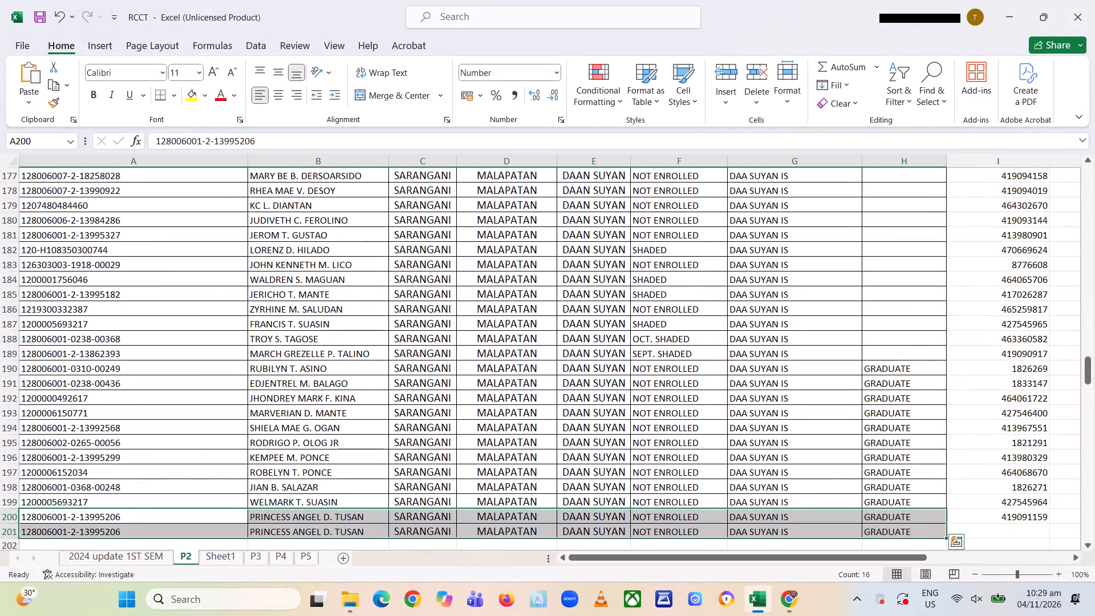
pyautogui.doubleClick(876, 529)
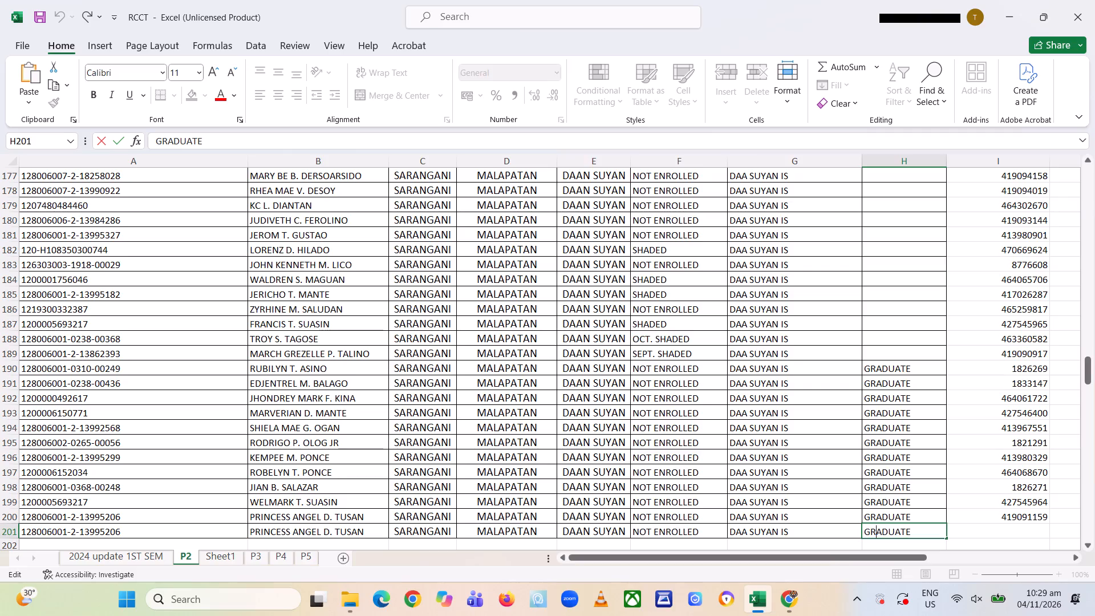
pyautogui.keyDown('shift'); pyautogui.click(242, 532); pyautogui.keyUp('shift')
pyautogui.press('Delete')
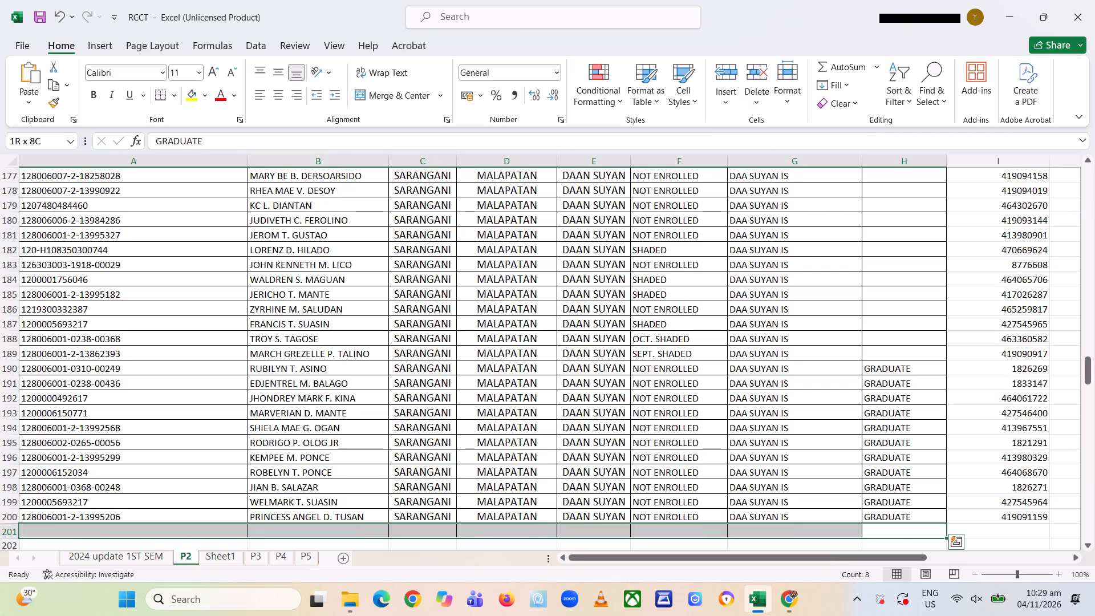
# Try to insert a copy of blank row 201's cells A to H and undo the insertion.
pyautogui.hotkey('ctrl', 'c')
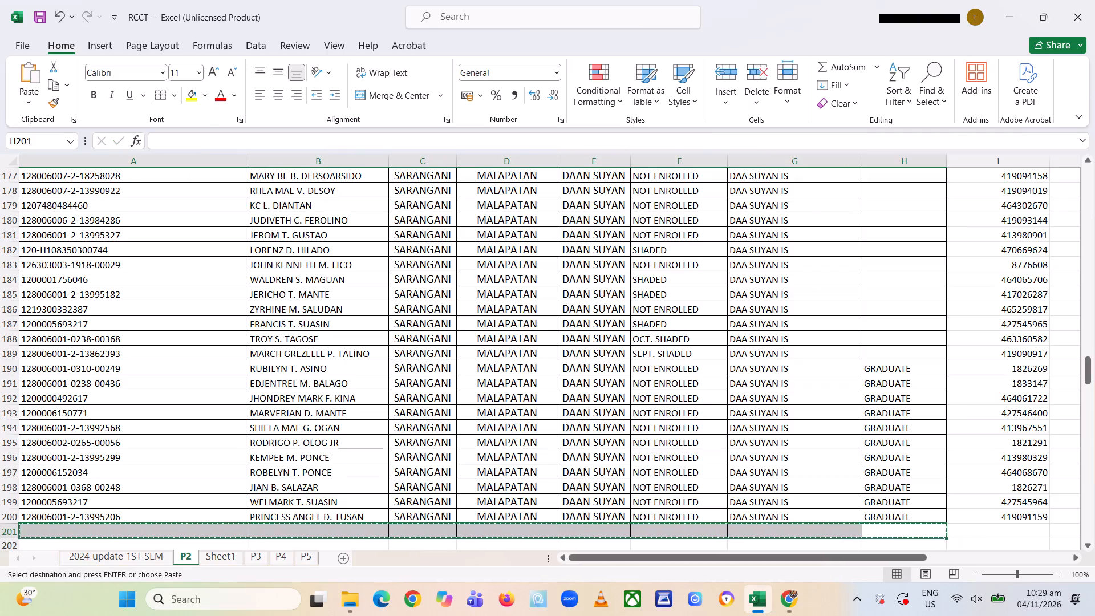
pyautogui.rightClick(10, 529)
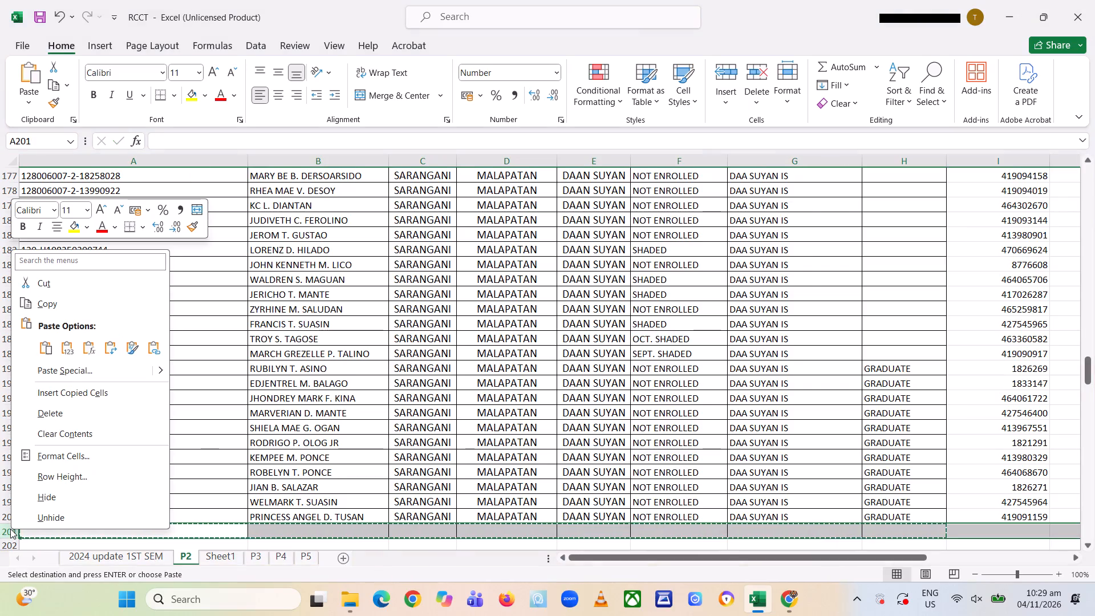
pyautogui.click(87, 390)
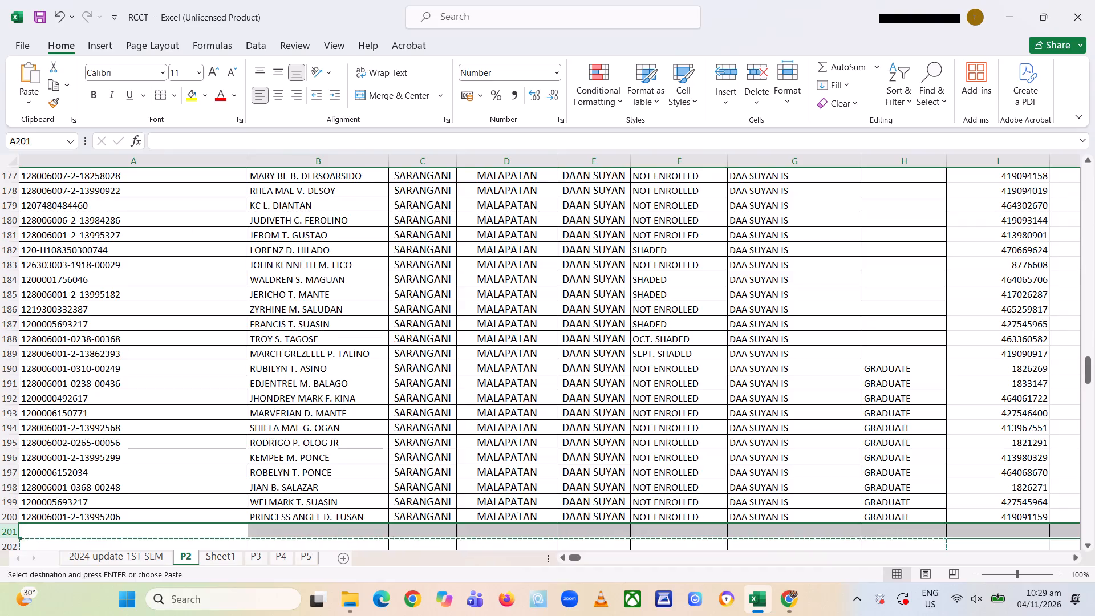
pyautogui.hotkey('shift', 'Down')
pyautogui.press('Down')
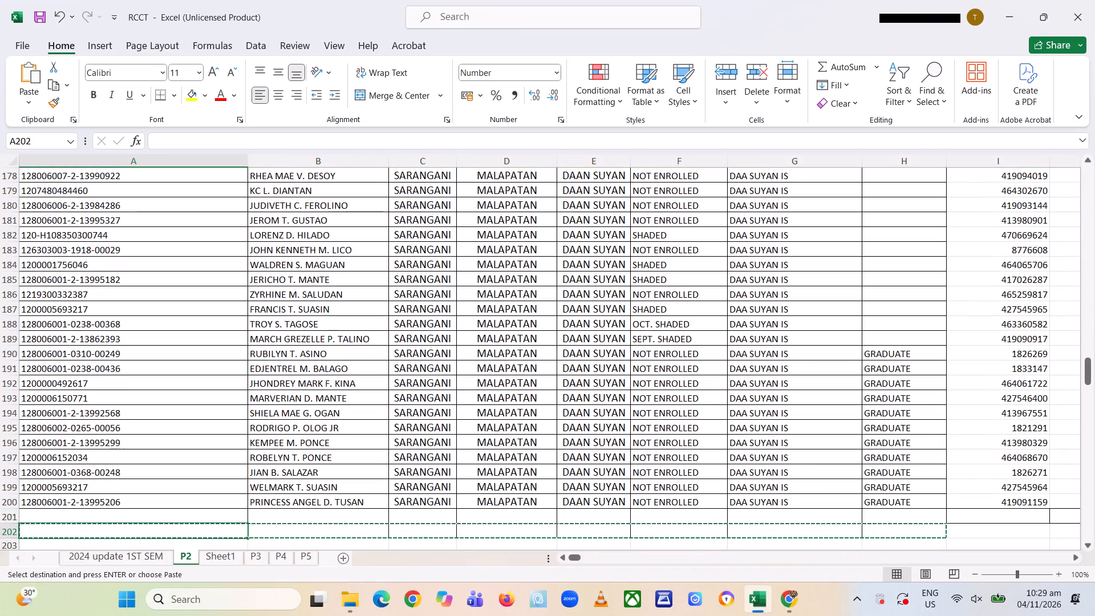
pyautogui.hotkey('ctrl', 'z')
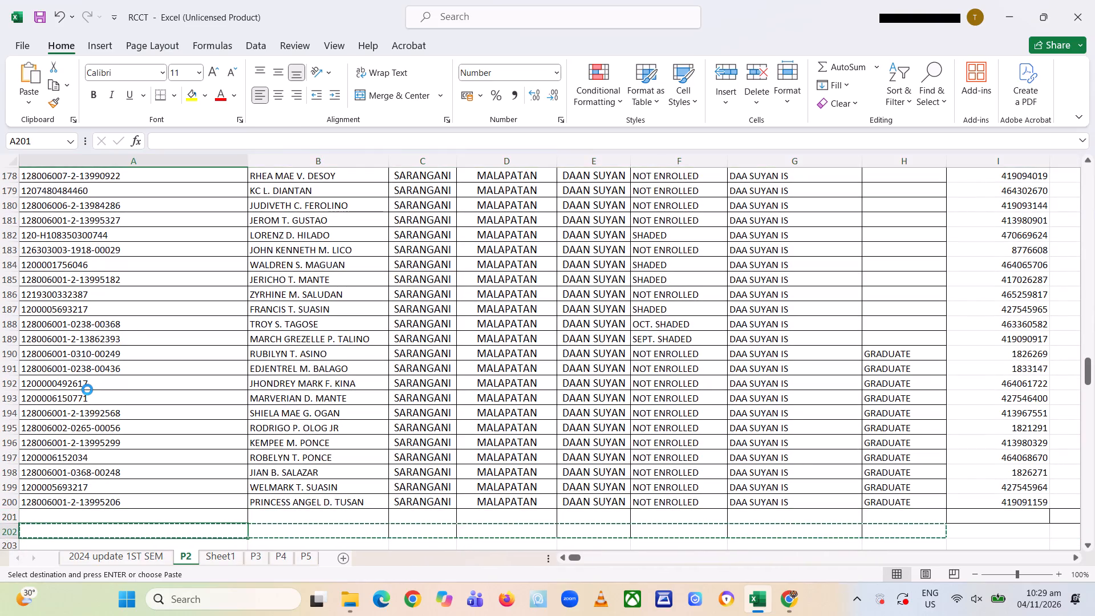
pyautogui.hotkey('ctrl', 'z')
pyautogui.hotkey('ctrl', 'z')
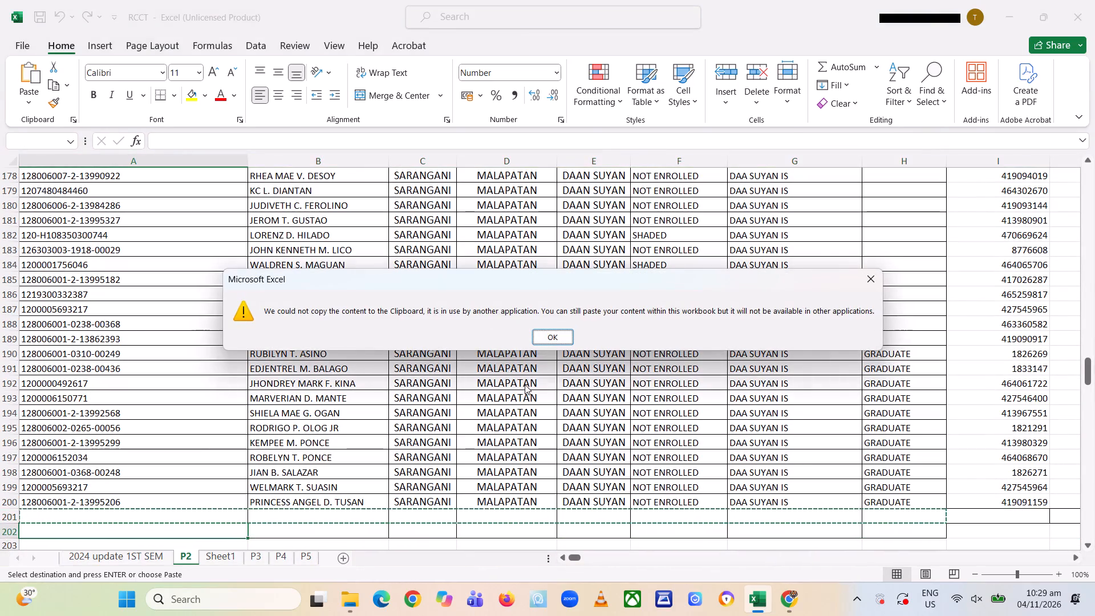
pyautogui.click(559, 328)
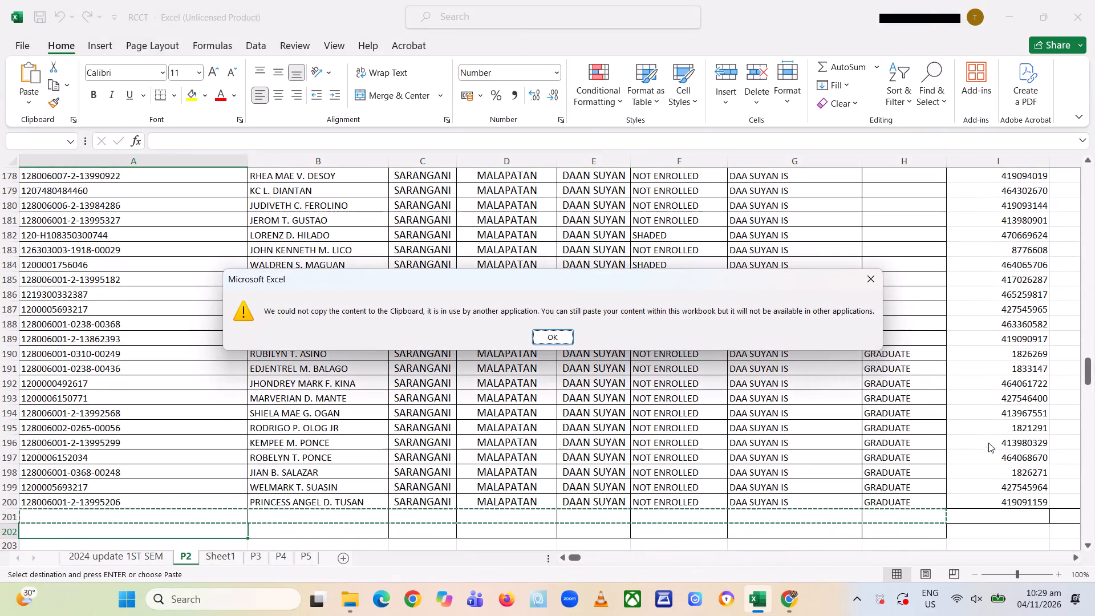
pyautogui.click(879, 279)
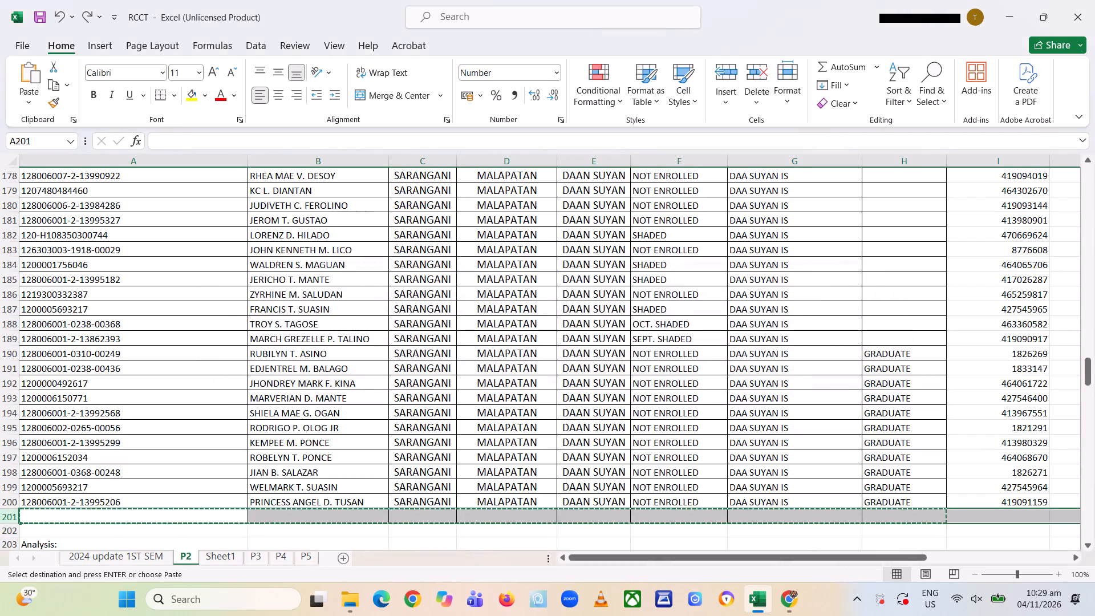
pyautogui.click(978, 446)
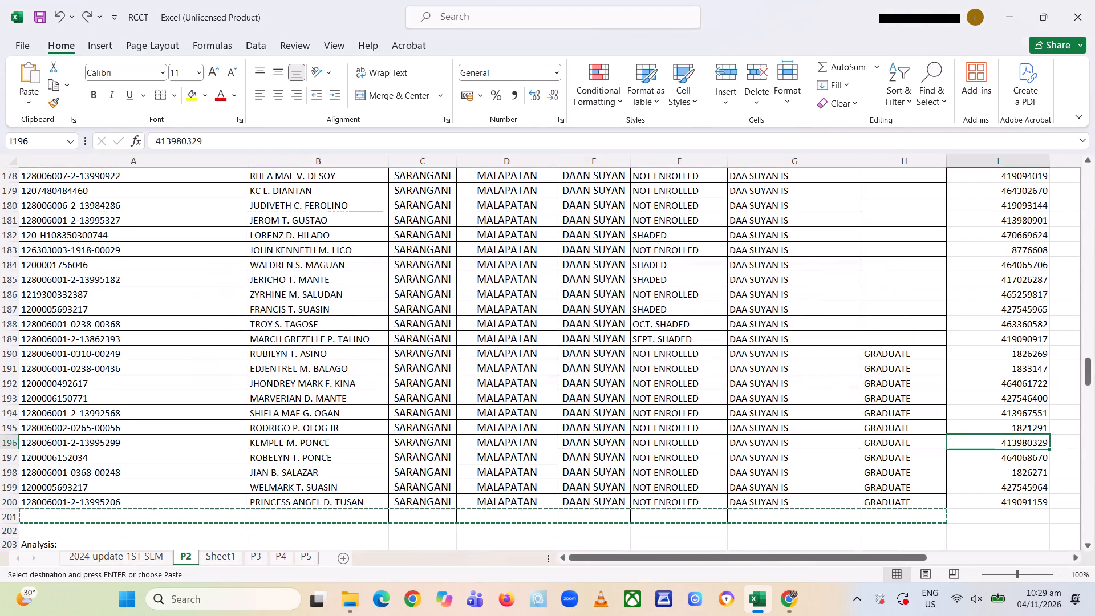
# Insert copies of the whole blank formatted row 201 until rows 201 to 208 are blank table rows.
pyautogui.click(6, 519)
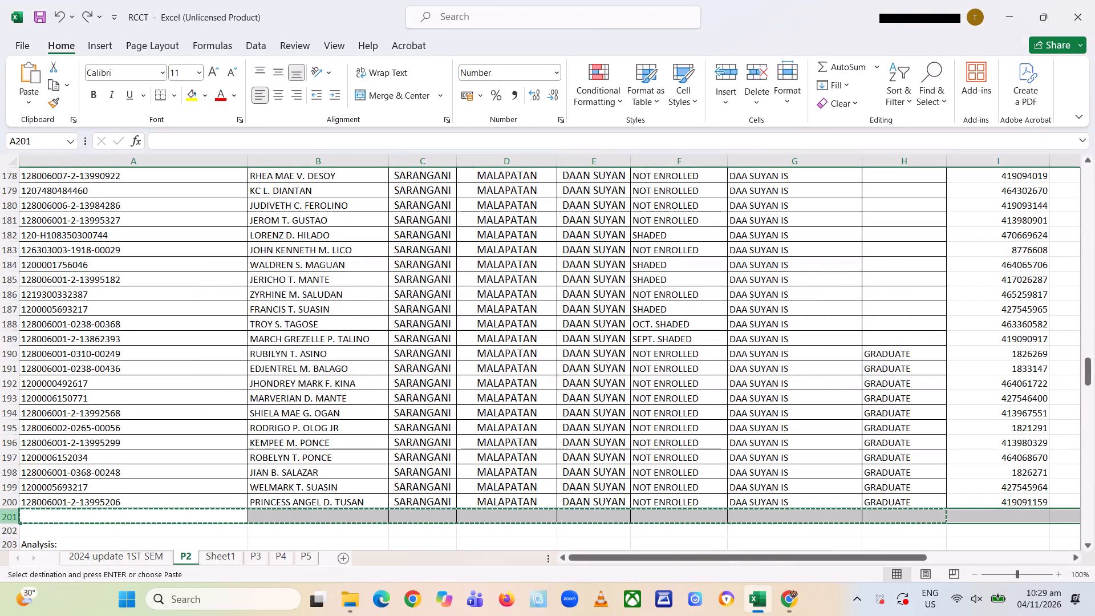
pyautogui.hotkey('ctrl', 'c')
pyautogui.rightClick(6, 519)
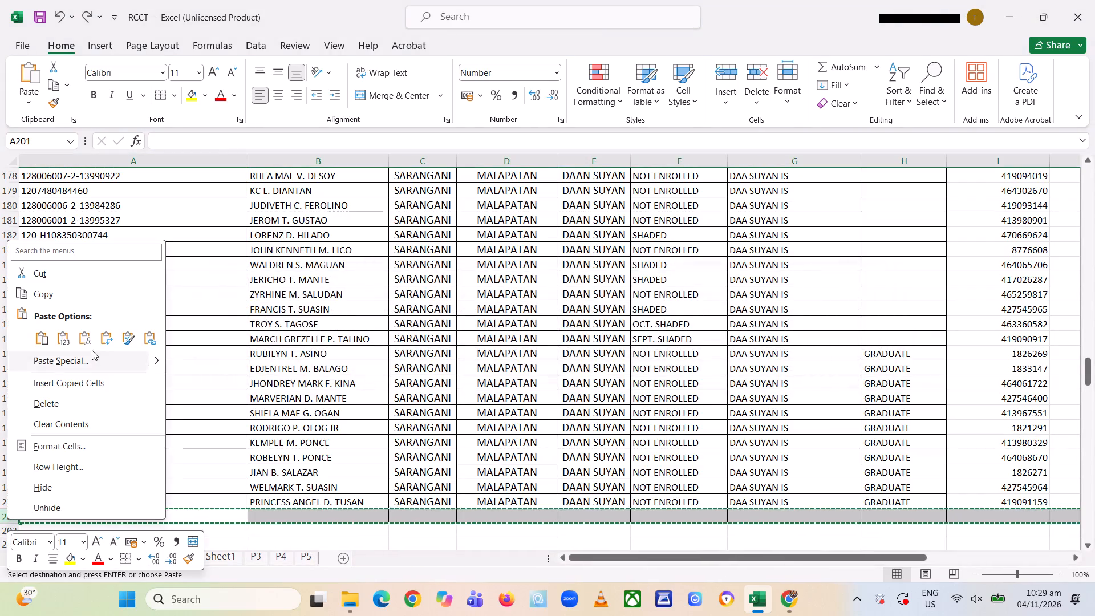
pyautogui.click(90, 386)
pyautogui.hotkey('shift', 'Down')
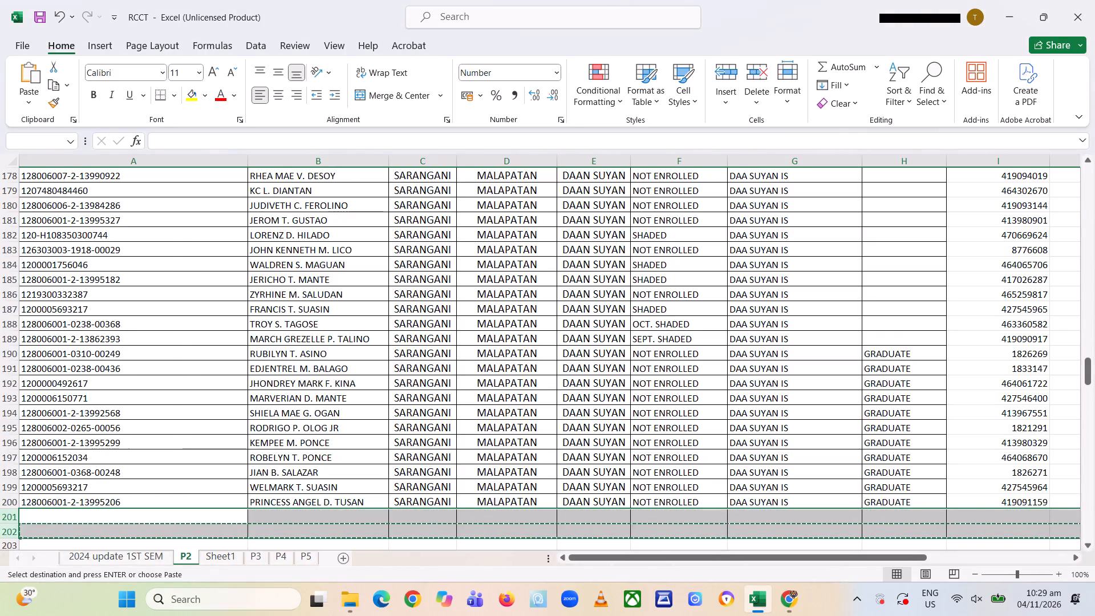
pyautogui.hotkey('ctrl', 'c')
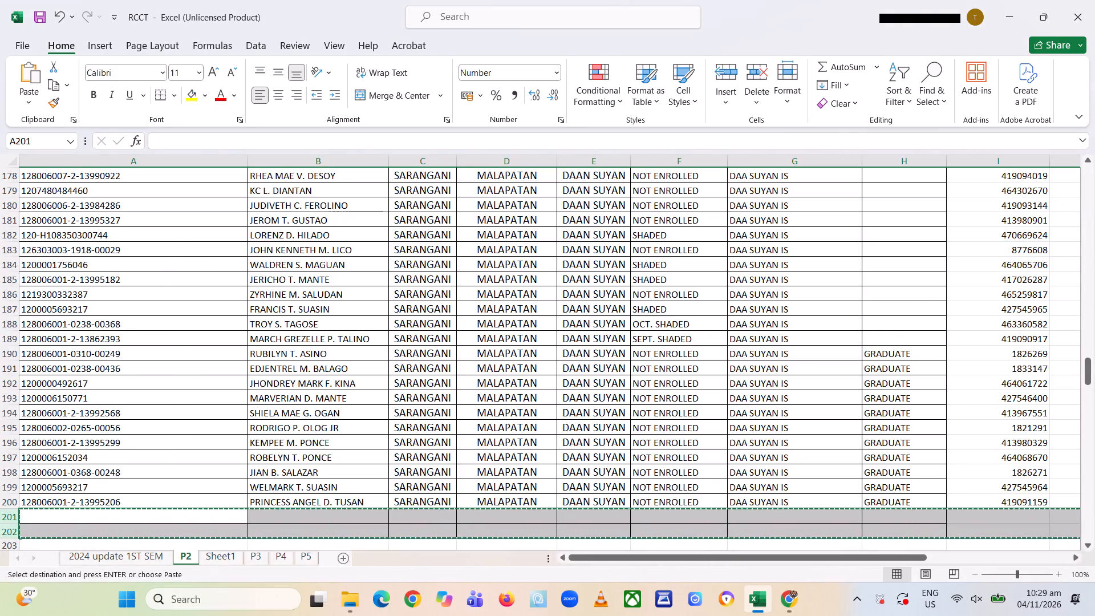
pyautogui.rightClick(7, 514)
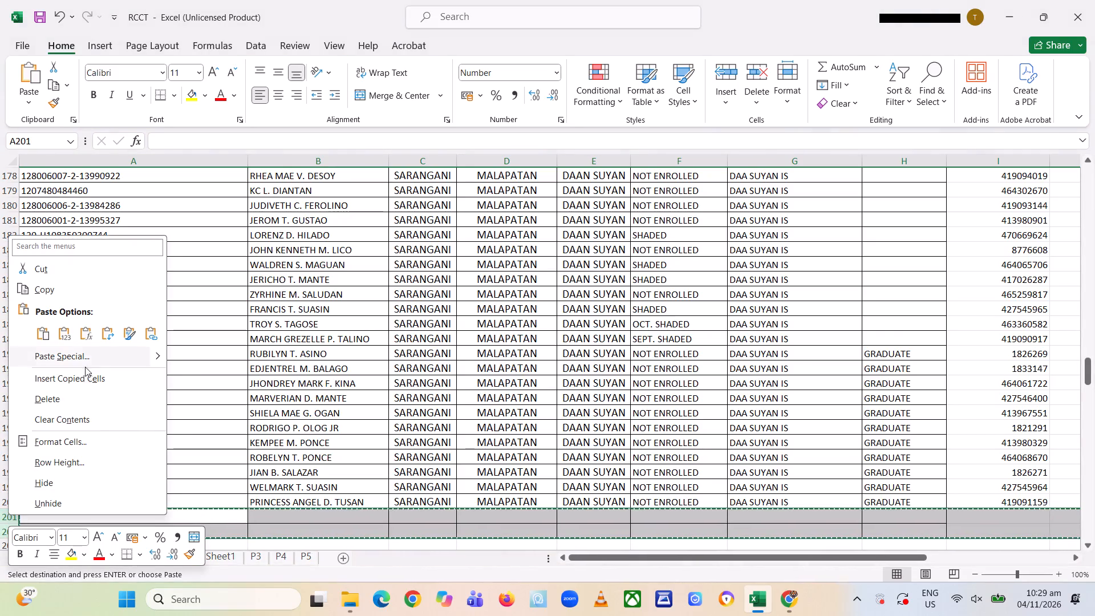
pyautogui.click(83, 377)
pyautogui.hotkey('shift', 'Down')
pyautogui.hotkey('shift', 'Down')
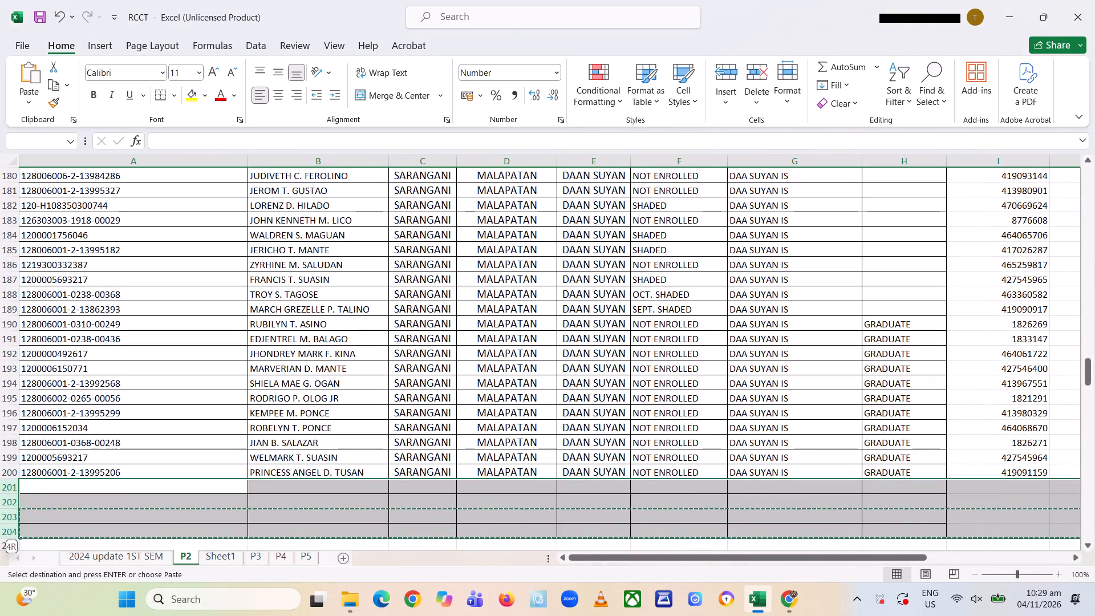
pyautogui.hotkey('ctrl', 'c')
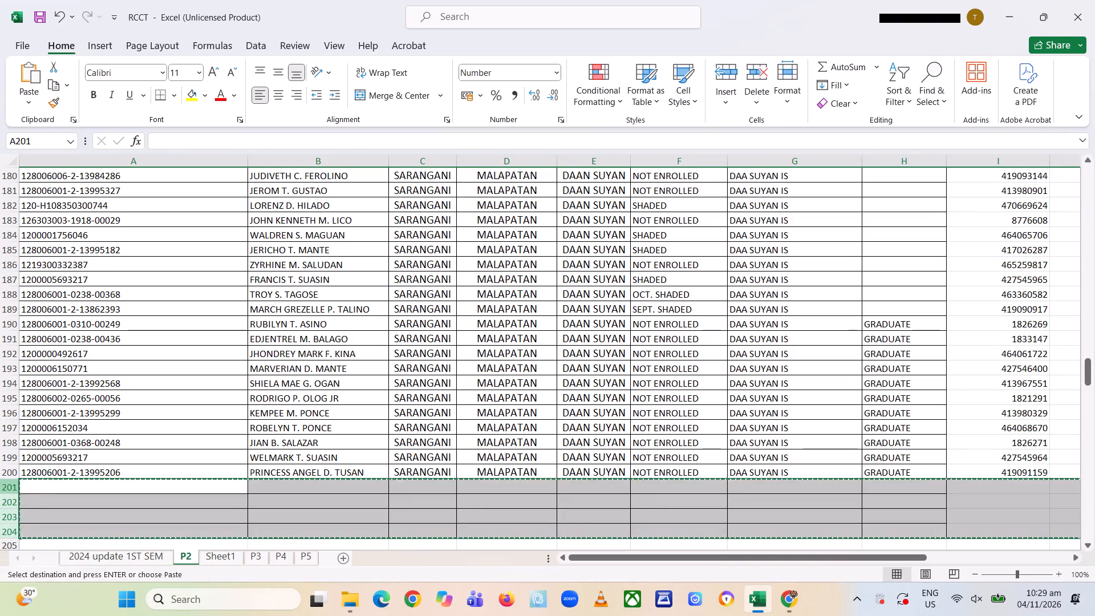
pyautogui.rightClick(9, 485)
pyautogui.click(61, 354)
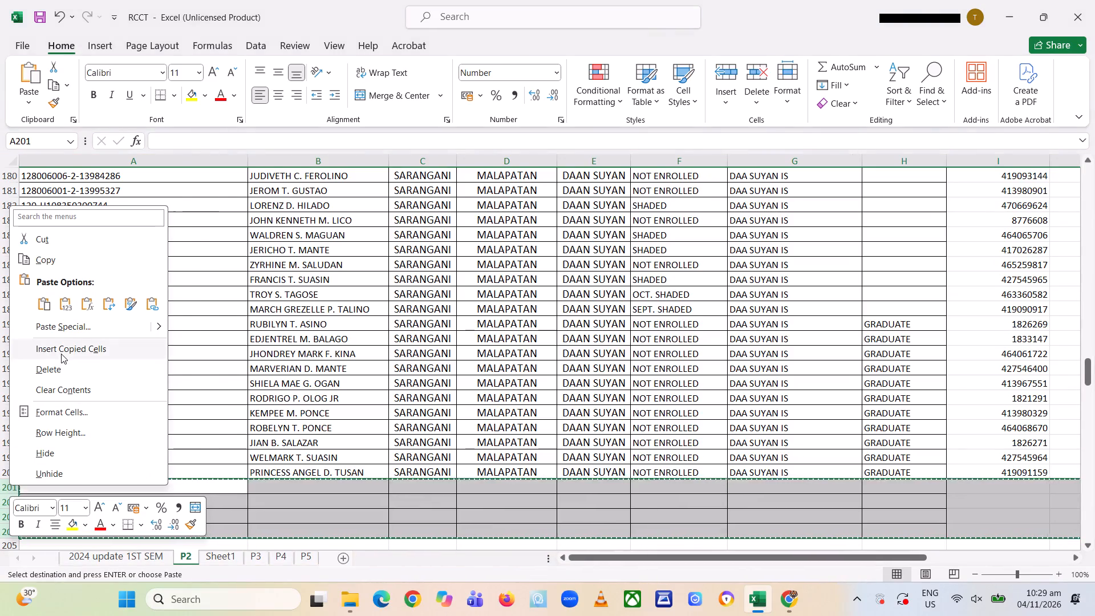
# Fill SARANGANI and MALAPATAN down columns C and D from row 200 through row 208.
pyautogui.click(446, 482)
pyautogui.press('Up')
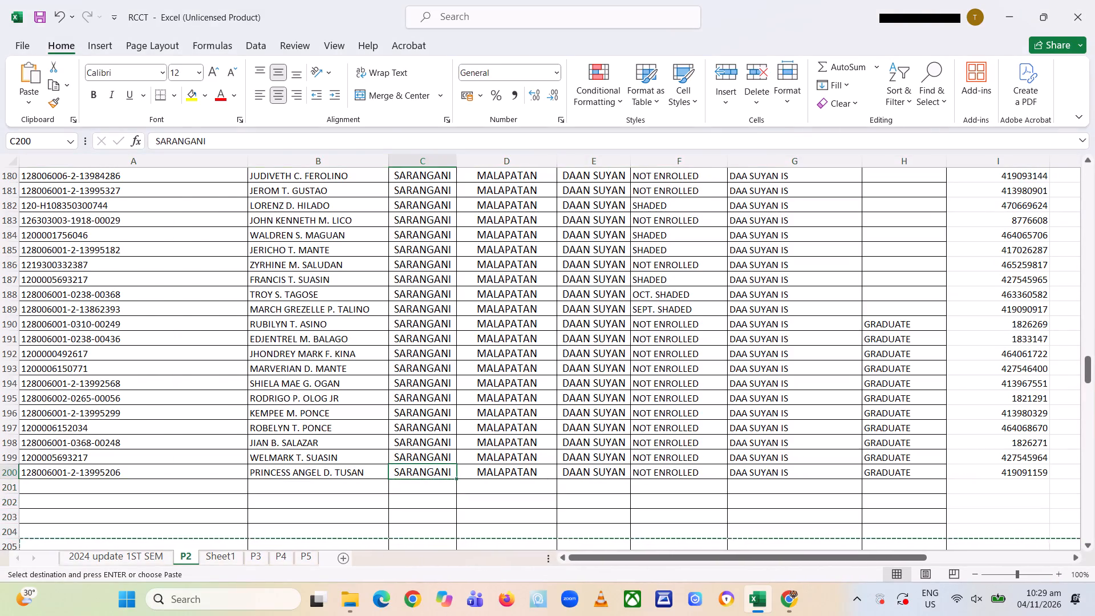
pyautogui.hotkey('shift', 'Right')
pyautogui.hotkey('shift', 'Down')
pyautogui.hotkey('shift', 'Down')
pyautogui.hotkey('shift', 'Down')
pyautogui.hotkey('shift', 'Down')
pyautogui.hotkey('shift', 'Down')
pyautogui.hotkey('shift', 'Down')
pyautogui.hotkey('shift', 'Down')
pyautogui.hotkey('shift', 'Down')
pyautogui.hotkey('shift', 'Down')
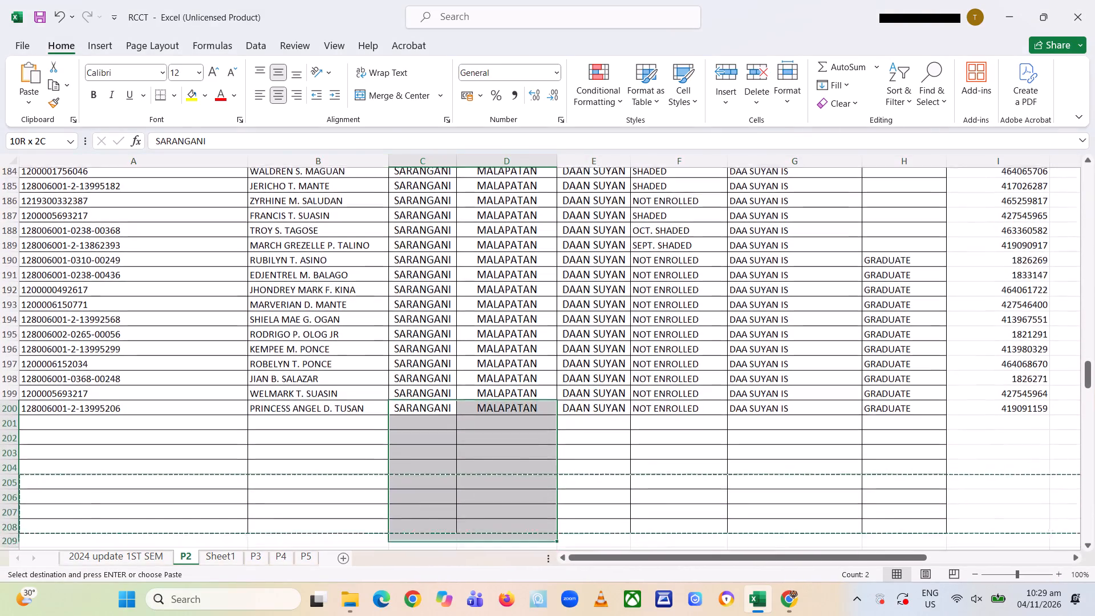
pyautogui.hotkey('shift', 'Up')
pyautogui.hotkey('ctrl', 'd')
pyautogui.press('Down')
pyautogui.press('Right')
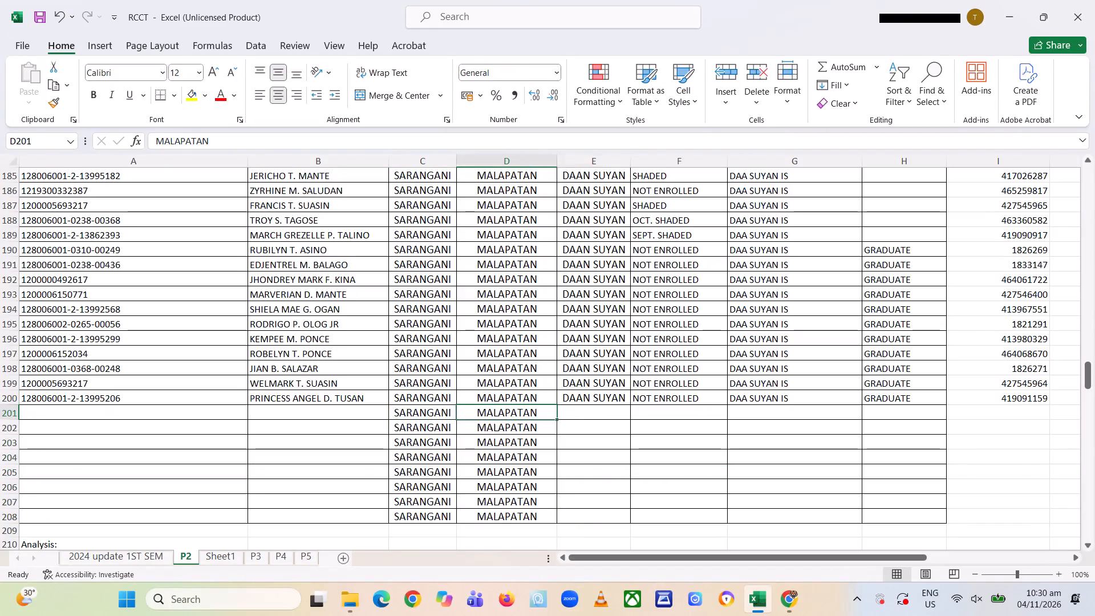
pyautogui.press('Right')
pyautogui.press('u')
pyautogui.press('Right')
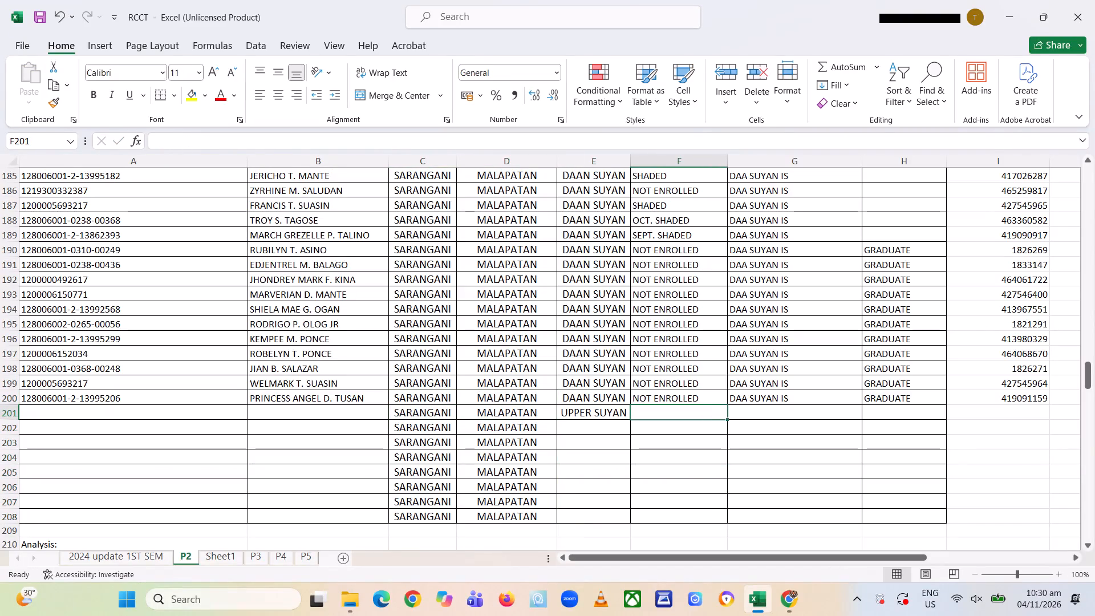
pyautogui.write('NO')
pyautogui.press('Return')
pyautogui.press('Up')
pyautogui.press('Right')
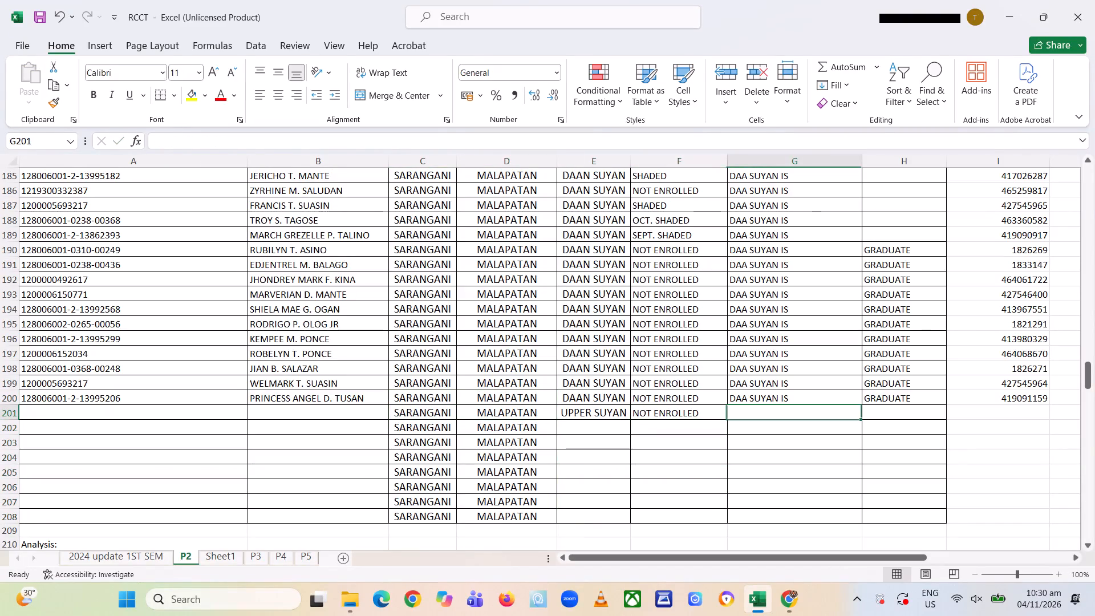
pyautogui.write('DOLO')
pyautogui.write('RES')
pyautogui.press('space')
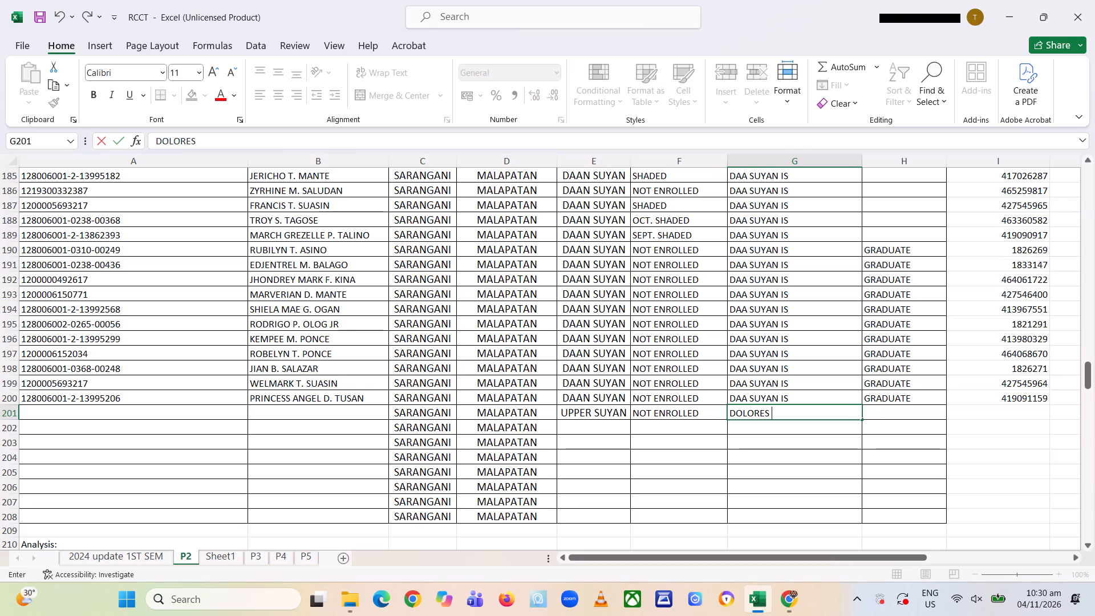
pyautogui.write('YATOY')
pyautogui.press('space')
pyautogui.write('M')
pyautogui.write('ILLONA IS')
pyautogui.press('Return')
# Fill row 201's barangay, remark and school name in columns E to G down through row 208.
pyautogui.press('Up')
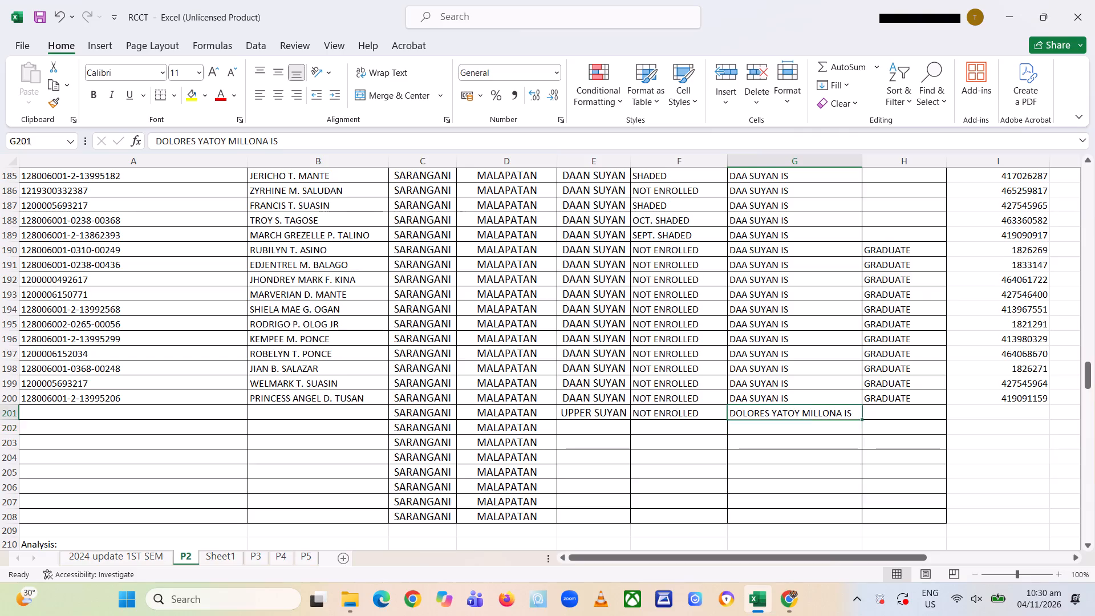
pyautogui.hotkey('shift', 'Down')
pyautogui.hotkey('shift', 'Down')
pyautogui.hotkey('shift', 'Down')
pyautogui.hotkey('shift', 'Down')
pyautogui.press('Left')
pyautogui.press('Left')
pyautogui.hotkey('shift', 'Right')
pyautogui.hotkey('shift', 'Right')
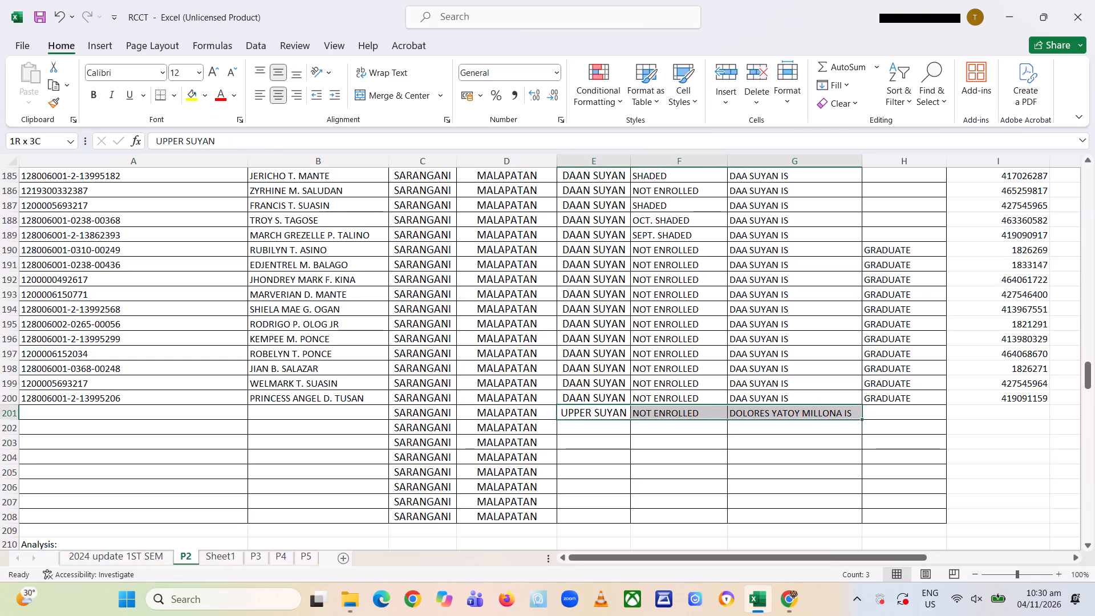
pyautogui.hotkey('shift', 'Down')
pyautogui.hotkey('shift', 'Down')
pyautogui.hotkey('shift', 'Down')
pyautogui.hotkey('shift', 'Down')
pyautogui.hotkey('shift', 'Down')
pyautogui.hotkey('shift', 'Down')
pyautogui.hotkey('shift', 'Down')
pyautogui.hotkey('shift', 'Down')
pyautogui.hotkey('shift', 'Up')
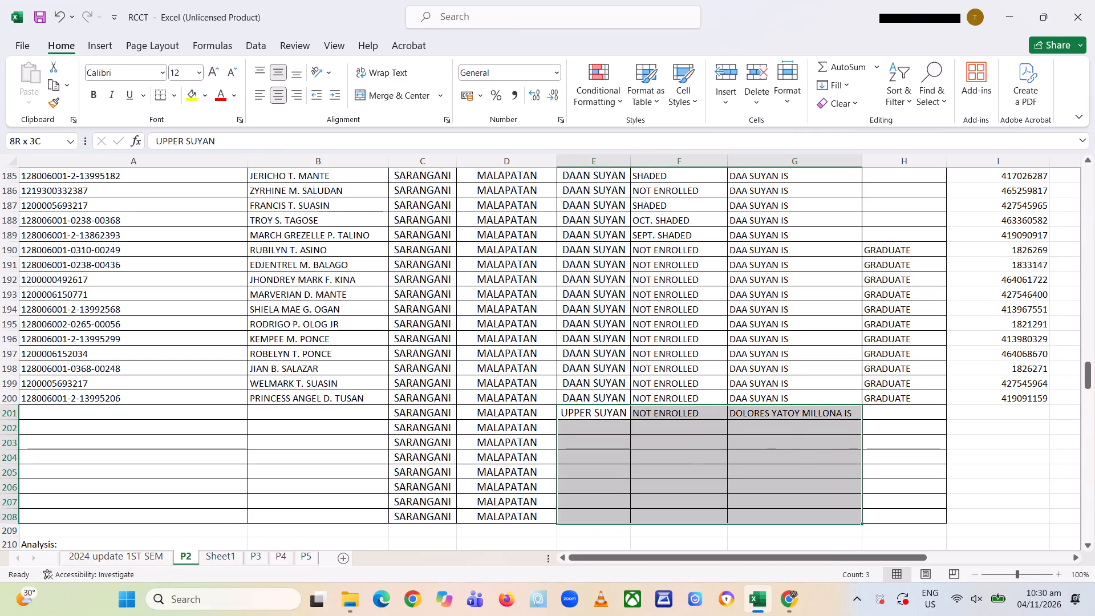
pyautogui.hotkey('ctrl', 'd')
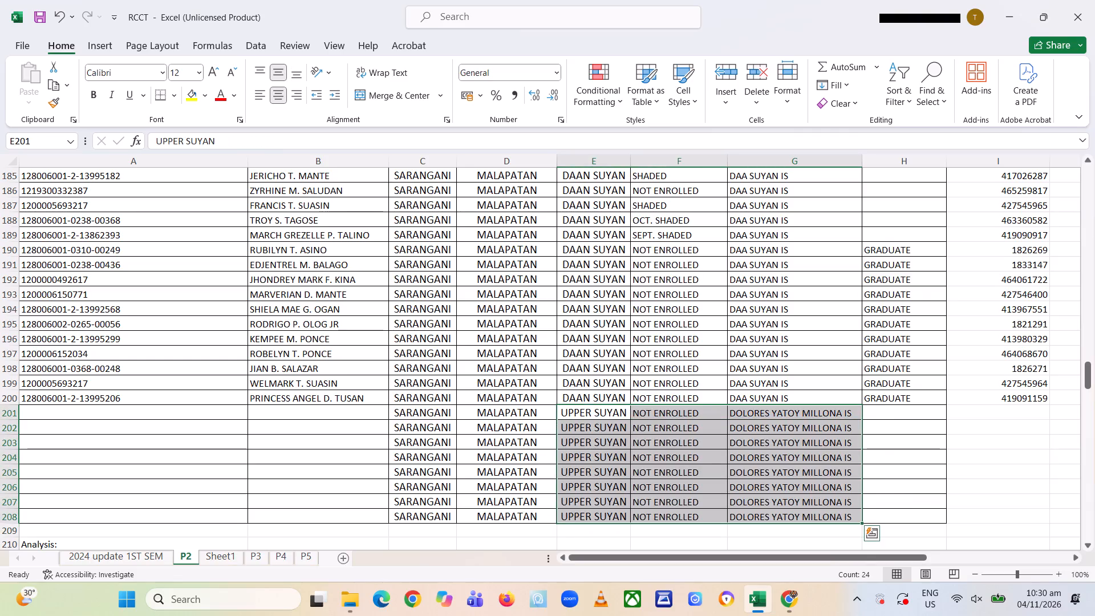
# Copy the household ID of the highlighted not-enrolled student, entry 85 in PPIS, into cell A201 of the RCCT workbook.
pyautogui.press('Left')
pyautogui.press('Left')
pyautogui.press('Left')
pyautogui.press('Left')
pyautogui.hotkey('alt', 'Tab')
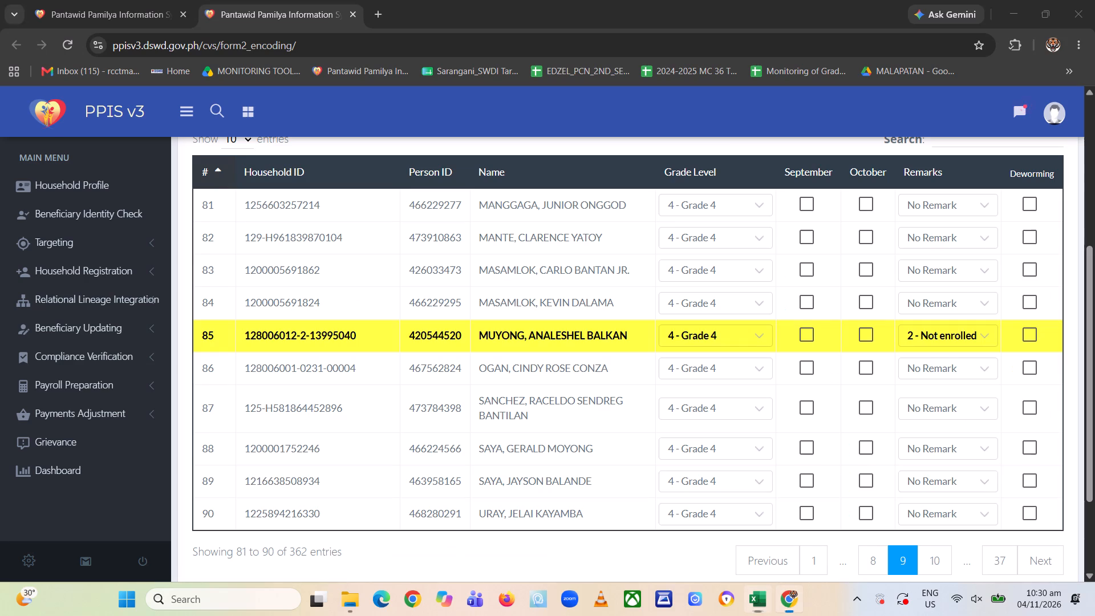
pyautogui.moveTo(244, 341); pyautogui.dragTo(391, 328)
pyautogui.hotkey('ctrl', 'c')
pyautogui.hotkey('alt', 'Tab')
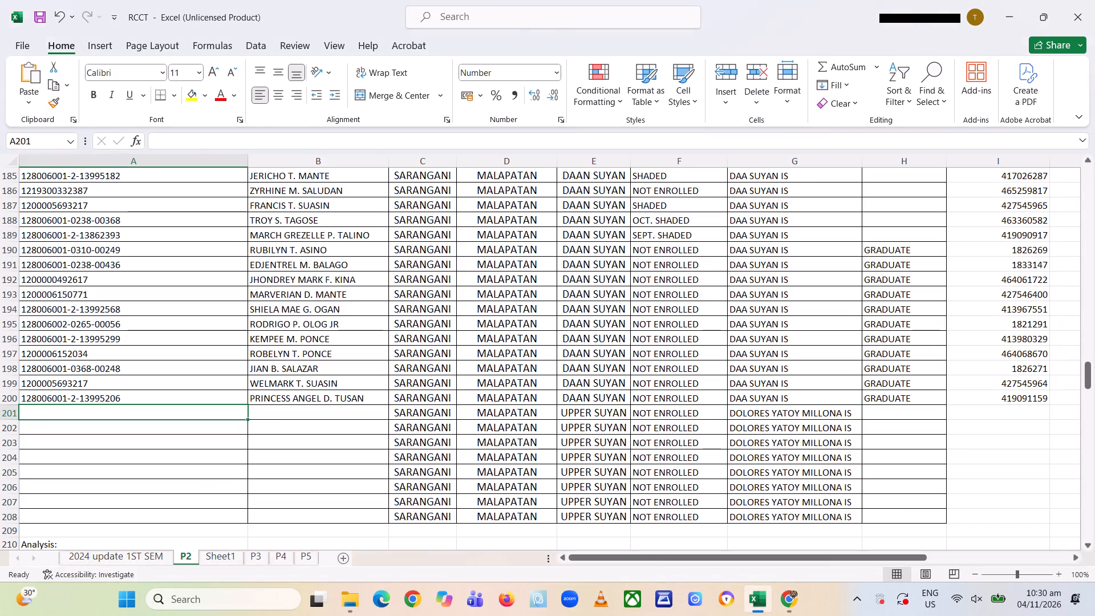
pyautogui.click(348, 139)
pyautogui.hotkey('ctrl', 'v')
pyautogui.press('Return')
pyautogui.press('Up')
# Enter PPIS entry 85's name in cell B201 of the RCCT workbook as first name, middle initial with period, and surname.
pyautogui.press('Right')
pyautogui.hotkey('alt', 'Tab')
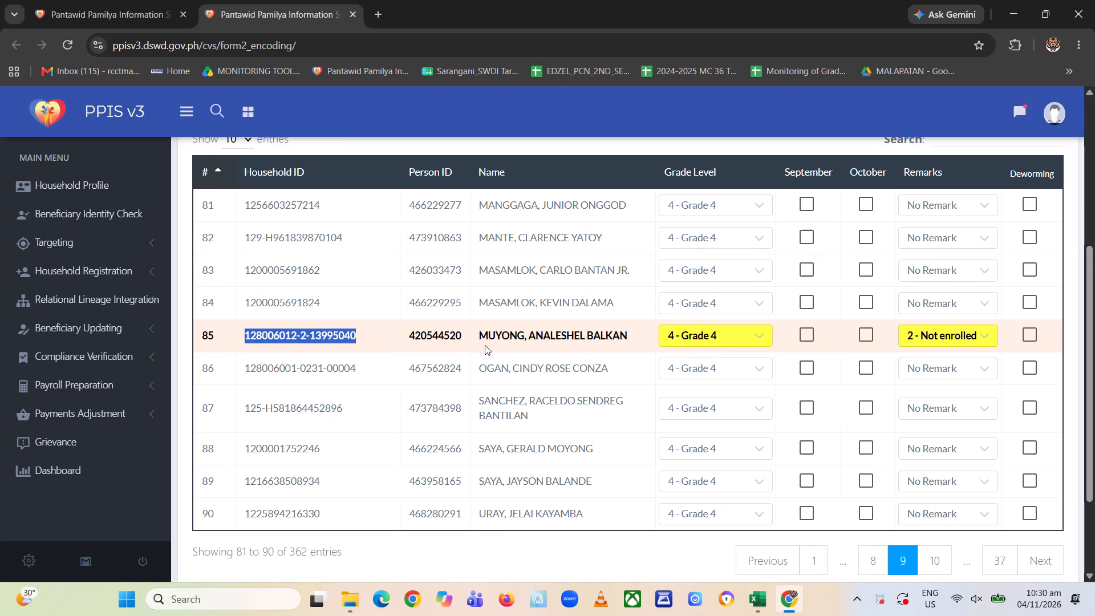
pyautogui.moveTo(531, 335); pyautogui.dragTo(595, 337)
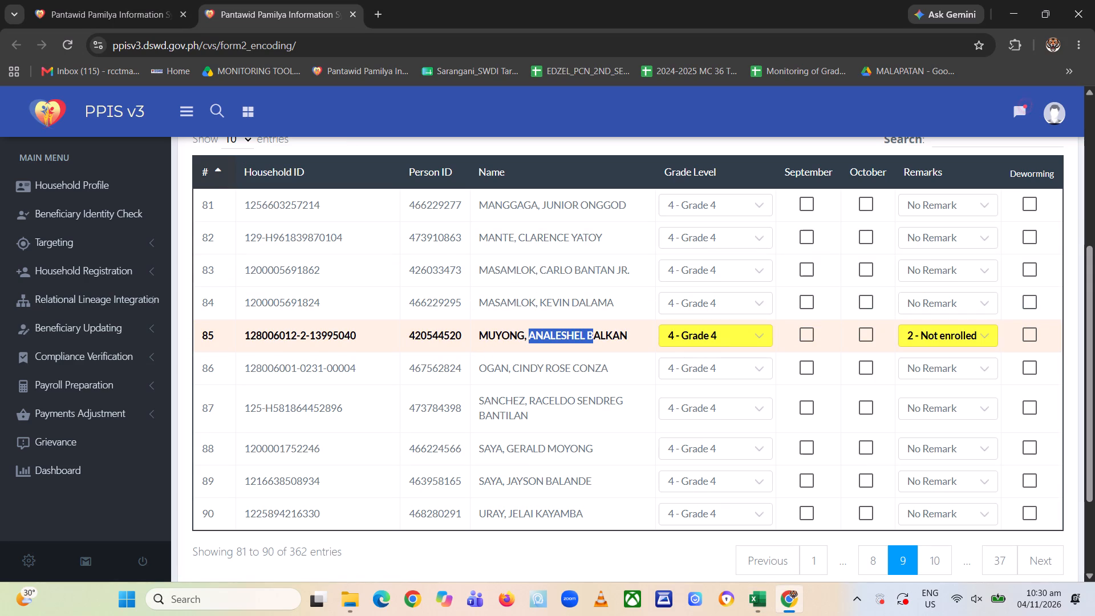
pyautogui.press('c')
pyautogui.hotkey('ctrl', 'c')
pyautogui.hotkey('alt', 'Tab')
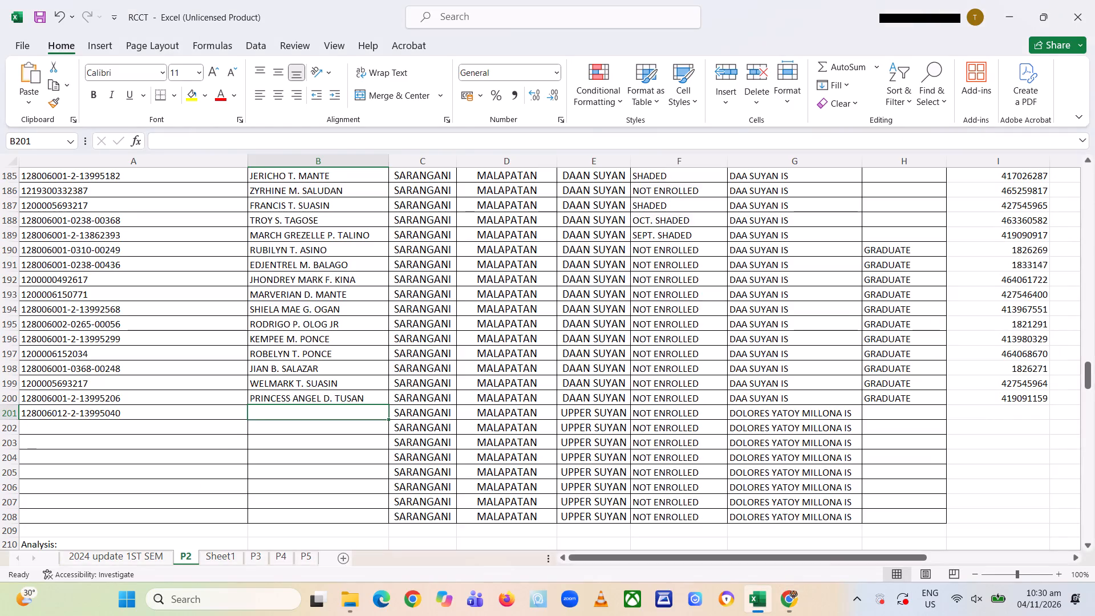
pyautogui.click(613, 138)
pyautogui.hotkey('ctrl', 'v')
pyautogui.write('. MUYONG')
pyautogui.press('Return')
# Copy entry 85's person ID from PPIS into cell I201 of the workbook.
pyautogui.press('Up')
pyautogui.press('Right')
pyautogui.press('Right')
pyautogui.press('Right')
pyautogui.press('Right')
pyautogui.press('Right')
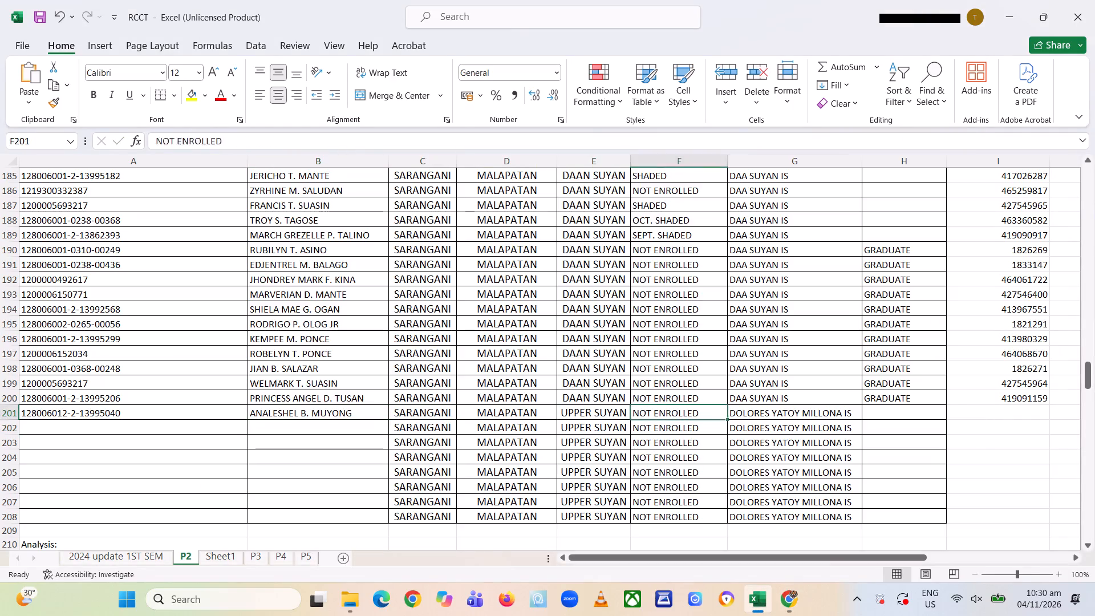
pyautogui.press('Right')
pyautogui.press('Right')
pyautogui.hotkey('alt', 'Tab')
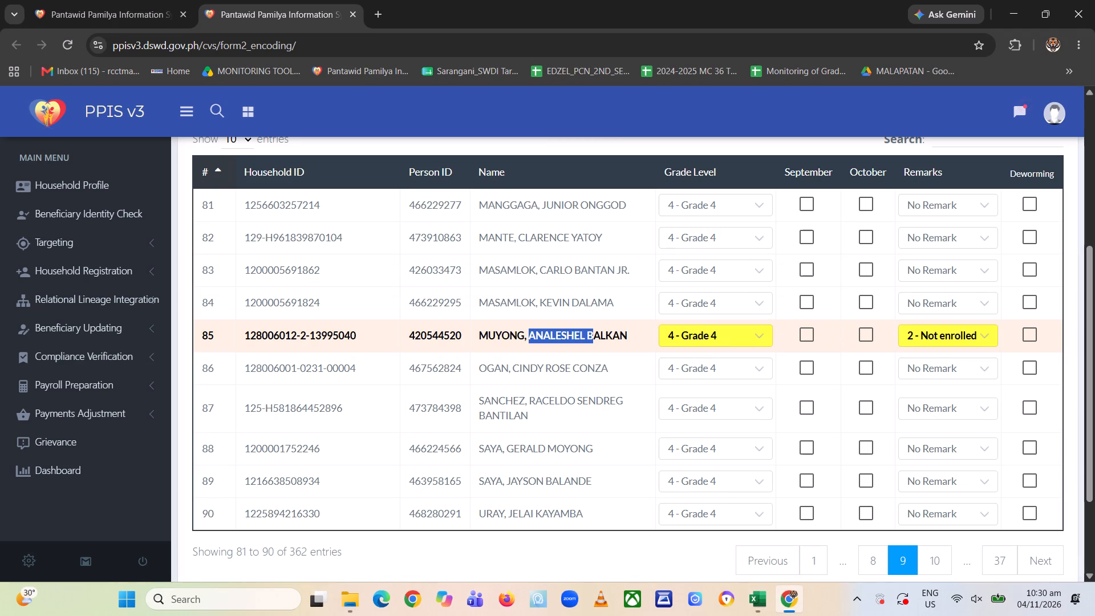
pyautogui.doubleClick(447, 335)
pyautogui.hotkey('ctrl', 'c')
pyautogui.hotkey('alt', 'Tab')
pyautogui.click(540, 138)
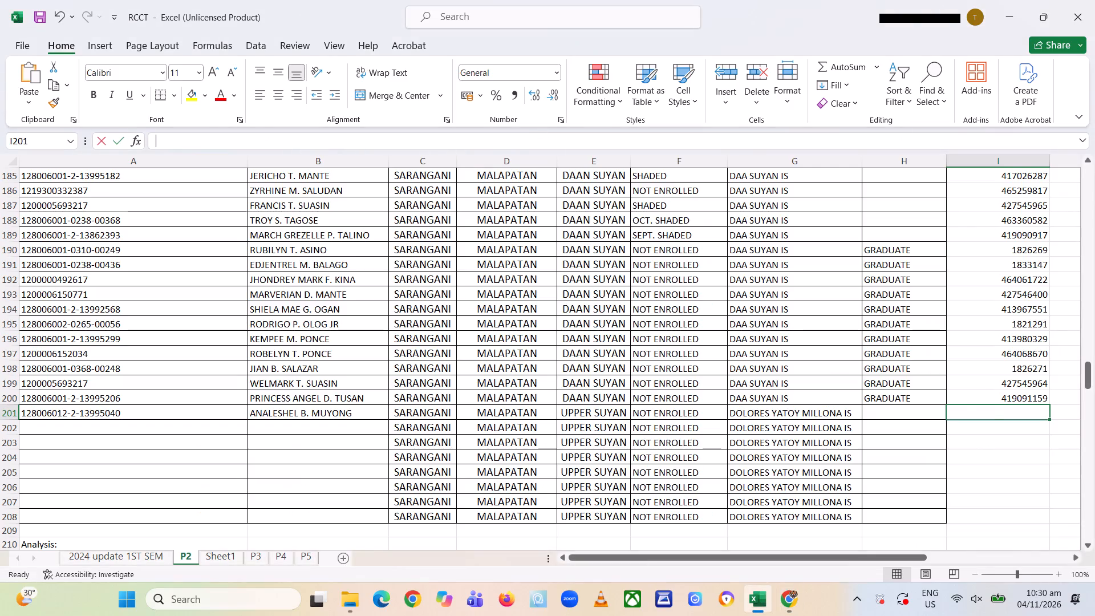
pyautogui.hotkey('ctrl', 'v')
pyautogui.press('Return')
# Find the next highlighted not-enrolled student in PPIS, entry 128 on page 13, and copy the person ID into cell I202.
pyautogui.hotkey('alt', 'Tab')
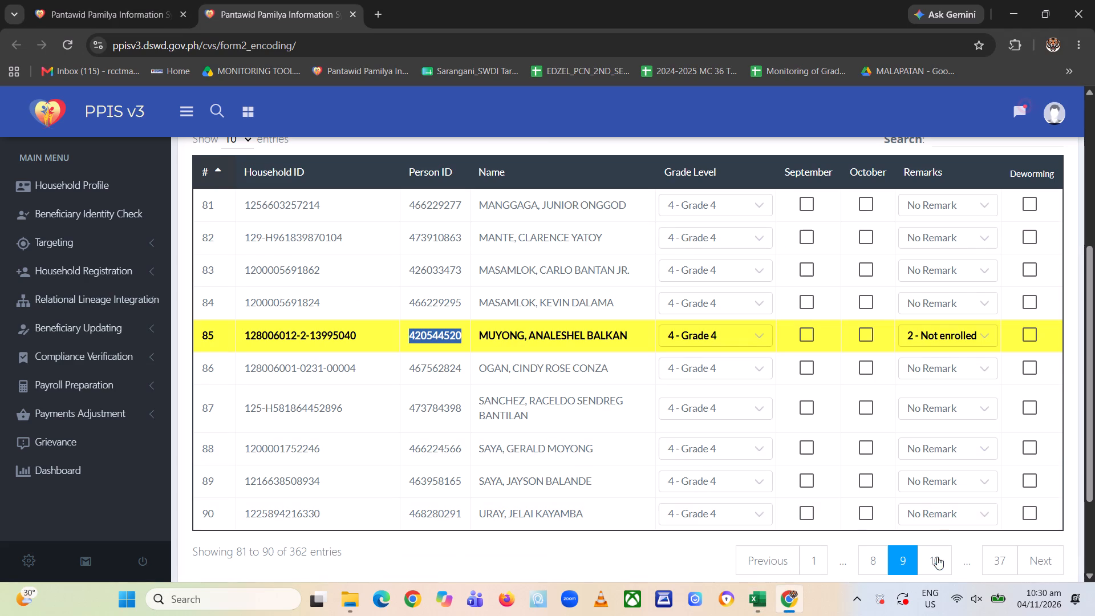
pyautogui.click(938, 560)
pyautogui.click(938, 560)
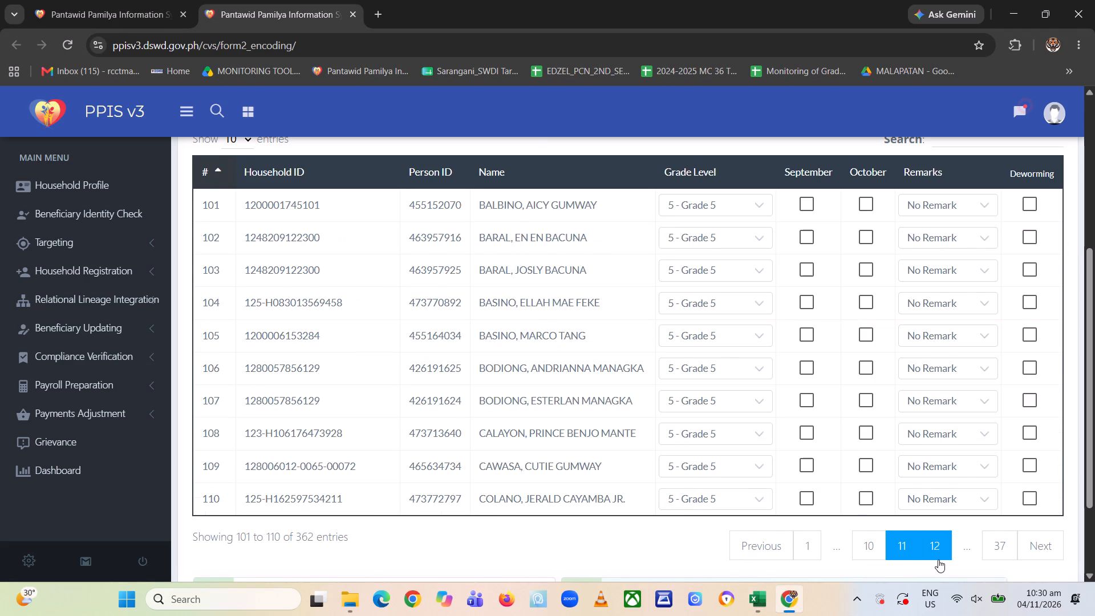
pyautogui.click(938, 560)
pyautogui.click(938, 560)
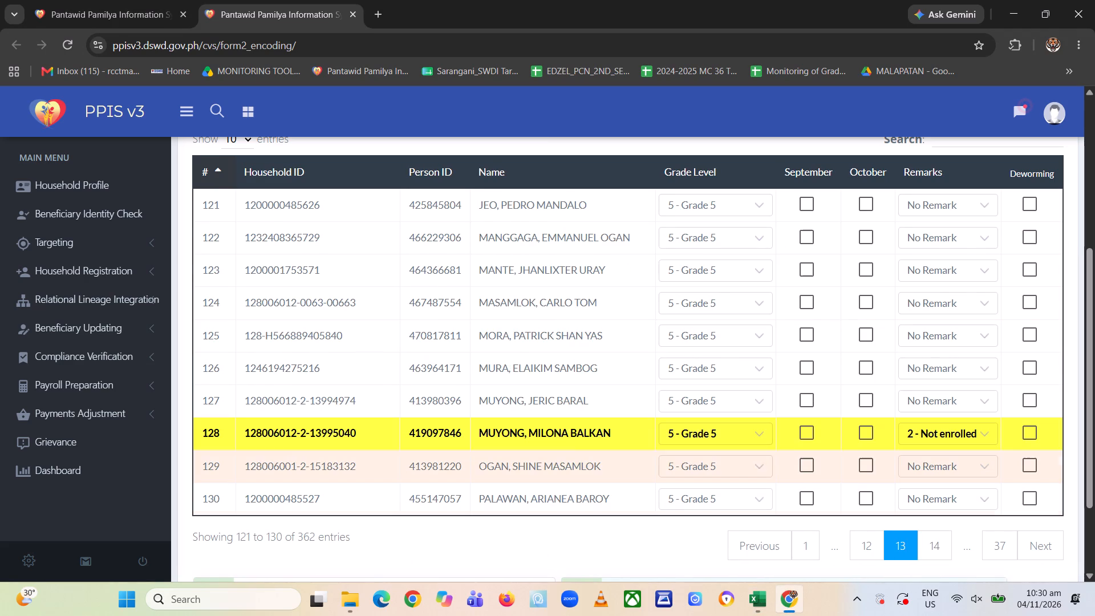
pyautogui.doubleClick(439, 437)
pyautogui.hotkey('ctrl', 'c')
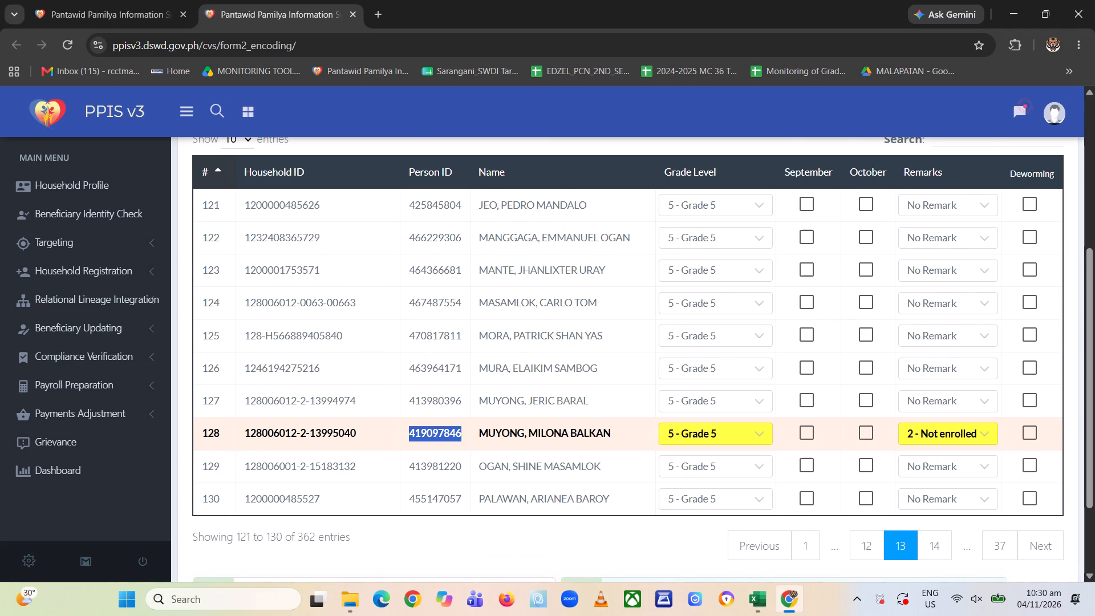
pyautogui.hotkey('alt', 'Tab')
pyautogui.click(557, 136)
pyautogui.hotkey('ctrl', 'v')
pyautogui.press('Return')
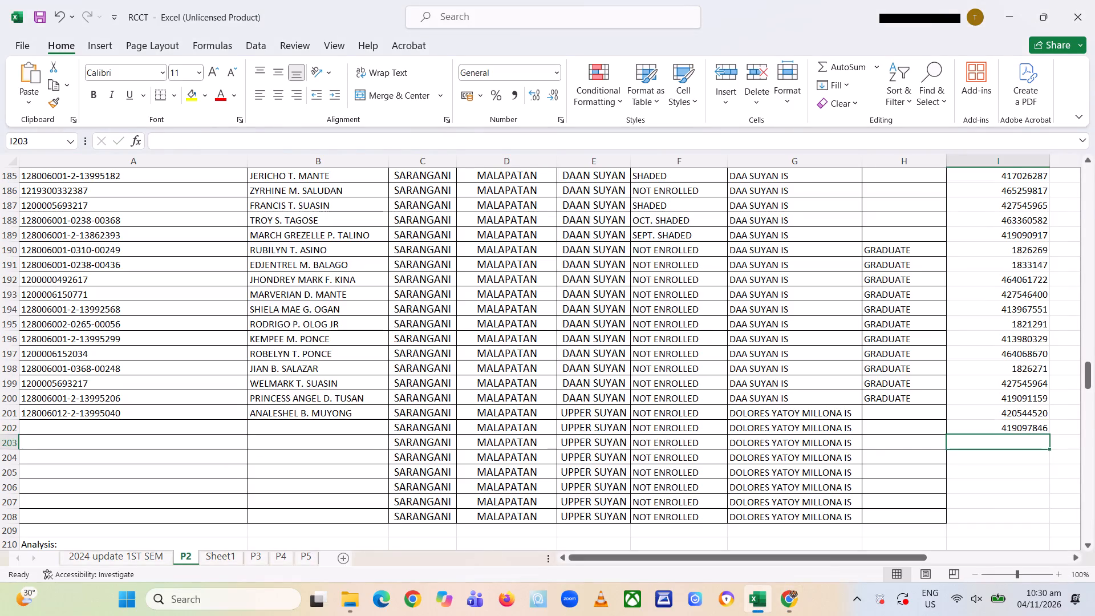
# Enter entry 128's name in cell B202 as first name, middle initial with period, and surname.
pyautogui.press('Up')
pyautogui.press('Left')
pyautogui.press('Left')
pyautogui.press('Left')
pyautogui.press('Left')
pyautogui.press('Left')
pyautogui.press('Left')
pyautogui.press('Left')
pyautogui.hotkey('alt', 'Tab')
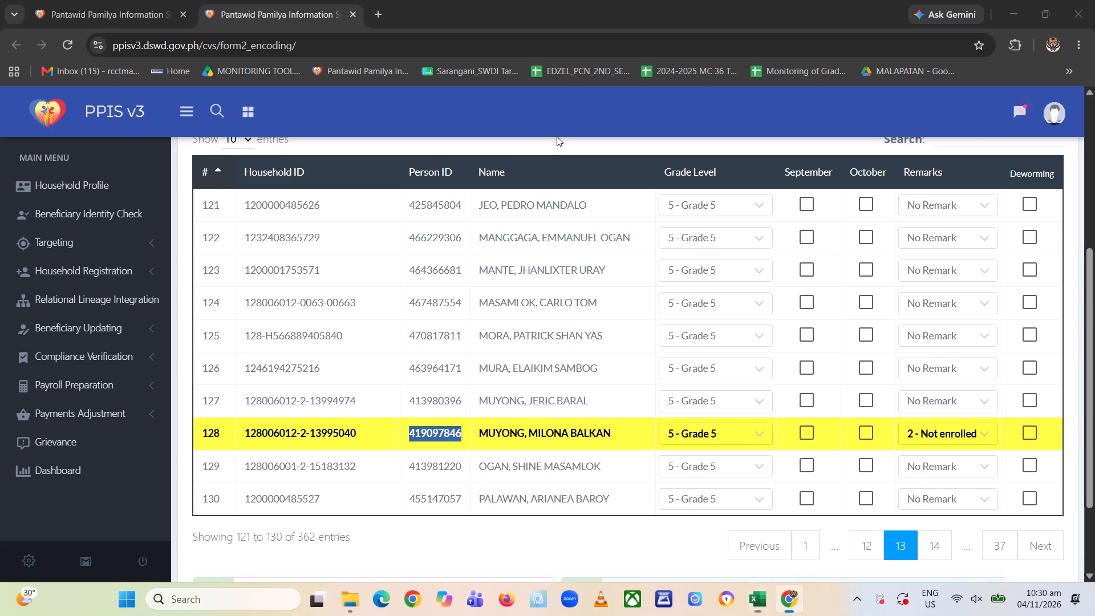
pyautogui.moveTo(532, 432); pyautogui.dragTo(579, 431)
pyautogui.hotkey('ctrl', 'c')
pyautogui.hotkey('alt', 'Tab')
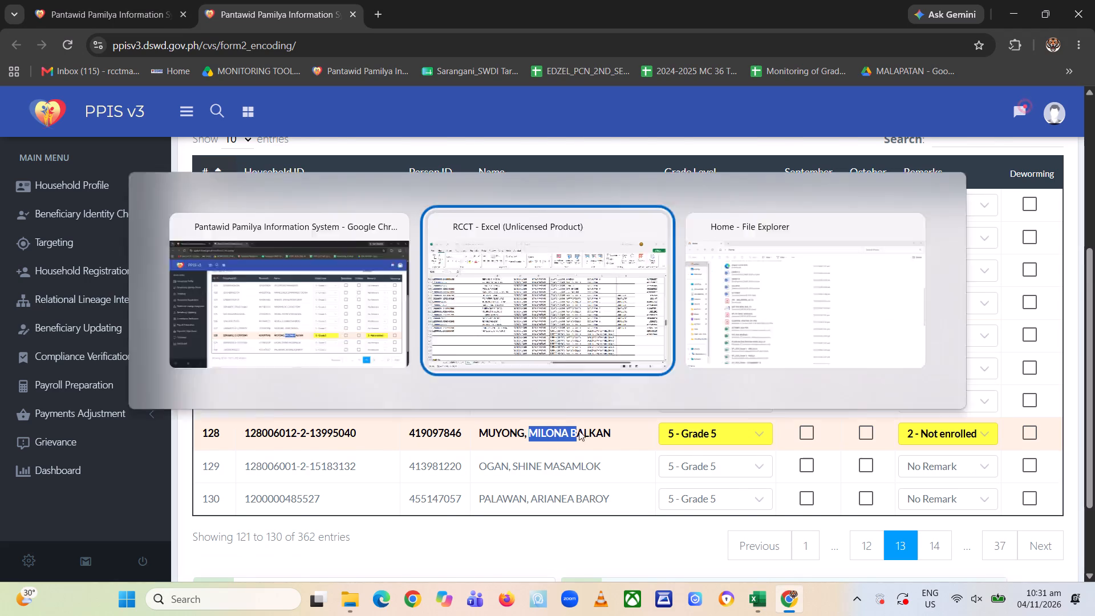
pyautogui.click(619, 138)
pyautogui.hotkey('ctrl', 'v')
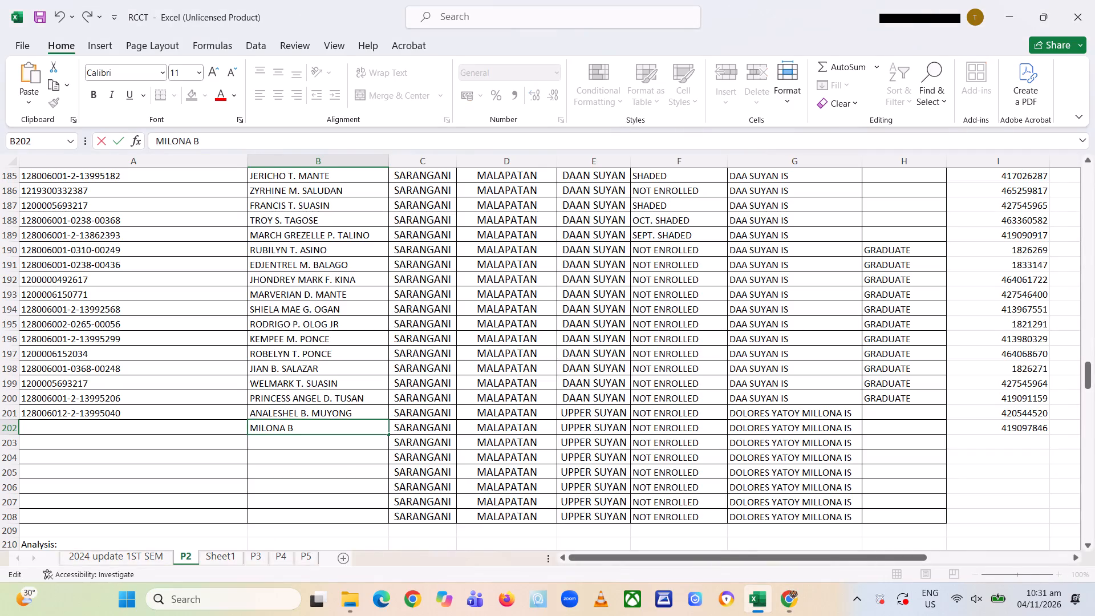
pyautogui.write('. MUYONG')
pyautogui.press('Return')
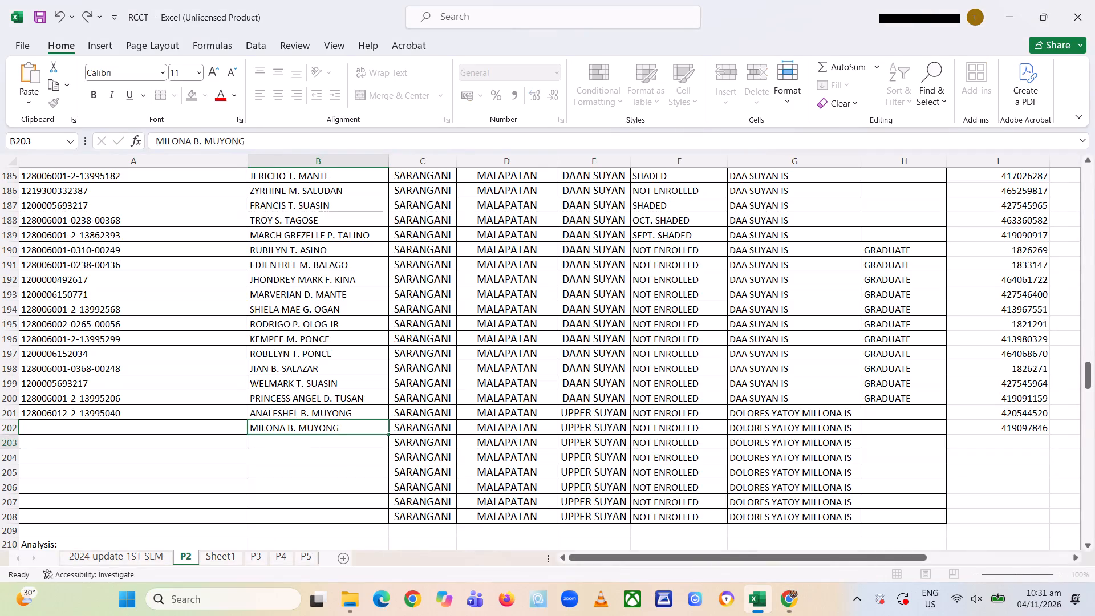
# Fill the household ID from A201 down into A202.
pyautogui.press('Up')
pyautogui.press('Left')
pyautogui.press('Up')
pyautogui.hotkey('shift', 'Down')
pyautogui.hotkey('ctrl', 'd')
pyautogui.press('Down')
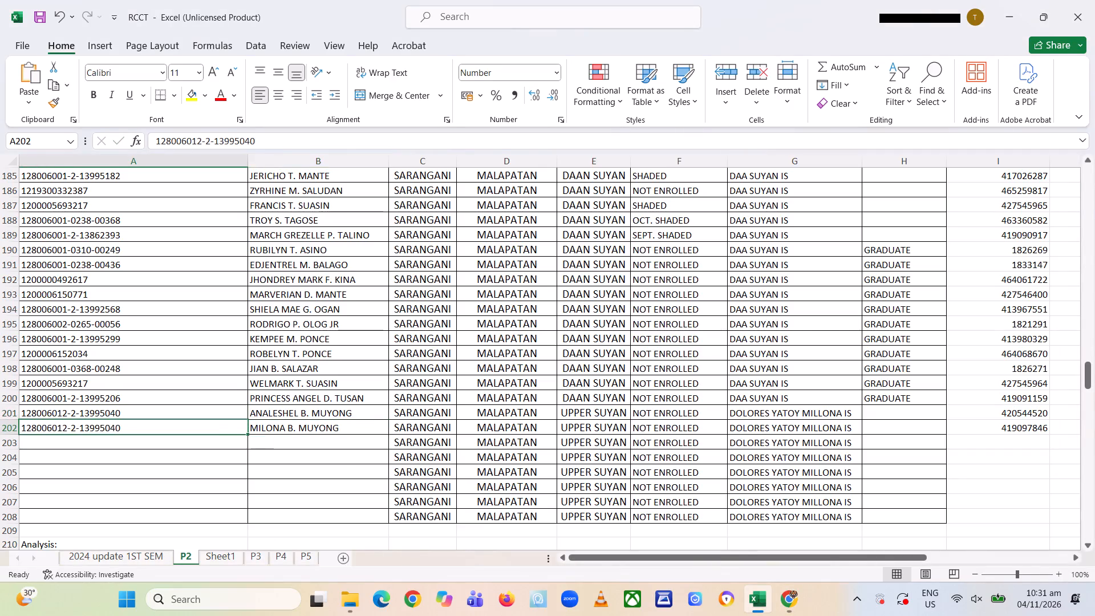
# Find the next not-enrolled student in PPIS, entry 197 on page 20, and enter the name in B203 as first name, middle initial and surname.
pyautogui.press('Right')
pyautogui.press('Right')
pyautogui.press('Down')
pyautogui.press('Left')
pyautogui.hotkey('alt', 'Tab')
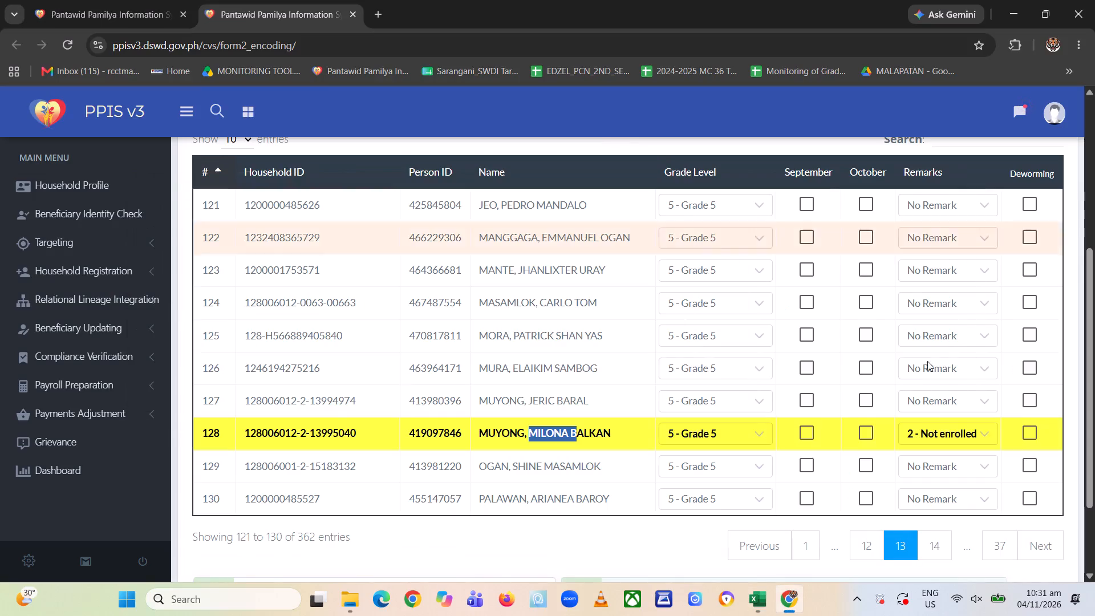
pyautogui.hotkey('alt', 'Tab')
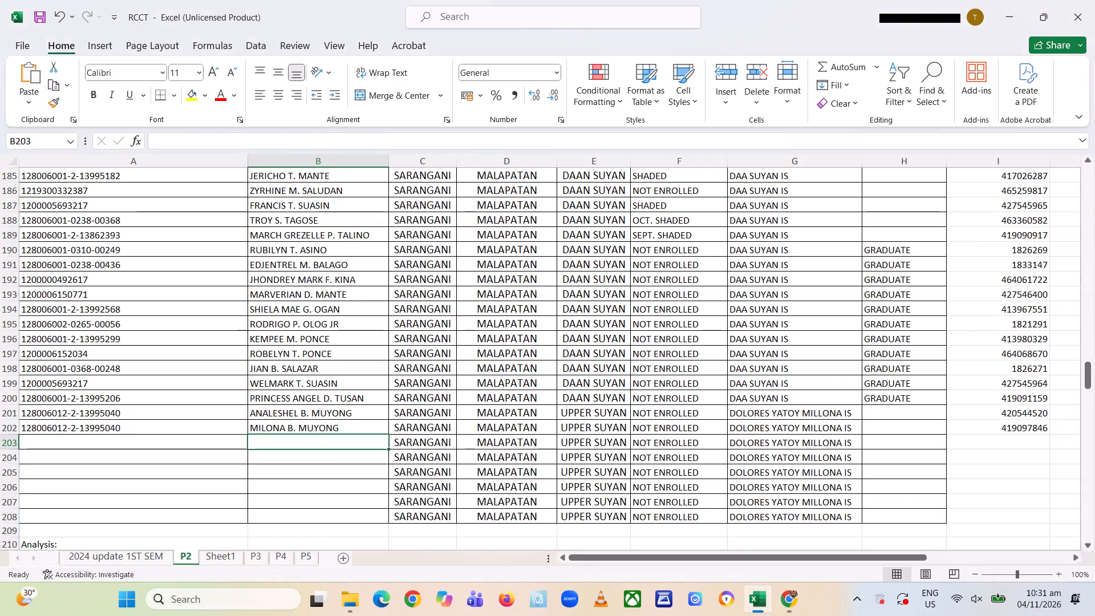
pyautogui.hotkey('alt', 'Tab')
pyautogui.click(940, 548)
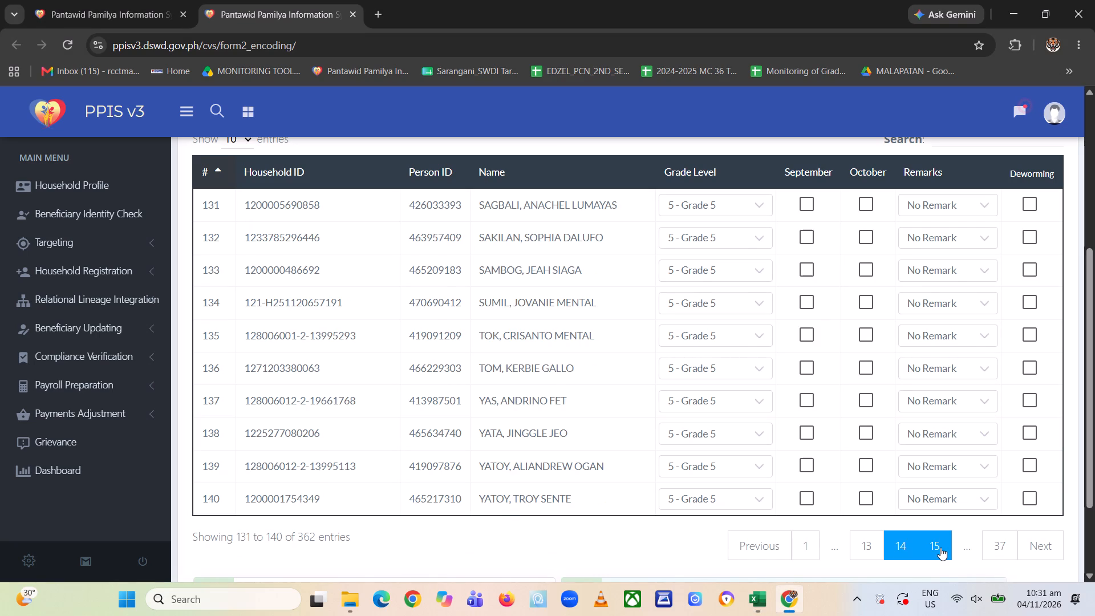
pyautogui.click(940, 548)
pyautogui.click(940, 548)
pyautogui.click(940, 548)
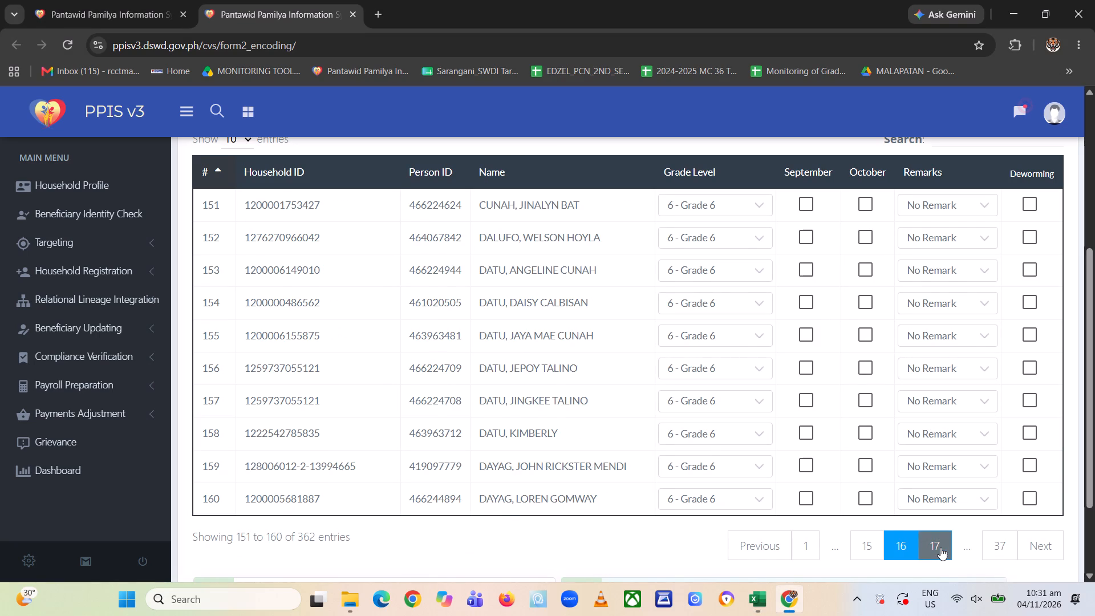
pyautogui.click(940, 548)
pyautogui.click(940, 548)
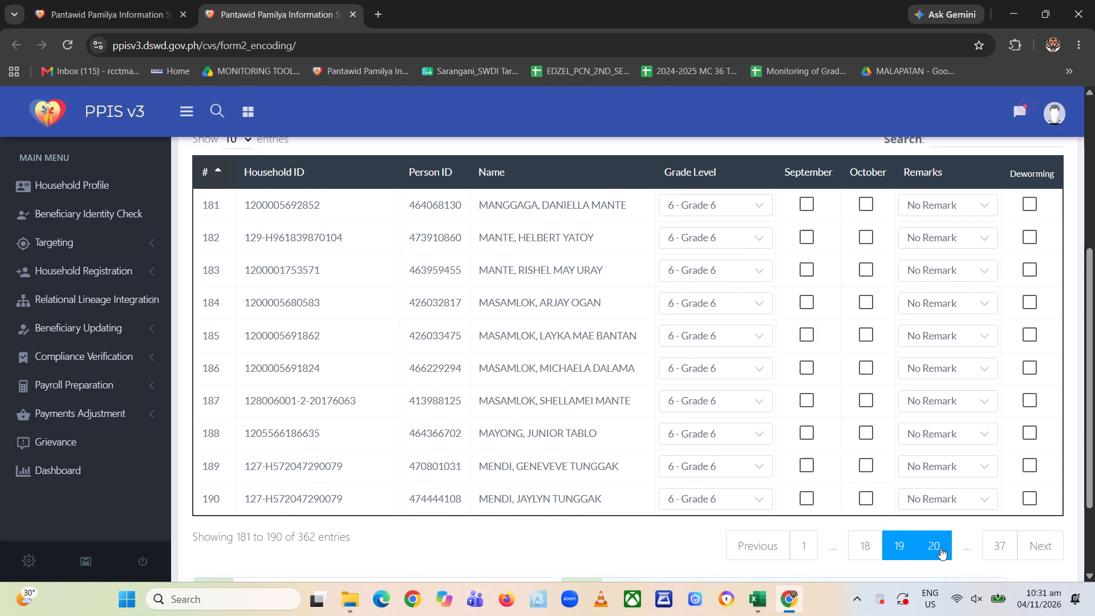
pyautogui.click(940, 548)
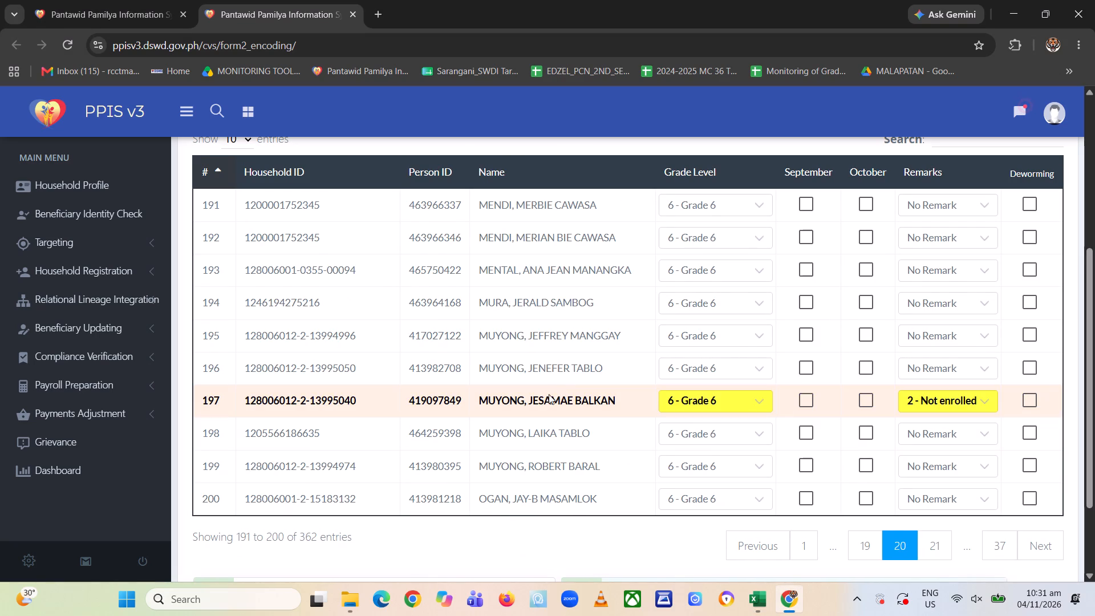
pyautogui.moveTo(529, 400); pyautogui.dragTo(583, 400)
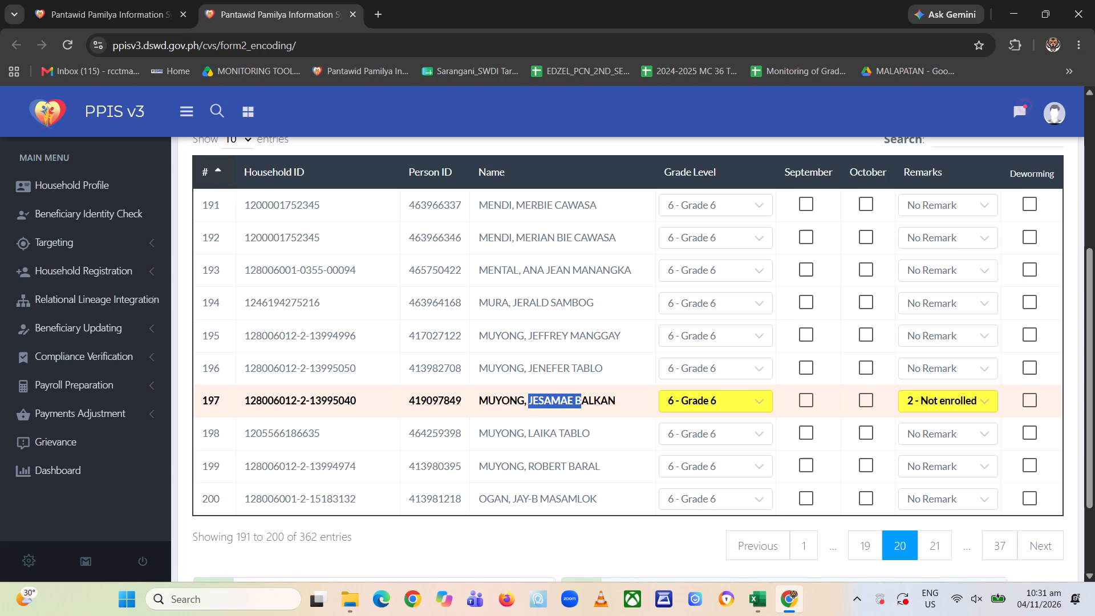
pyautogui.moveTo(583, 400); pyautogui.dragTo(583, 400)
pyautogui.hotkey('ctrl', 'c')
pyautogui.hotkey('alt', 'Tab')
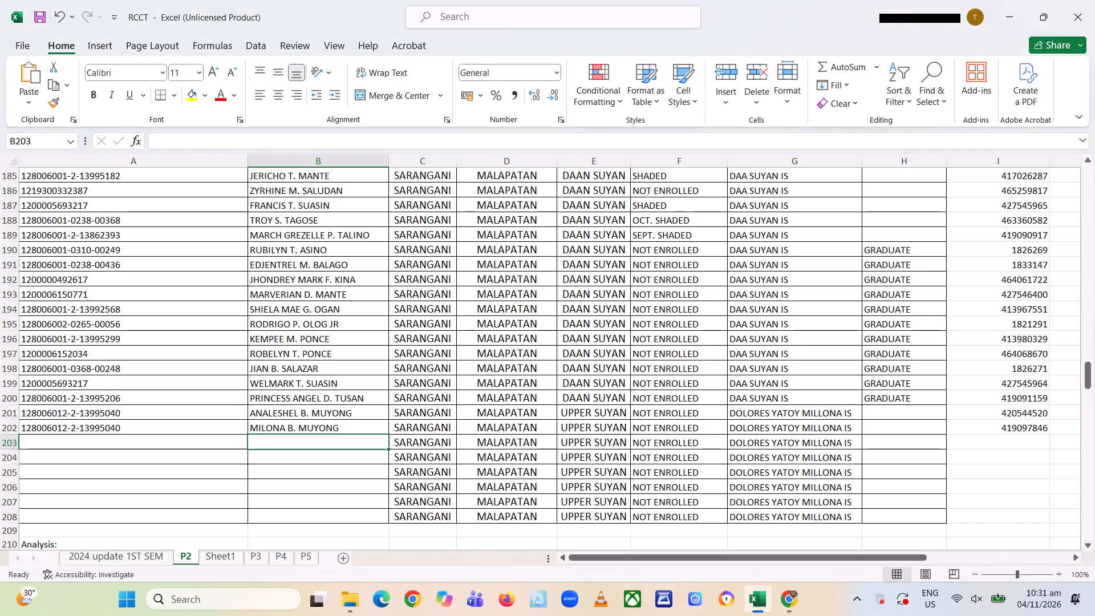
pyautogui.click(478, 139)
pyautogui.hotkey('ctrl', 'v')
pyautogui.write('. MUYONG')
pyautogui.press('Return')
# Fill the household ID from A202 down into A203.
pyautogui.press('Up')
pyautogui.press('Left')
pyautogui.press('Left')
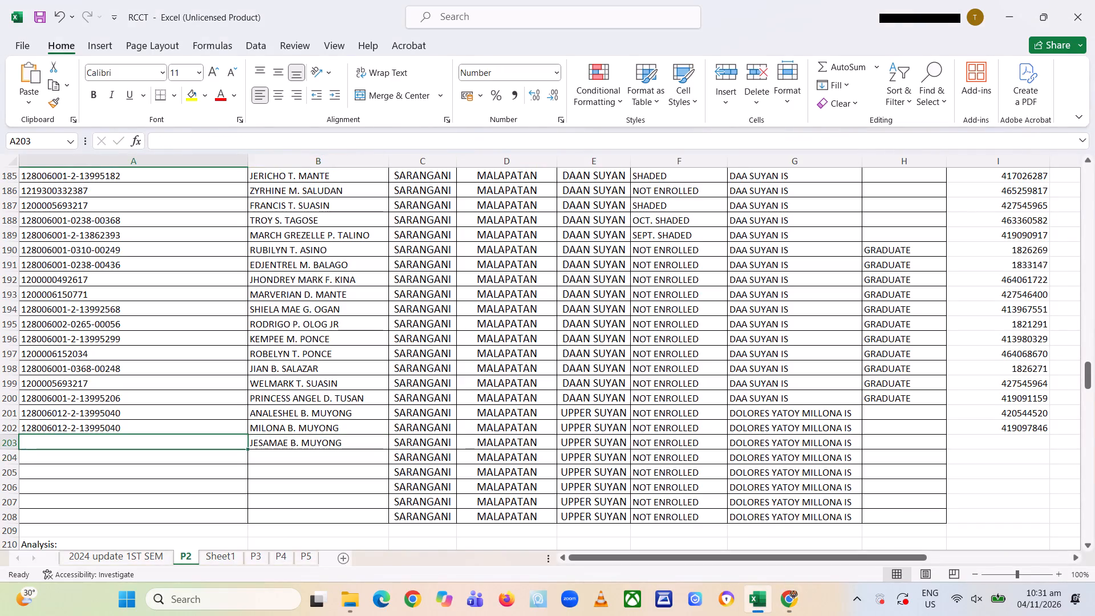
pyautogui.press('Up')
pyautogui.hotkey('shift', 'Down')
pyautogui.hotkey('ctrl', 'd')
pyautogui.press('Down')
# Copy entry 197's person ID from PPIS into cell I203.
pyautogui.press('Right')
pyautogui.press('Right')
pyautogui.press('Right')
pyautogui.press('Right')
pyautogui.press('Right')
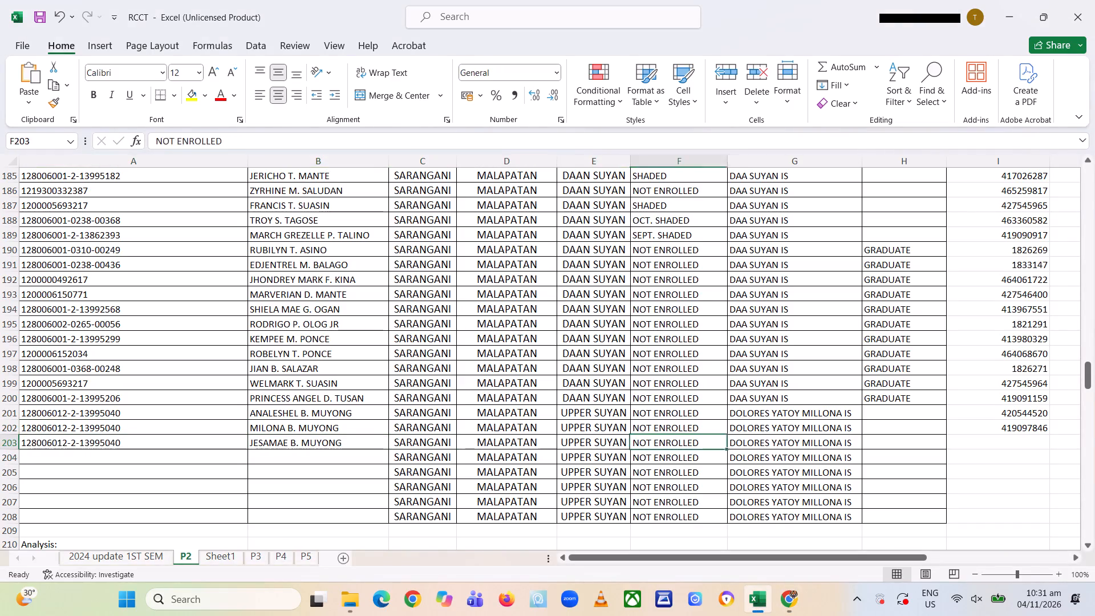
pyautogui.press('Right')
pyautogui.press('Right')
pyautogui.press('Right')
pyautogui.hotkey('alt', 'Tab')
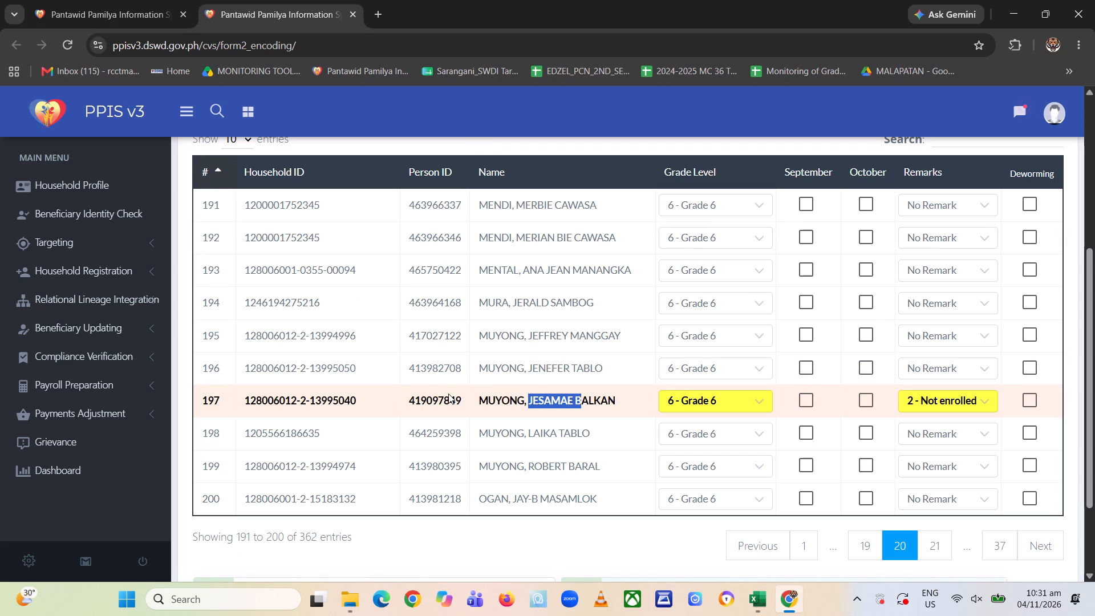
pyautogui.doubleClick(448, 394)
pyautogui.hotkey('ctrl', 'c')
pyautogui.hotkey('alt', 'Tab')
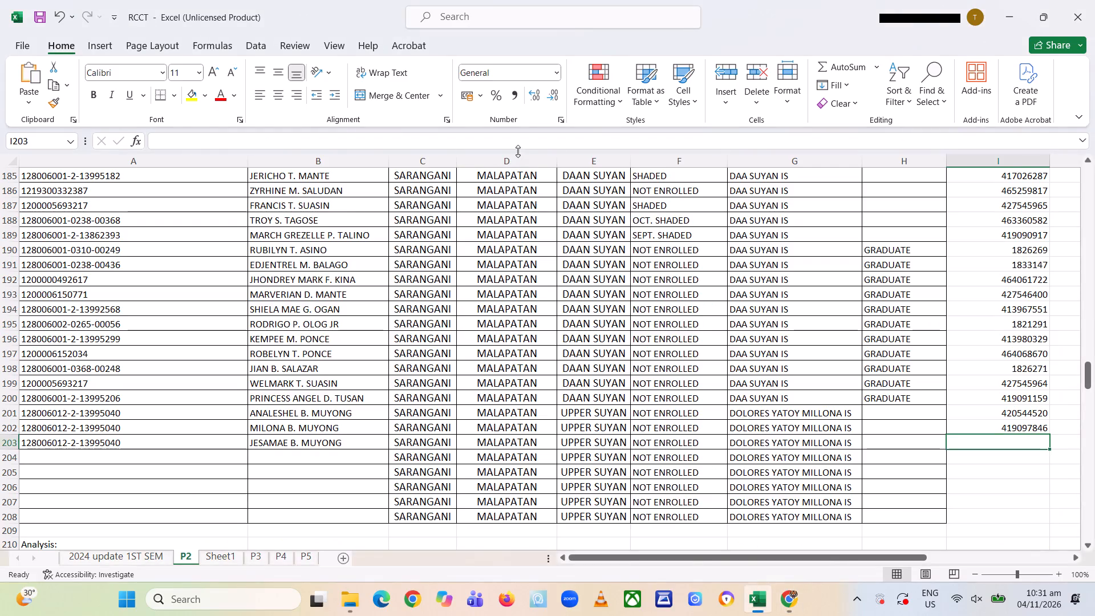
pyautogui.click(519, 142)
pyautogui.hotkey('ctrl', 'v')
pyautogui.press('Return')
# Look through pages 21 to 37 of Dolores Yatoy Millona Integrated School's list in PPIS for further not-enrolled students.
pyautogui.hotkey('alt', 'Tab')
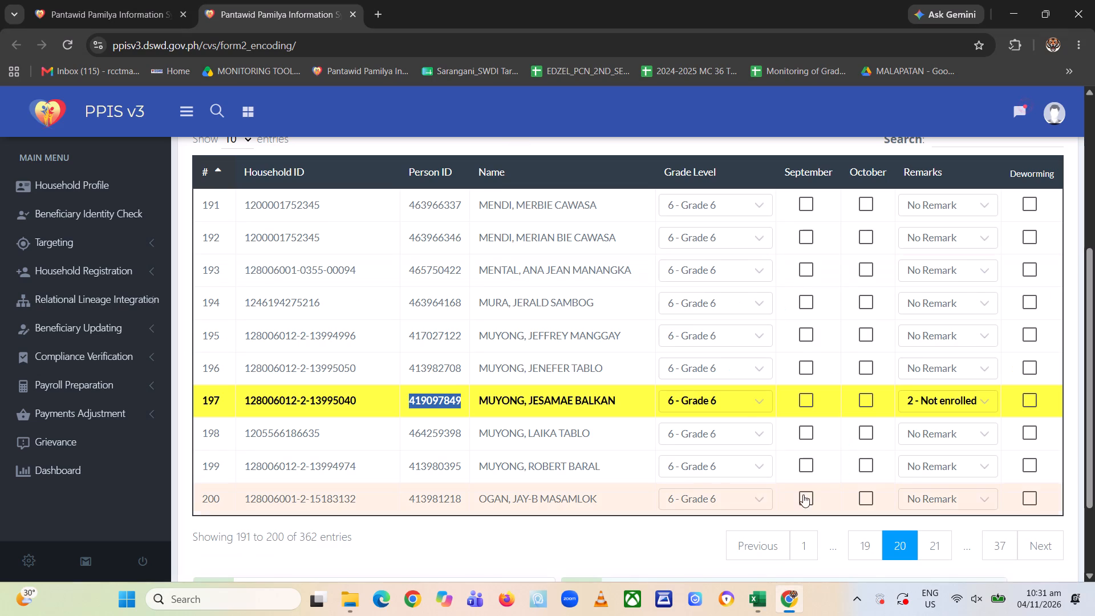
pyautogui.click(936, 549)
pyautogui.click(936, 549)
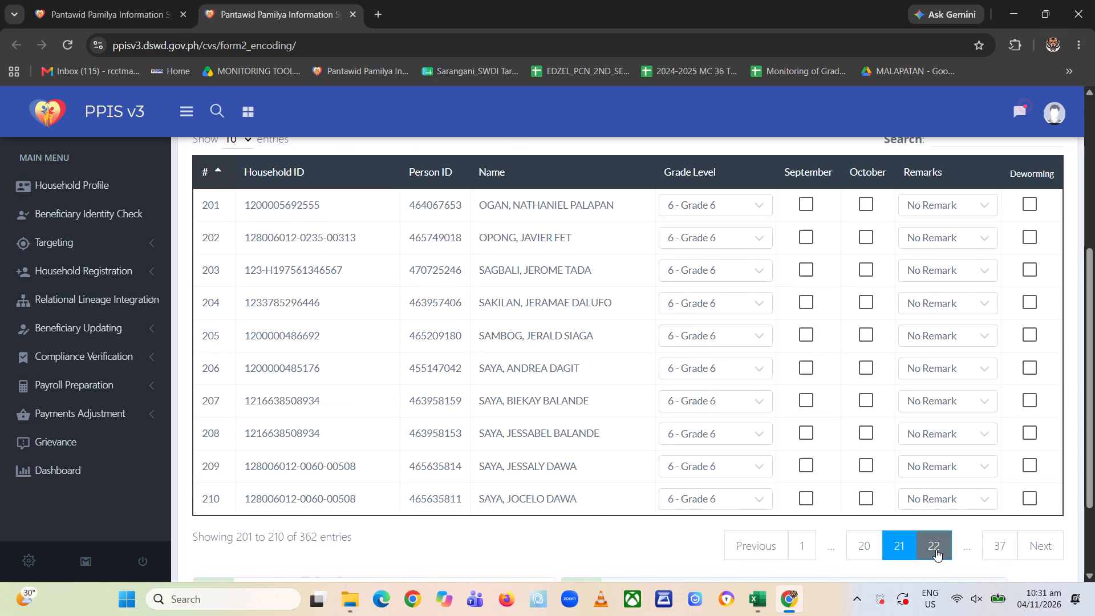
pyautogui.click(936, 549)
pyautogui.click(936, 549)
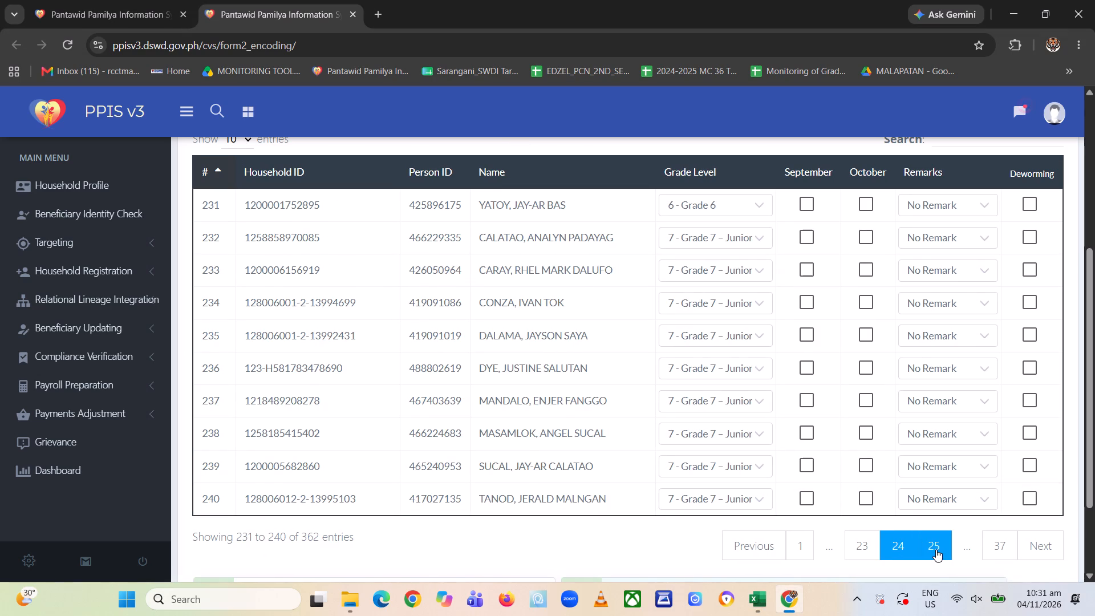
pyautogui.click(936, 549)
pyautogui.click(936, 549)
pyautogui.click(936, 549)
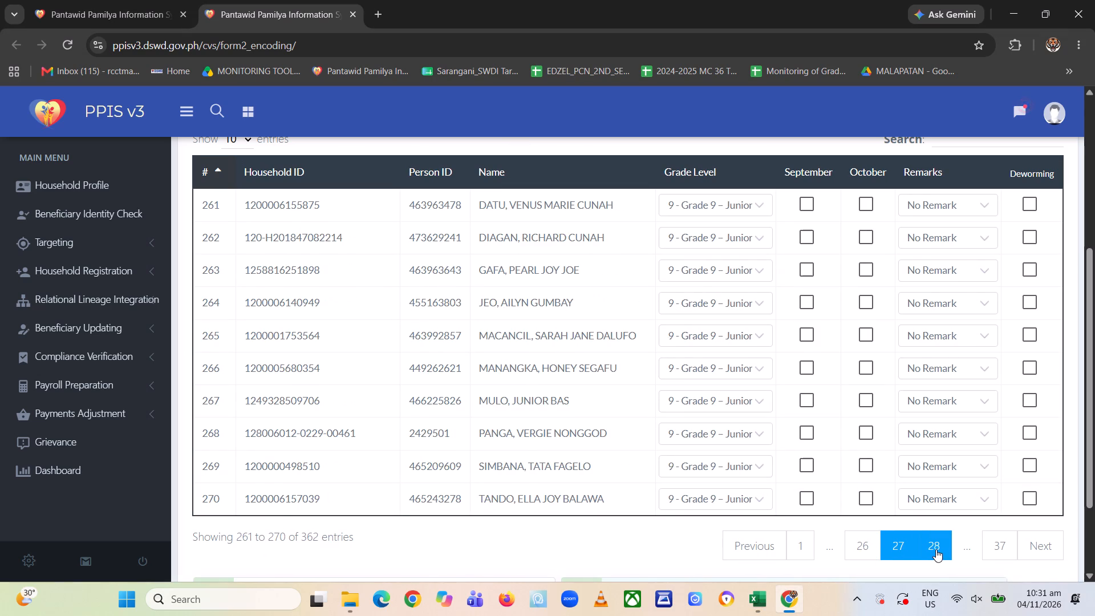
pyautogui.click(936, 549)
pyautogui.click(936, 549)
pyautogui.click(936, 549)
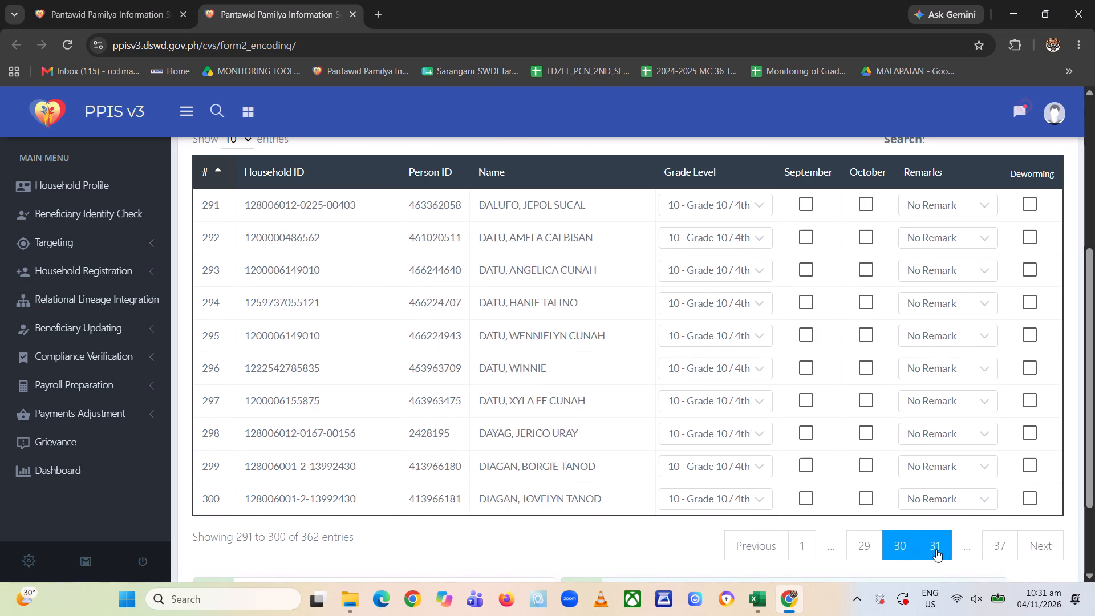
pyautogui.click(936, 549)
pyautogui.click(936, 549)
pyautogui.click(936, 549)
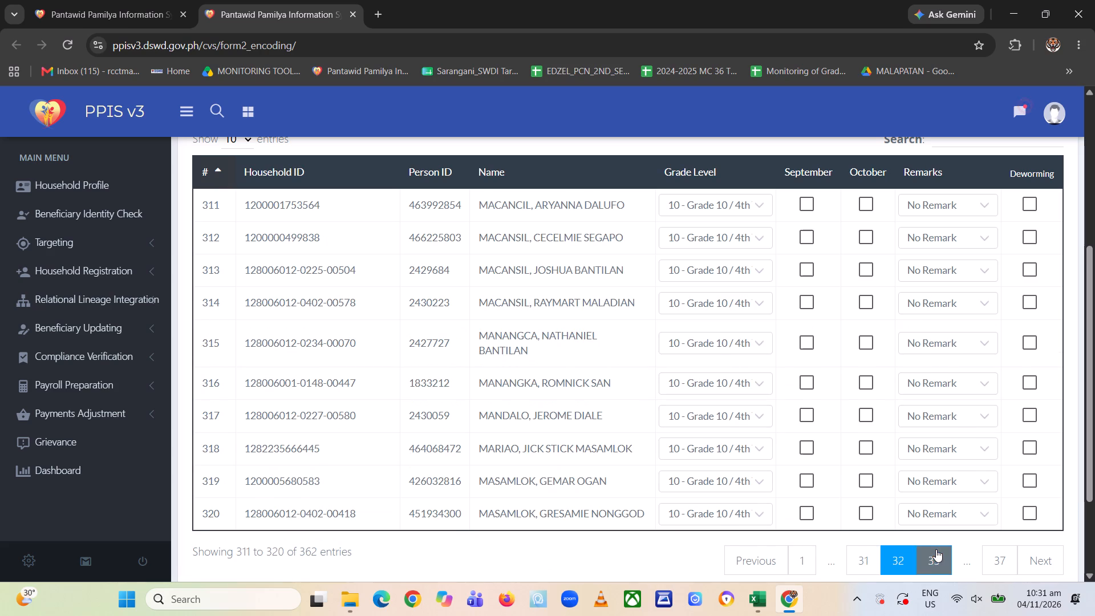
pyautogui.click(936, 549)
pyautogui.click(936, 549)
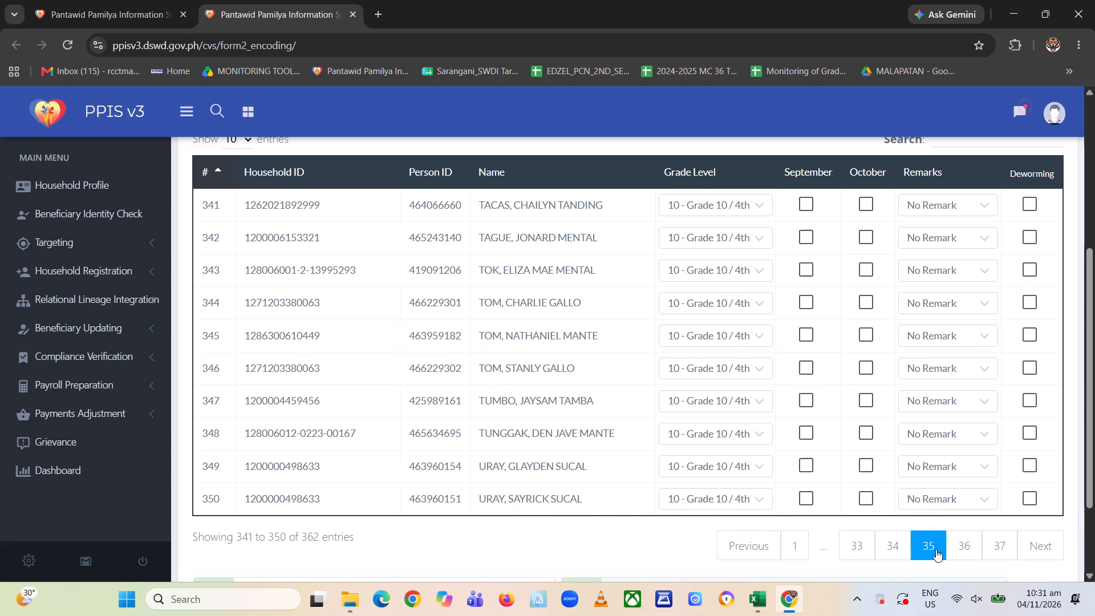
pyautogui.click(954, 546)
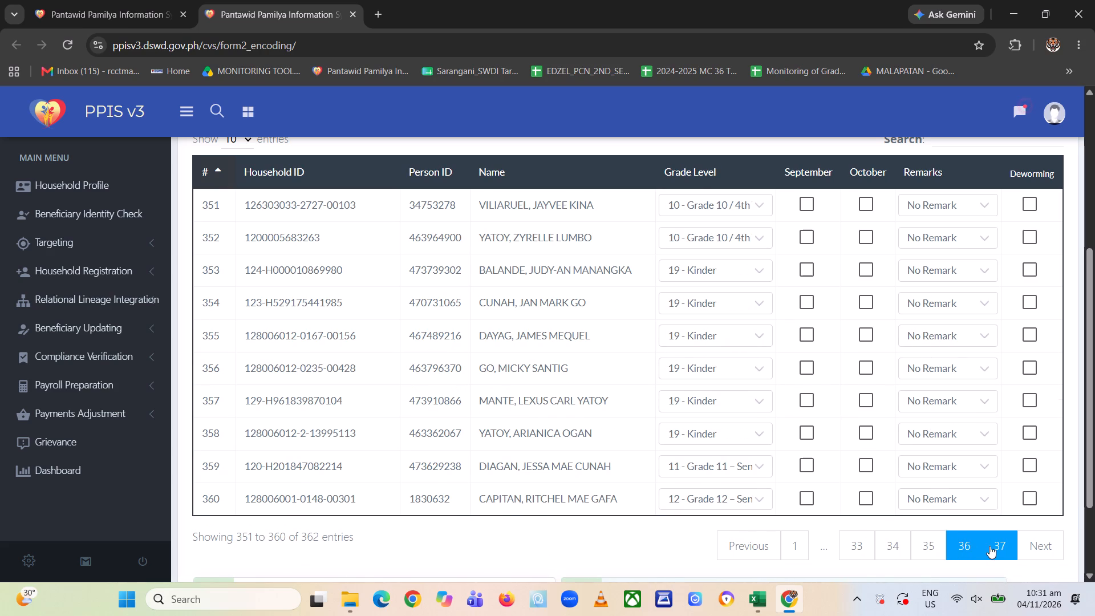
pyautogui.click(991, 546)
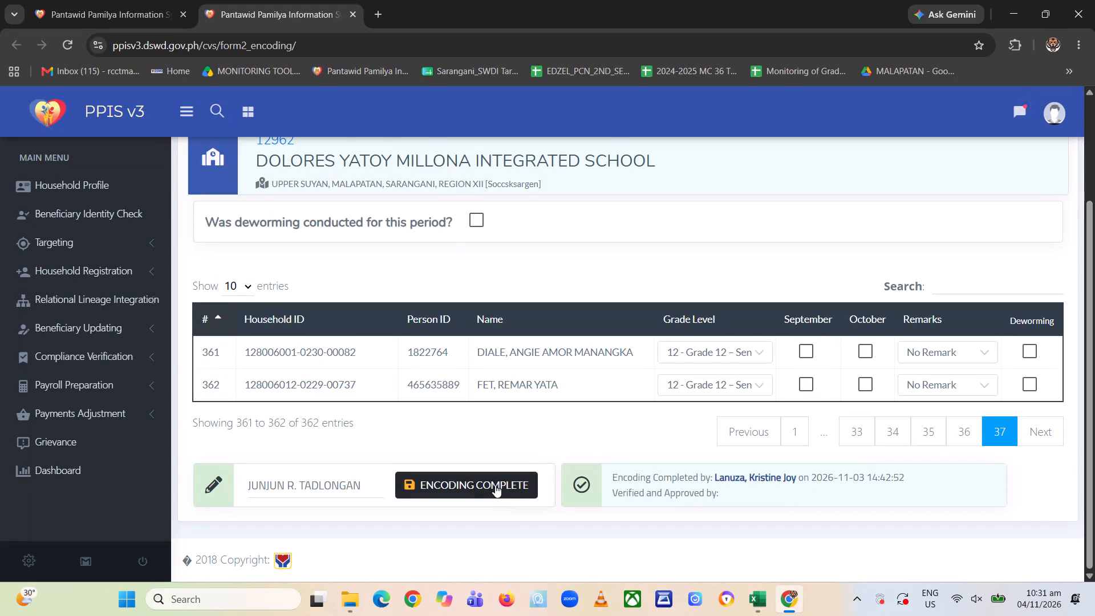
# Mark Dolores Yatoy Millona Integrated School's Form 2 encoding as complete and close its encoding page.
pyautogui.click(495, 485)
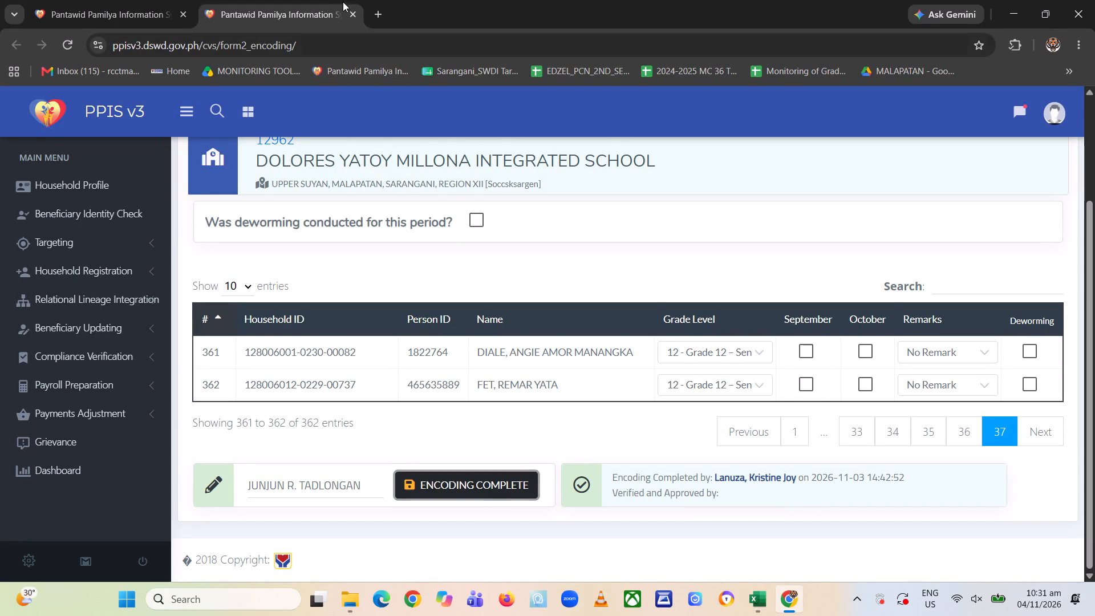
pyautogui.click(517, 374)
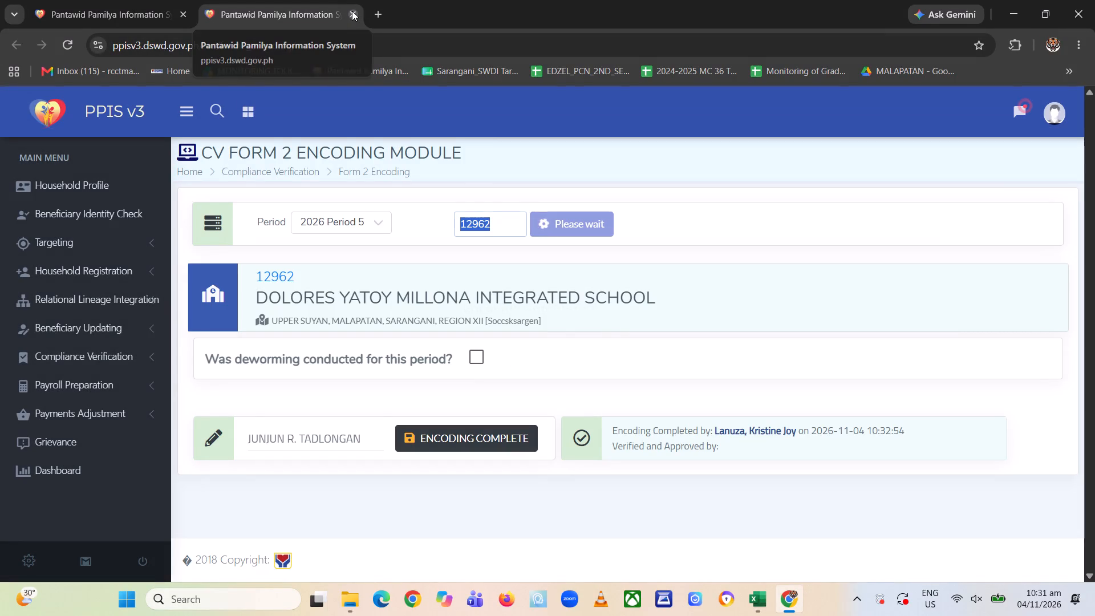
pyautogui.click(352, 11)
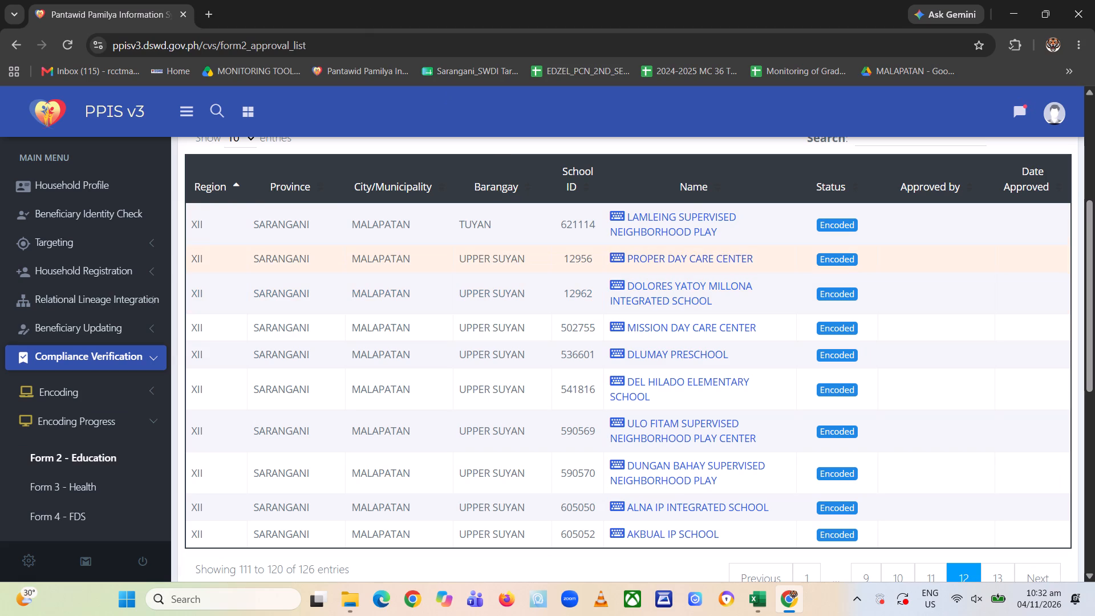
# Clear the deworming activity flag for Proper Day Care Center, mark its encoding complete and close its page.
pyautogui.click(619, 254)
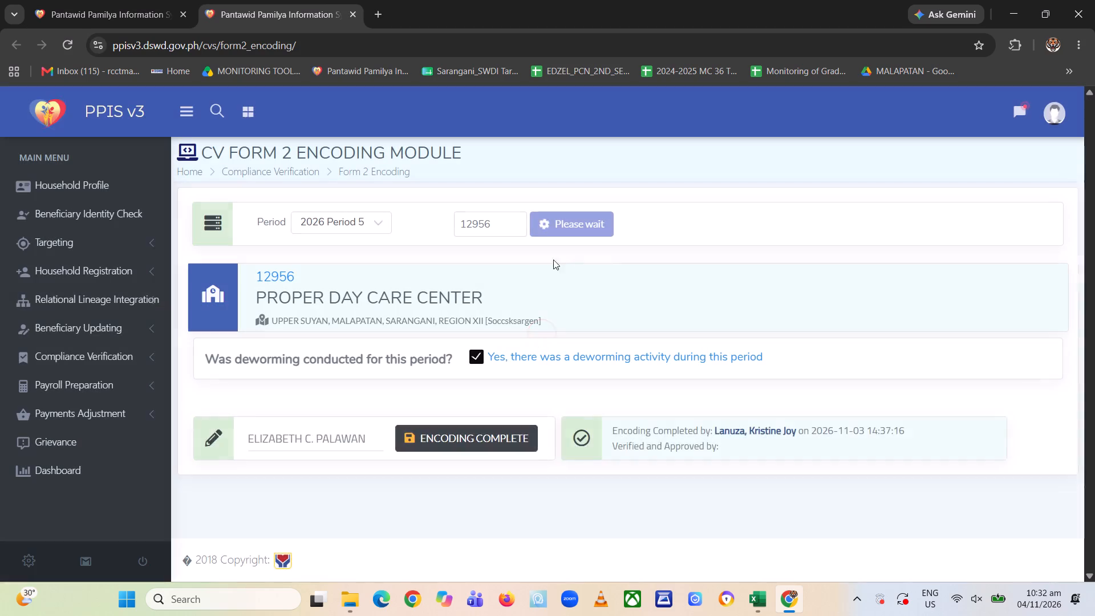
pyautogui.click(478, 356)
pyautogui.press('pagedown')
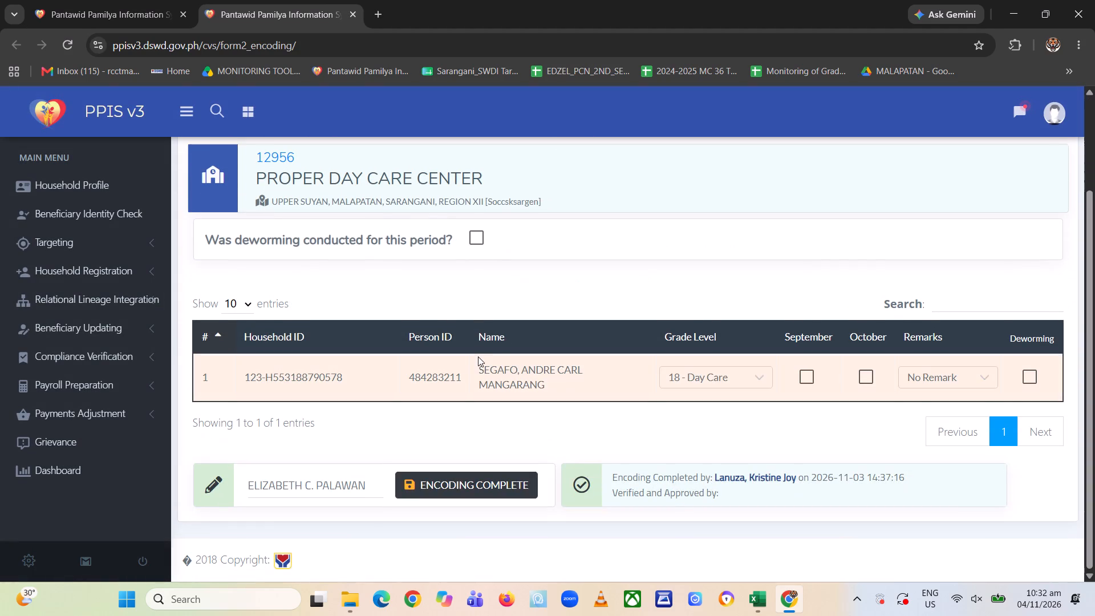
pyautogui.click(460, 484)
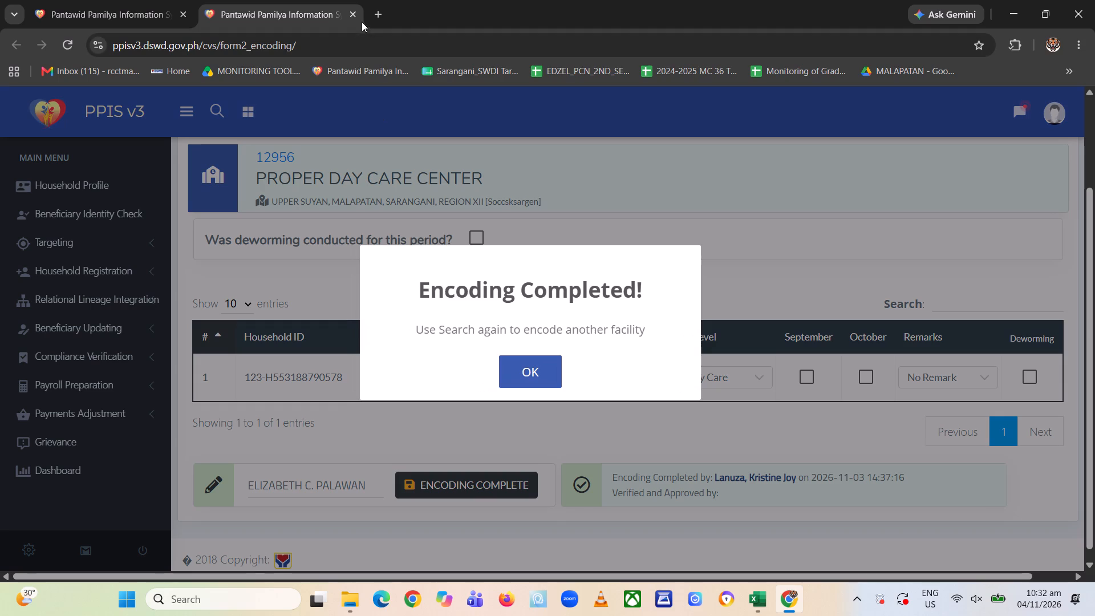
pyautogui.press('Return')
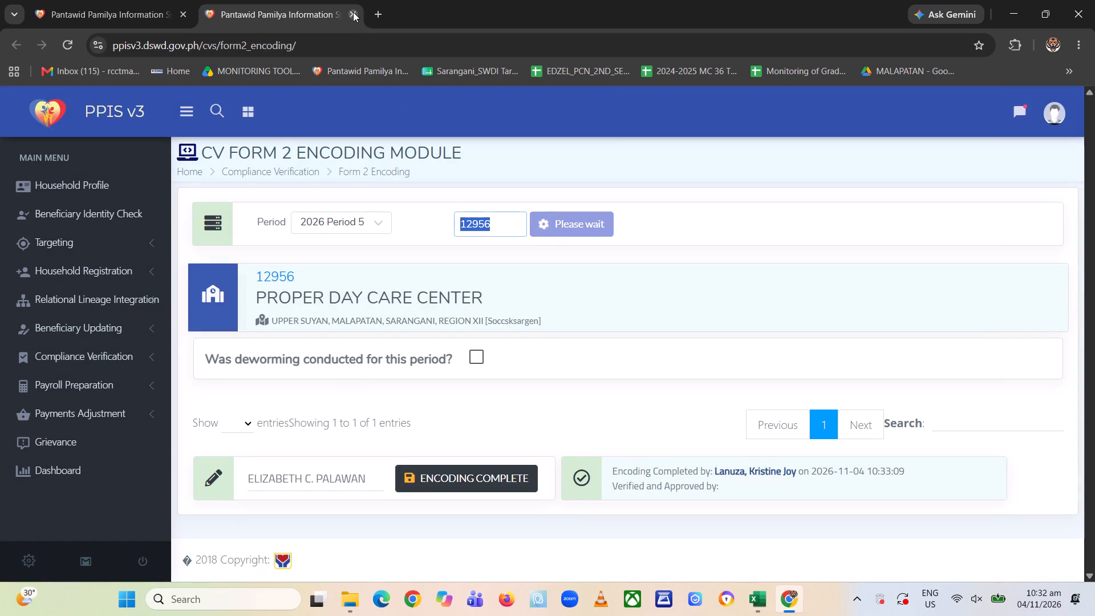
pyautogui.click(353, 12)
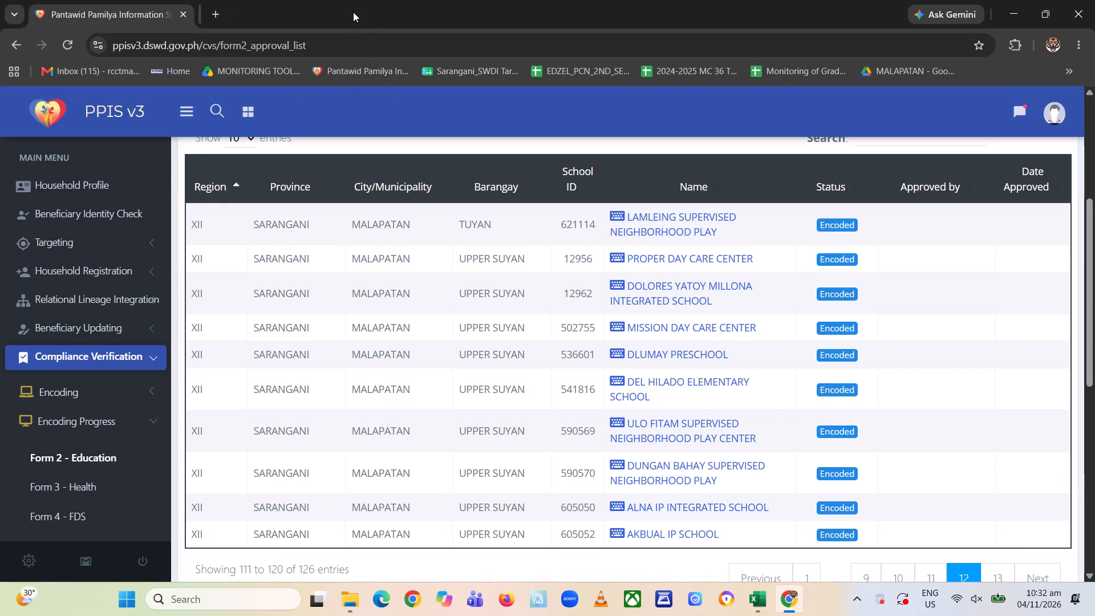
# Check the deworming setting on Mission Day Care Center's encoding page, closing the page when done.
pyautogui.click(619, 327)
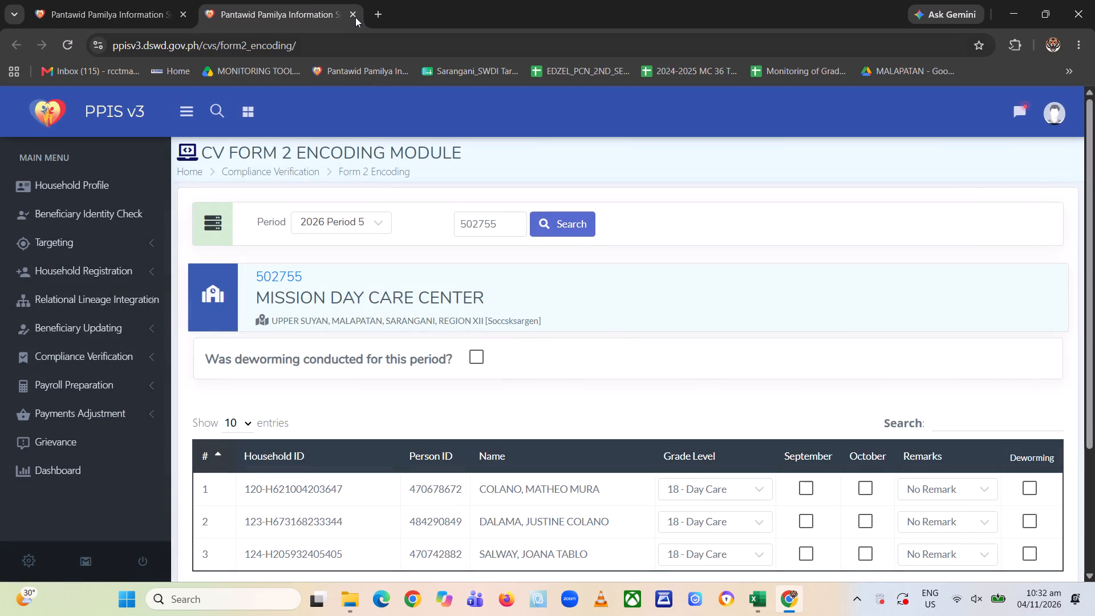
pyautogui.click(354, 15)
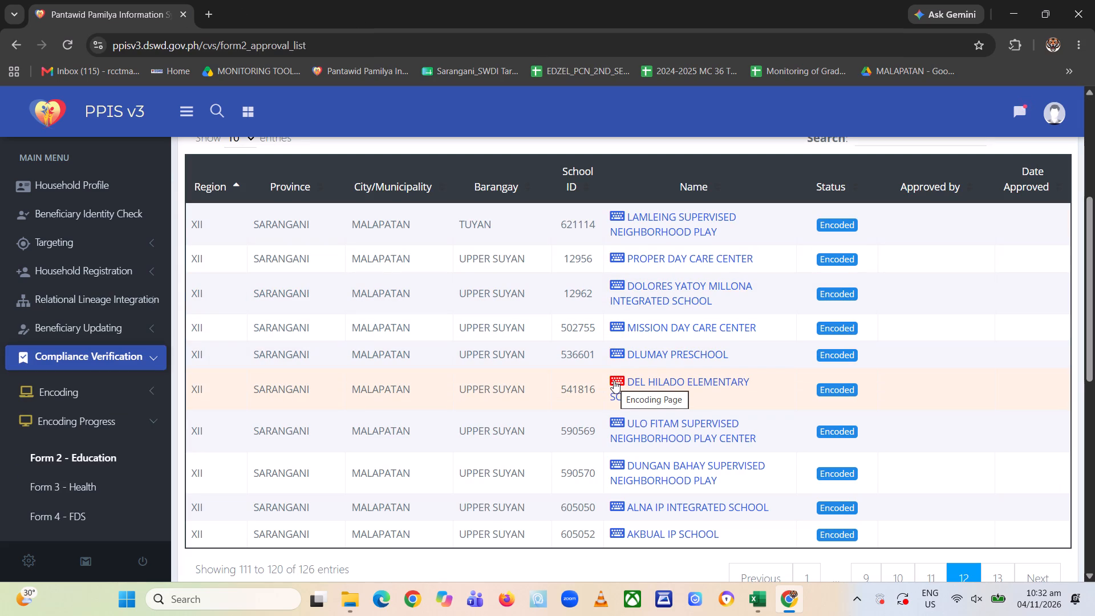
# Clear the deworming activity flag for Del Hilado Elementary School, mark its encoding complete and close its page.
pyautogui.click(614, 380)
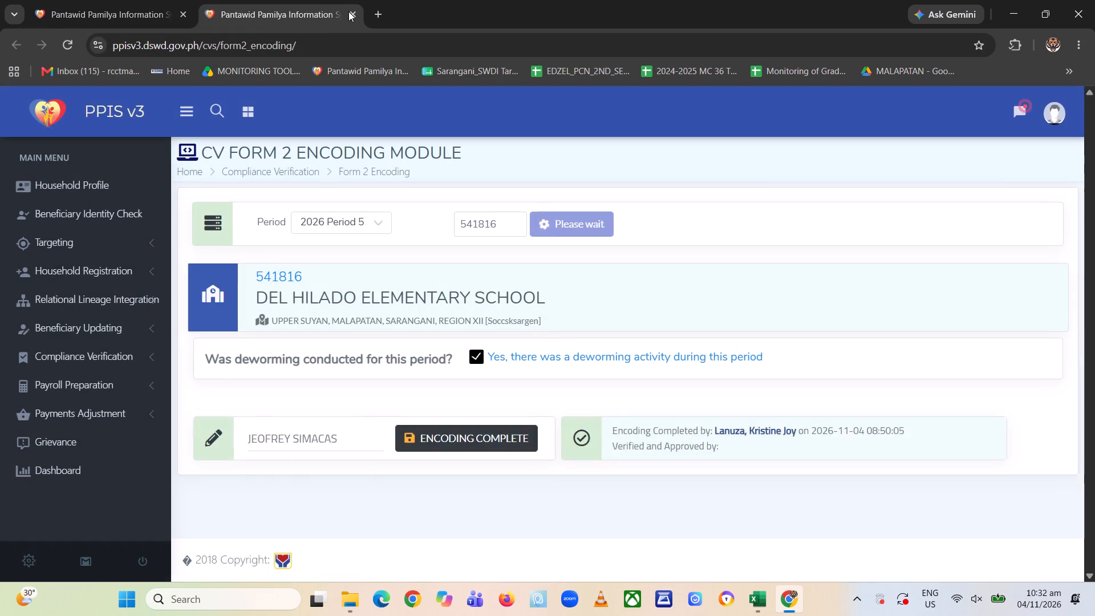
pyautogui.click(477, 354)
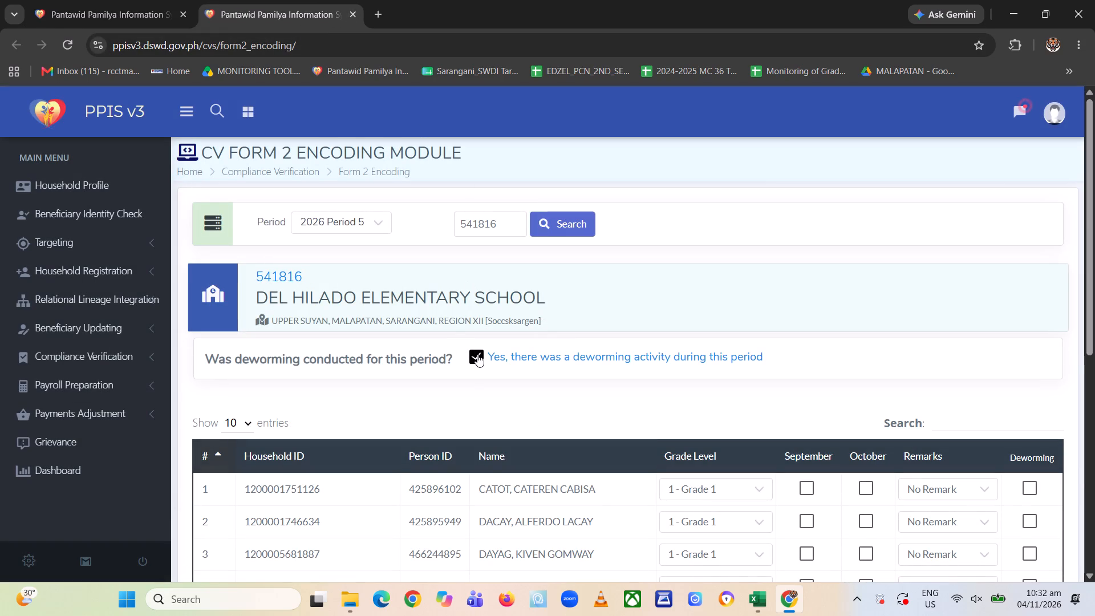
pyautogui.press('pagedown')
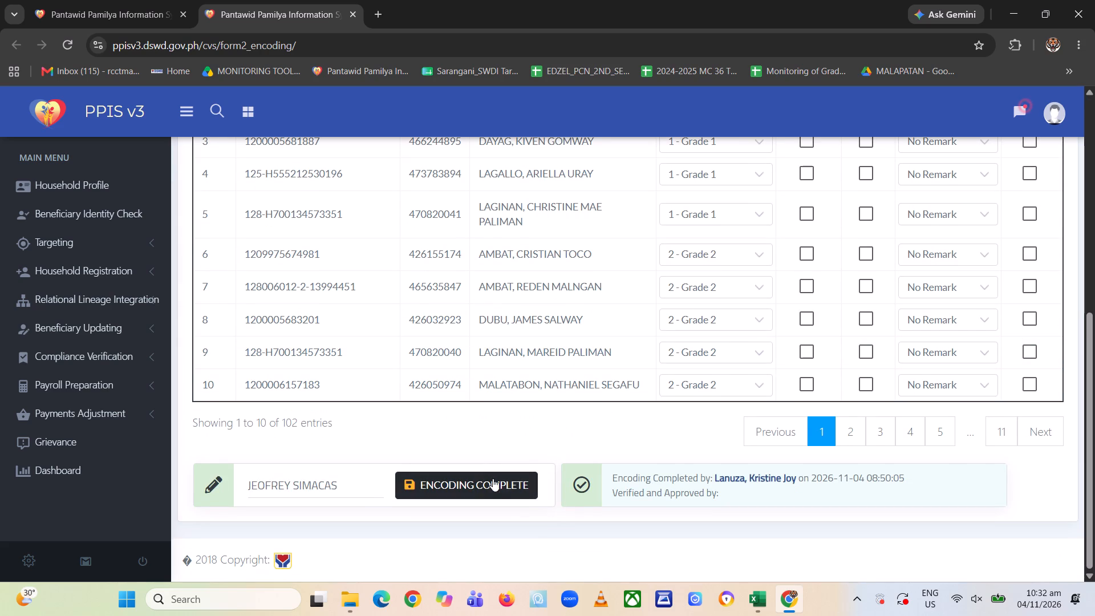
pyautogui.click(498, 486)
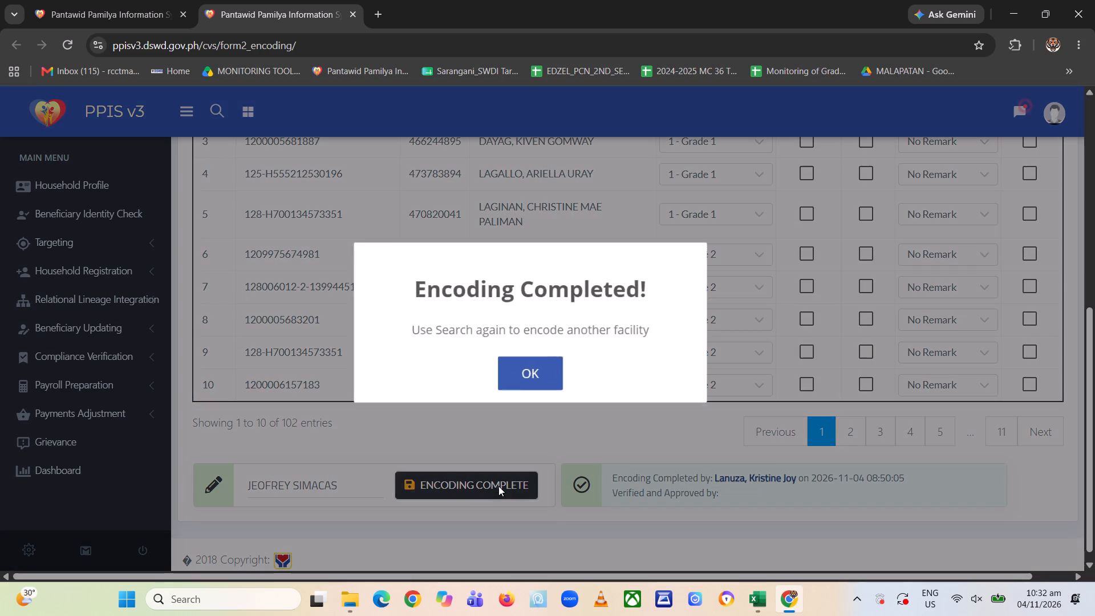
pyautogui.click(525, 367)
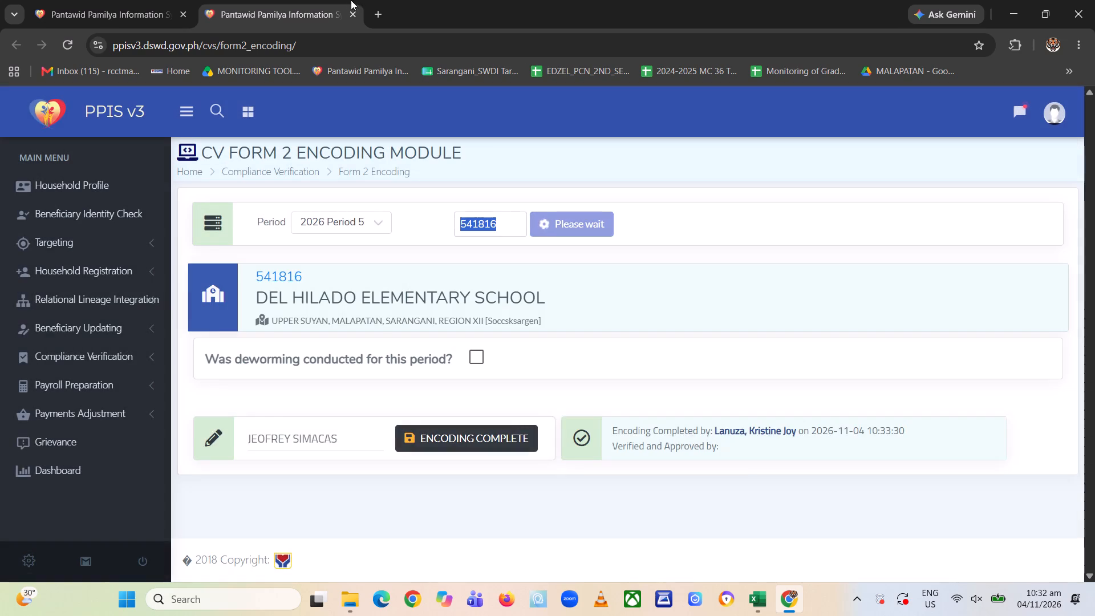
pyautogui.click(350, 13)
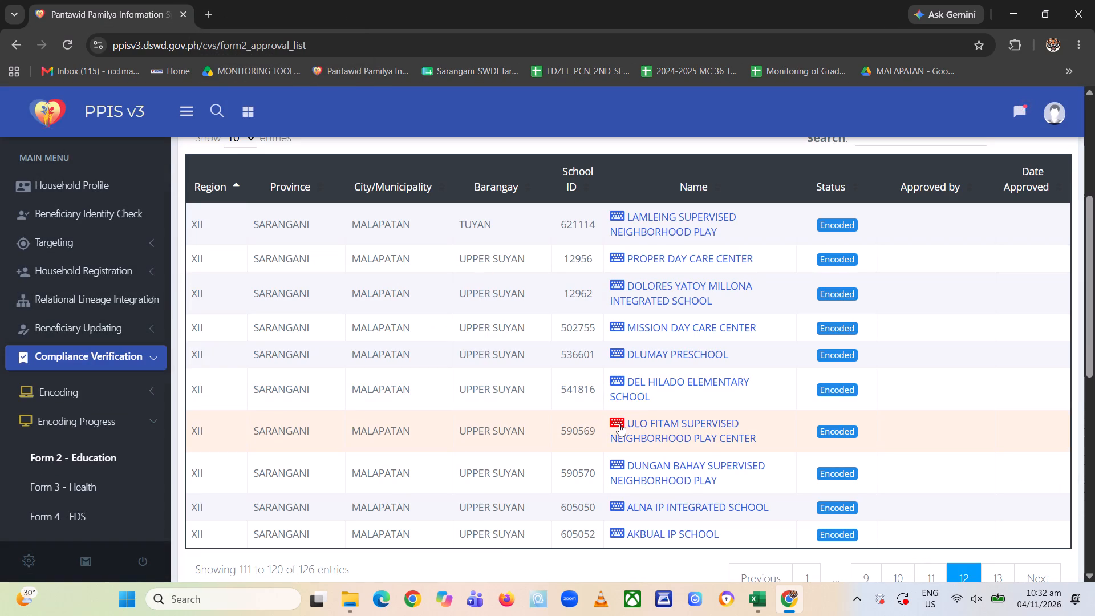
# Check the deworming setting on Ulo Fitam Supervised Neighborhood Play Center's encoding page, closing the page when done.
pyautogui.click(620, 423)
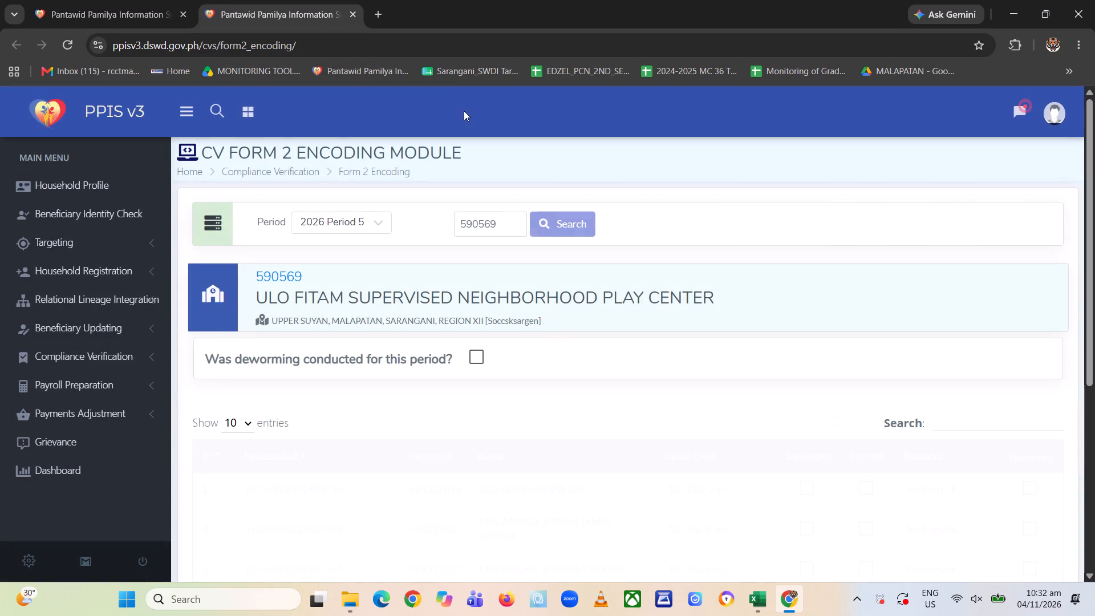
pyautogui.click(351, 15)
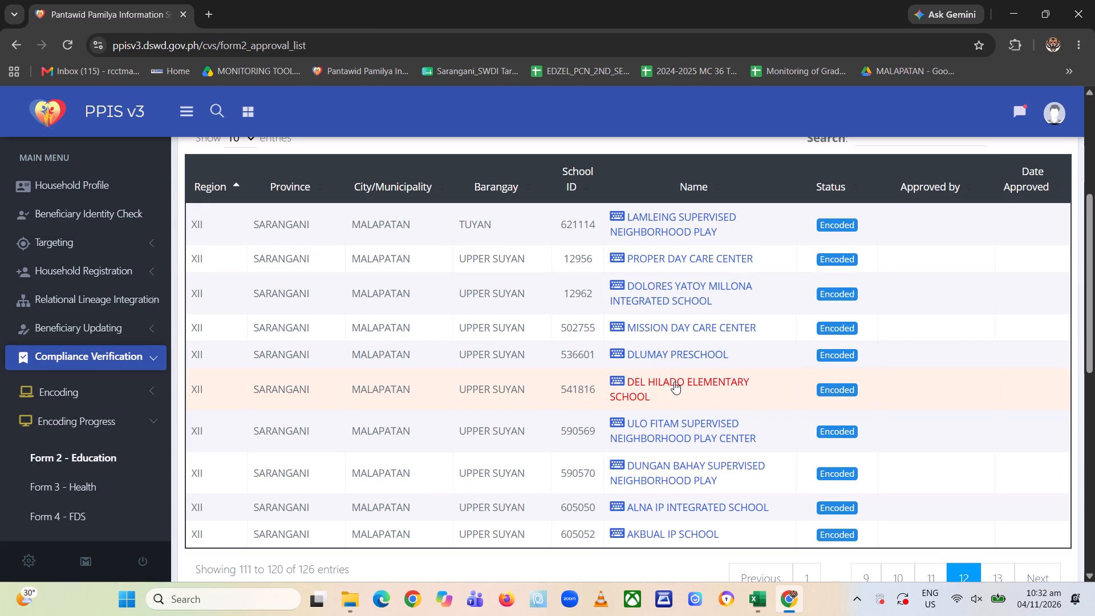
# Clear the deworming activity flag for Alna IP Integrated School, mark its encoding complete and close its page.
pyautogui.click(616, 512)
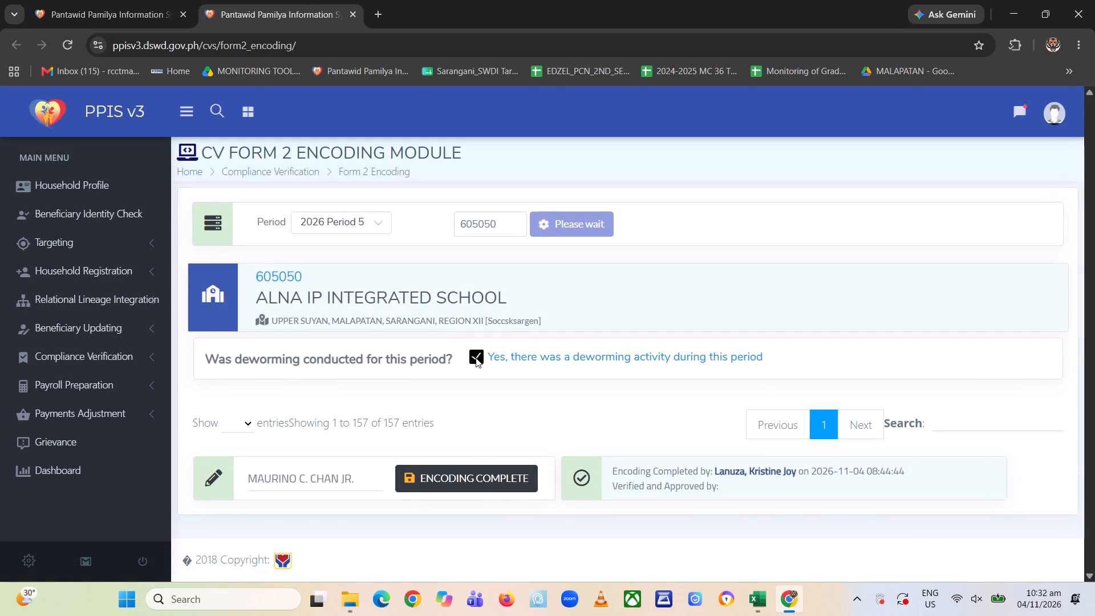
pyautogui.click(476, 358)
pyautogui.press('pagedown')
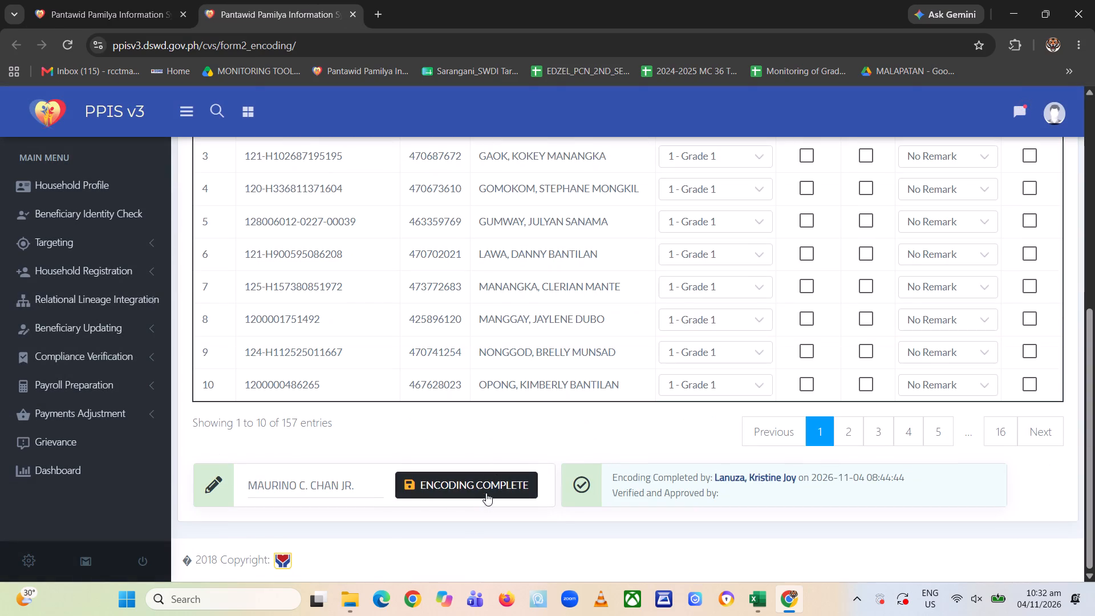
pyautogui.click(488, 485)
pyautogui.press('Return')
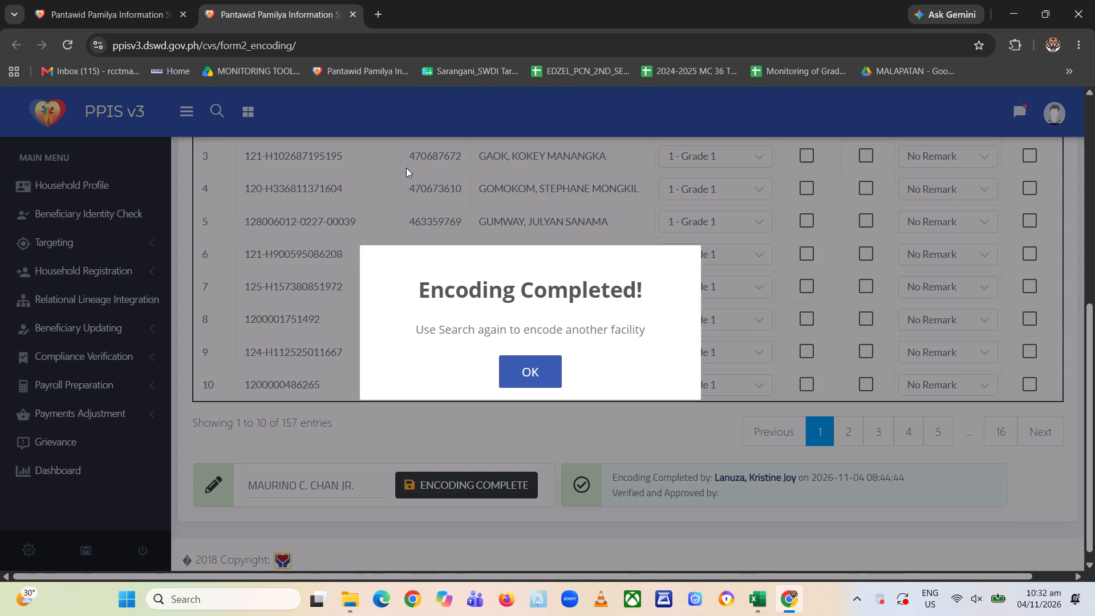
pyautogui.click(351, 12)
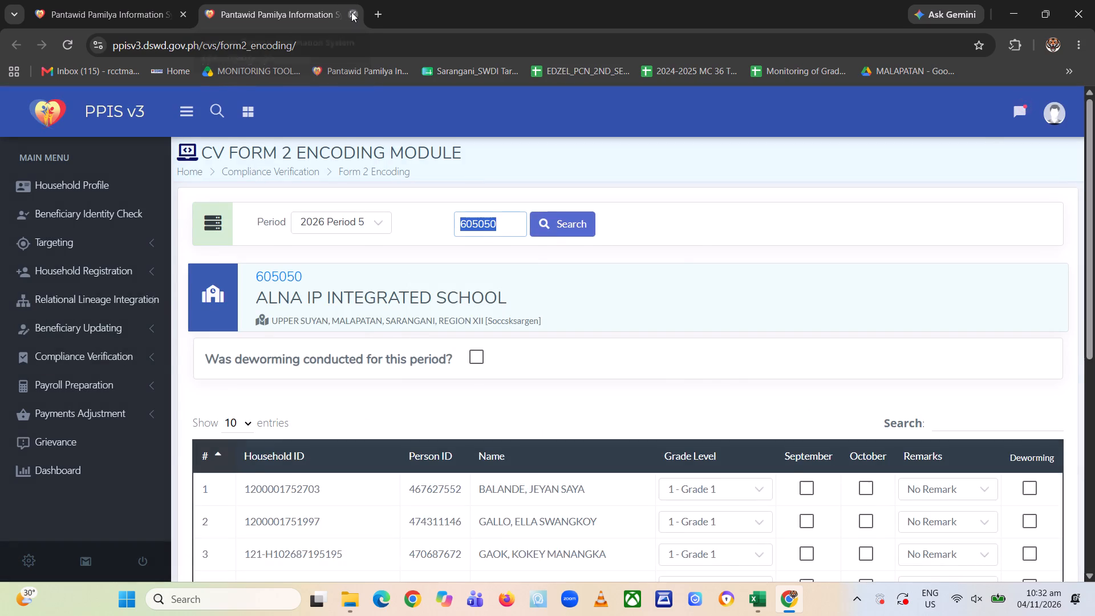
# Clear the deworming activity flag for Akbual IP School and mark its encoding complete.
pyautogui.click(622, 536)
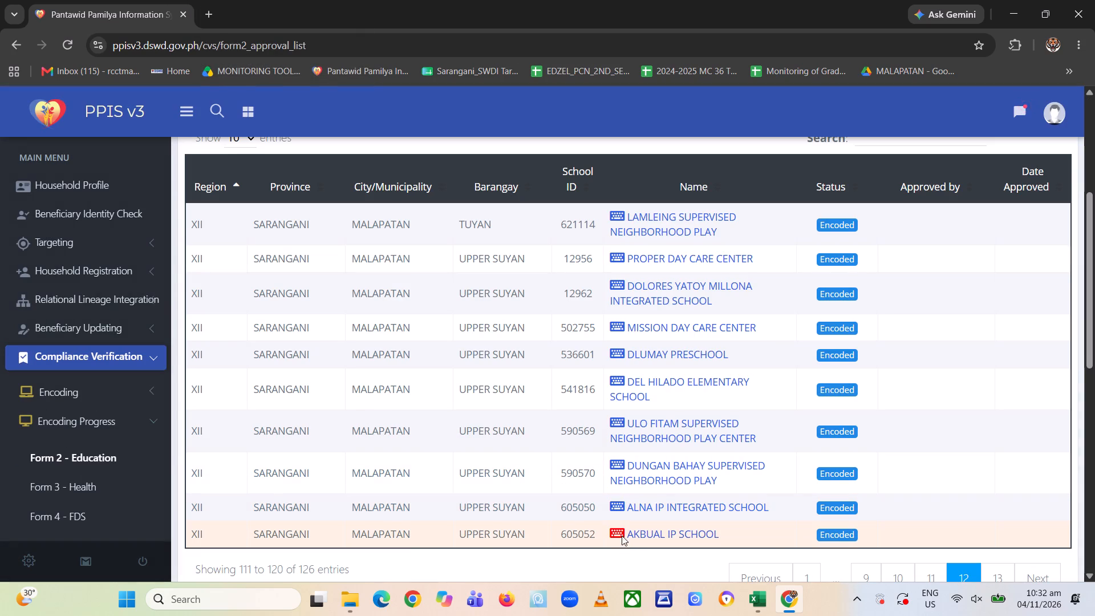
pyautogui.click(474, 357)
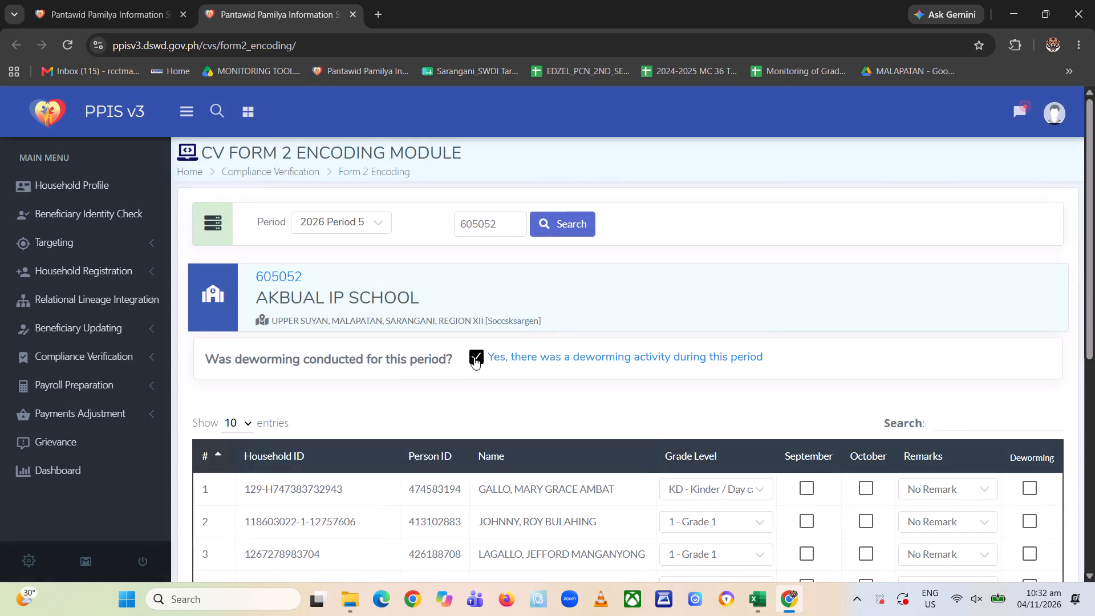
pyautogui.press('pagedown')
pyautogui.click(493, 484)
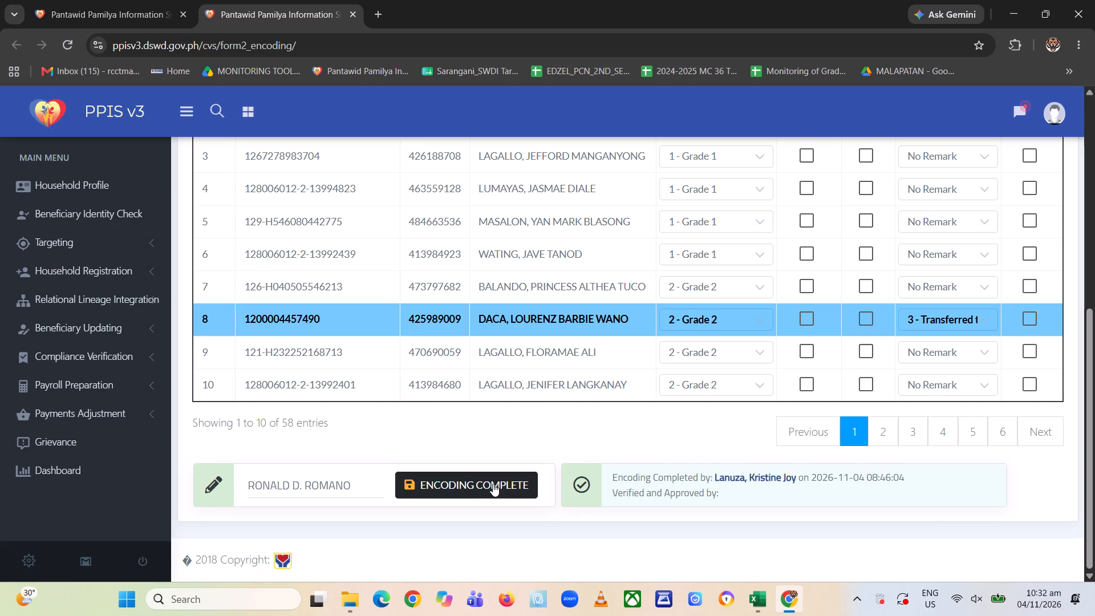
pyautogui.press('Return')
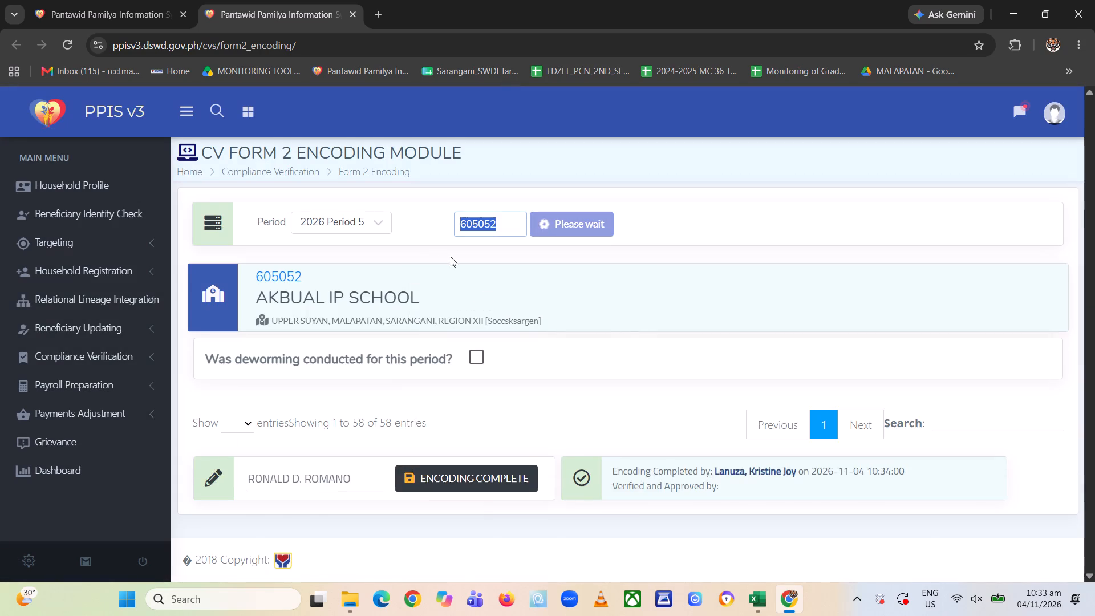
# Clear the deworming activity flag for Del Hilado Elementary School - Matlusi Extension, mark its encoding complete and close its page.
pyautogui.click(354, 13)
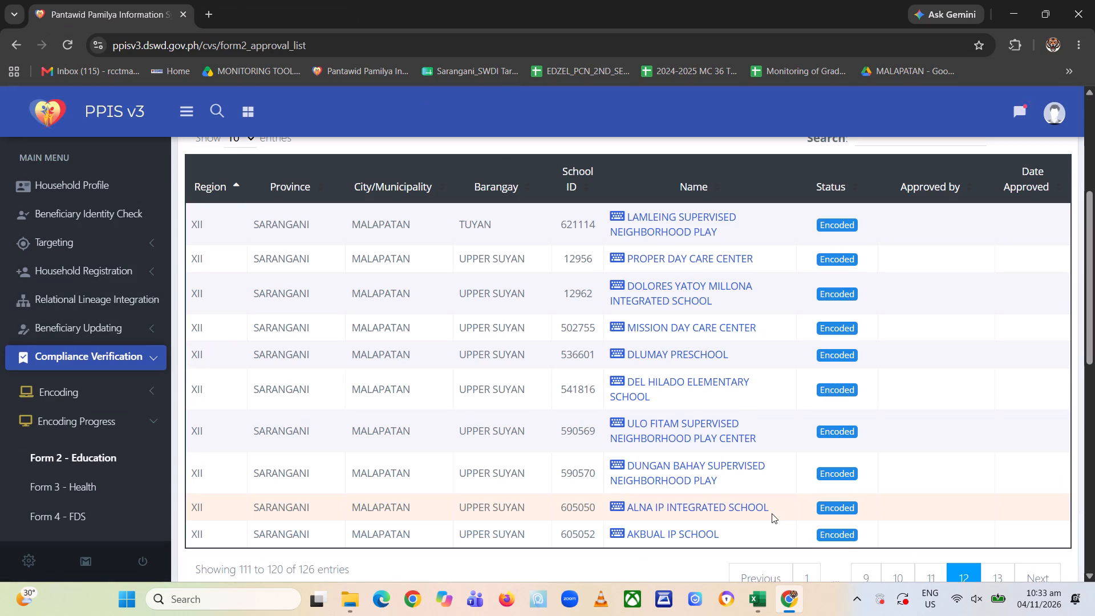
pyautogui.click(999, 568)
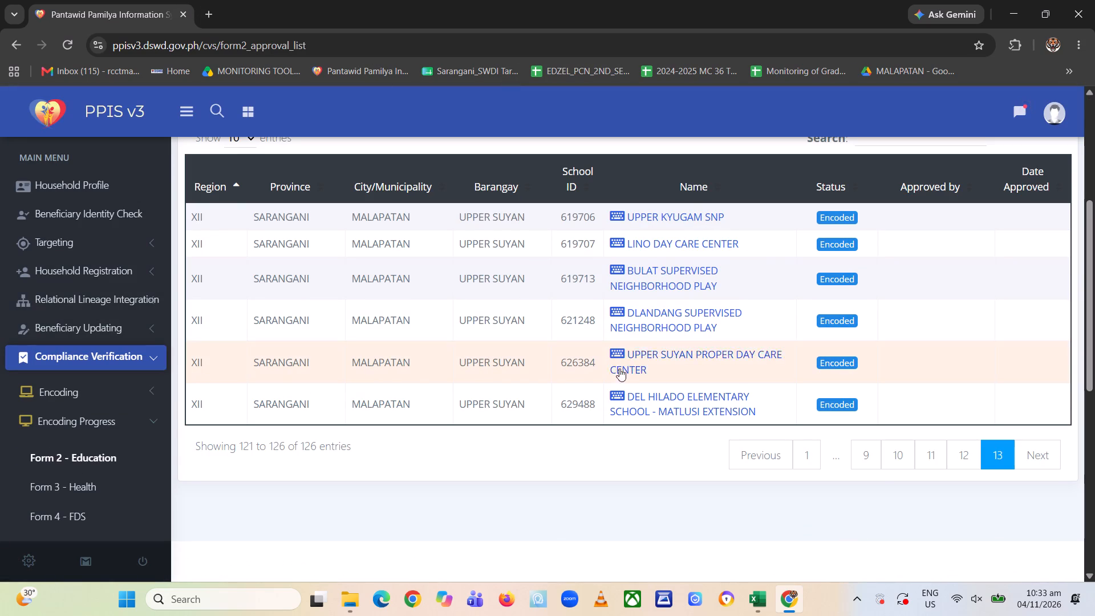
pyautogui.click(615, 395)
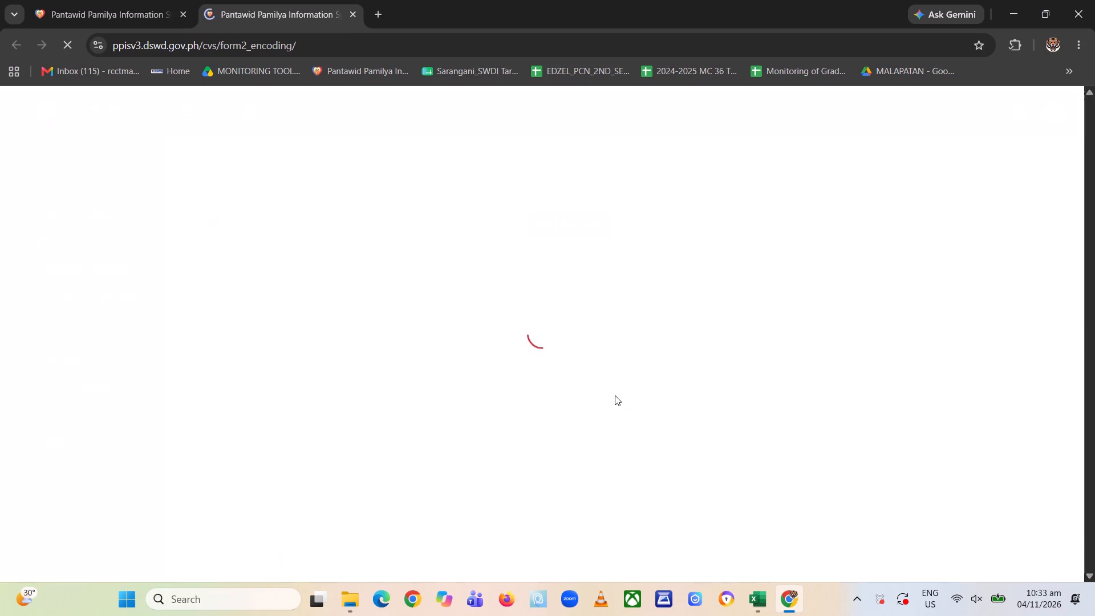
pyautogui.click(481, 359)
pyautogui.press('pagedown')
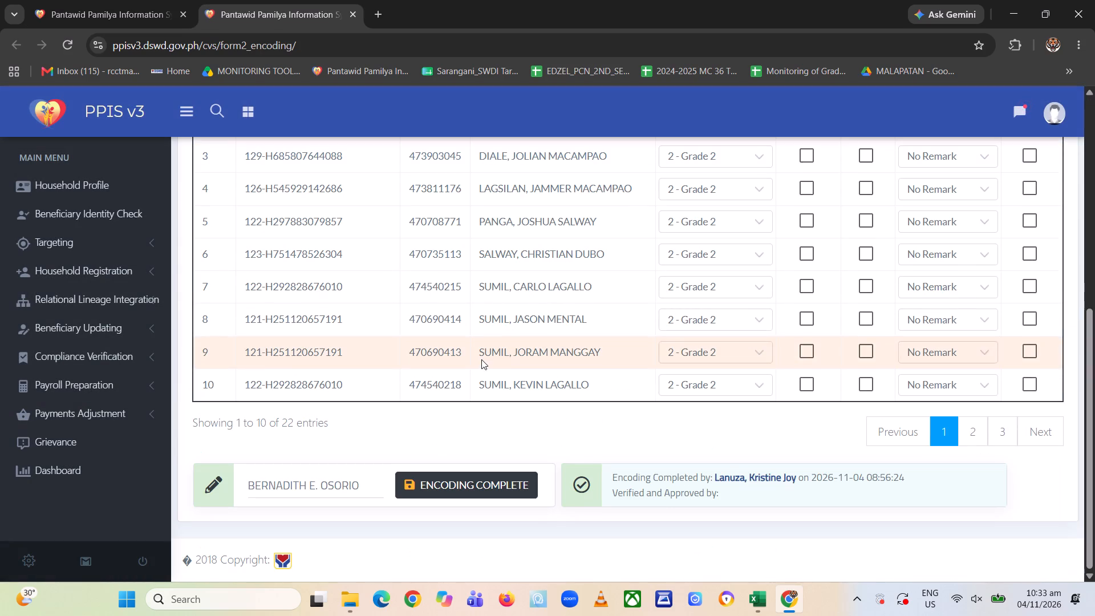
pyautogui.click(468, 484)
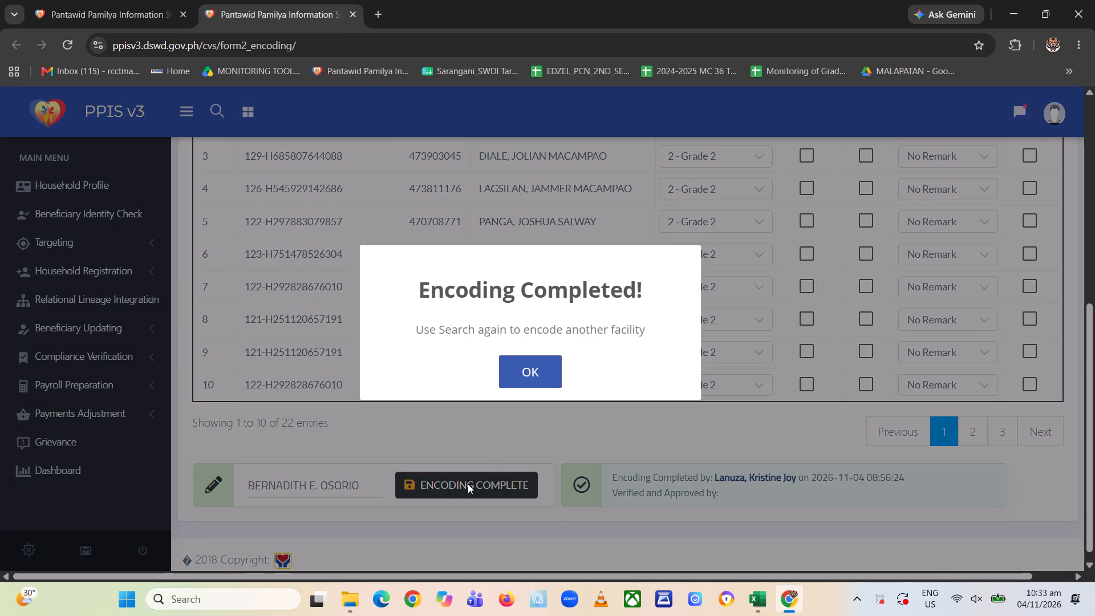
pyautogui.press('Return')
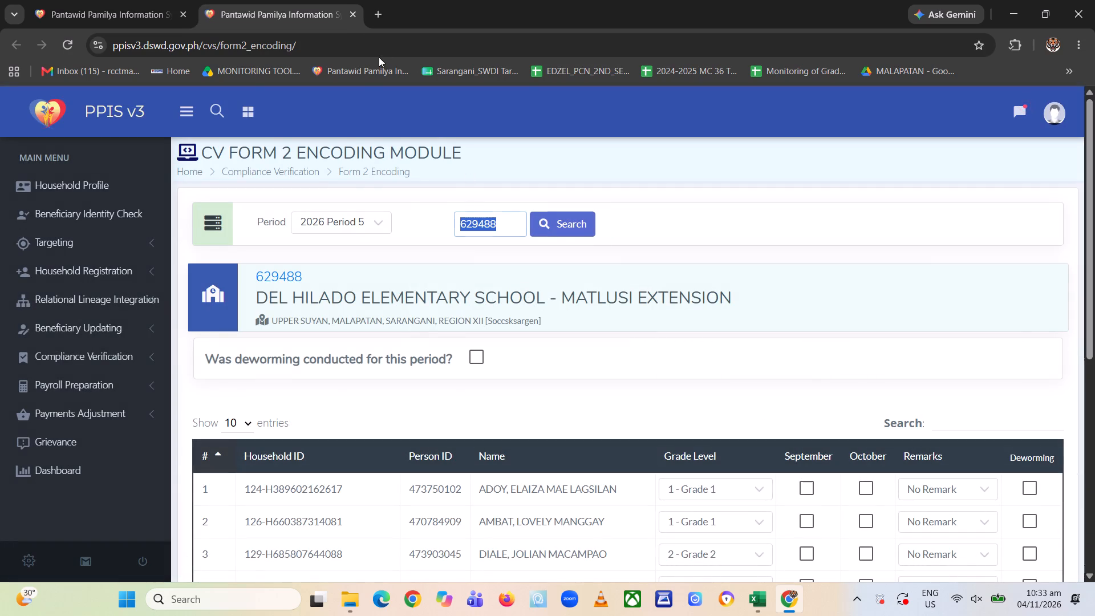
pyautogui.click(350, 11)
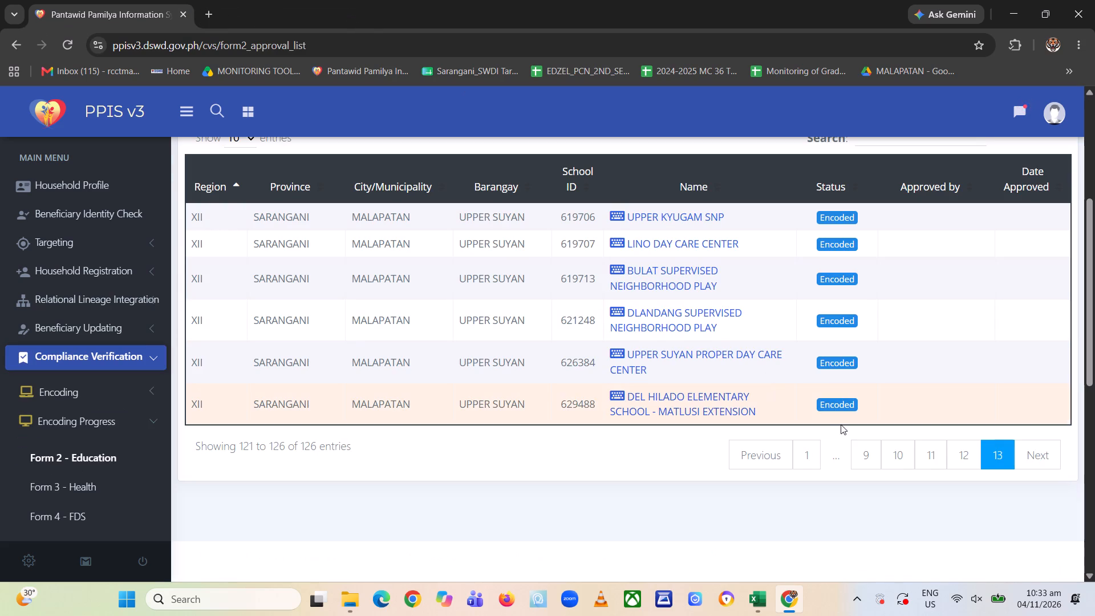
# Check the deworming setting on the encoding pages of Pitak Elementary, Daan Suyan Integrated, Niyas M. Mental IP, Alwayan SNP Center and Pitak Day Care Center.
pyautogui.click(805, 459)
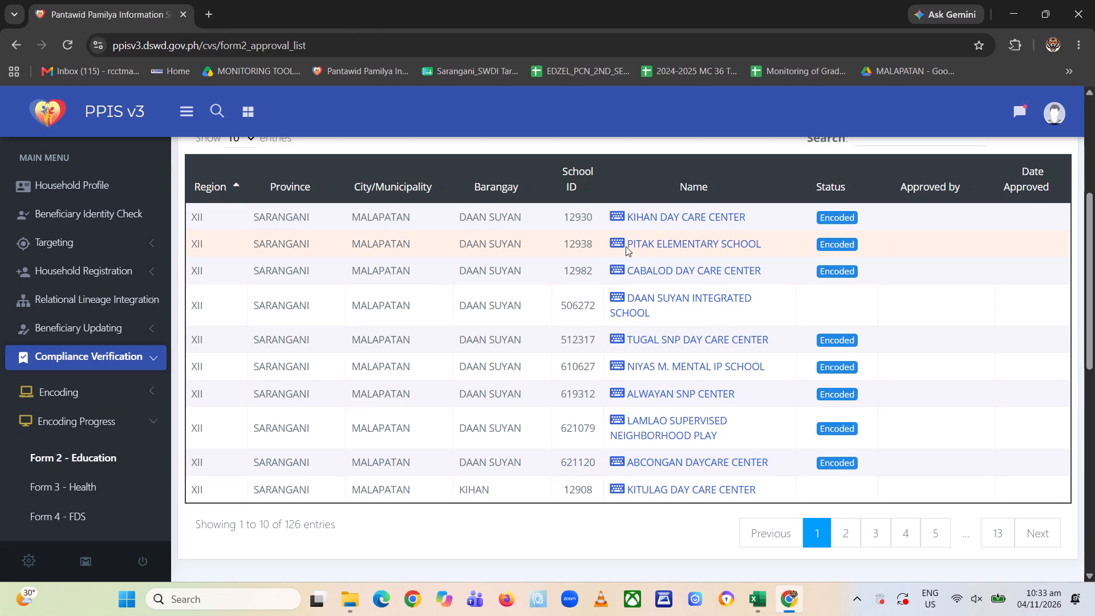
pyautogui.click(619, 241)
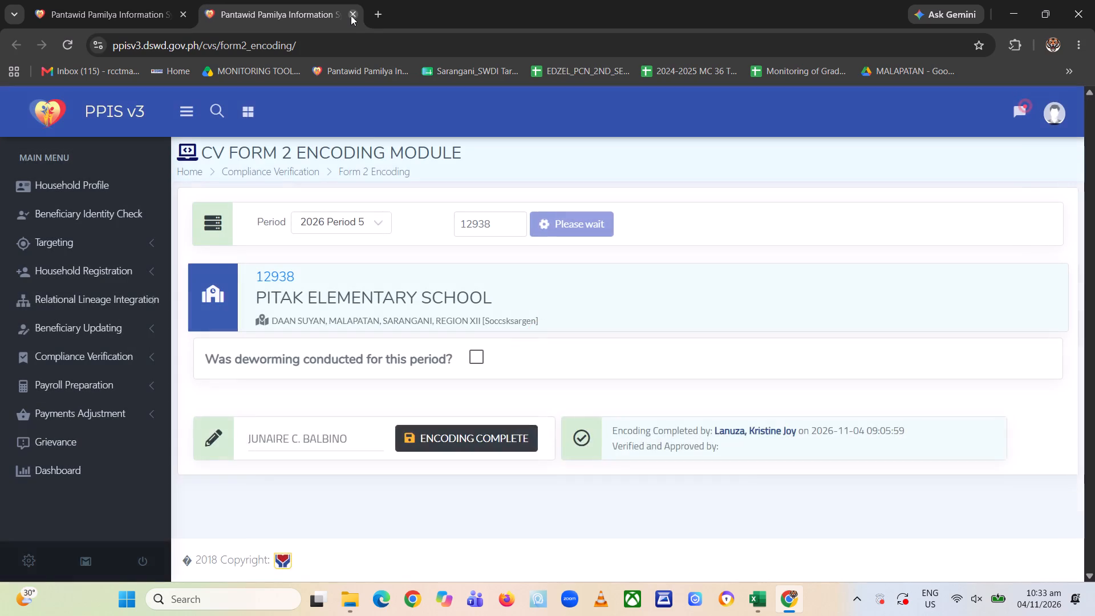
pyautogui.click(351, 16)
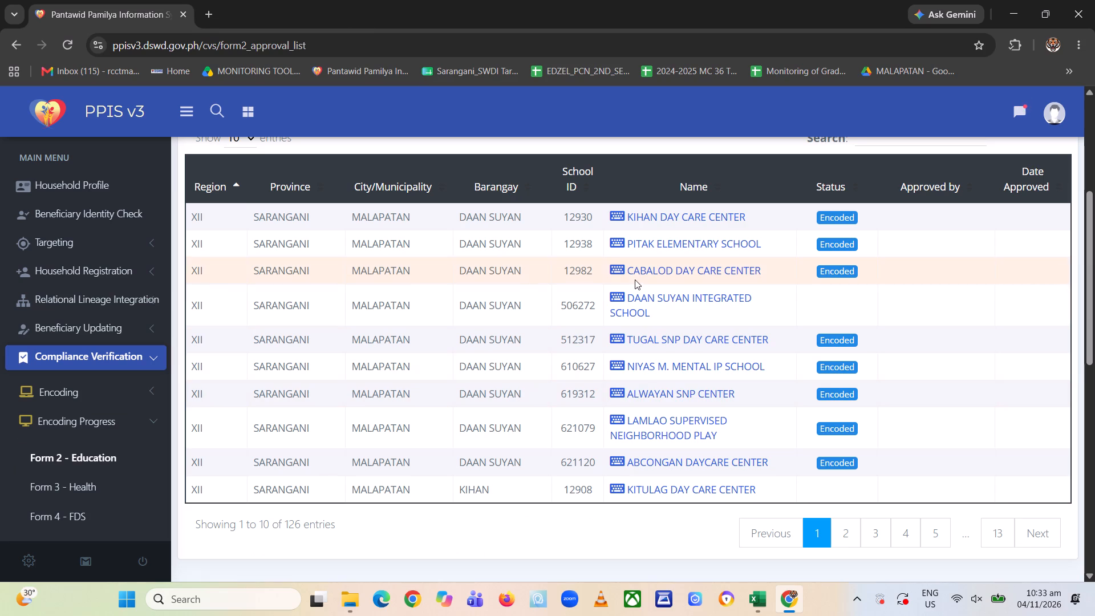
pyautogui.click(621, 295)
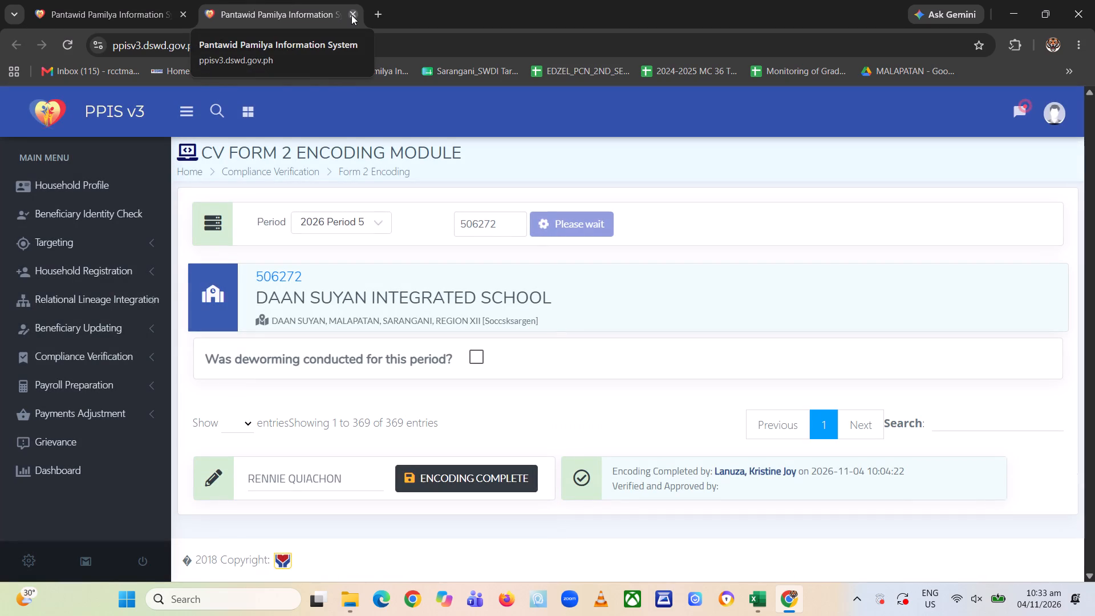
pyautogui.click(351, 15)
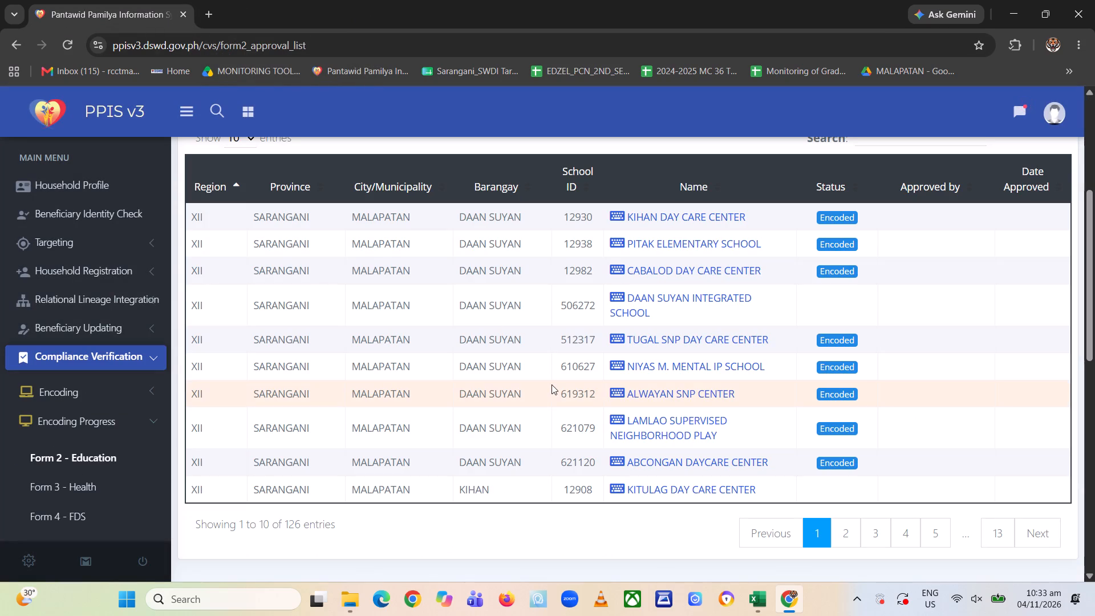
pyautogui.click(615, 368)
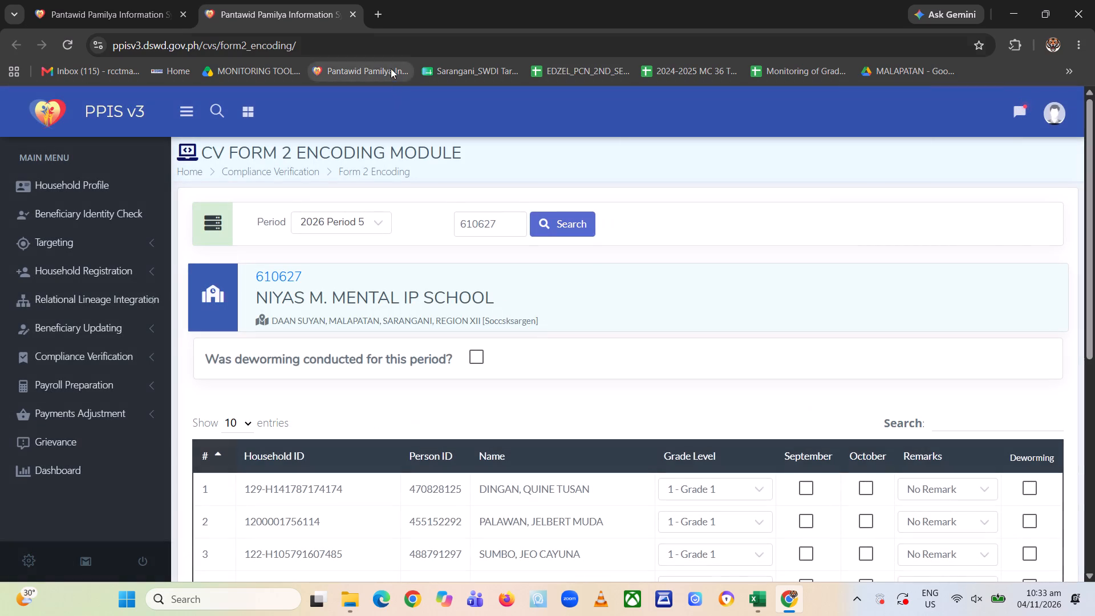
pyautogui.click(354, 12)
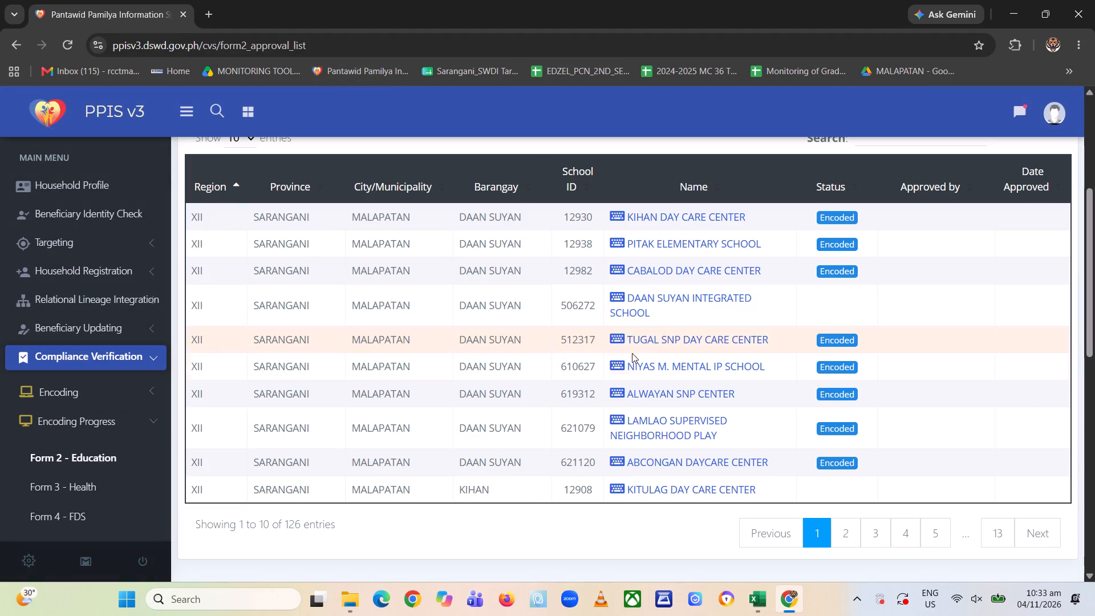
pyautogui.click(618, 399)
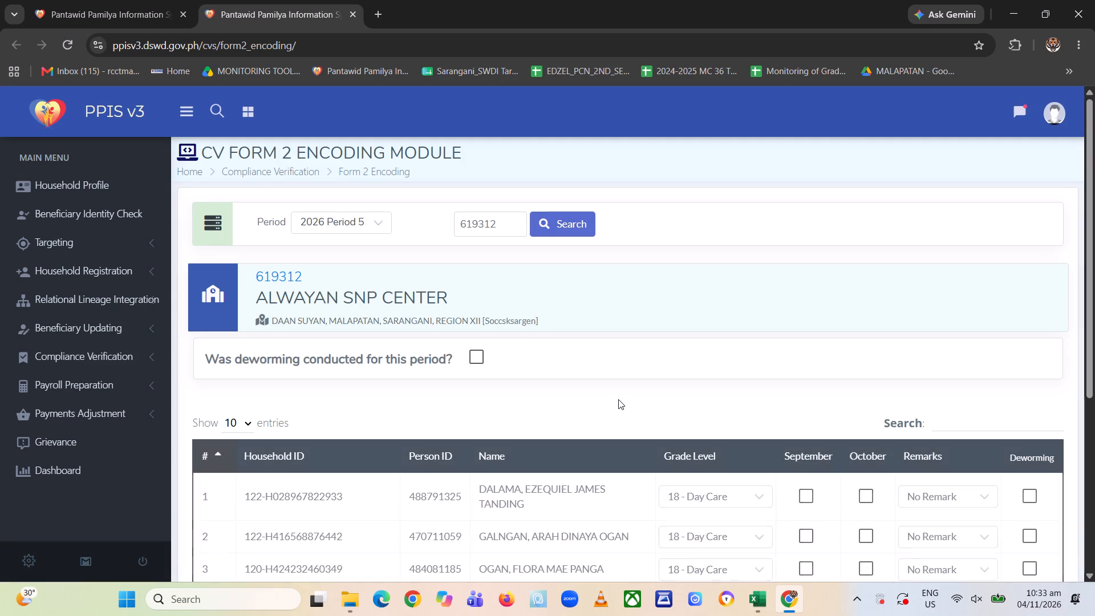
pyautogui.click(351, 10)
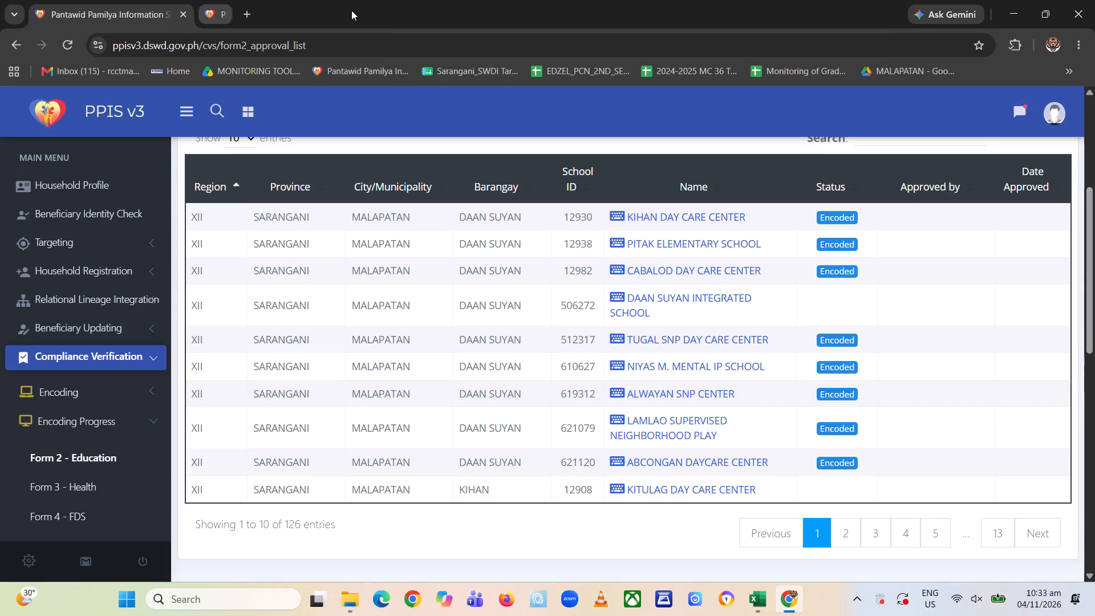
pyautogui.click(850, 534)
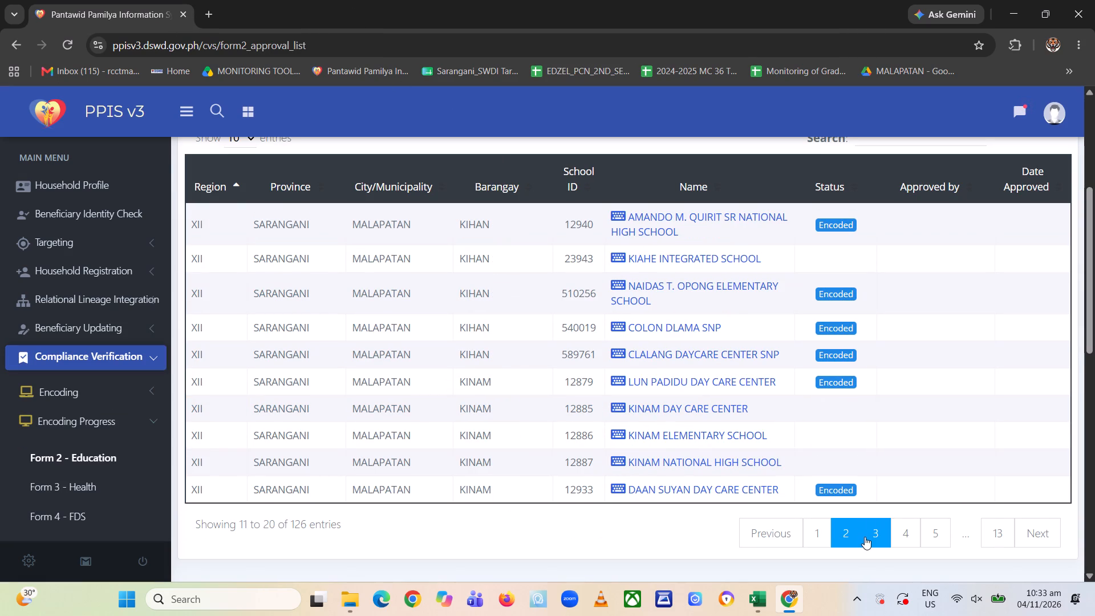
pyautogui.click(875, 537)
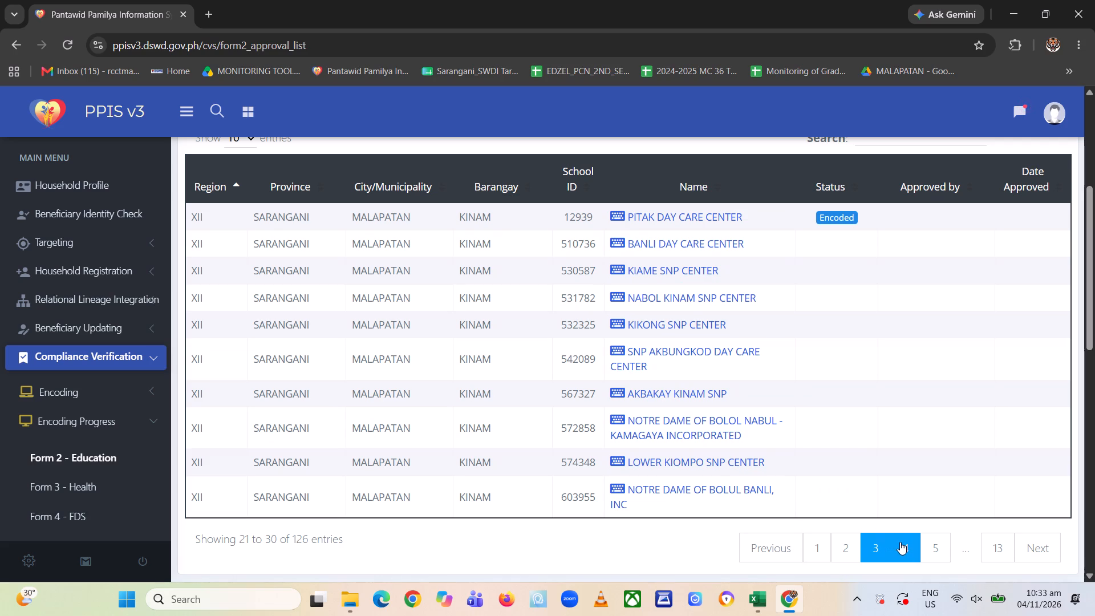
pyautogui.click(620, 216)
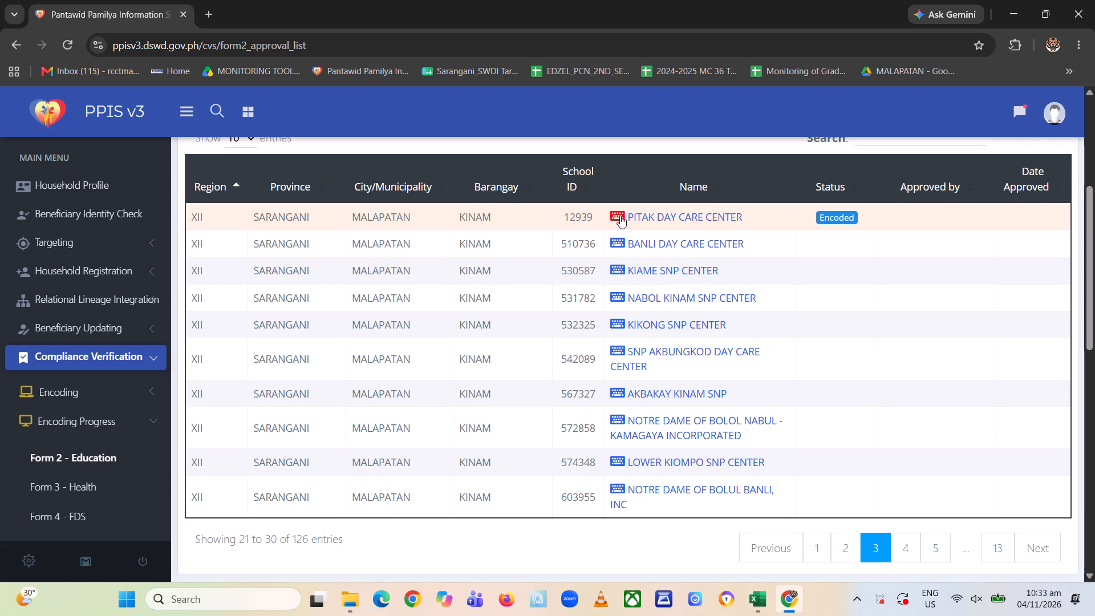
pyautogui.click(354, 15)
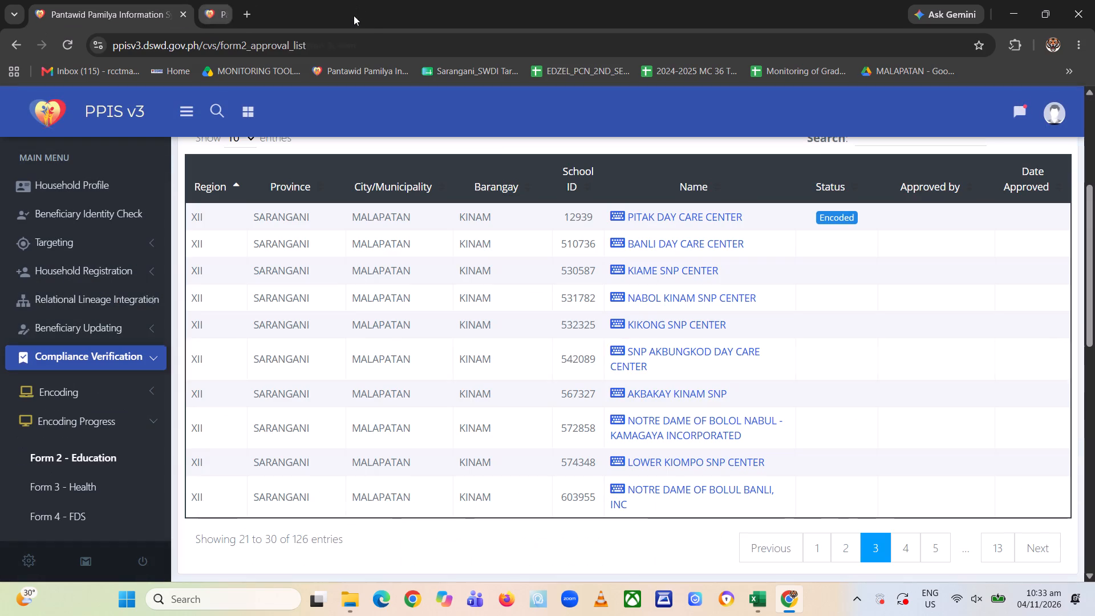
# Review the encoding statuses on pages 4 to 12 of the Form 2 school list, closing the browser when done.
pyautogui.click(909, 544)
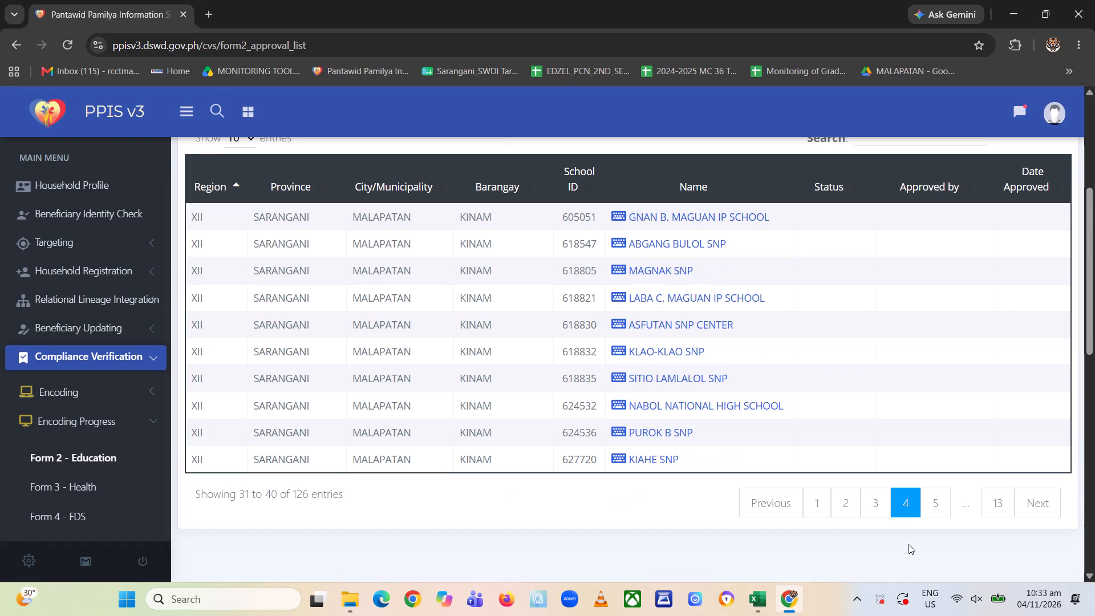
pyautogui.click(931, 499)
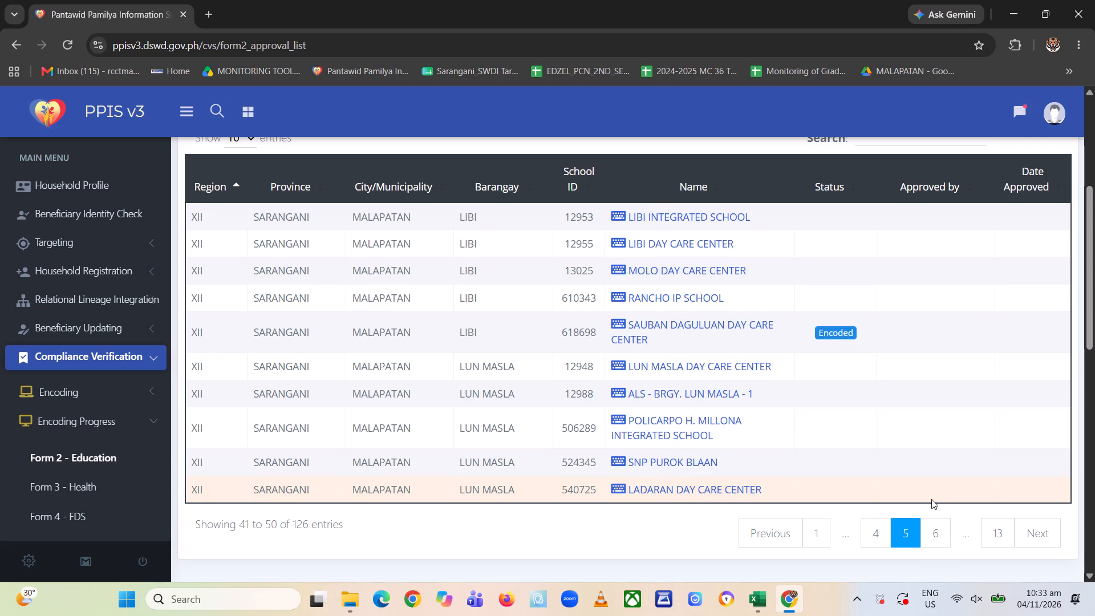
pyautogui.click(931, 534)
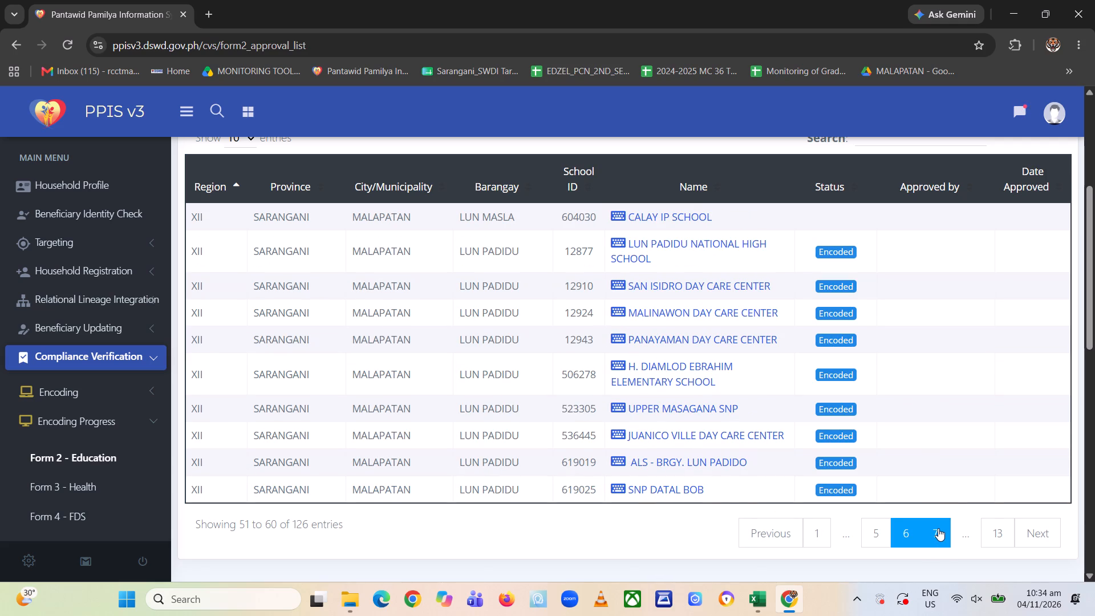
pyautogui.click(938, 528)
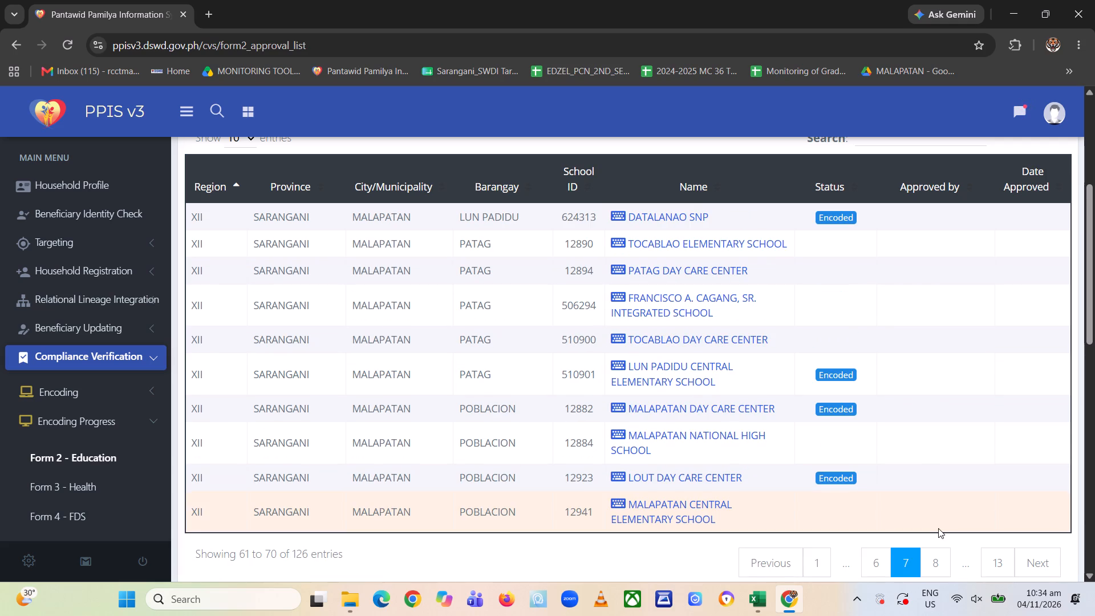
pyautogui.click(940, 560)
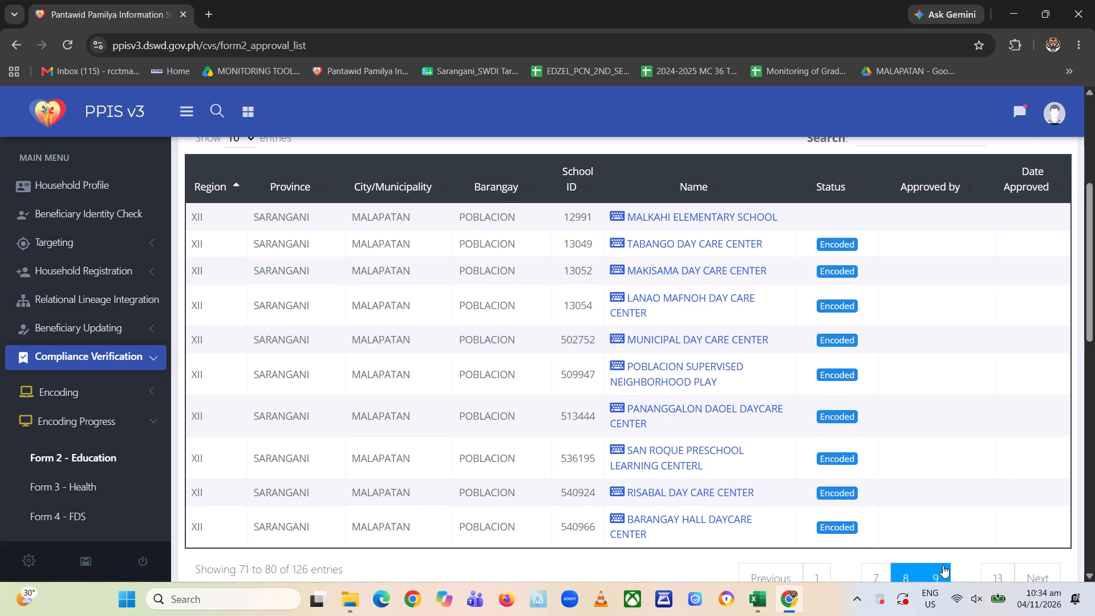
pyautogui.click(942, 568)
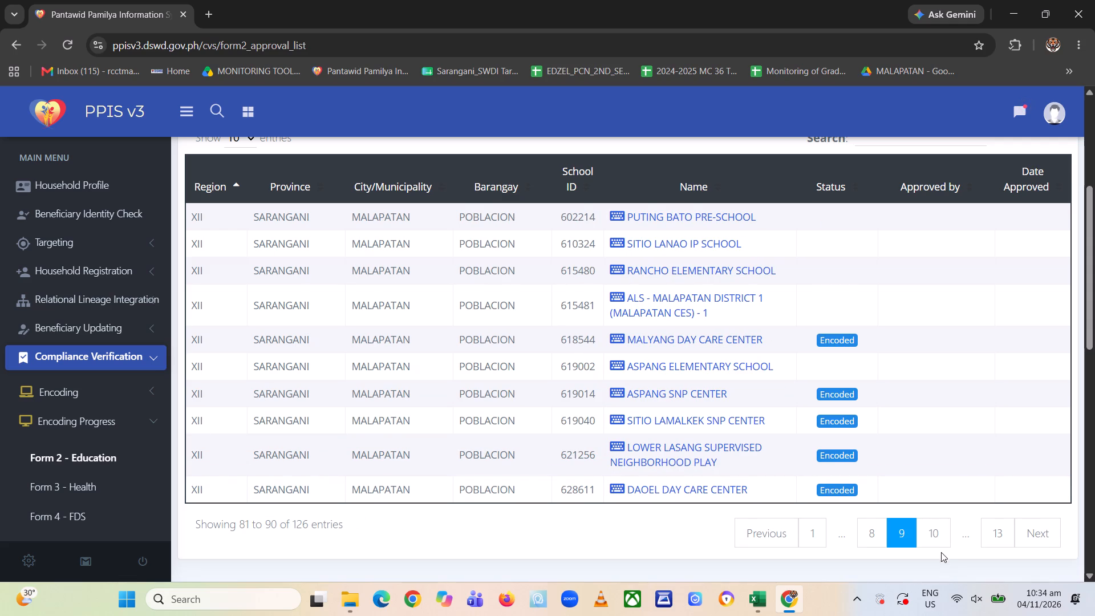
pyautogui.click(940, 539)
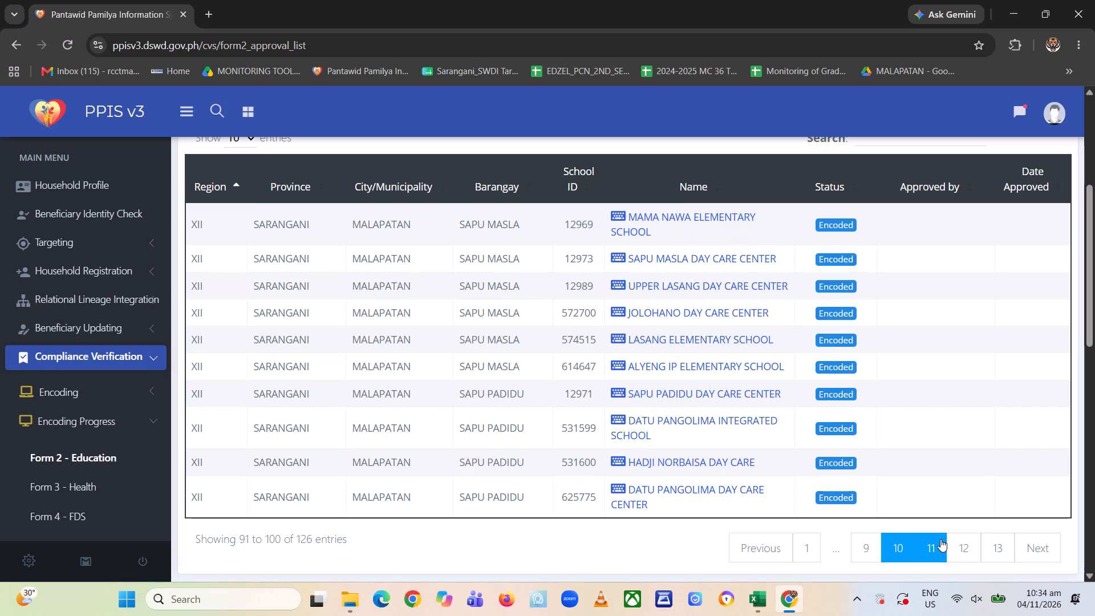
pyautogui.click(940, 539)
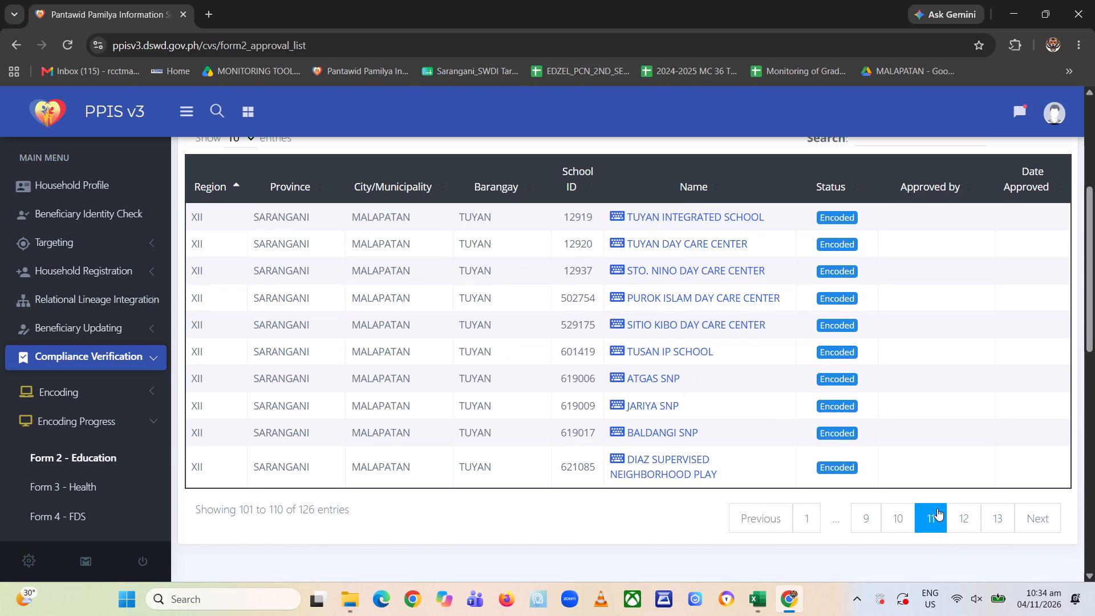
pyautogui.click(937, 508)
pyautogui.click(967, 516)
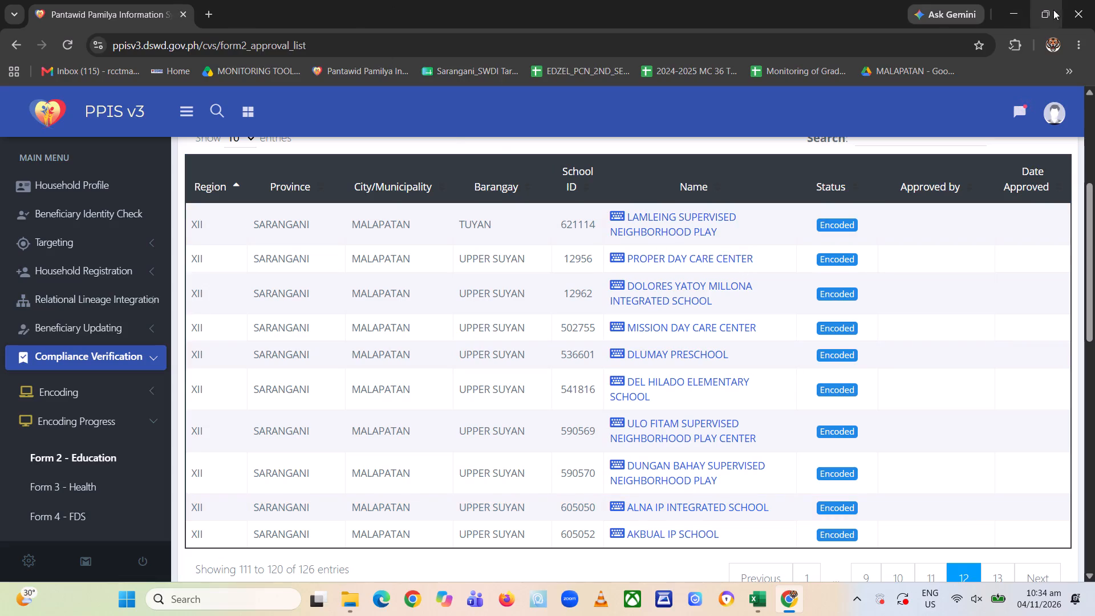
pyautogui.click(1082, 9)
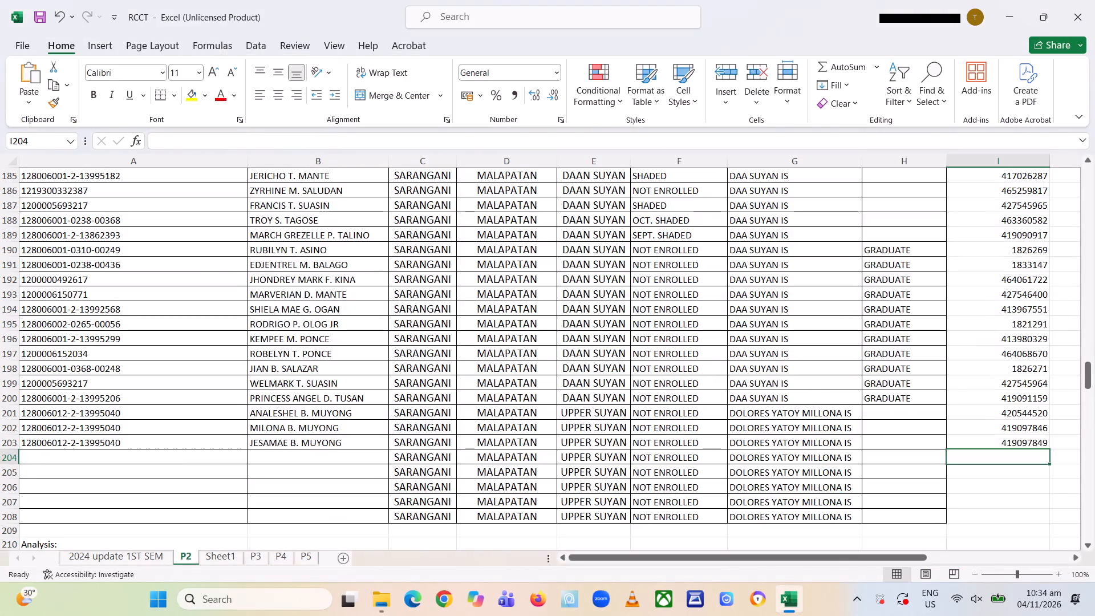
pyautogui.click(6, 459)
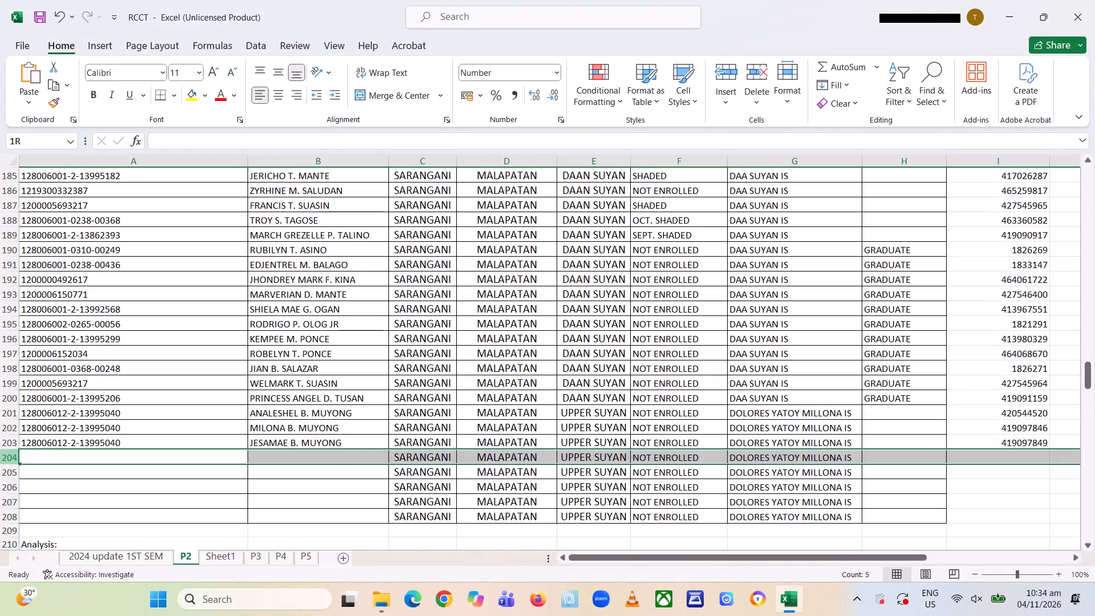
pyautogui.hotkey('shift', 'Down')
pyautogui.hotkey('shift', 'Down')
pyautogui.hotkey('shift', 'Down')
pyautogui.hotkey('shift', 'Down')
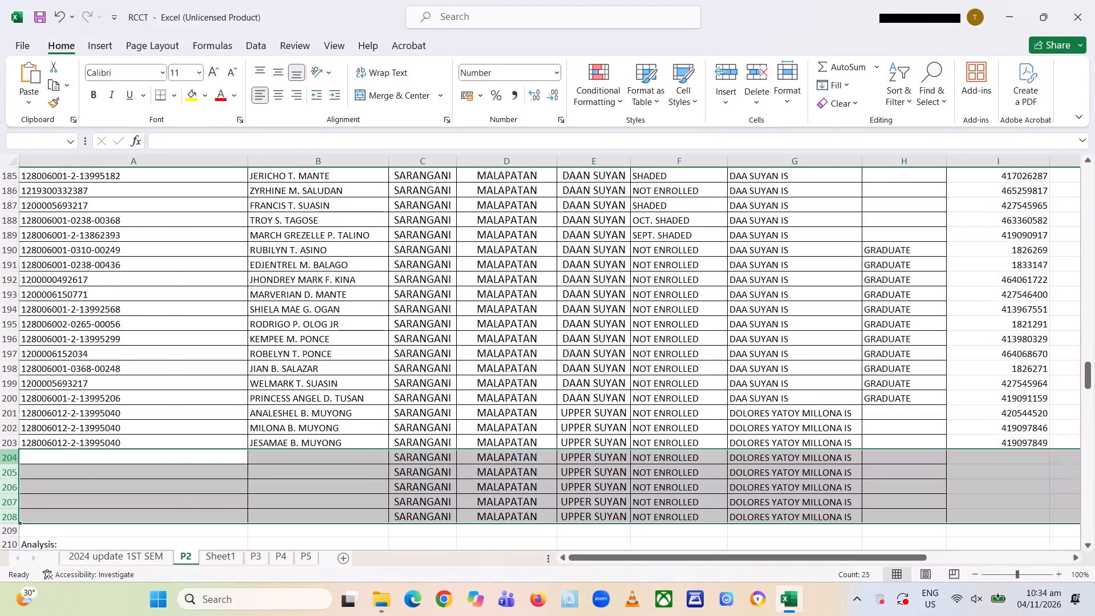
pyautogui.rightClick(6, 459)
pyautogui.click(68, 342)
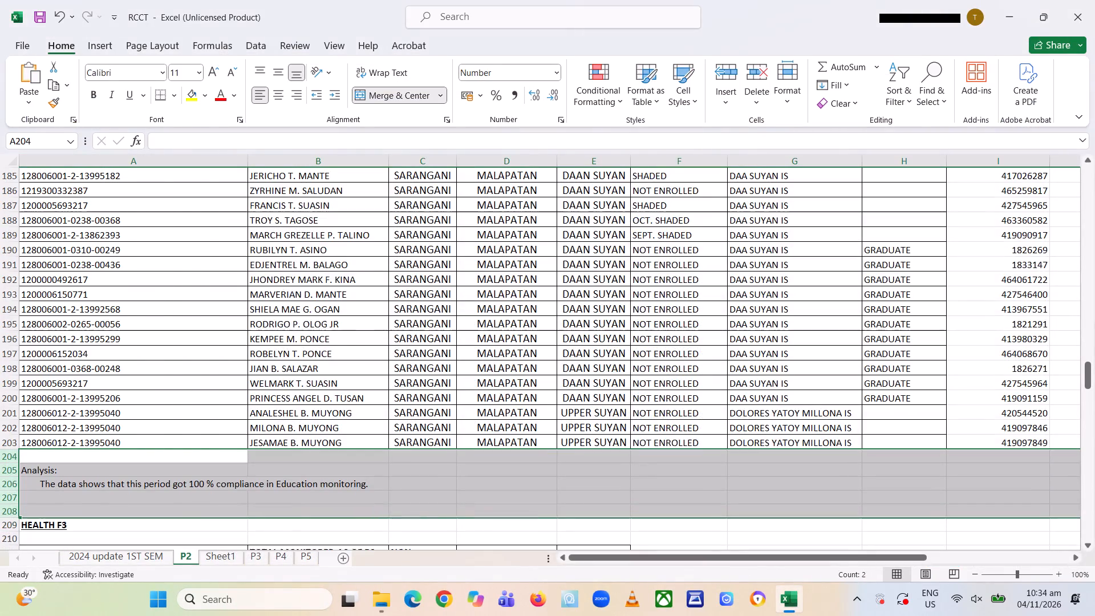
# Enter 3 as the non-compliance count for Dolores Yatoy Millona Integrated School in the Education F2 summary table.
pyautogui.click(652, 410)
pyautogui.press('pageup')
pyautogui.press('pageup')
pyautogui.press('pageup')
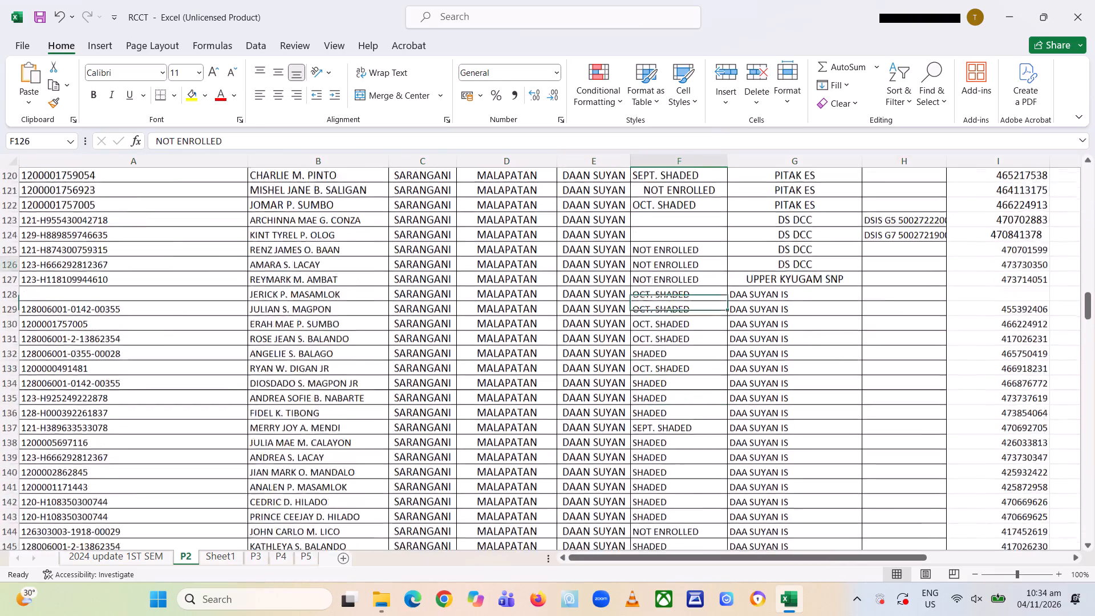
pyautogui.press('pageup')
pyautogui.press('pageup')
pyautogui.press('pageup')
pyautogui.press('pageup')
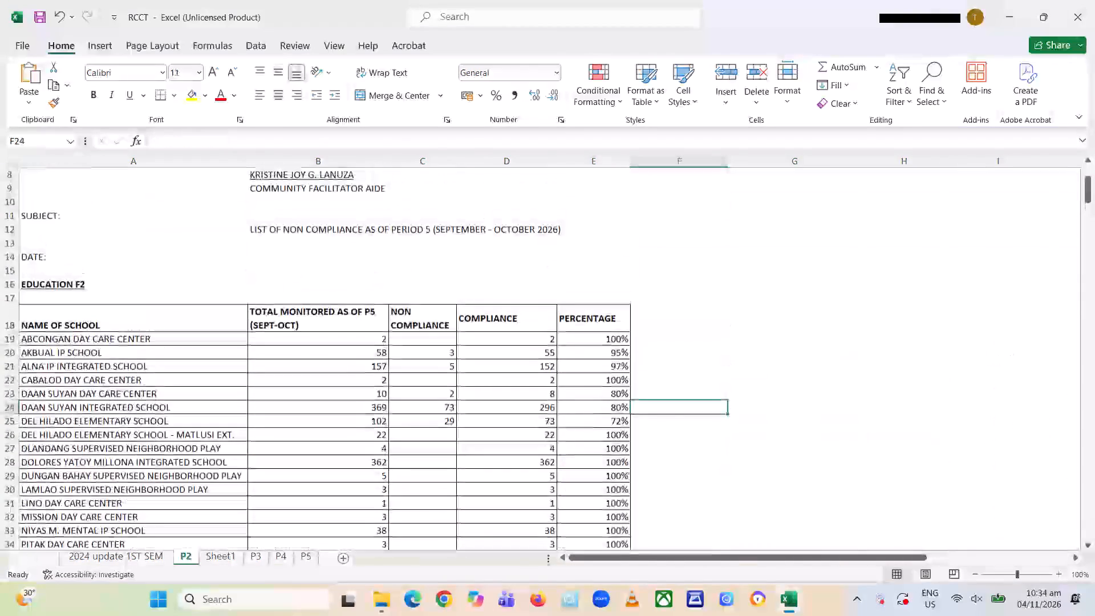
pyautogui.press('Left')
pyautogui.press('Left')
pyautogui.press('Left')
pyautogui.press('Down')
pyautogui.press('Down')
pyautogui.press('Down')
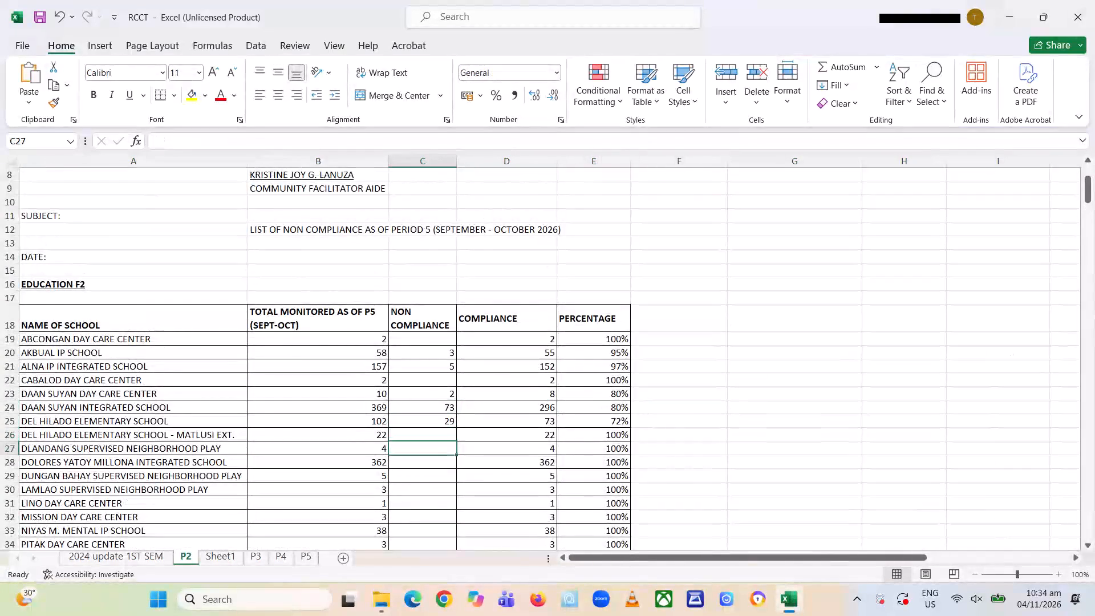
pyautogui.press('Down')
pyautogui.press('3')
pyautogui.press('Down')
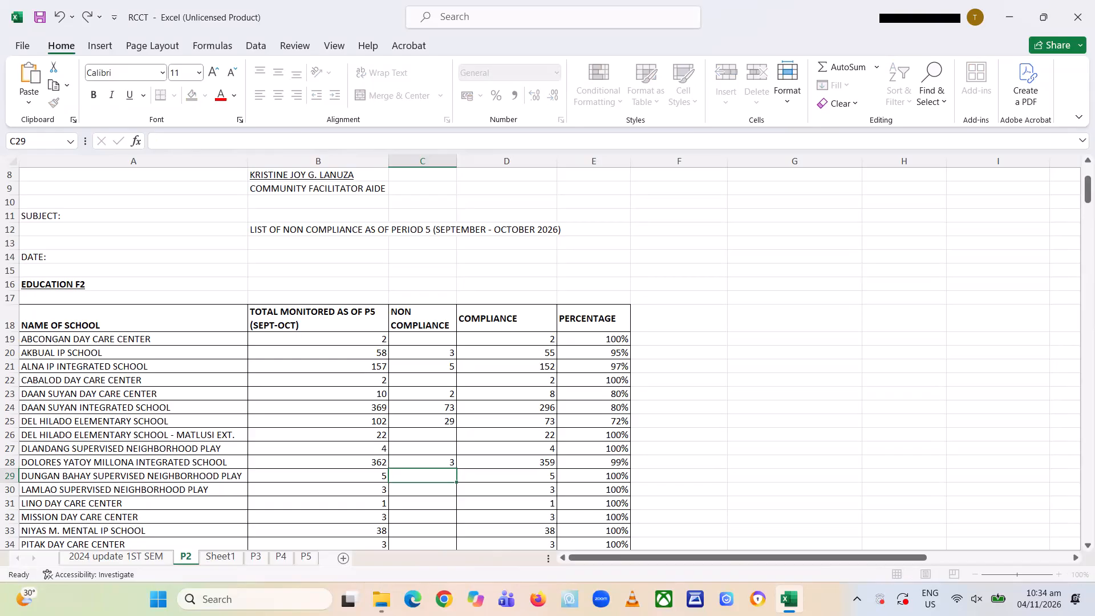
# Calculate the overall compliance percentage in cell E42 of the totals row with the formula =D42/B42*100%.
pyautogui.press('pagedown')
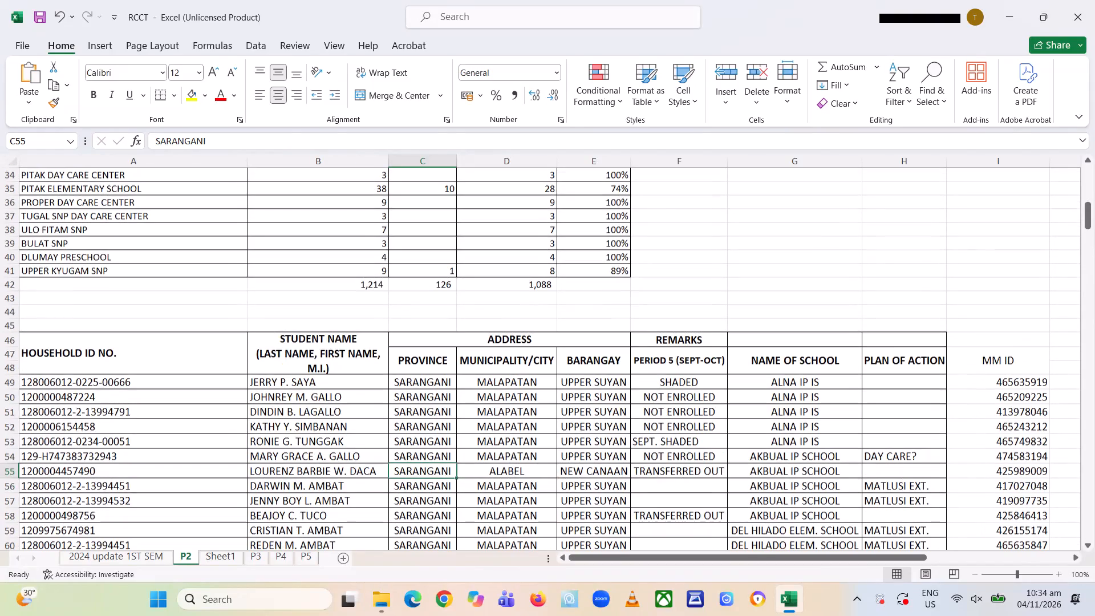
pyautogui.press('pageup')
pyautogui.press('pagedown')
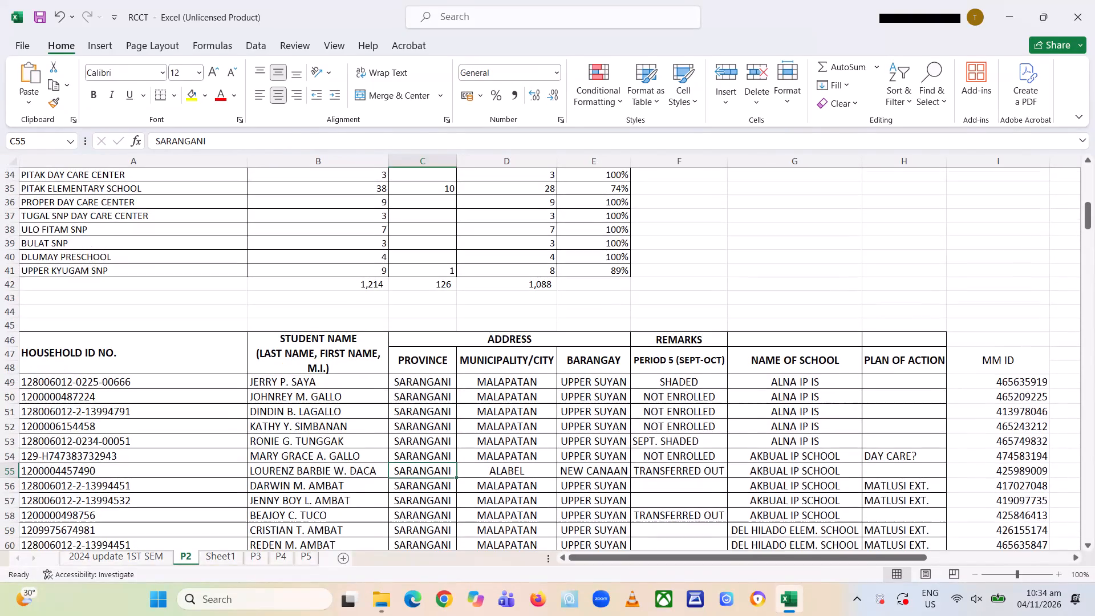
pyautogui.click(622, 283)
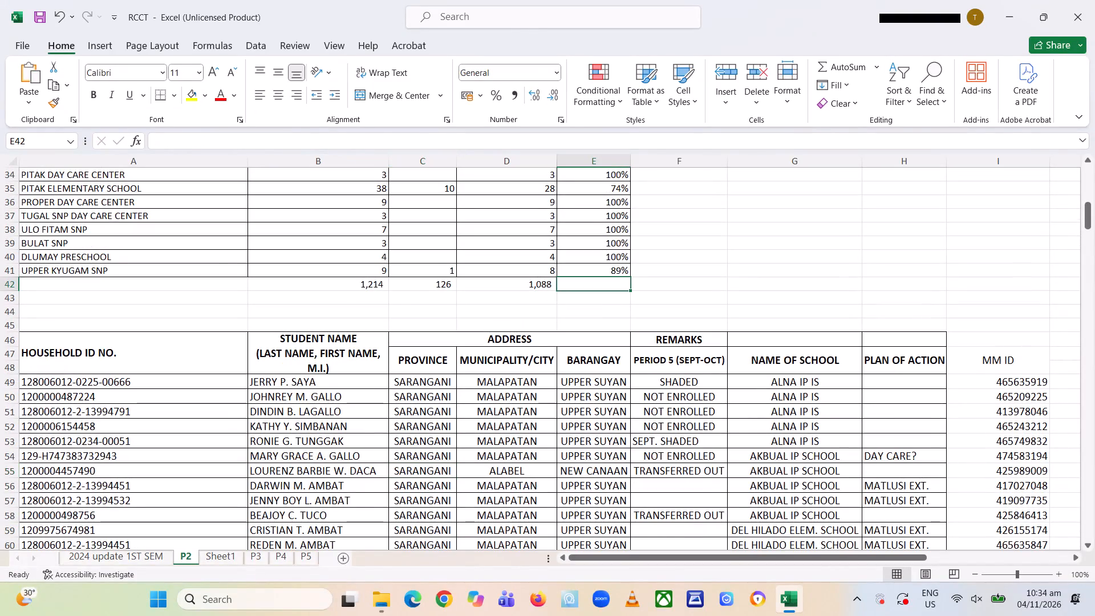
pyautogui.press('=')
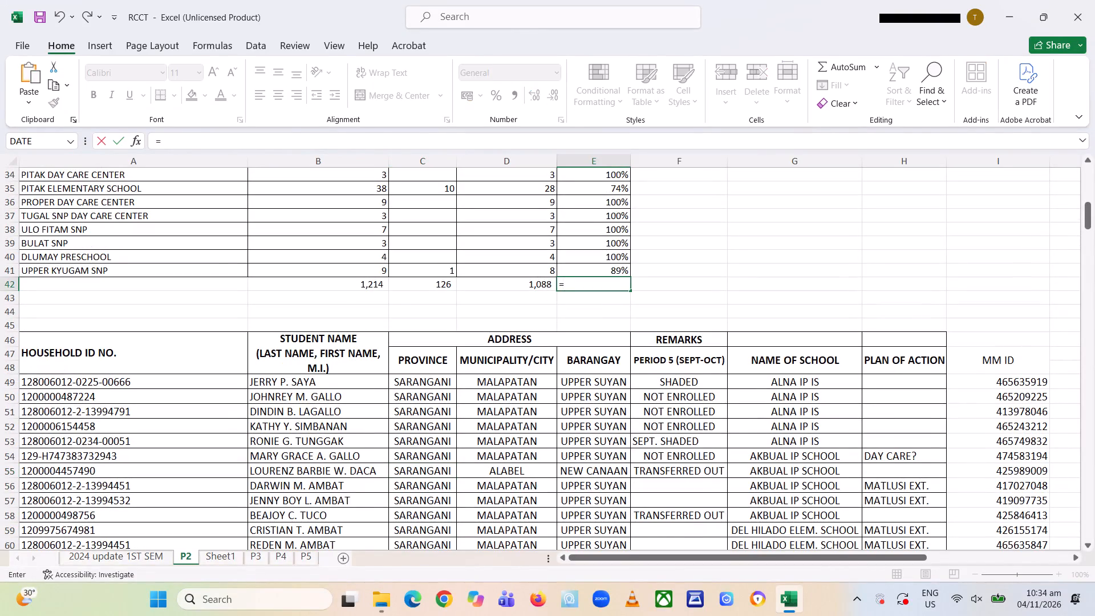
pyautogui.click(519, 289)
pyautogui.press('/')
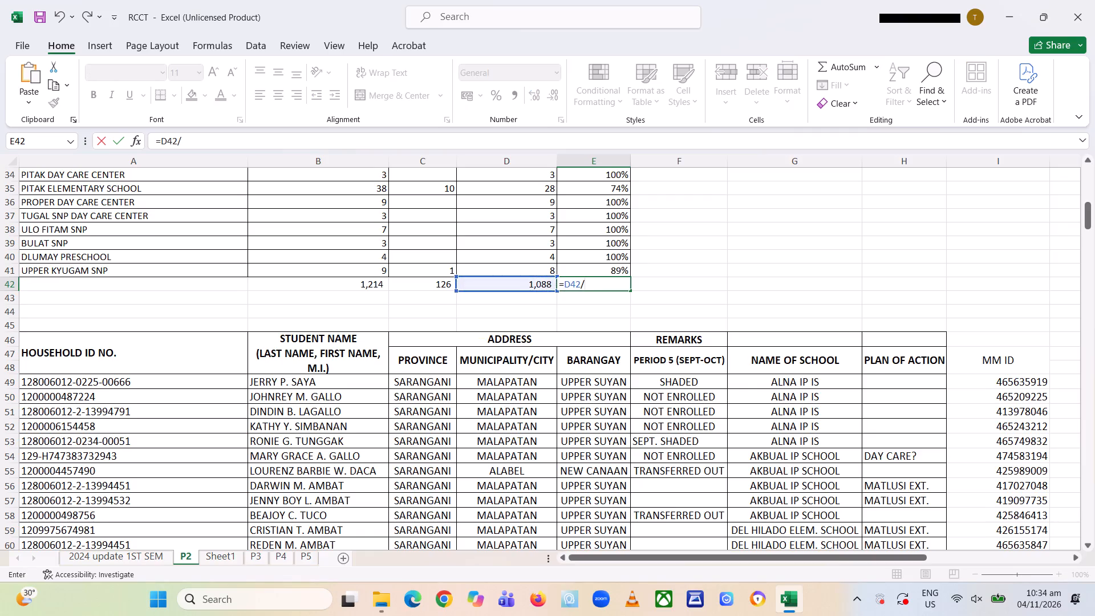
pyautogui.click(374, 285)
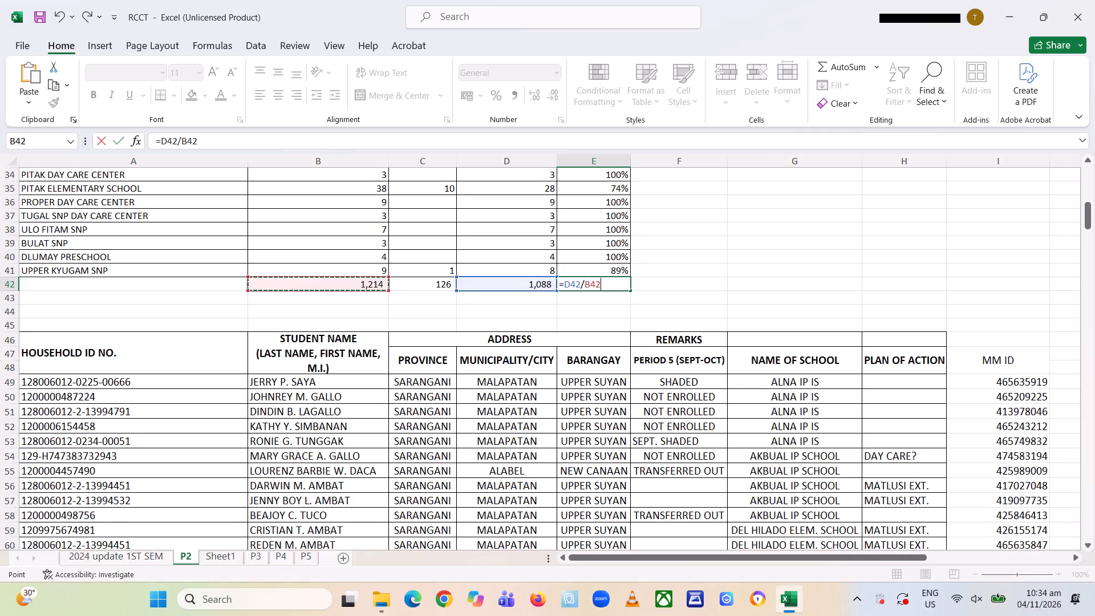
pyautogui.hotkey('shift', '*')
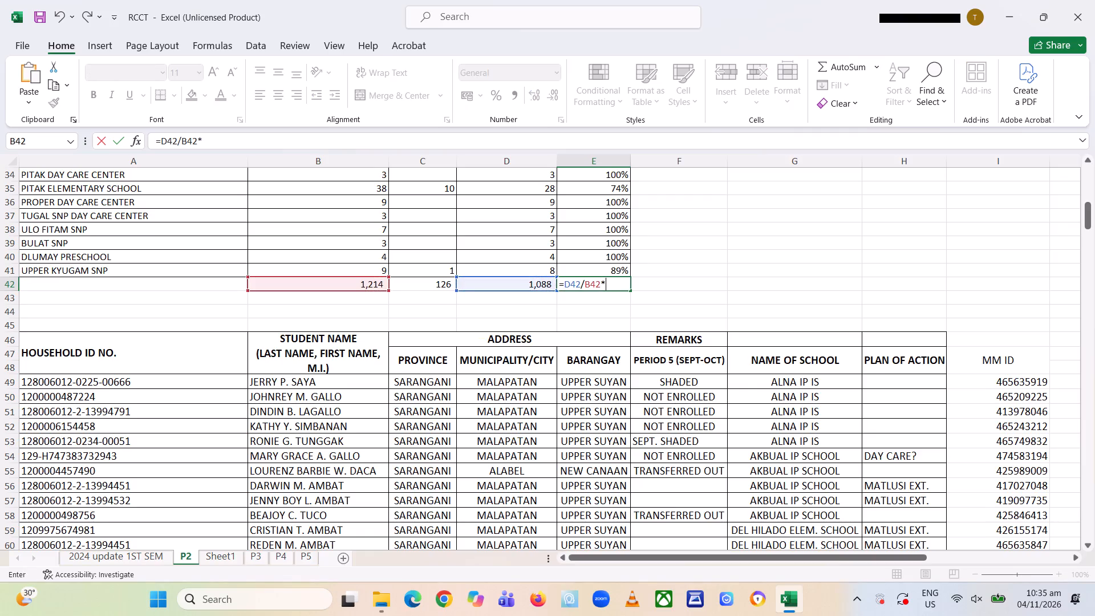
pyautogui.write('100%')
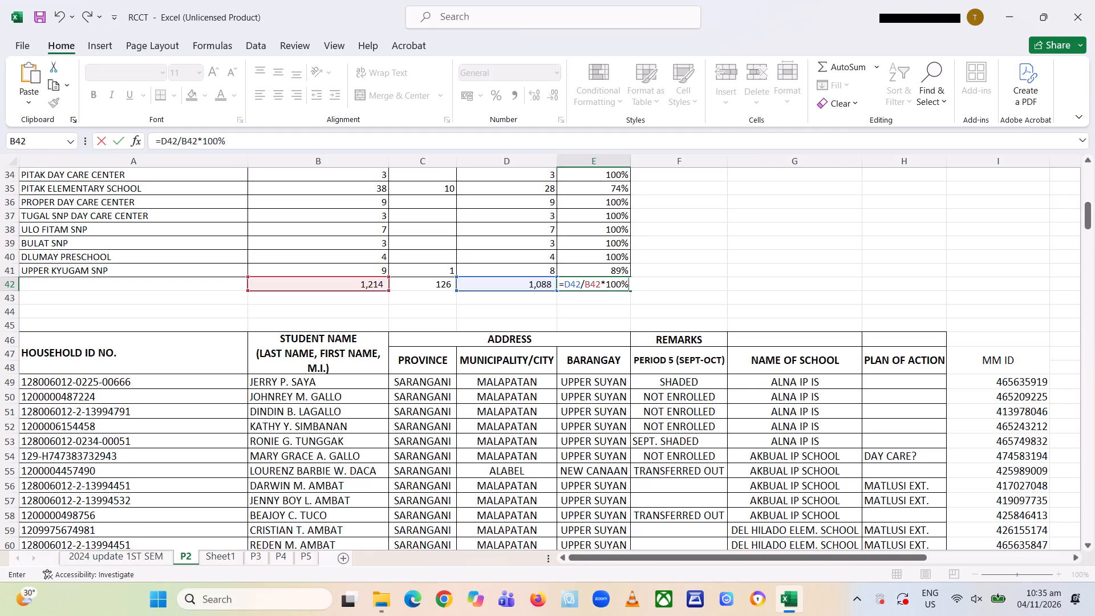
pyautogui.press('Return')
pyautogui.press('Up')
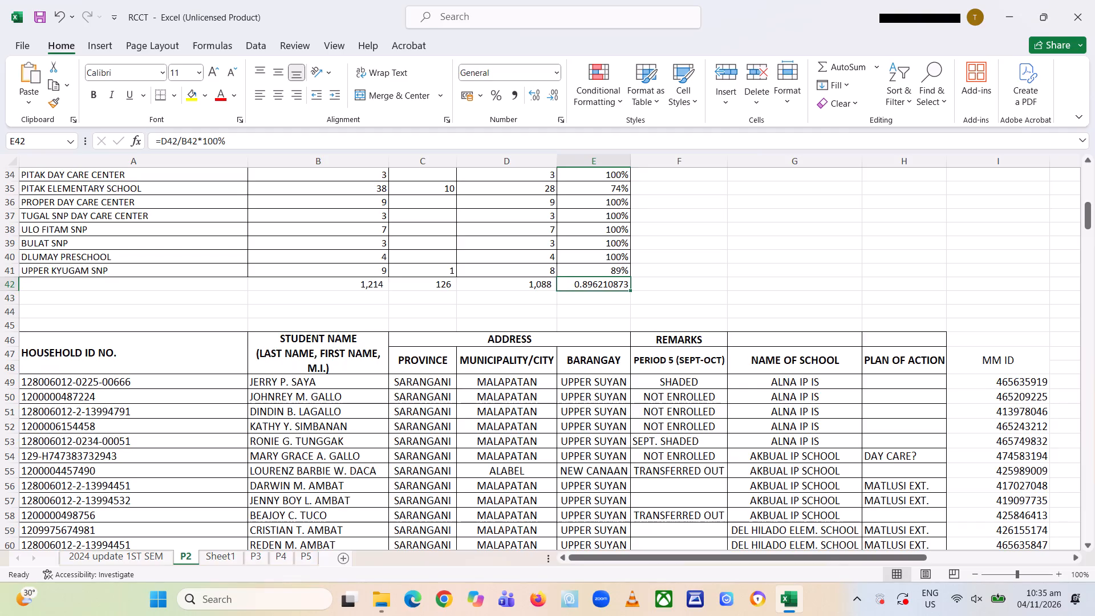
# Enter 89.62% in cell F42, beside the overall percentage formula in the totals row.
pyautogui.press('Right')
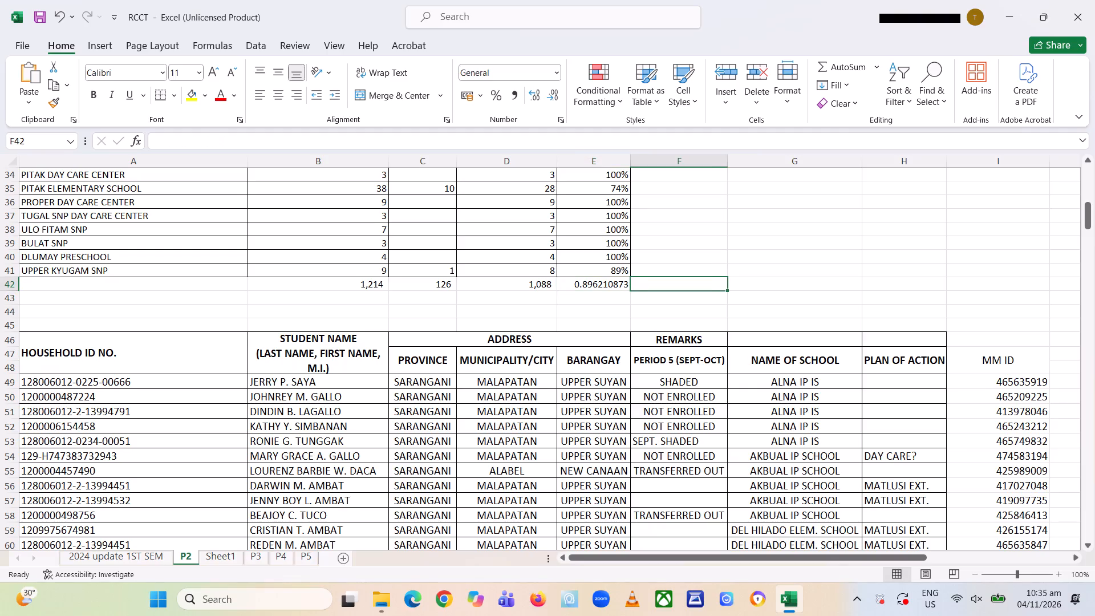
pyautogui.write('89/')
pyautogui.press('BackSpace')
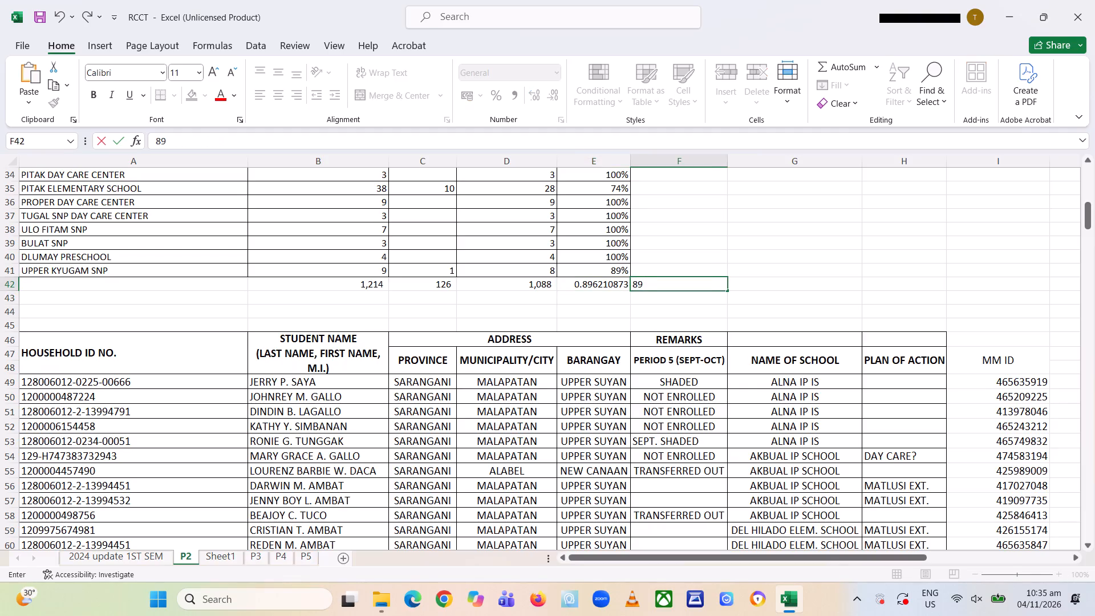
pyautogui.press('.')
pyautogui.write('62')
pyautogui.hotkey('shift', '%')
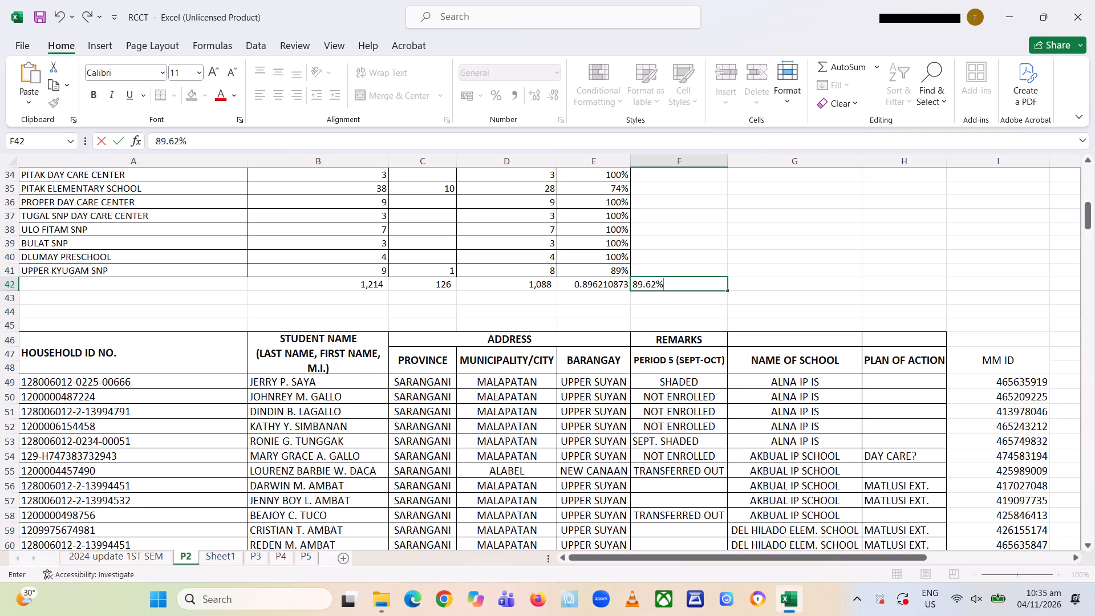
pyautogui.press('Return')
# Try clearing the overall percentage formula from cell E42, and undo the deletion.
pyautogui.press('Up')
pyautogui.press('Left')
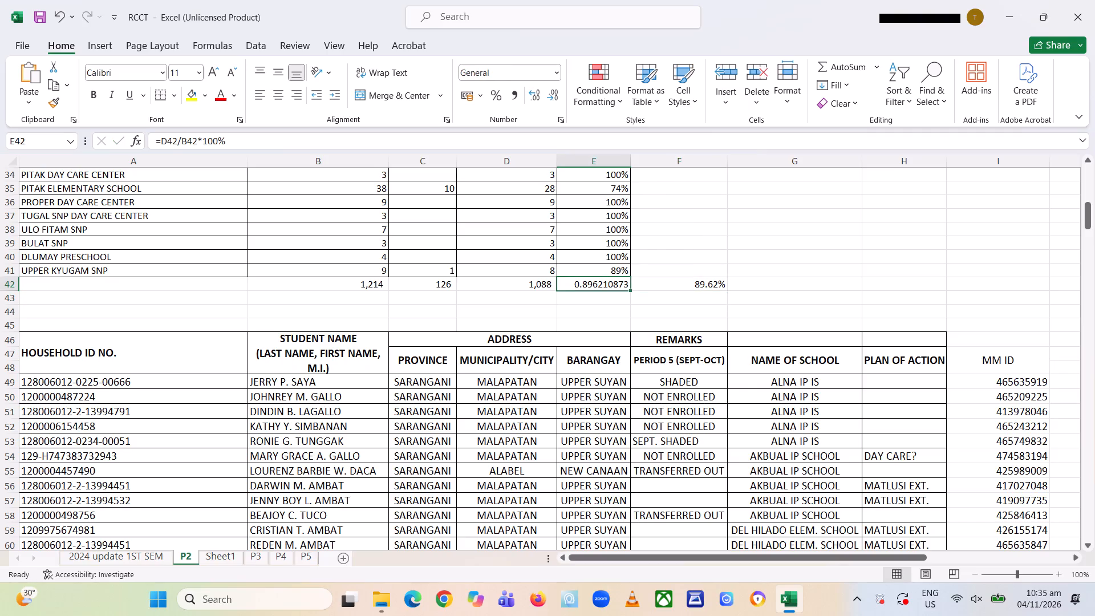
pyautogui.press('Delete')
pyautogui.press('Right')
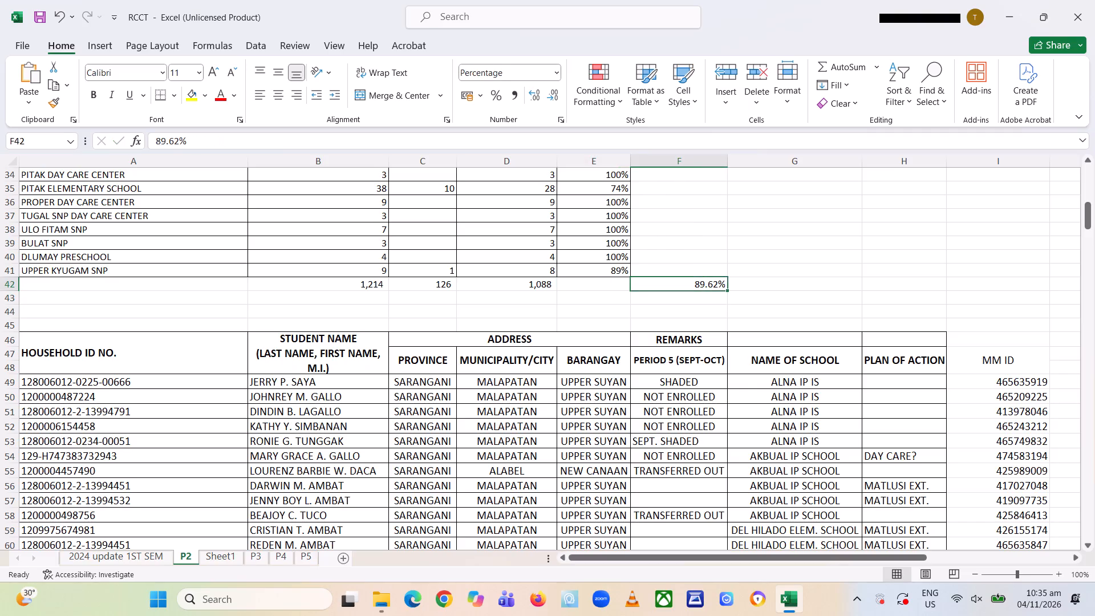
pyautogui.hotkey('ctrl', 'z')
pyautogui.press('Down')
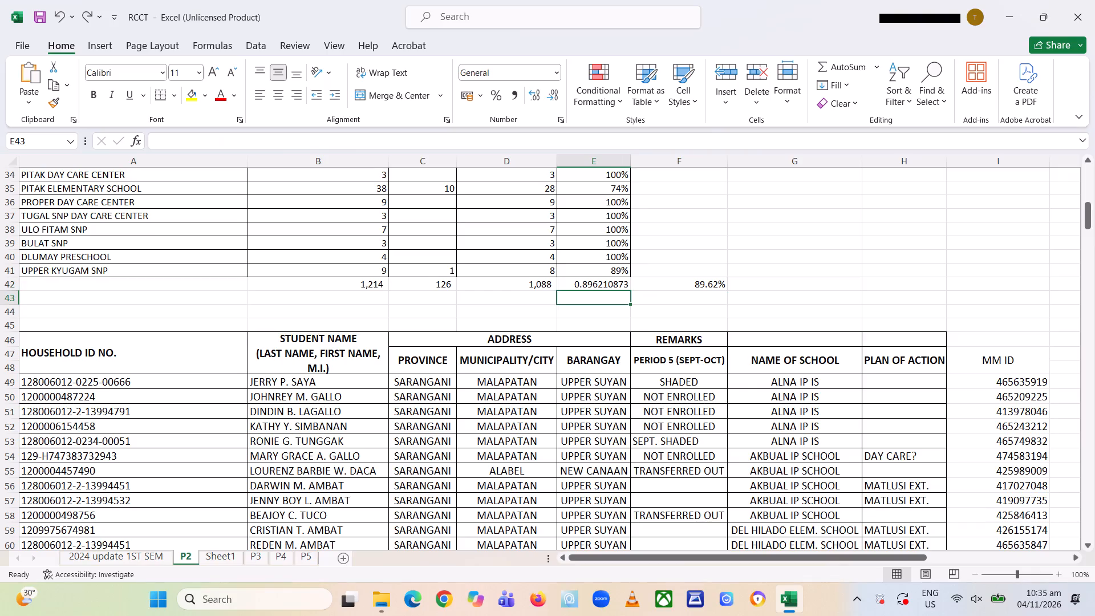
# Save the RCCT workbook, and close both it and the open File Explorer window.
pyautogui.hotkey('ctrl', 's')
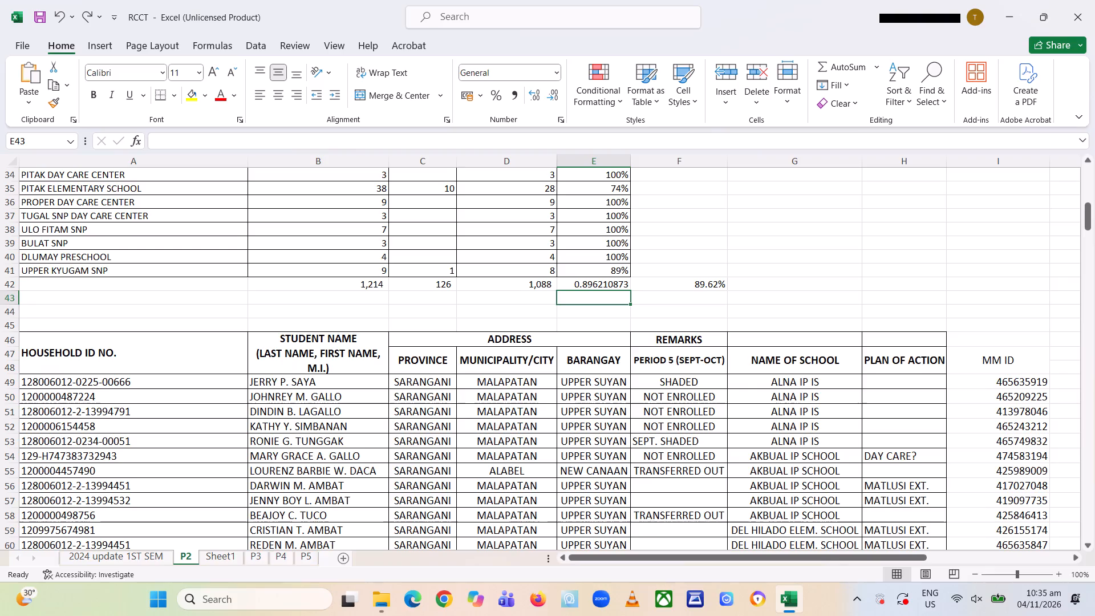
pyautogui.click(1081, 7)
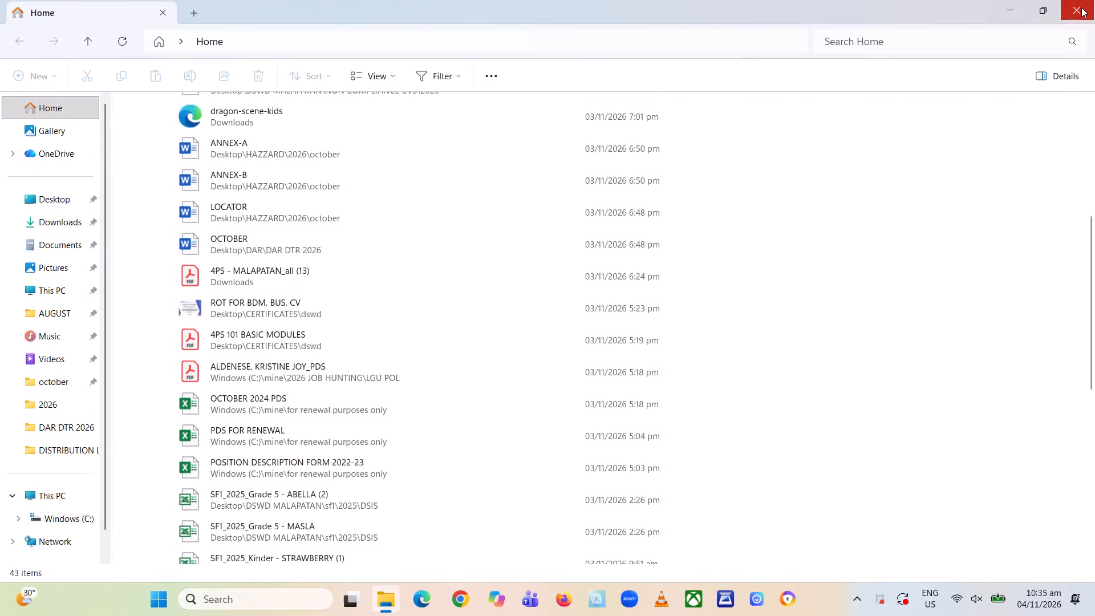
pyautogui.click(1079, 6)
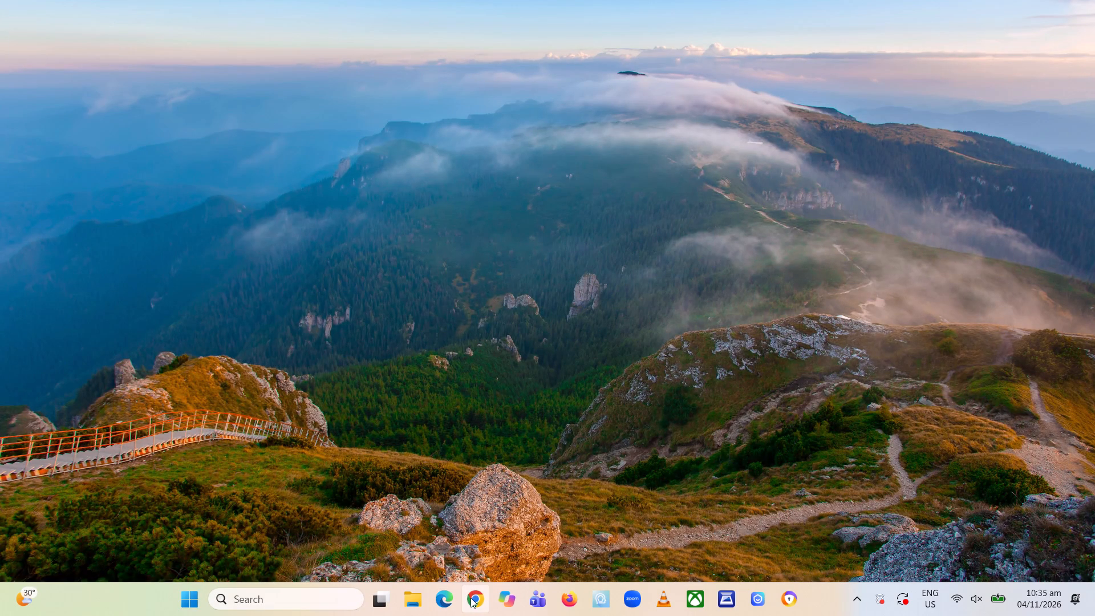
# Disconnect the GlobalProtect VPN.
pyautogui.click(861, 593)
pyautogui.click(824, 557)
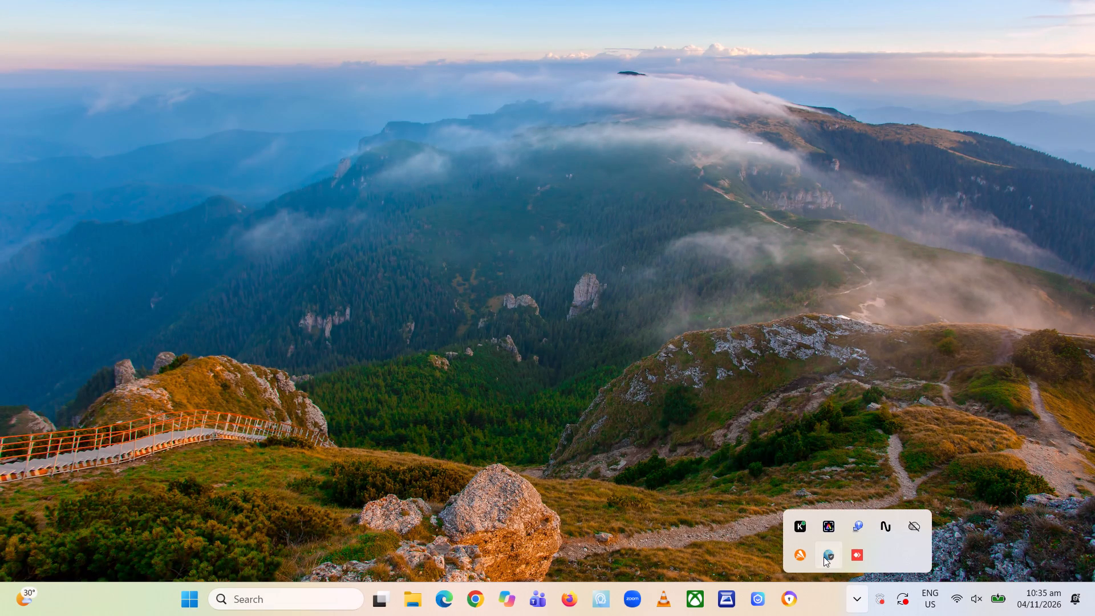
pyautogui.click(982, 542)
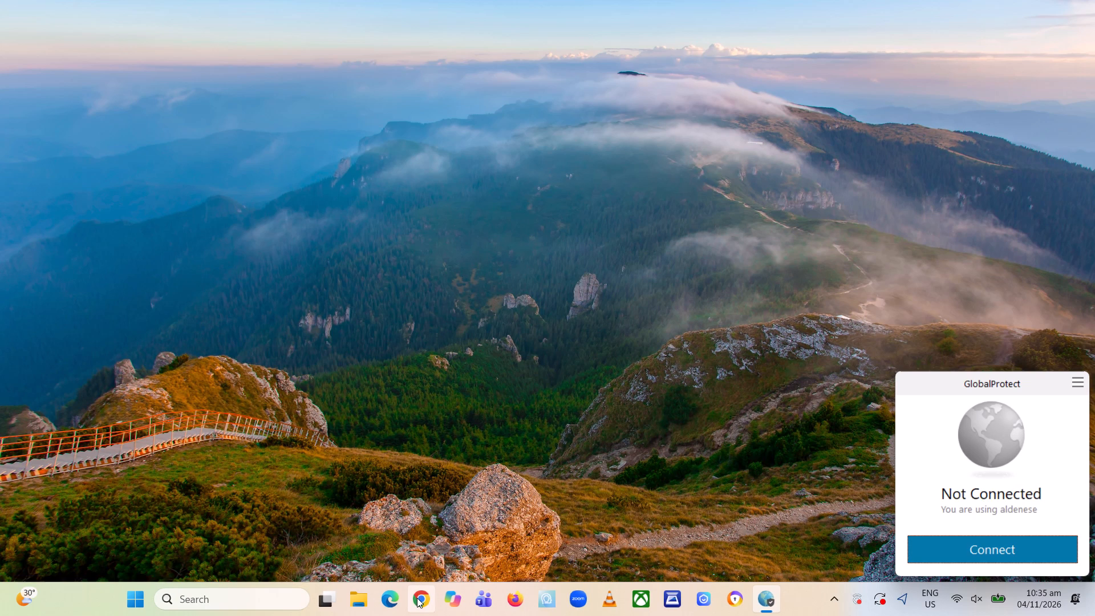
# Switch to Chrome with the personal account profile and load the bookmarked Facebook site.
pyautogui.click(417, 598)
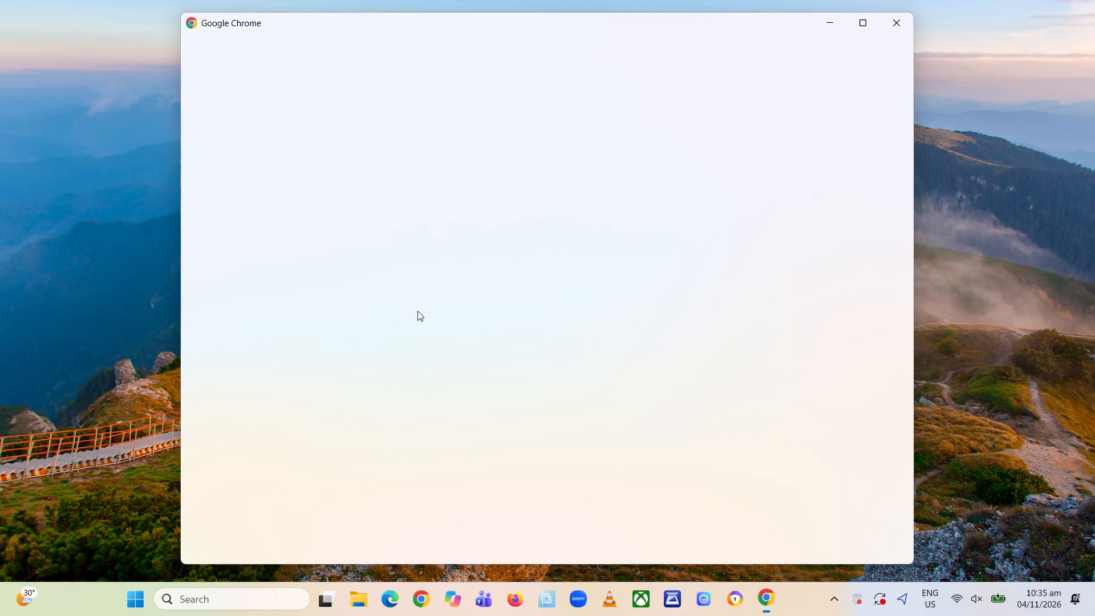
pyautogui.click(356, 411)
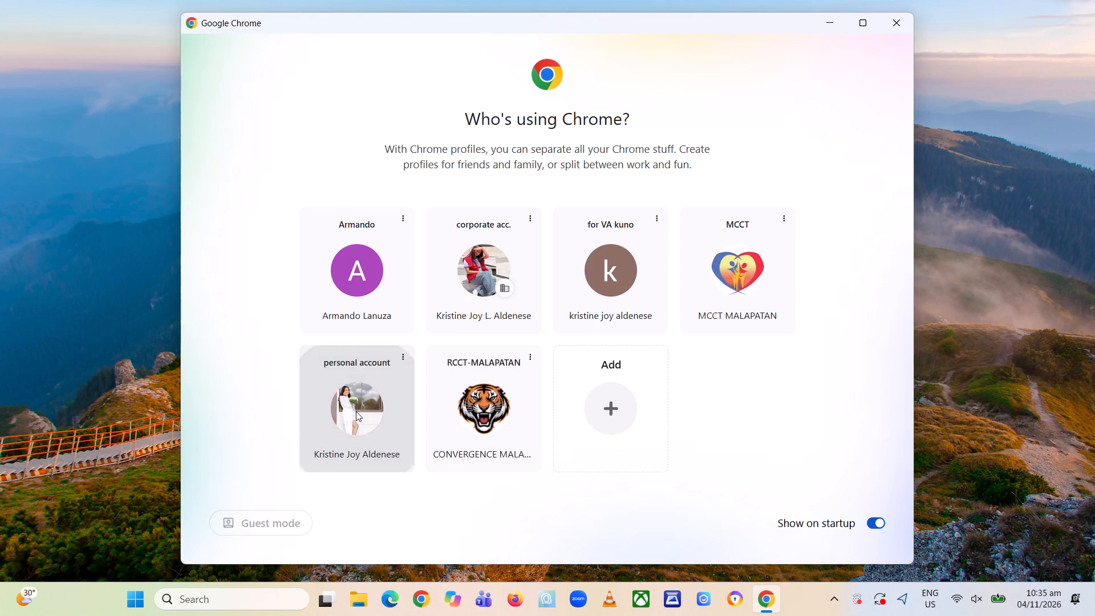
pyautogui.click(68, 72)
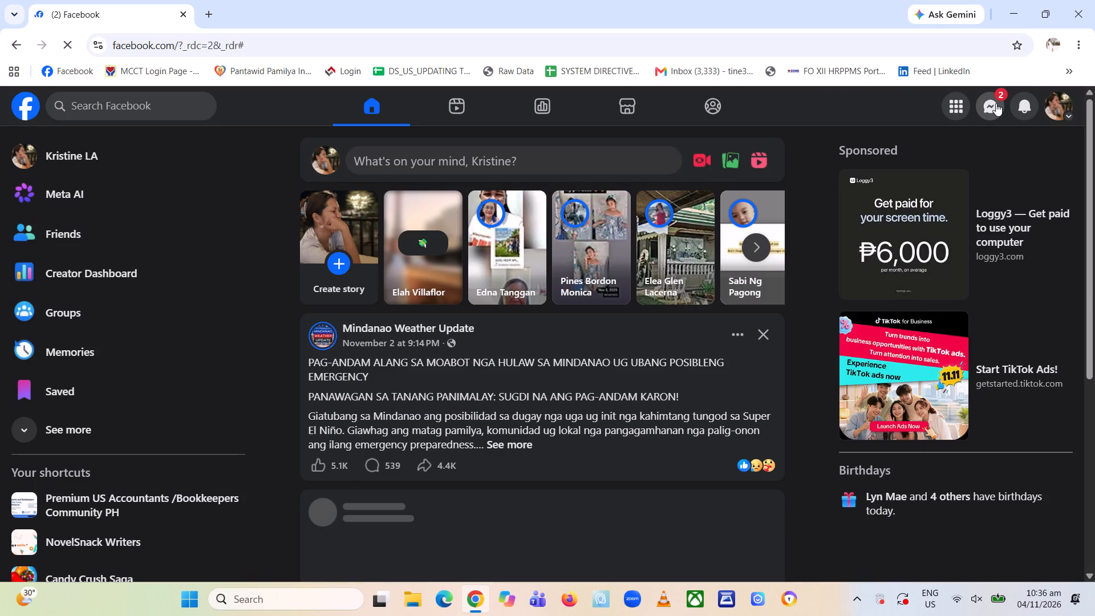
# Open the Messenger conversation listed directly below the MALAPATAN SWA'S group chat.
pyautogui.click(996, 103)
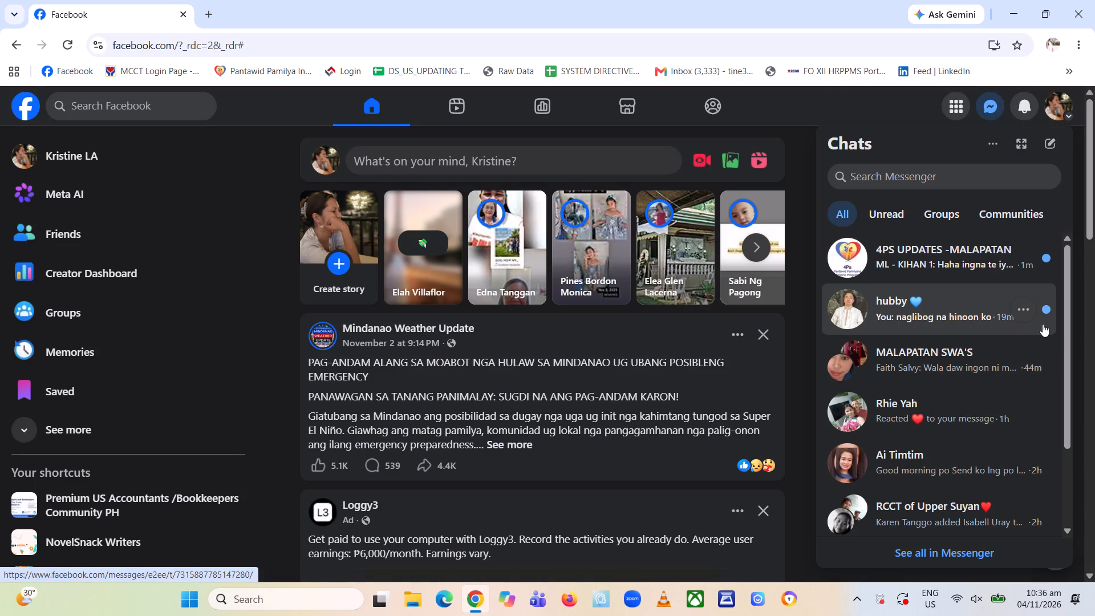
pyautogui.click(956, 415)
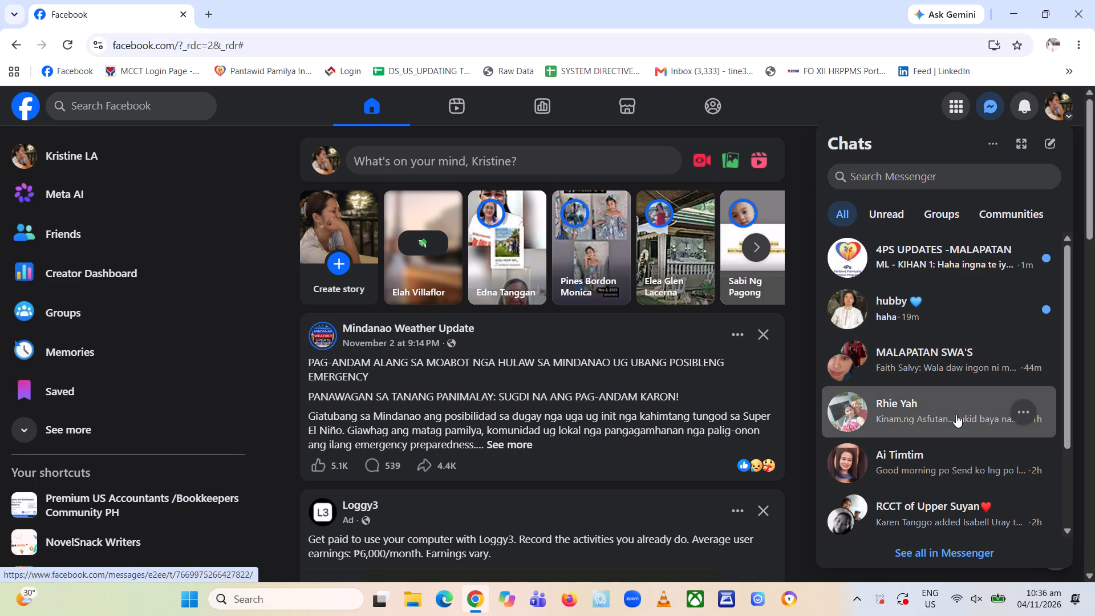